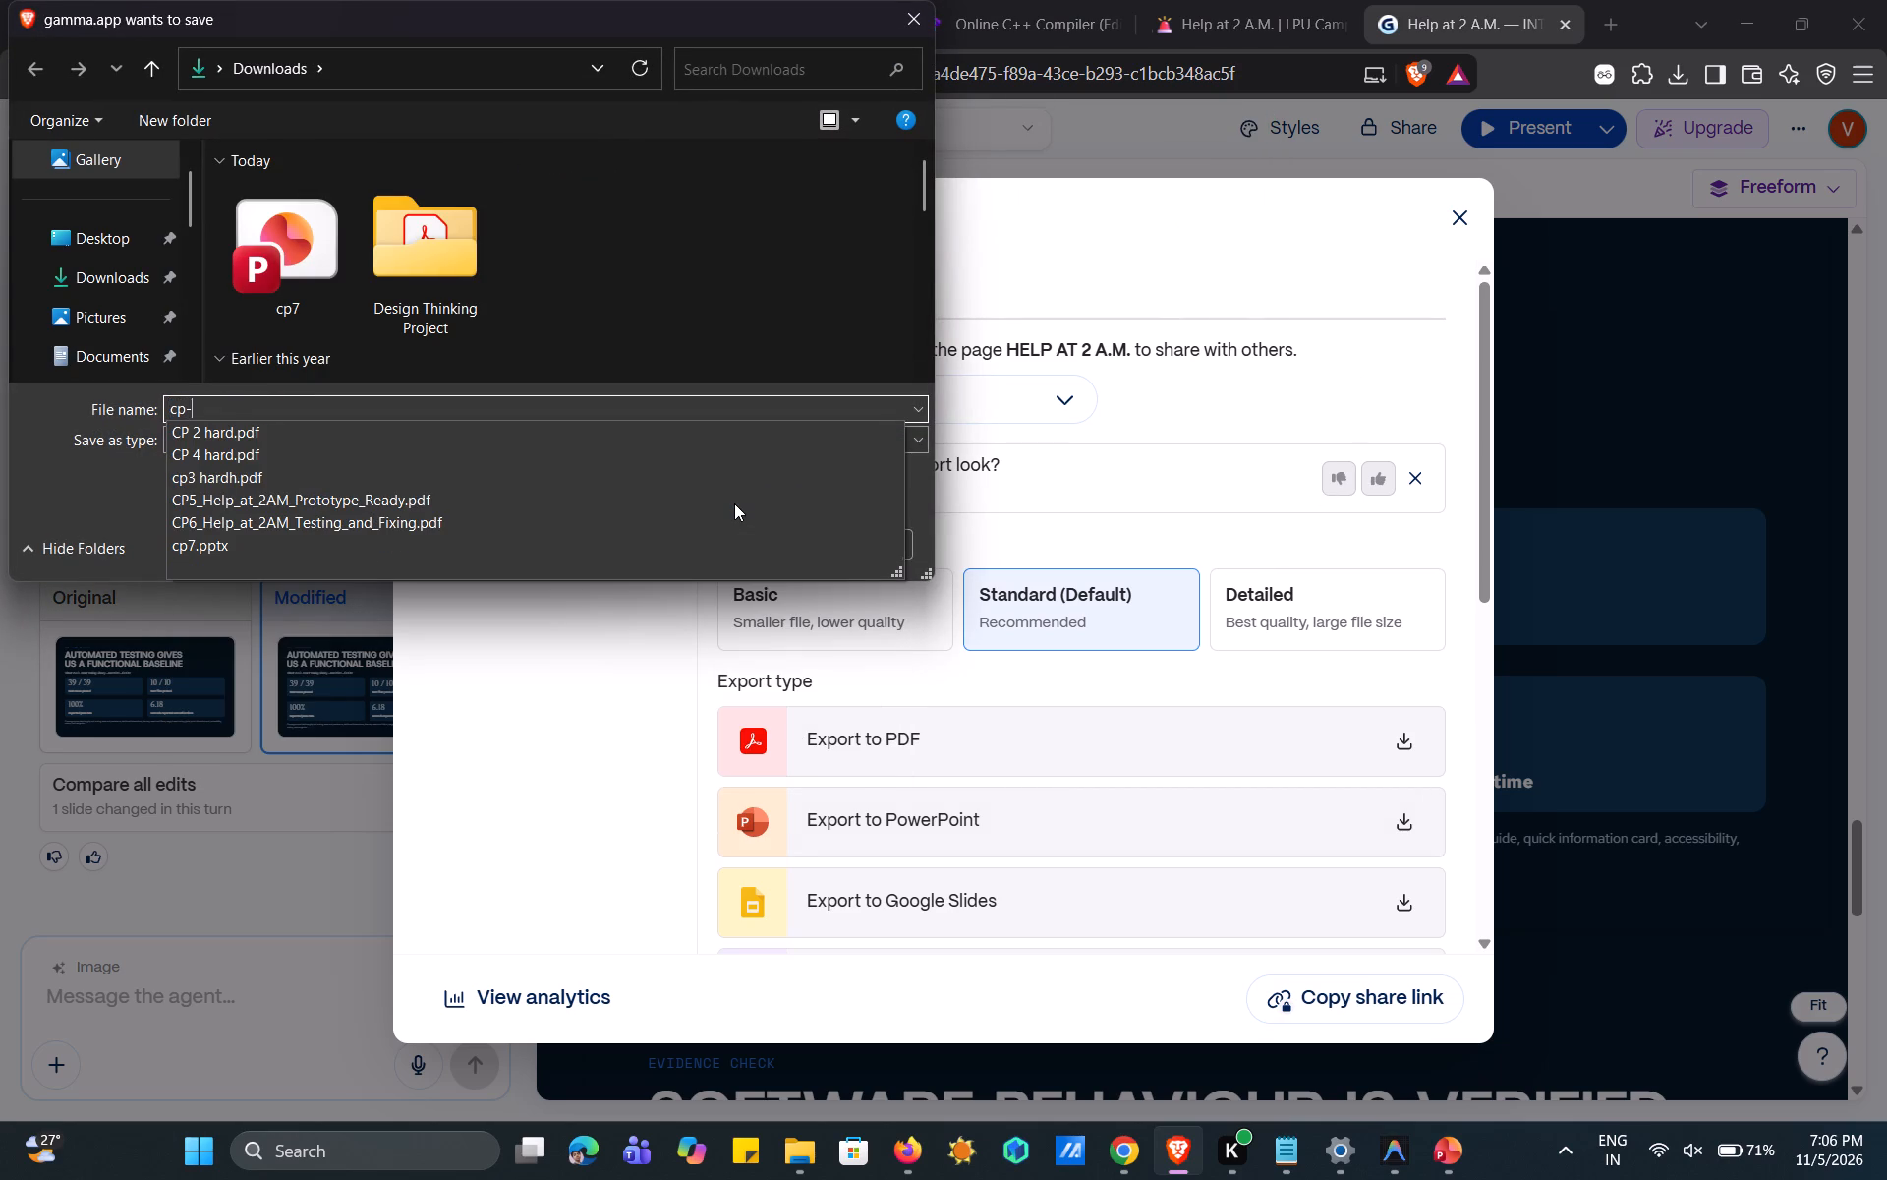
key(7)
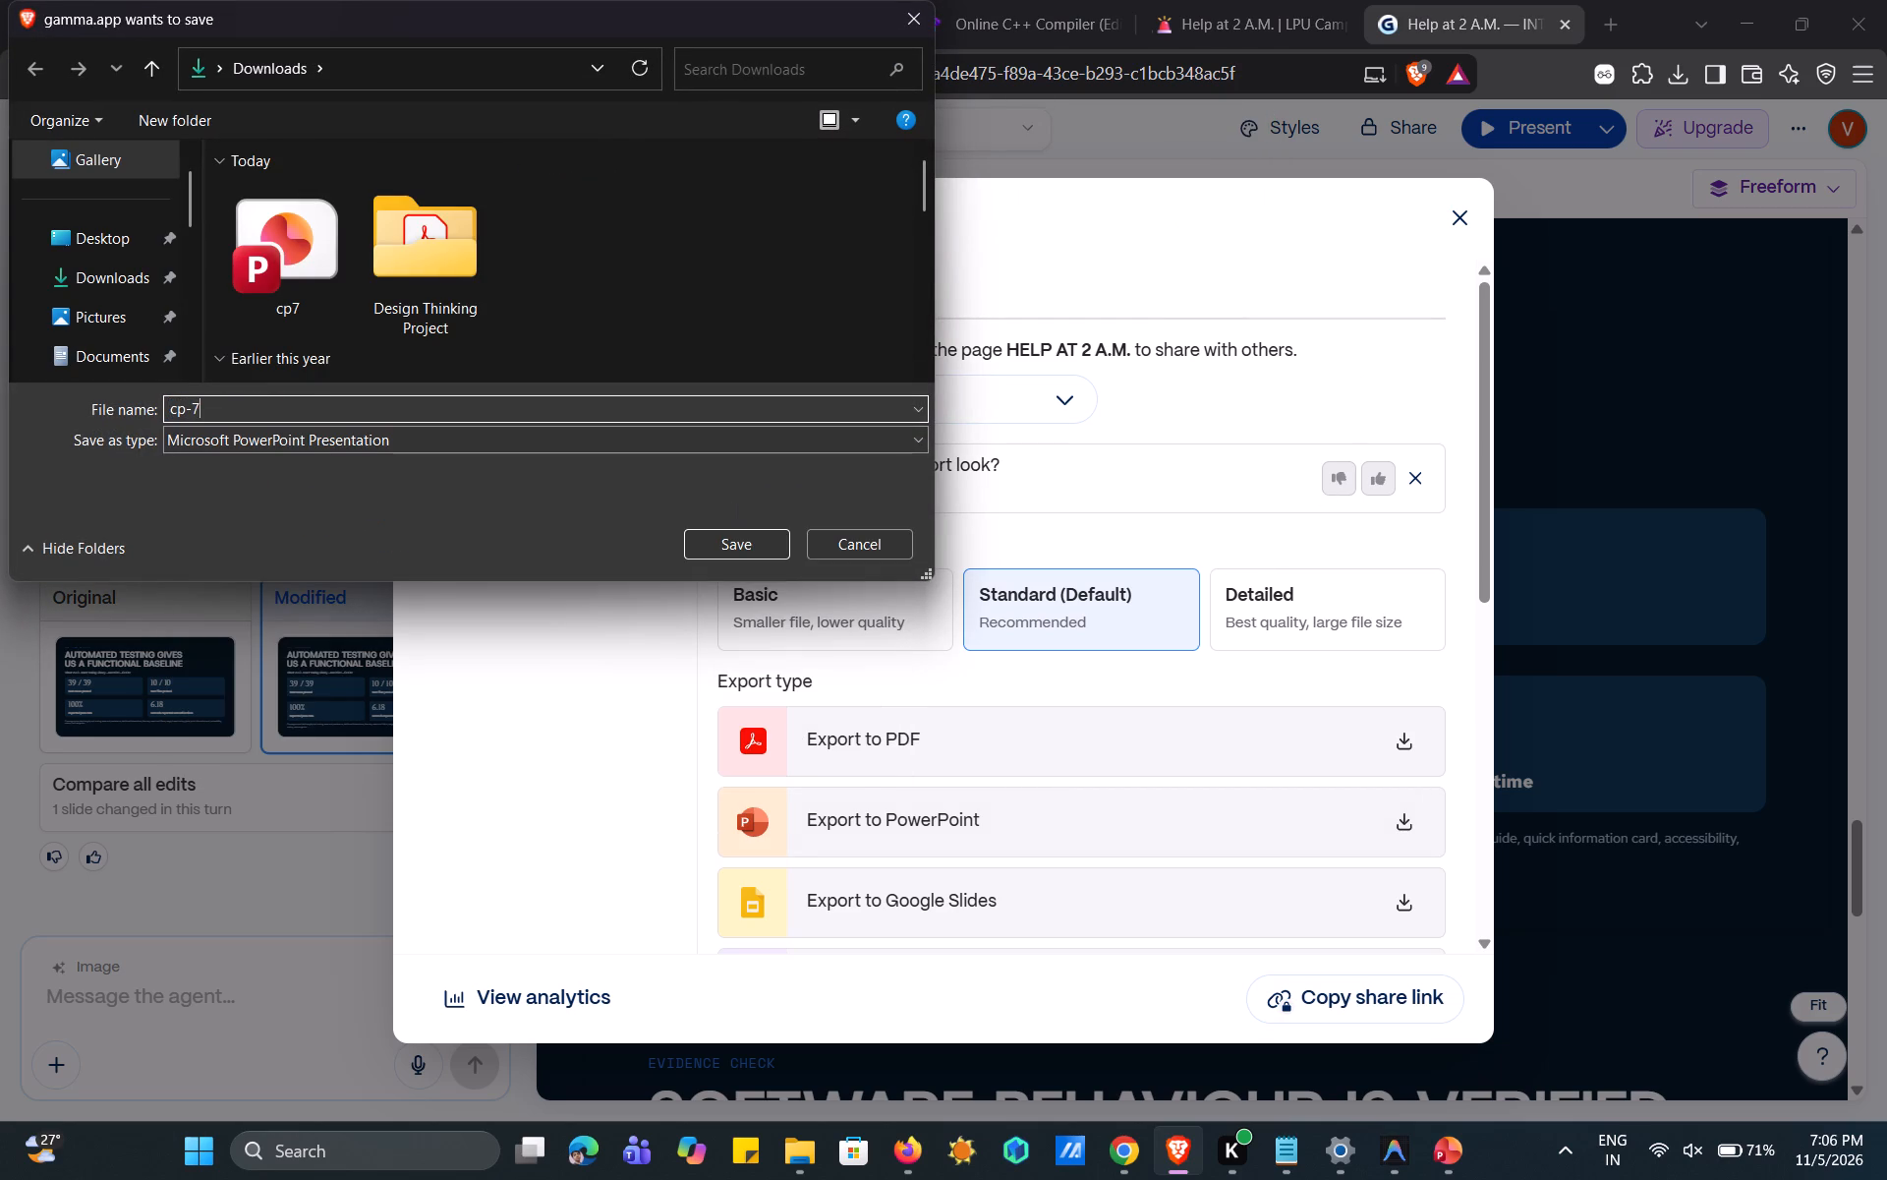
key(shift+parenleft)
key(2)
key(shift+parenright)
click(733, 536)
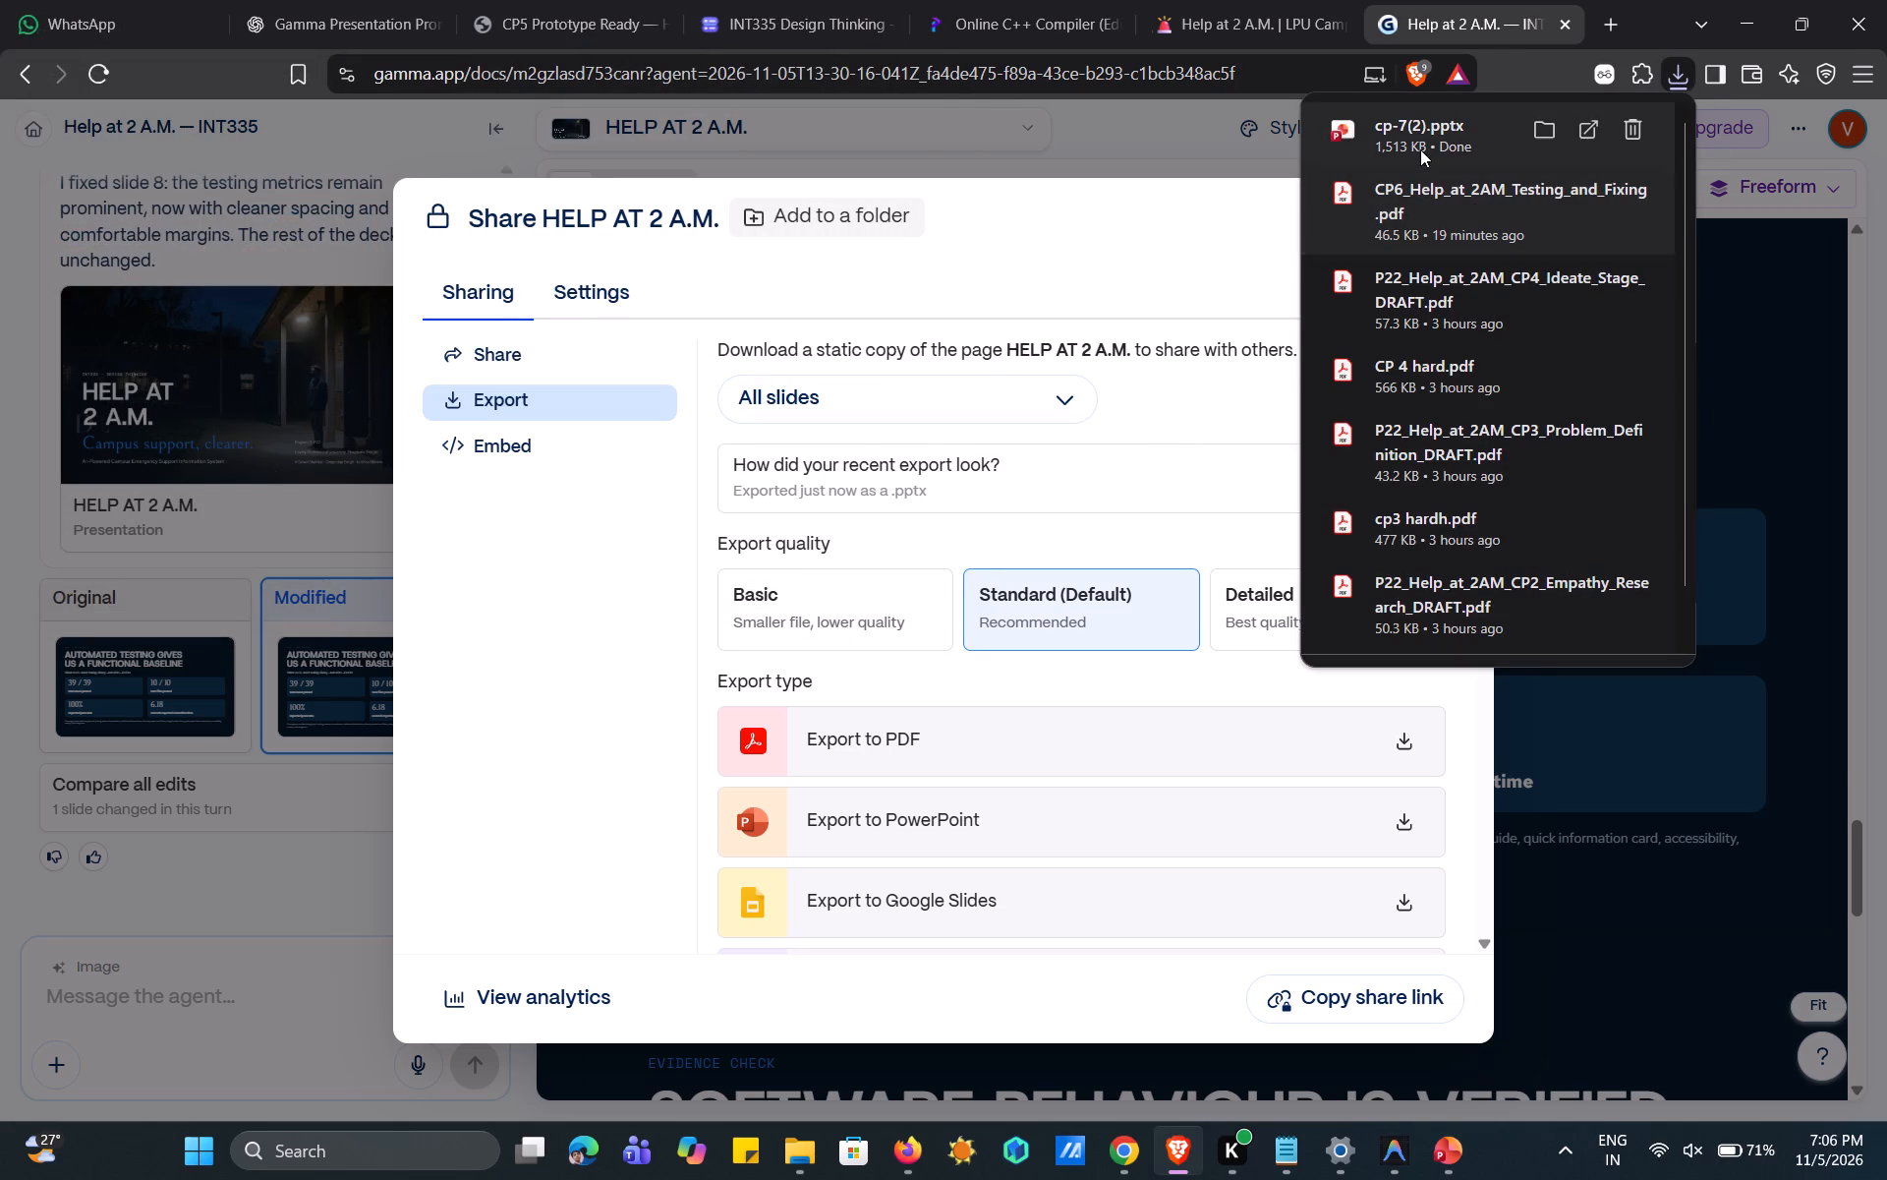
Open the downloaded cp-7(2) presentation in PowerPoint and check its slides through to the end, revisiting slides 9 back to 6.
click(1420, 149)
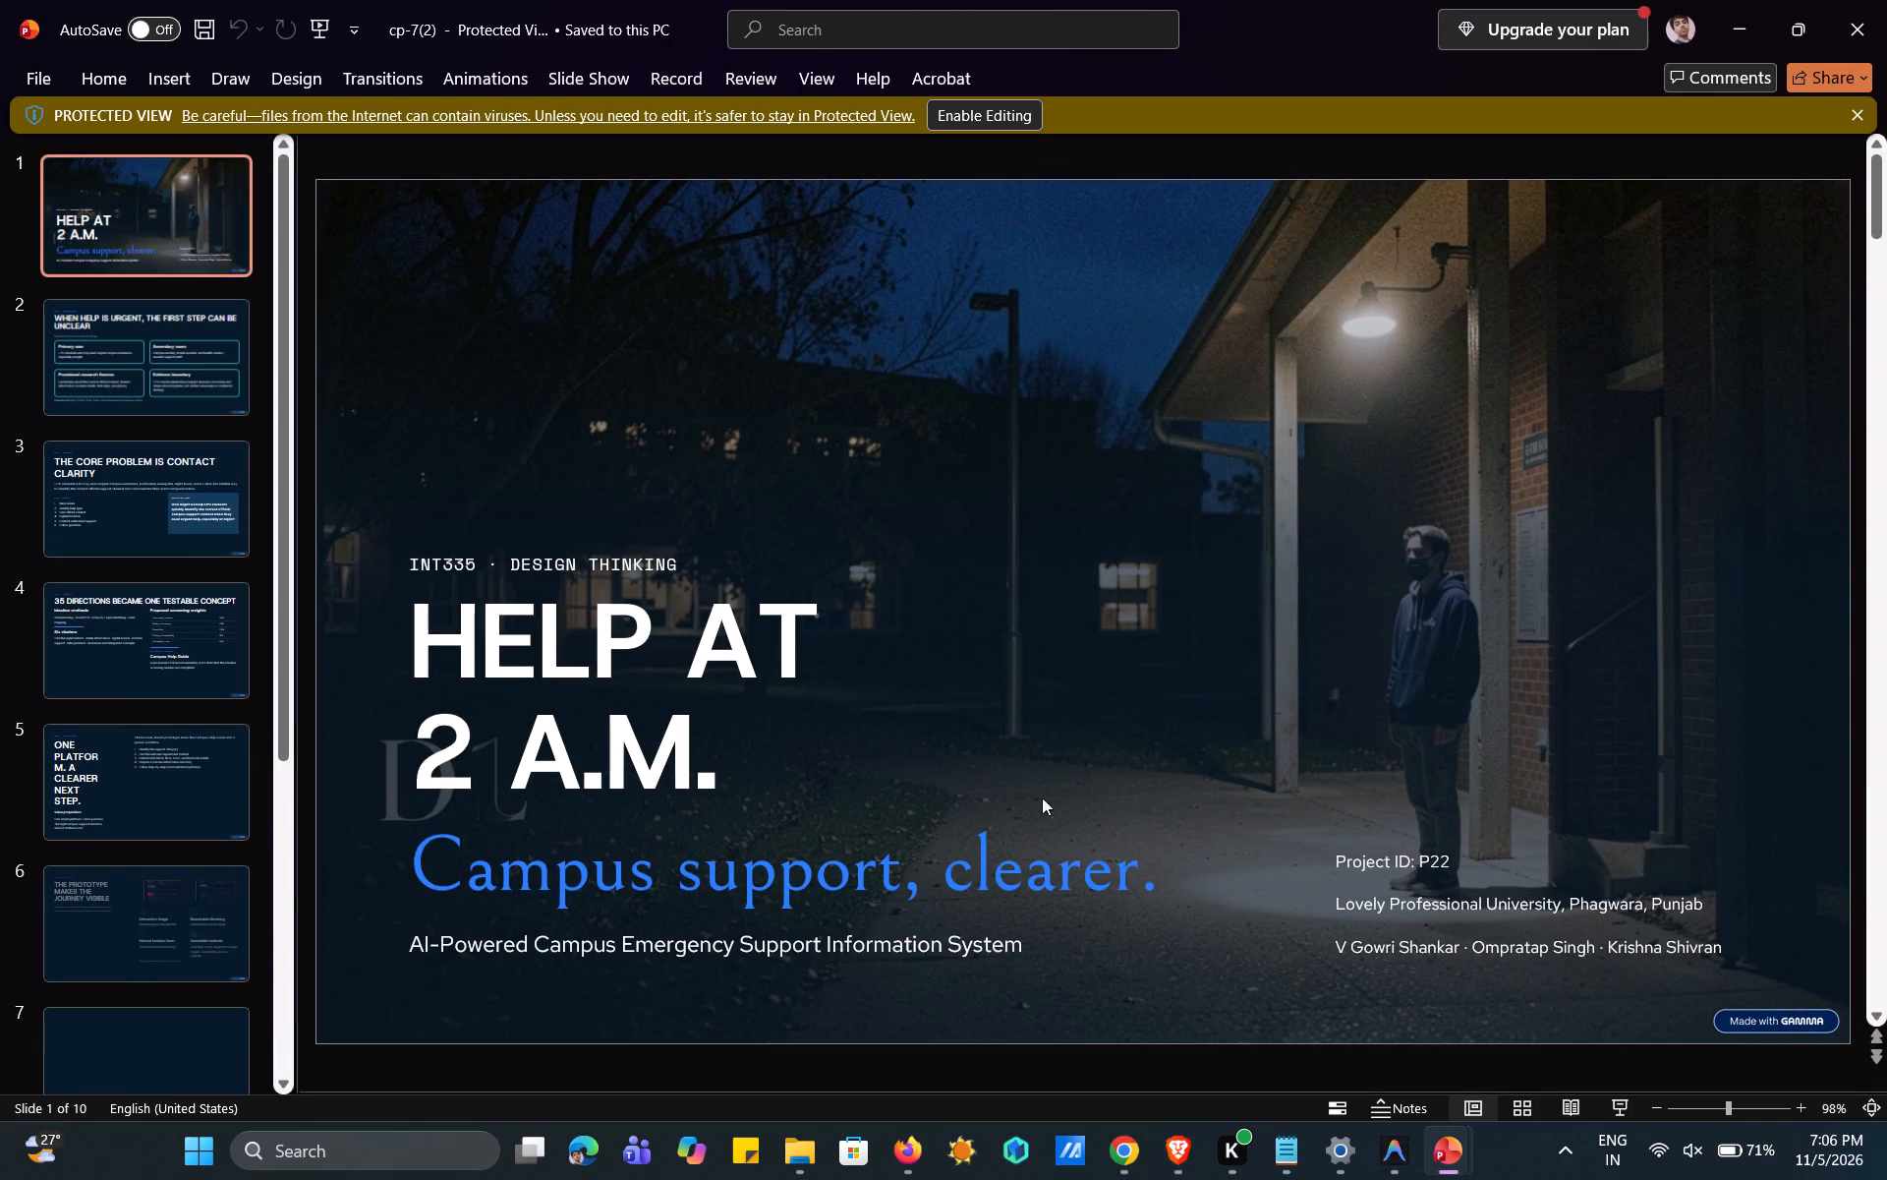
scroll(940, 977, down, 16)
scroll(938, 979, down, 5)
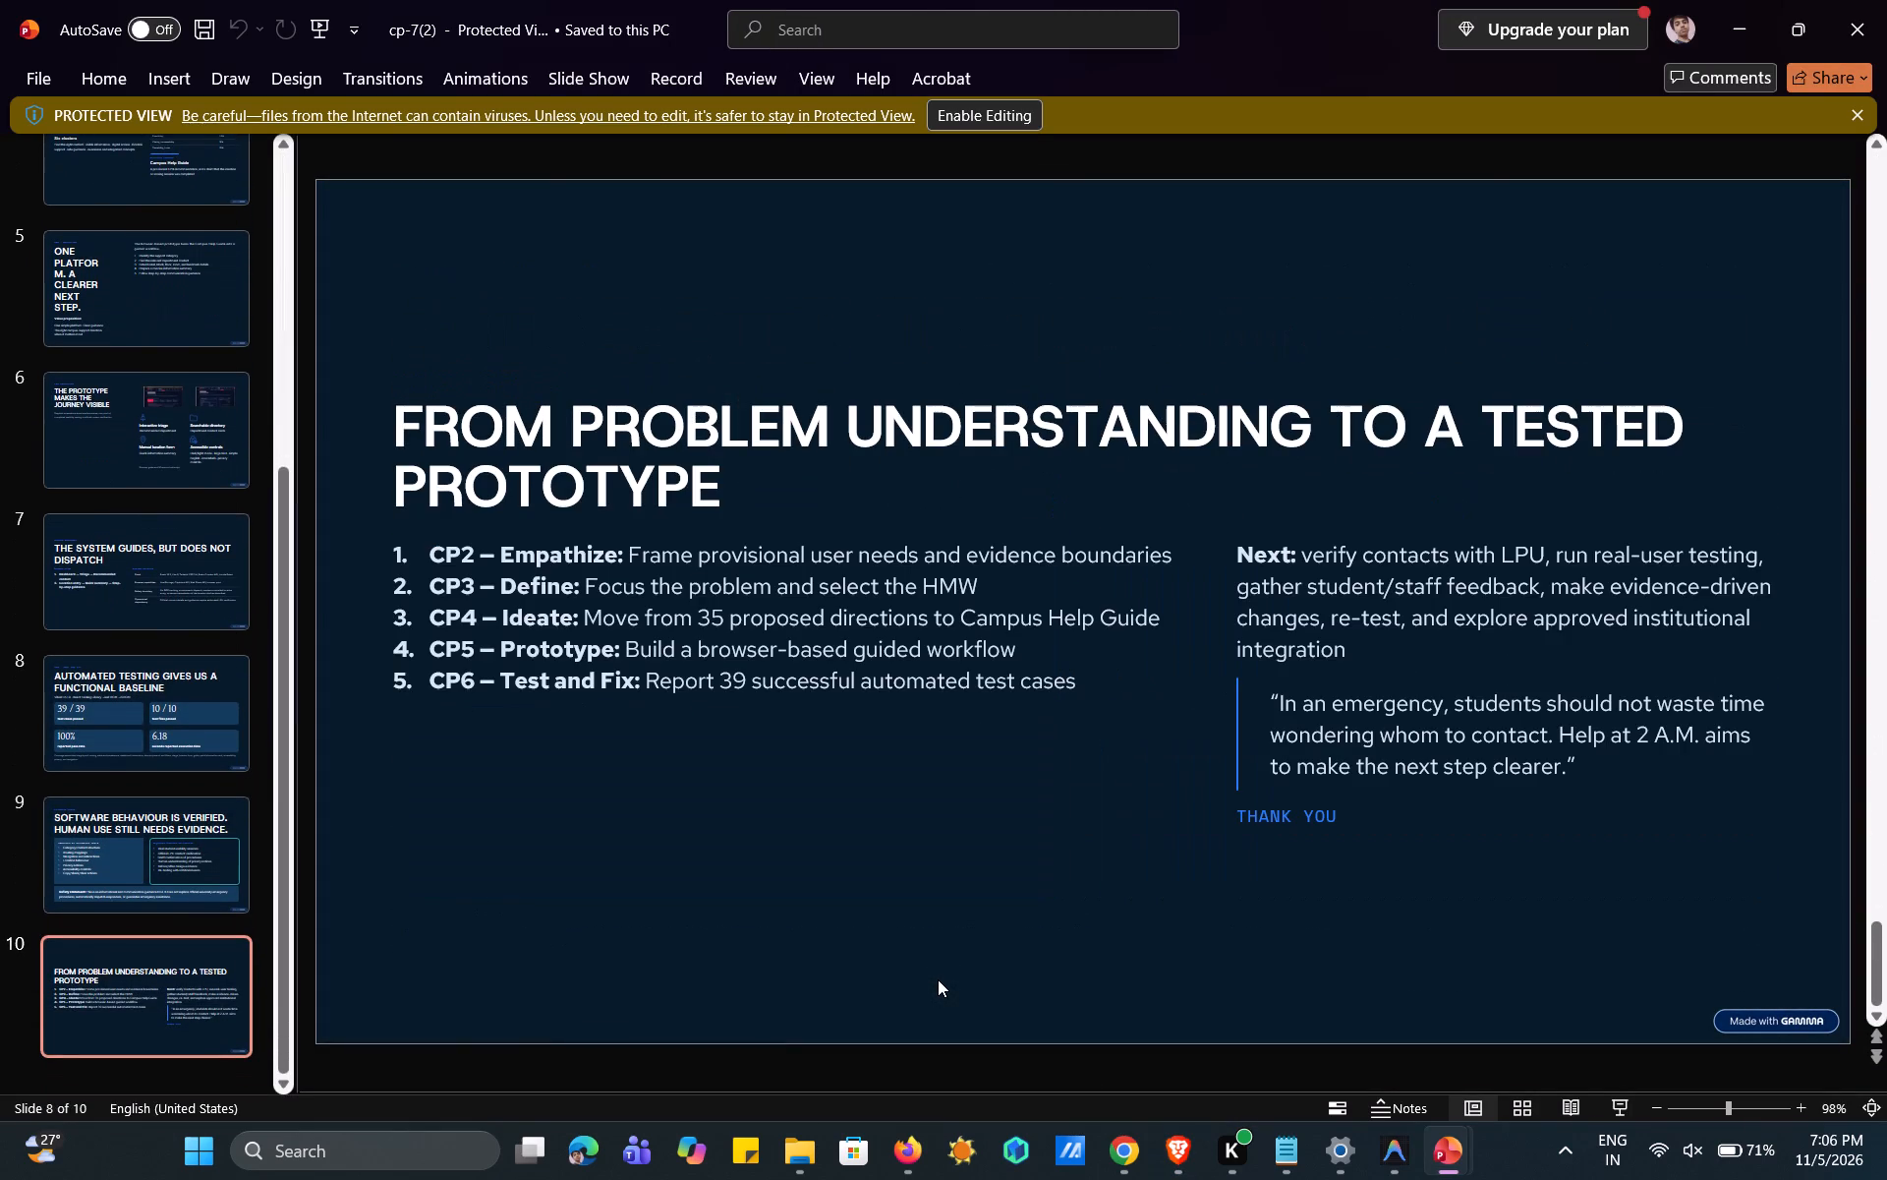
scroll(938, 979, down, 4)
click(93, 865)
click(149, 687)
click(144, 513)
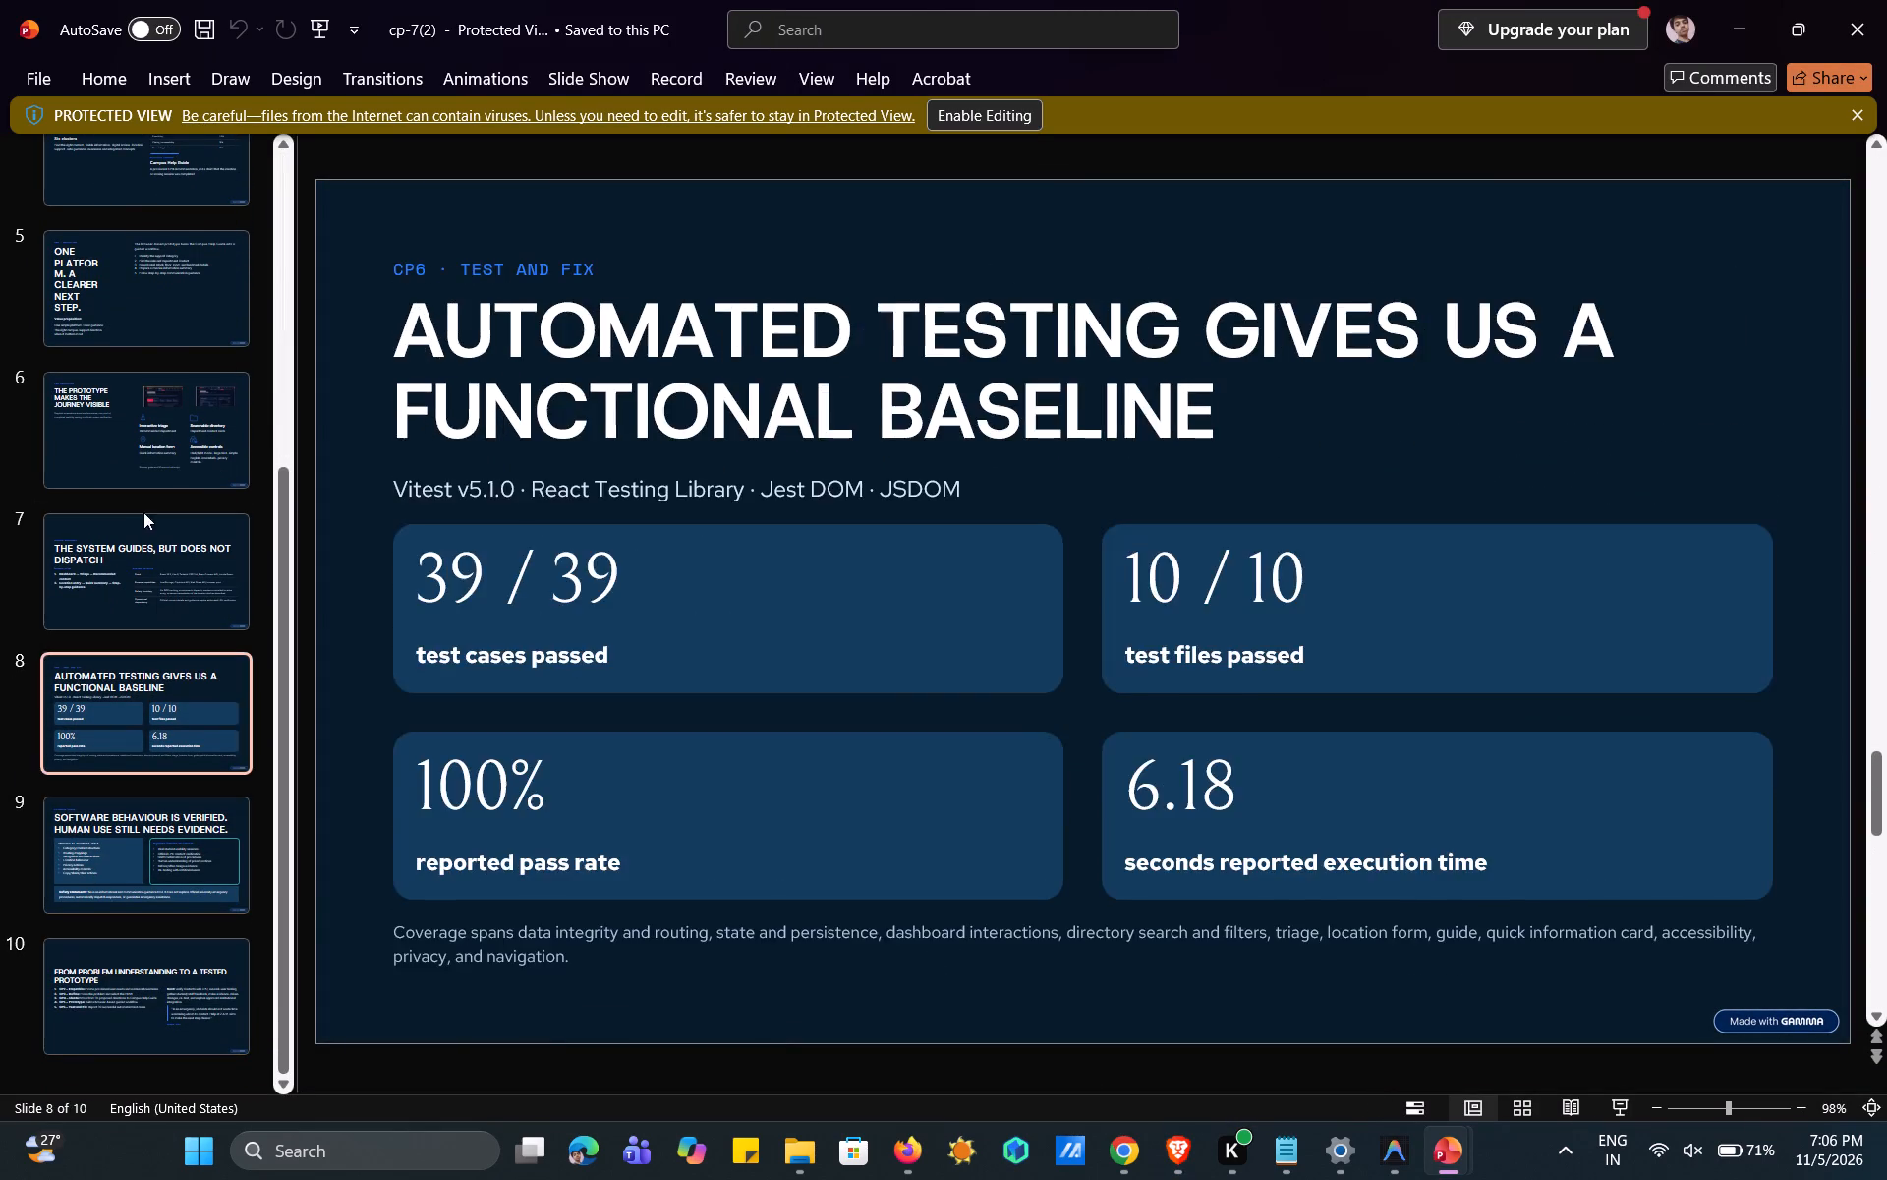
click(141, 436)
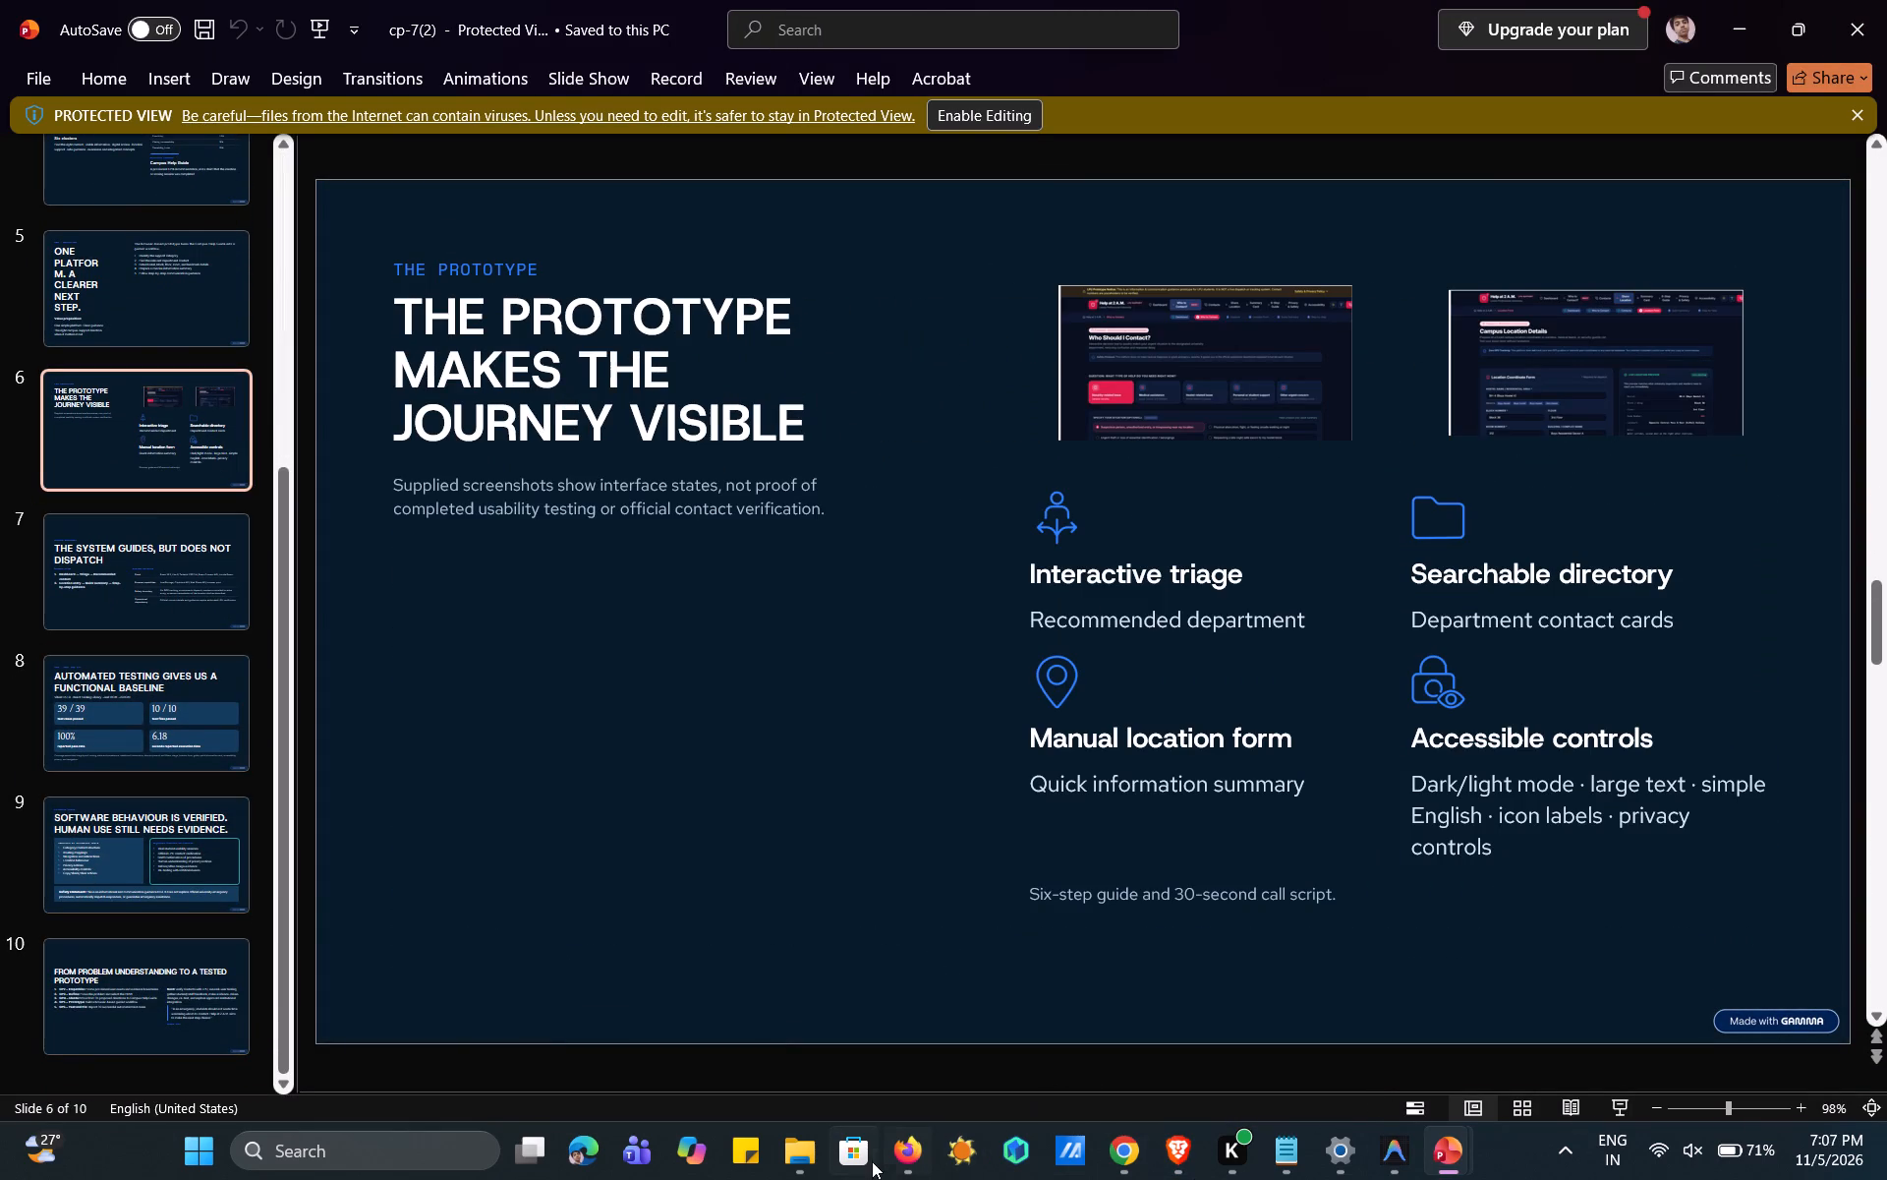
Switch to File Explorer and delete the older cp7 presentation from the Downloads folder.
click(815, 1153)
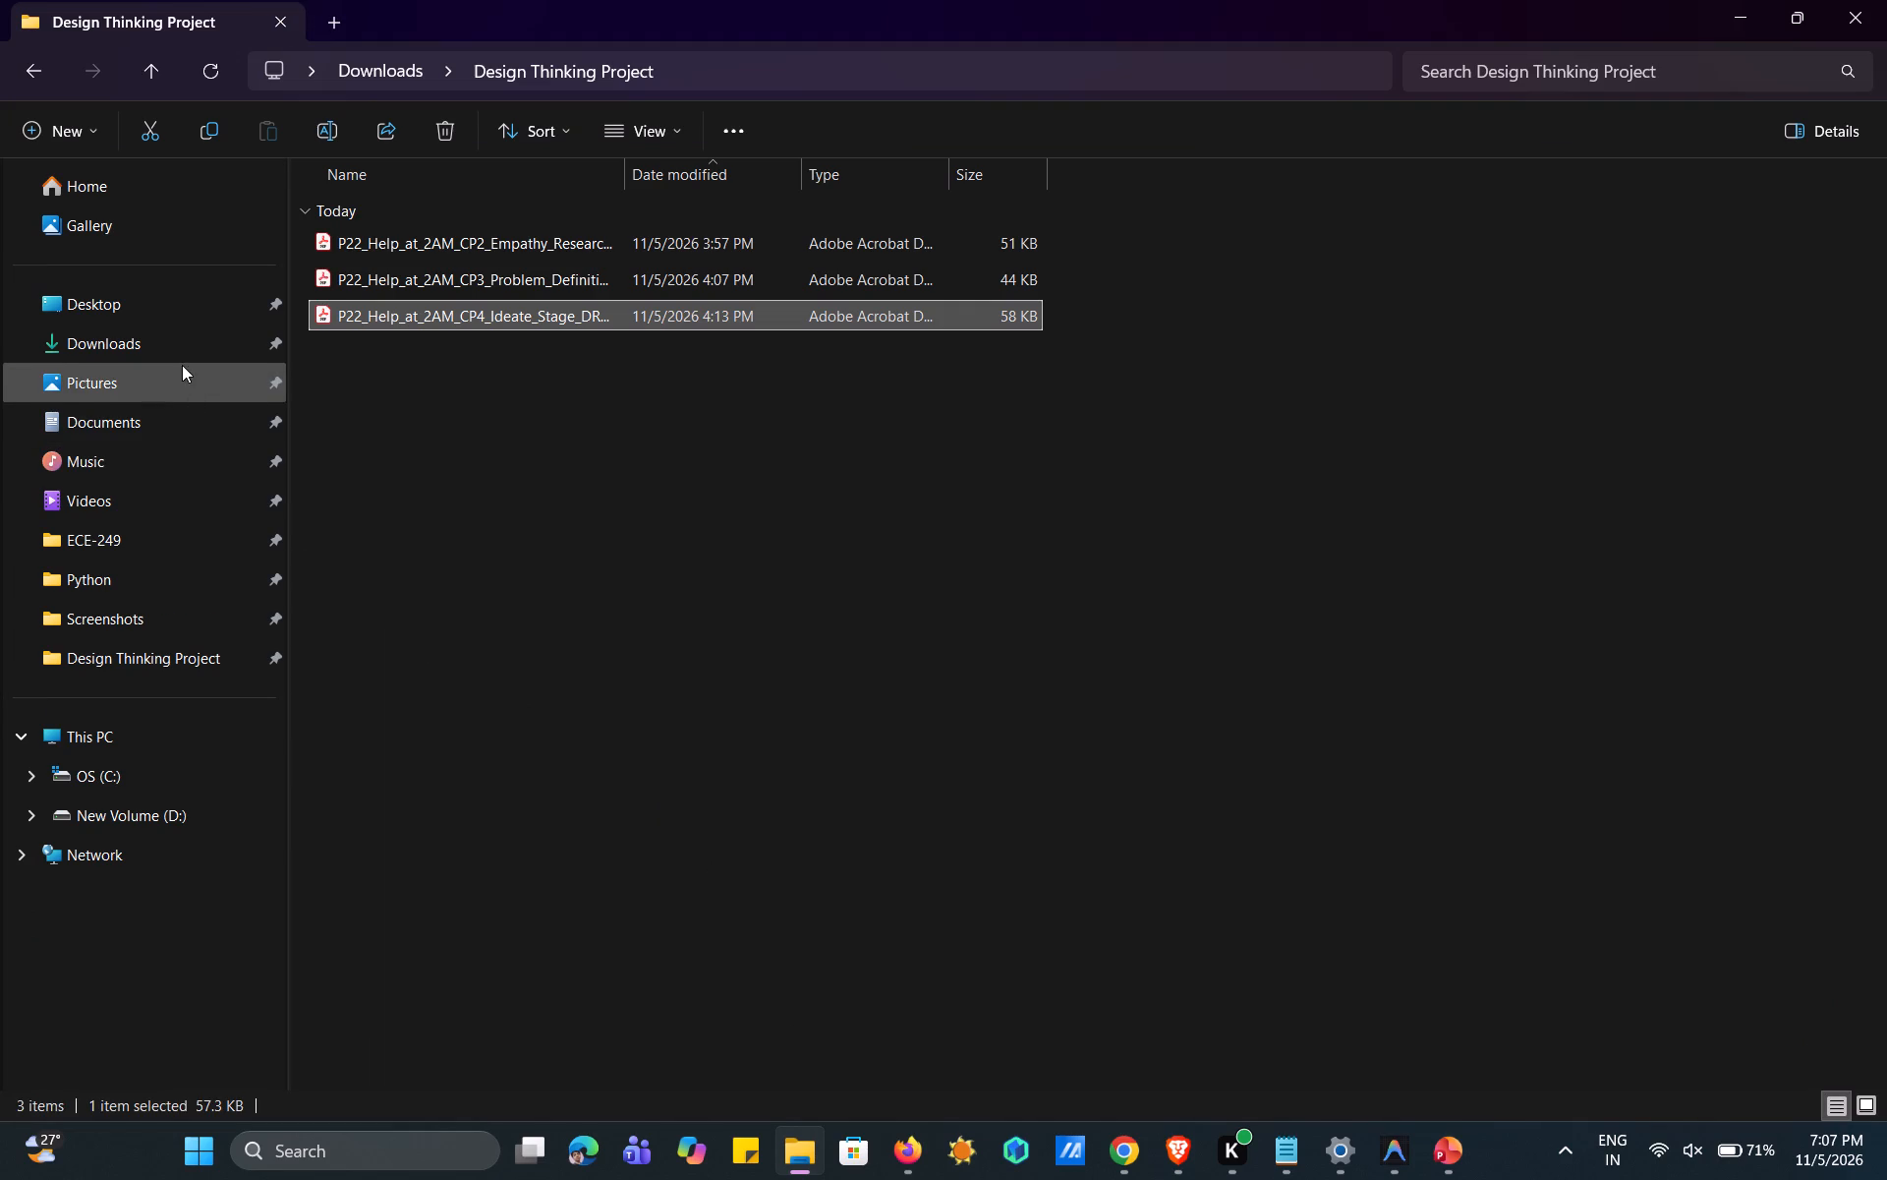
click(168, 343)
scroll(420, 379, up, 2)
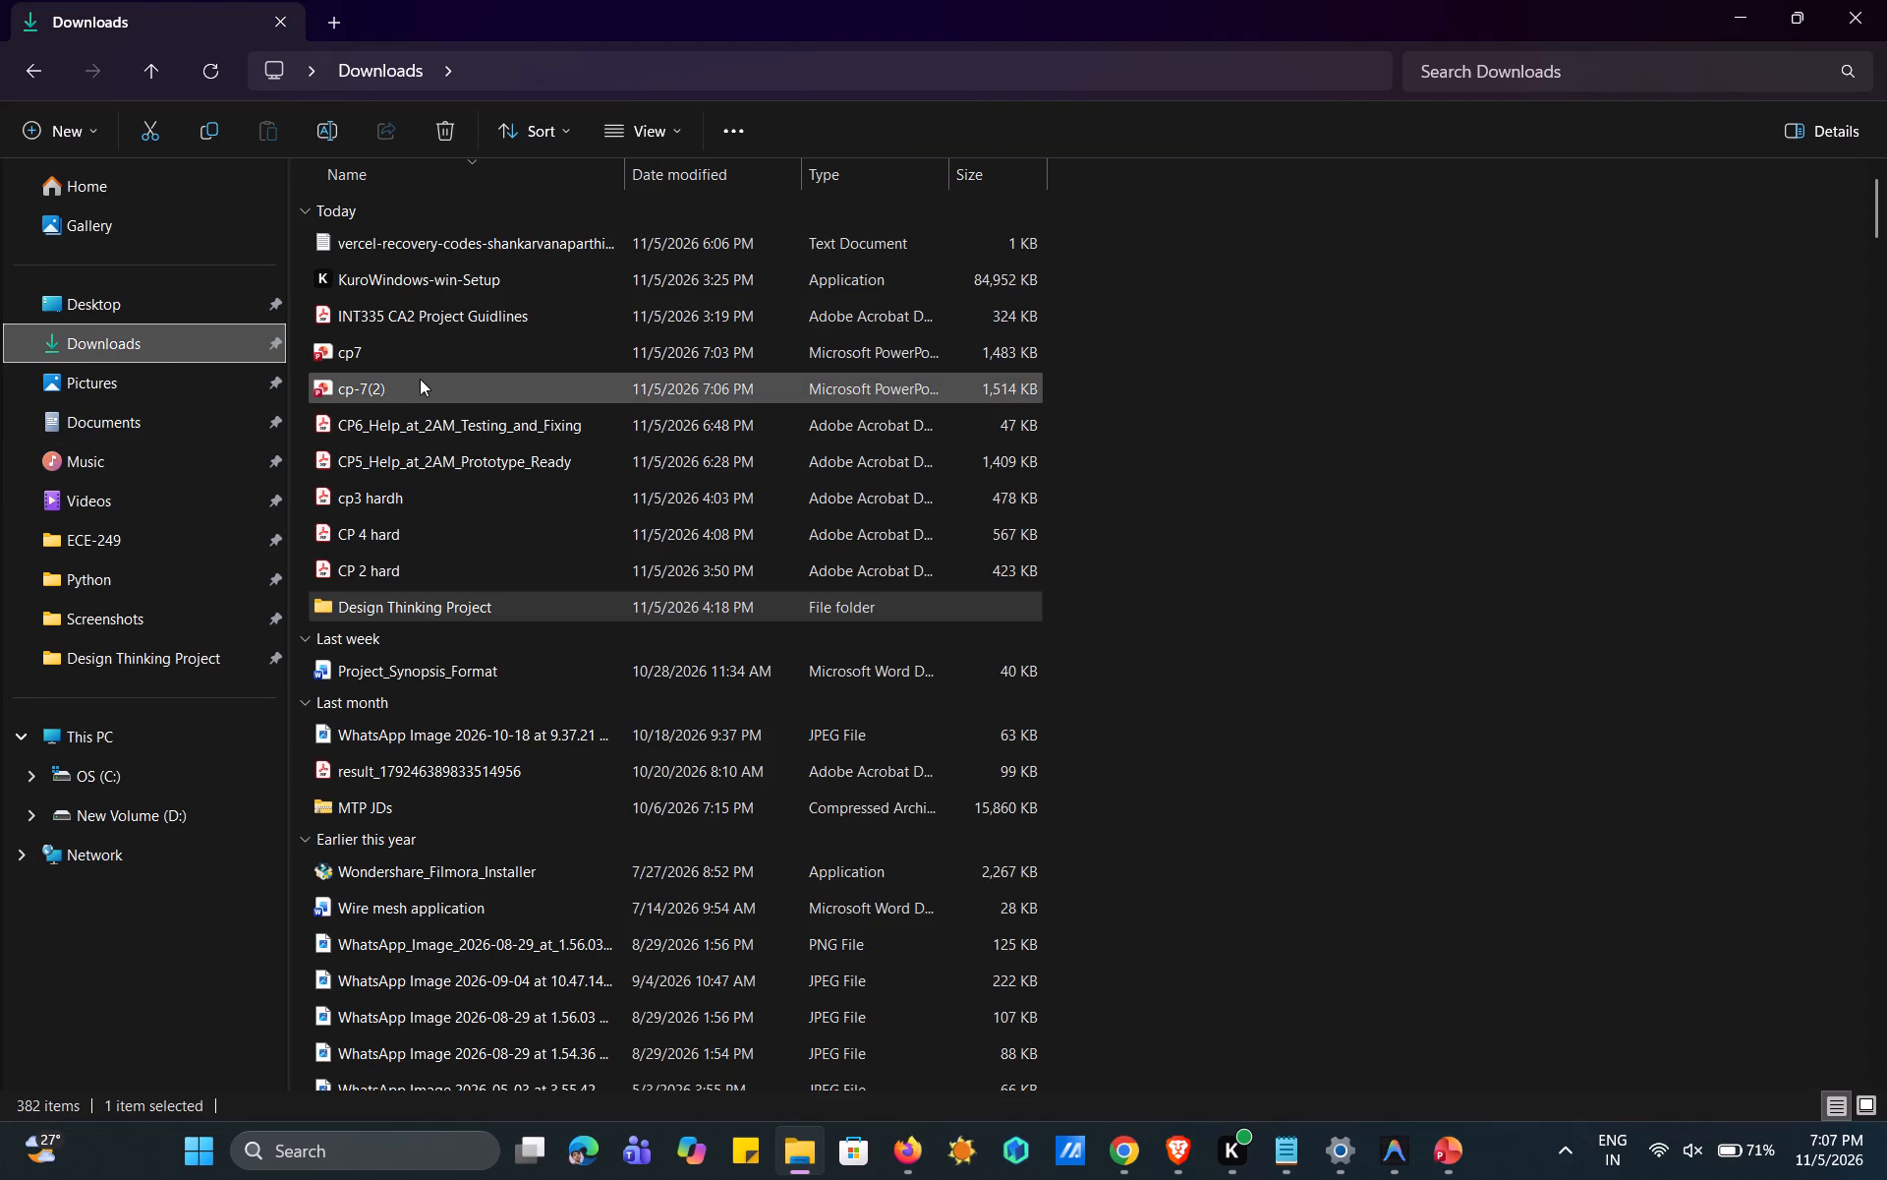
click(384, 366)
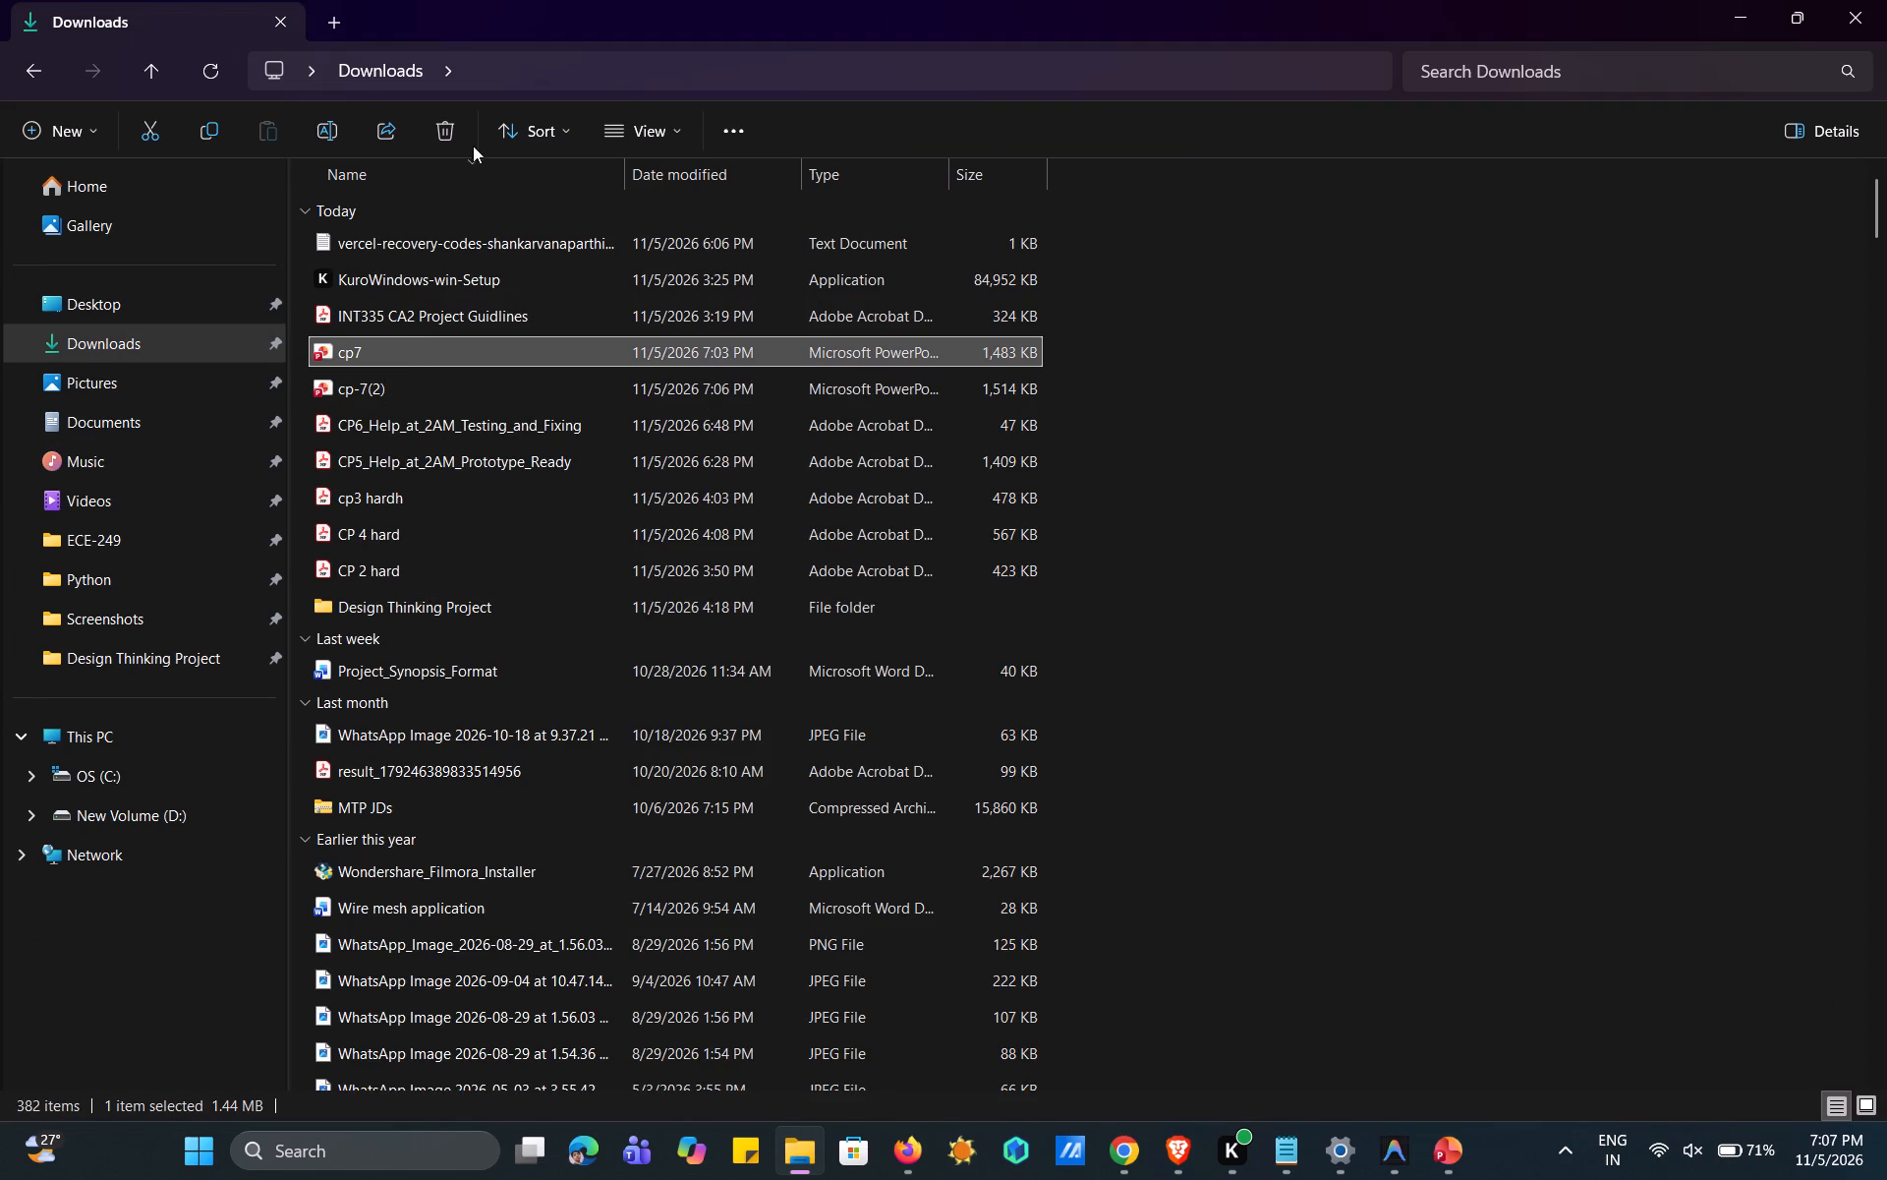
click(432, 130)
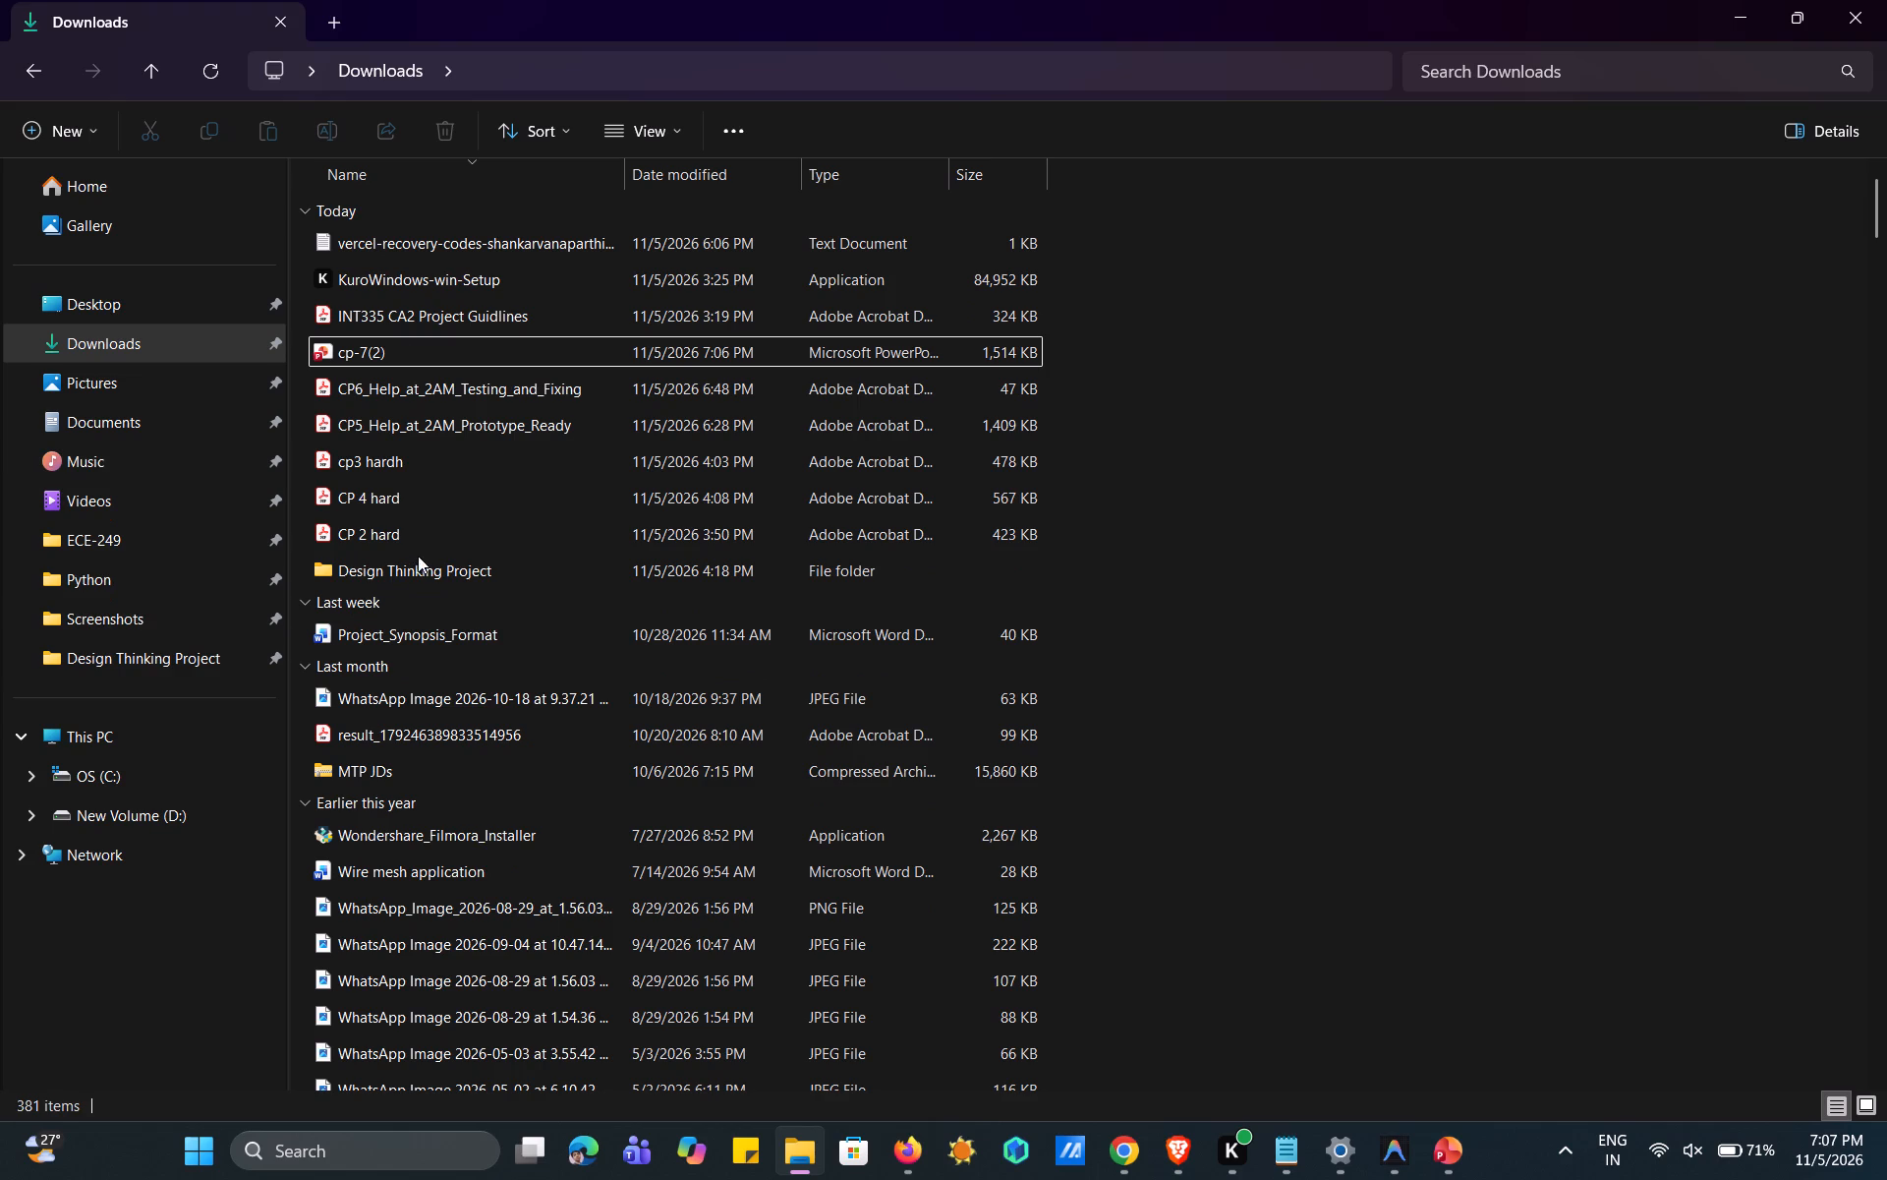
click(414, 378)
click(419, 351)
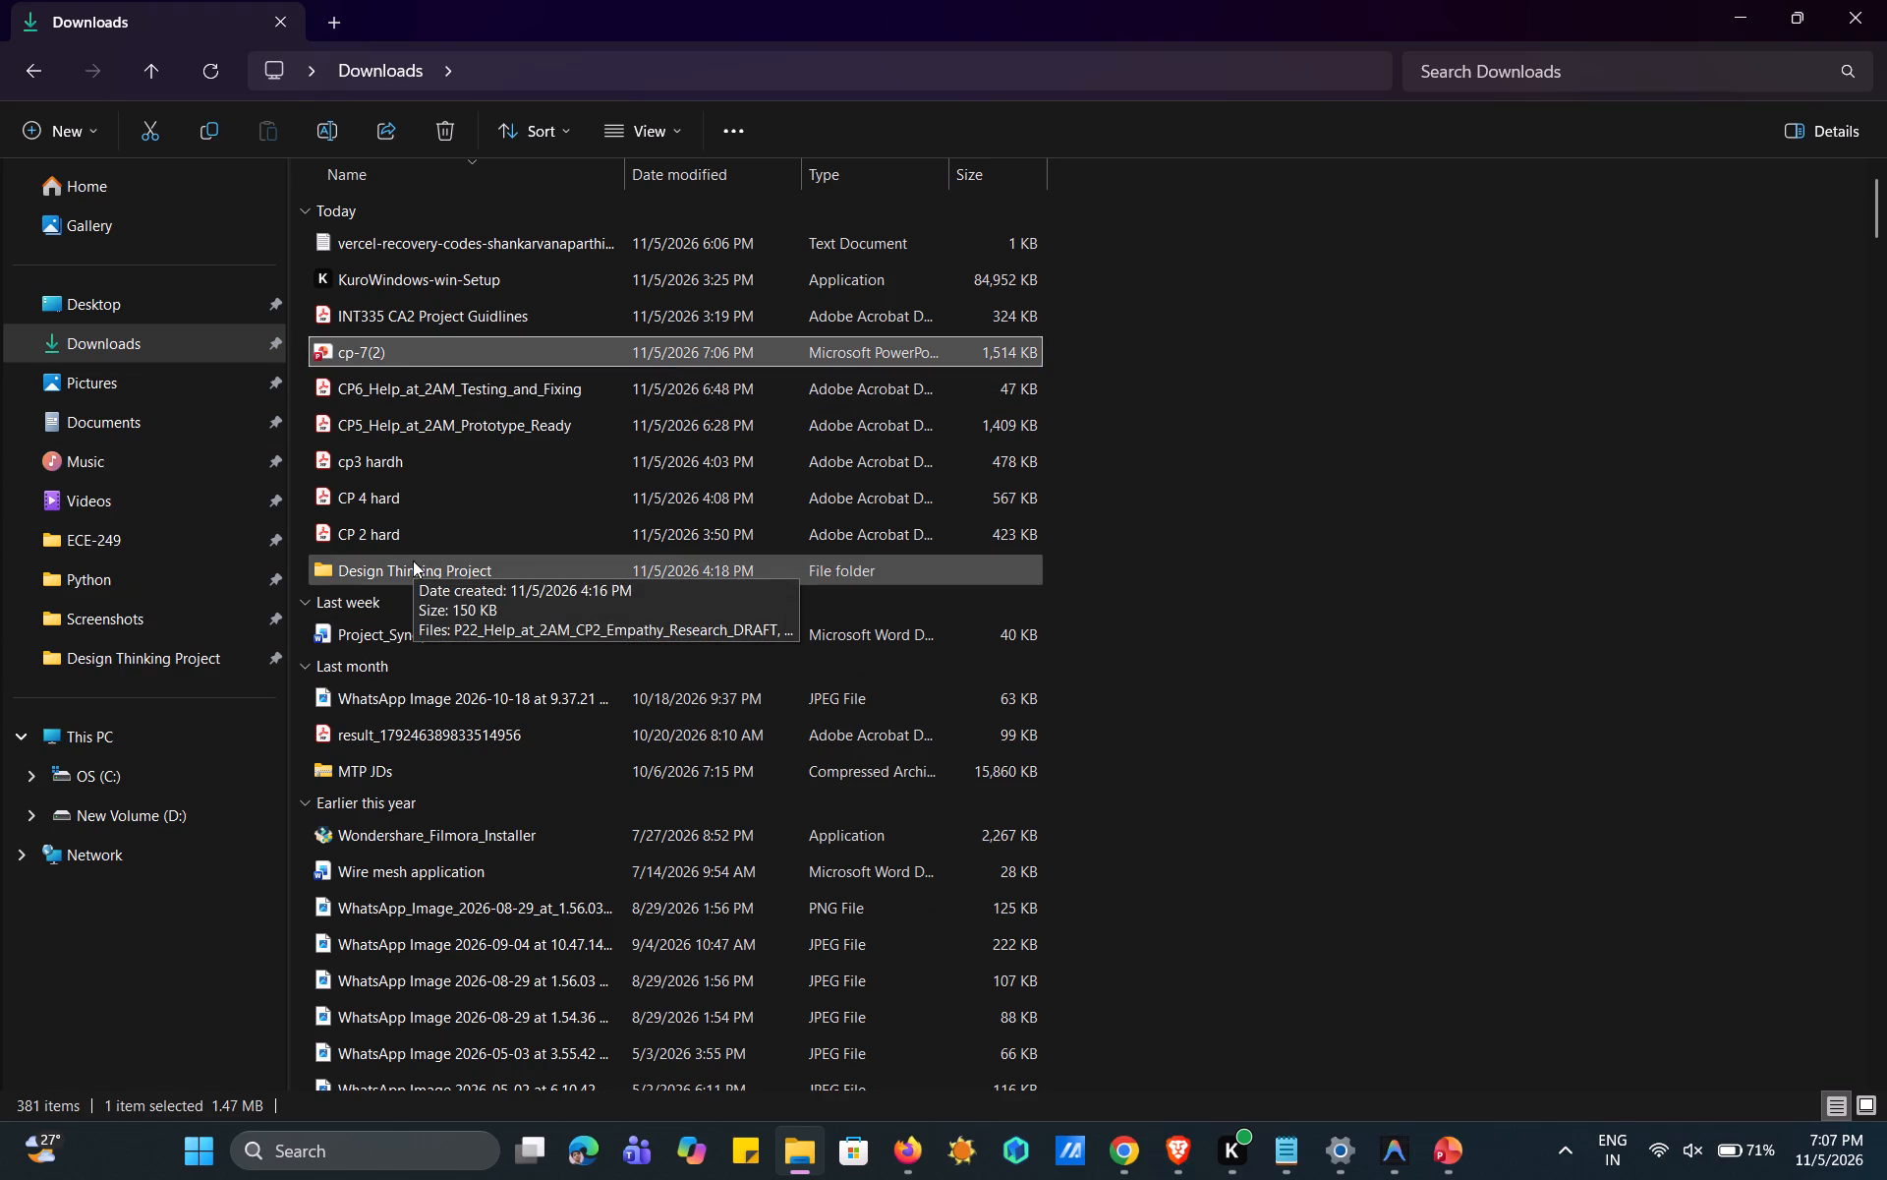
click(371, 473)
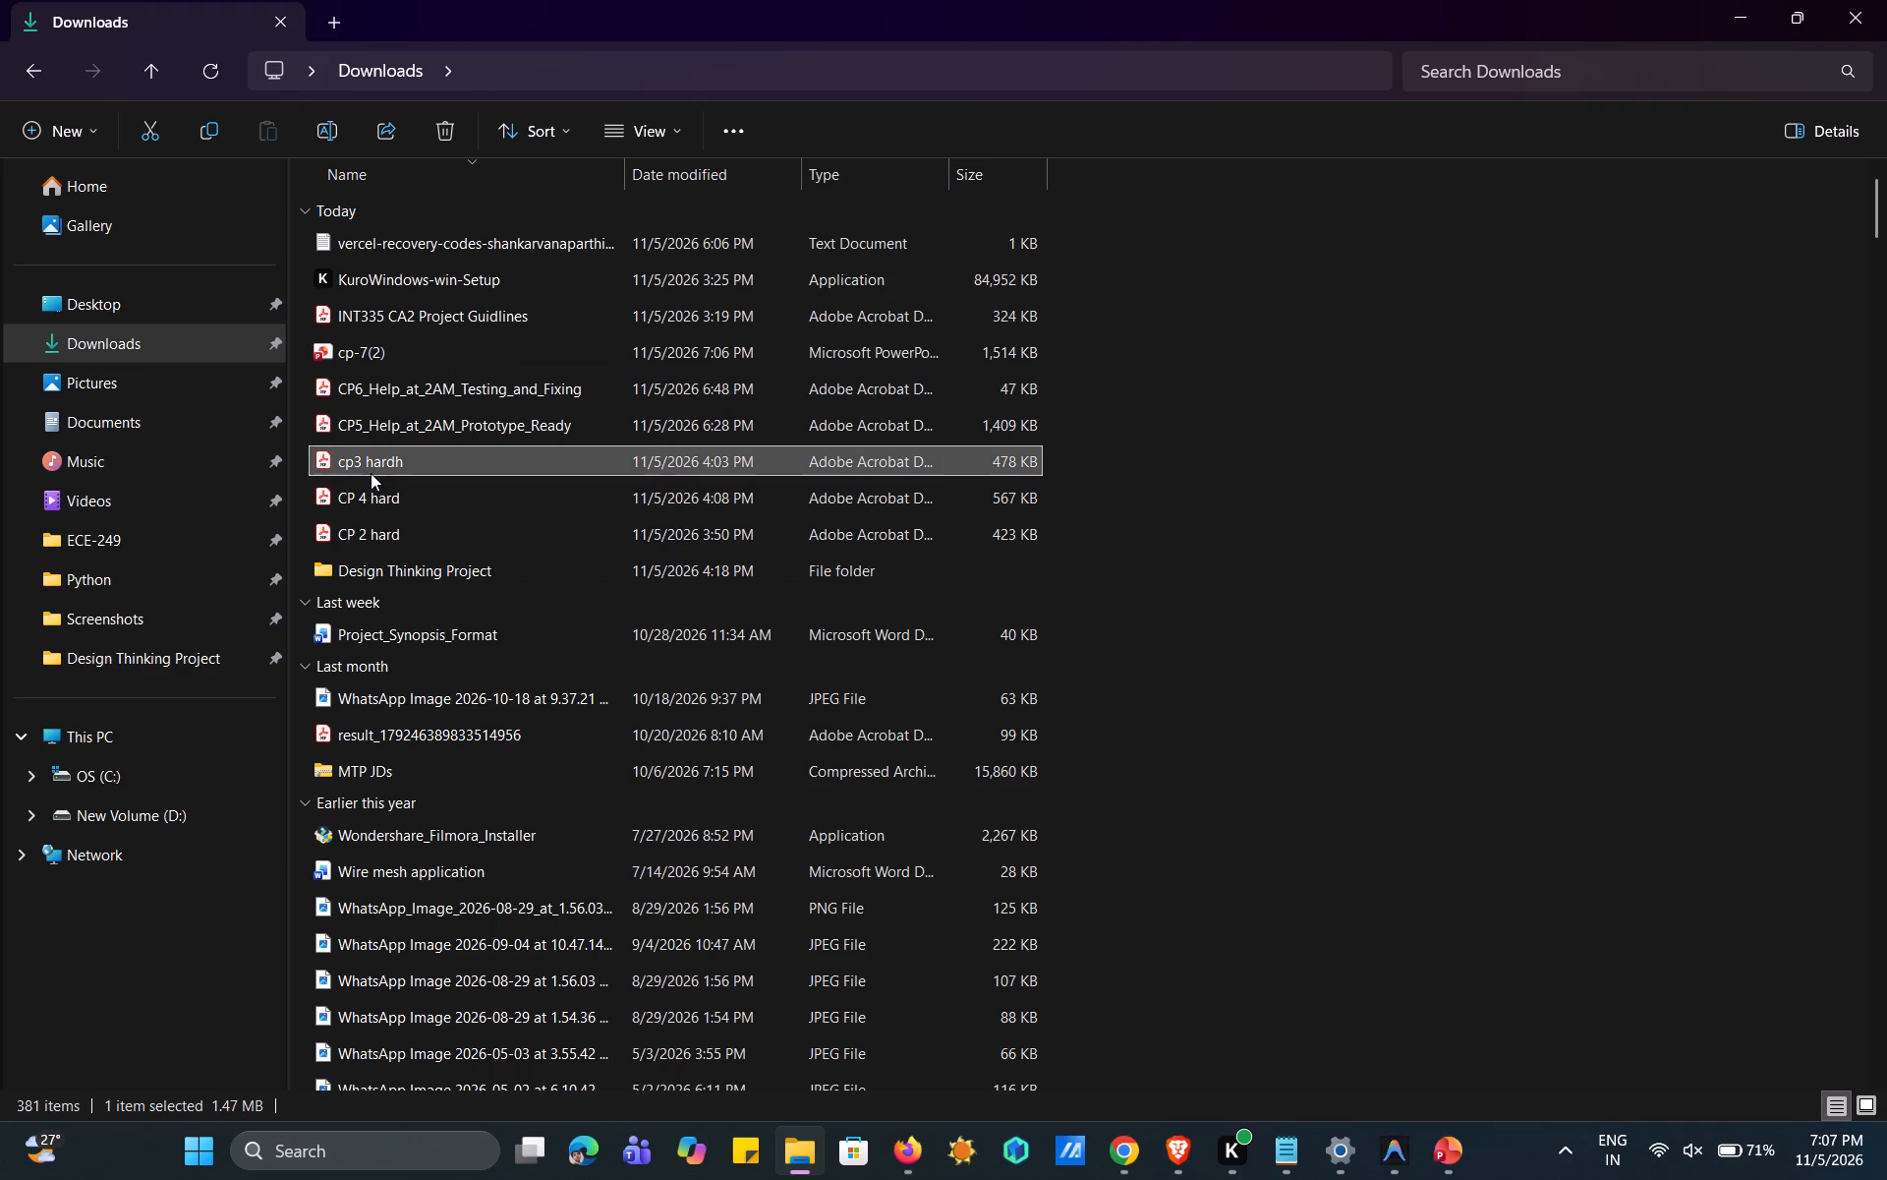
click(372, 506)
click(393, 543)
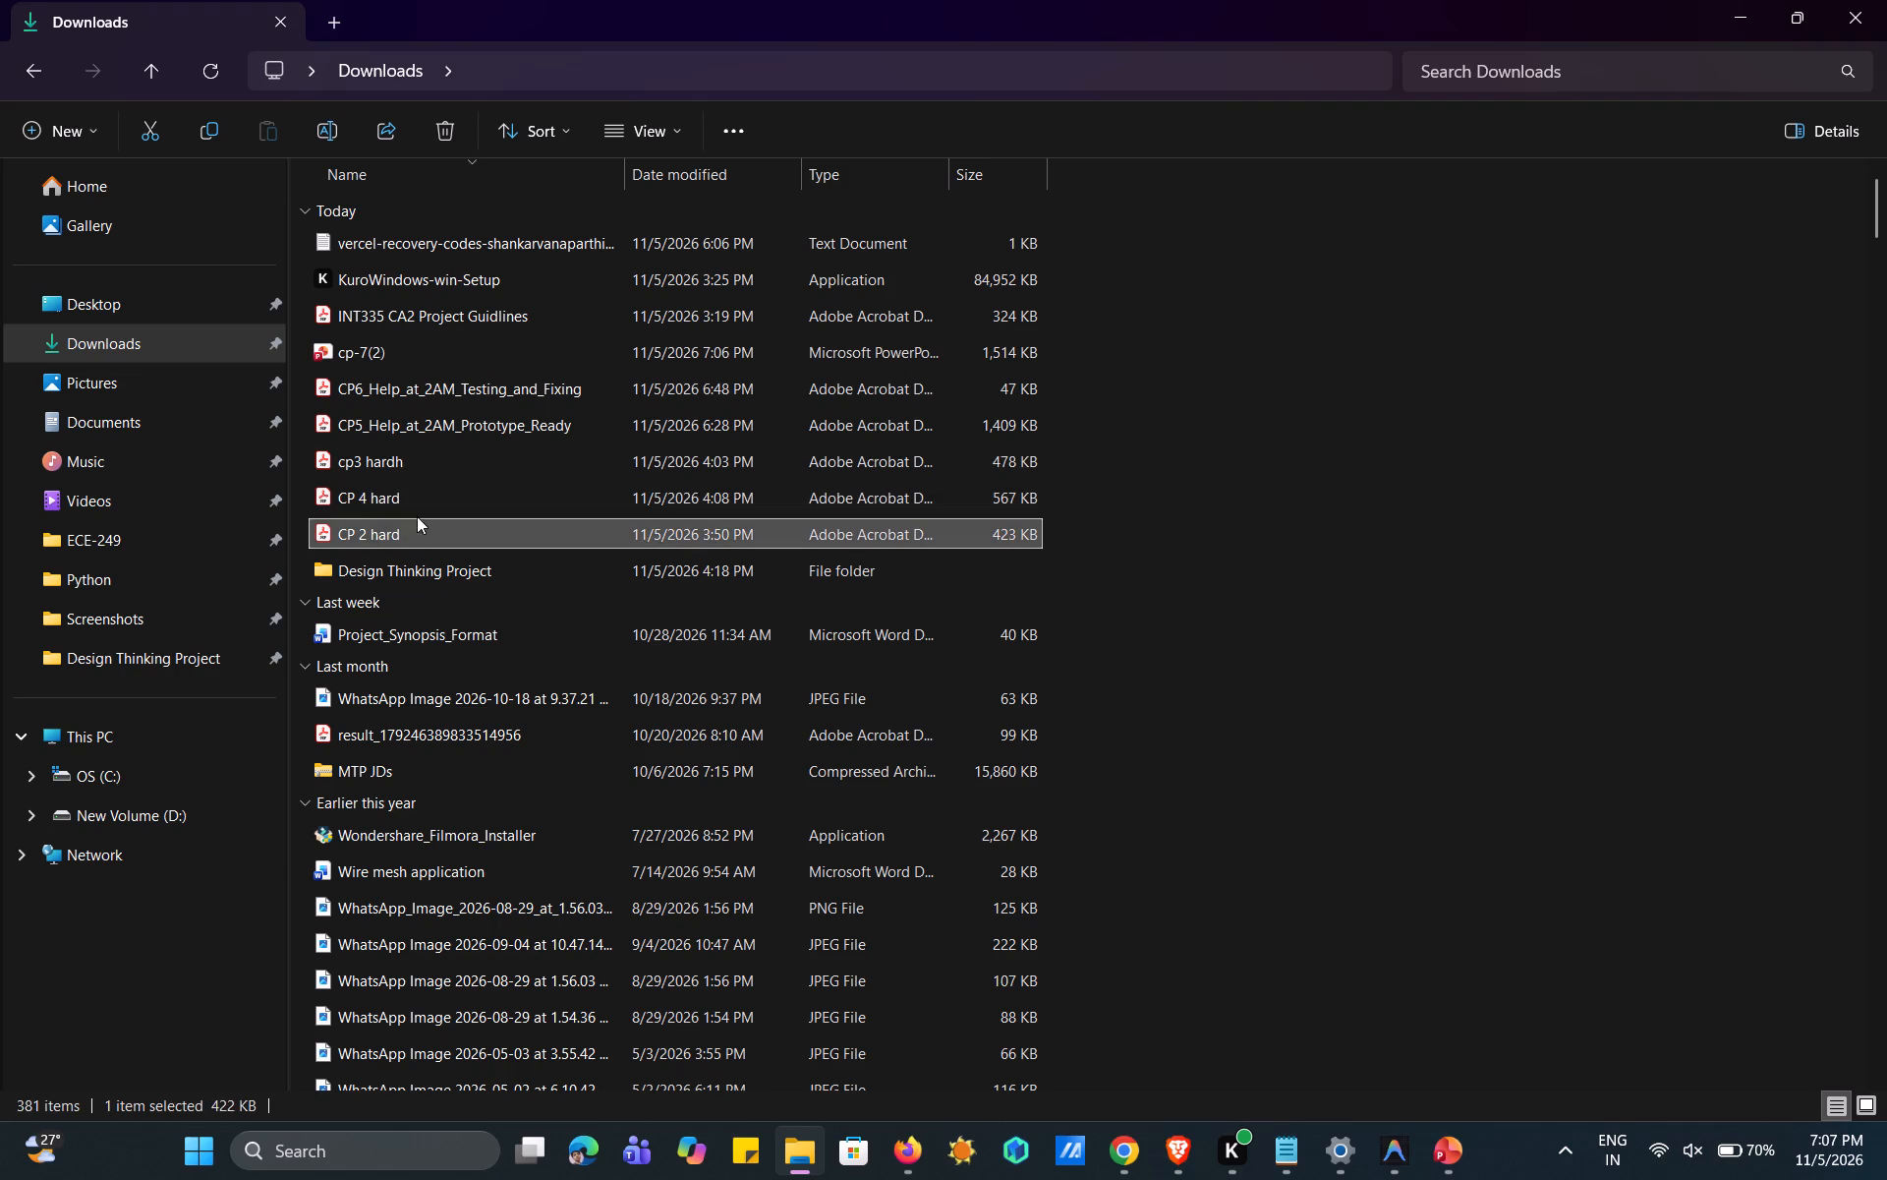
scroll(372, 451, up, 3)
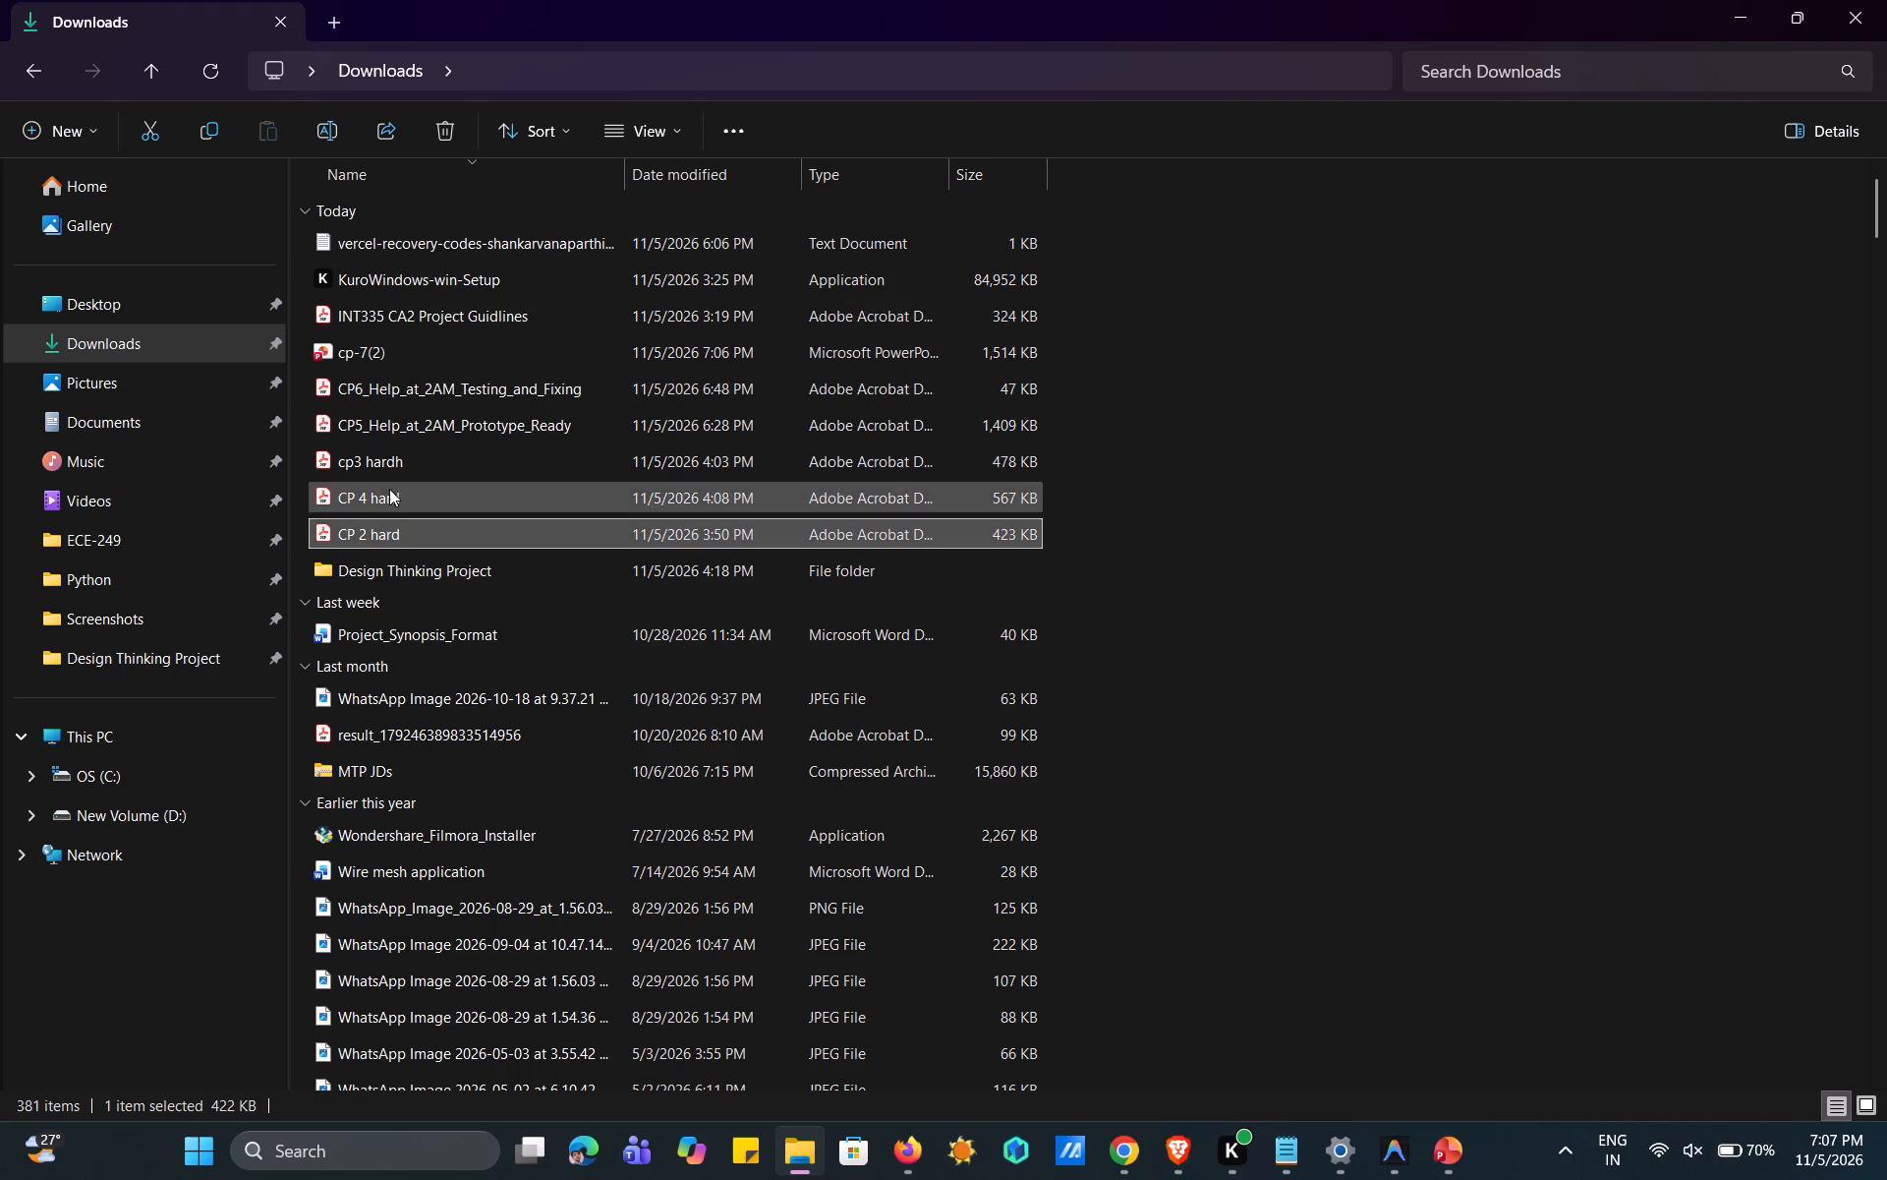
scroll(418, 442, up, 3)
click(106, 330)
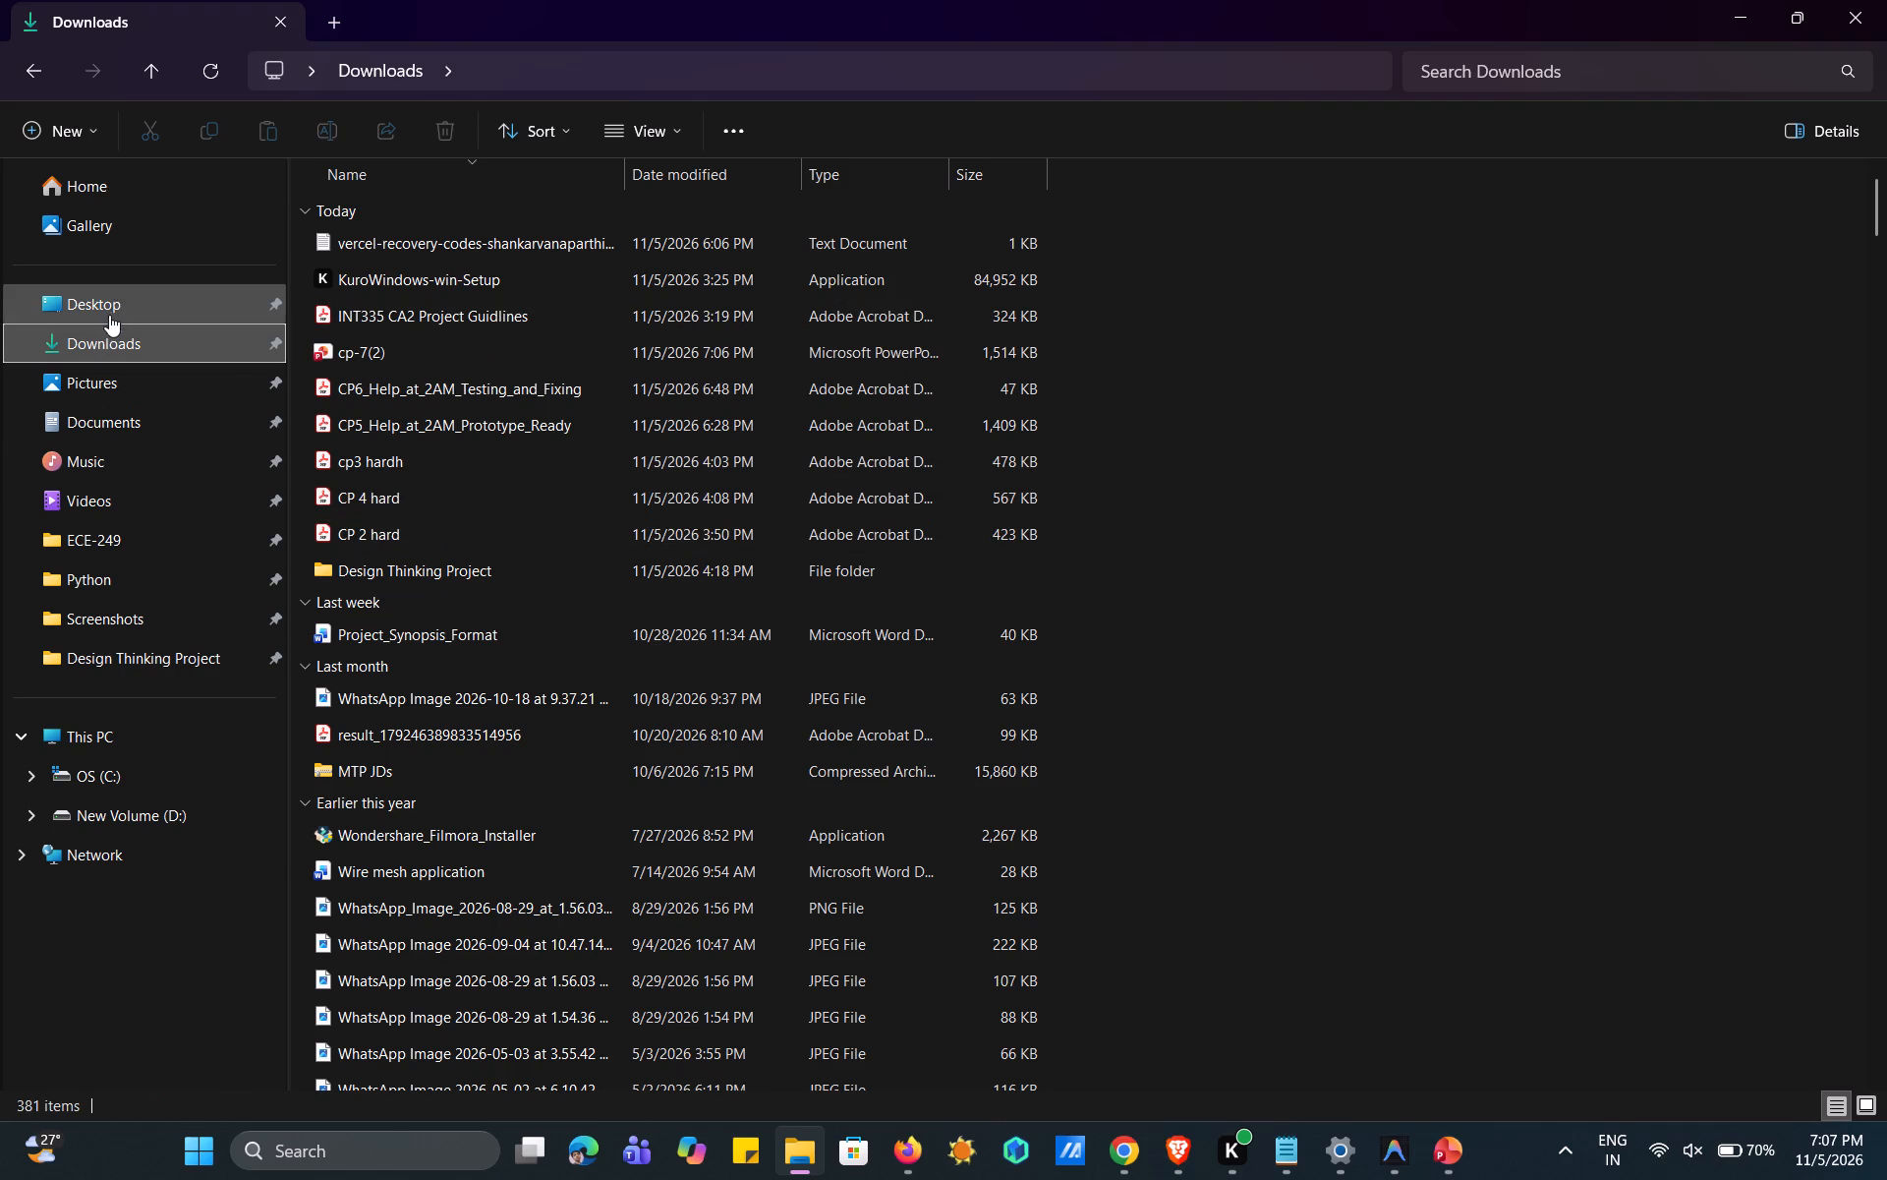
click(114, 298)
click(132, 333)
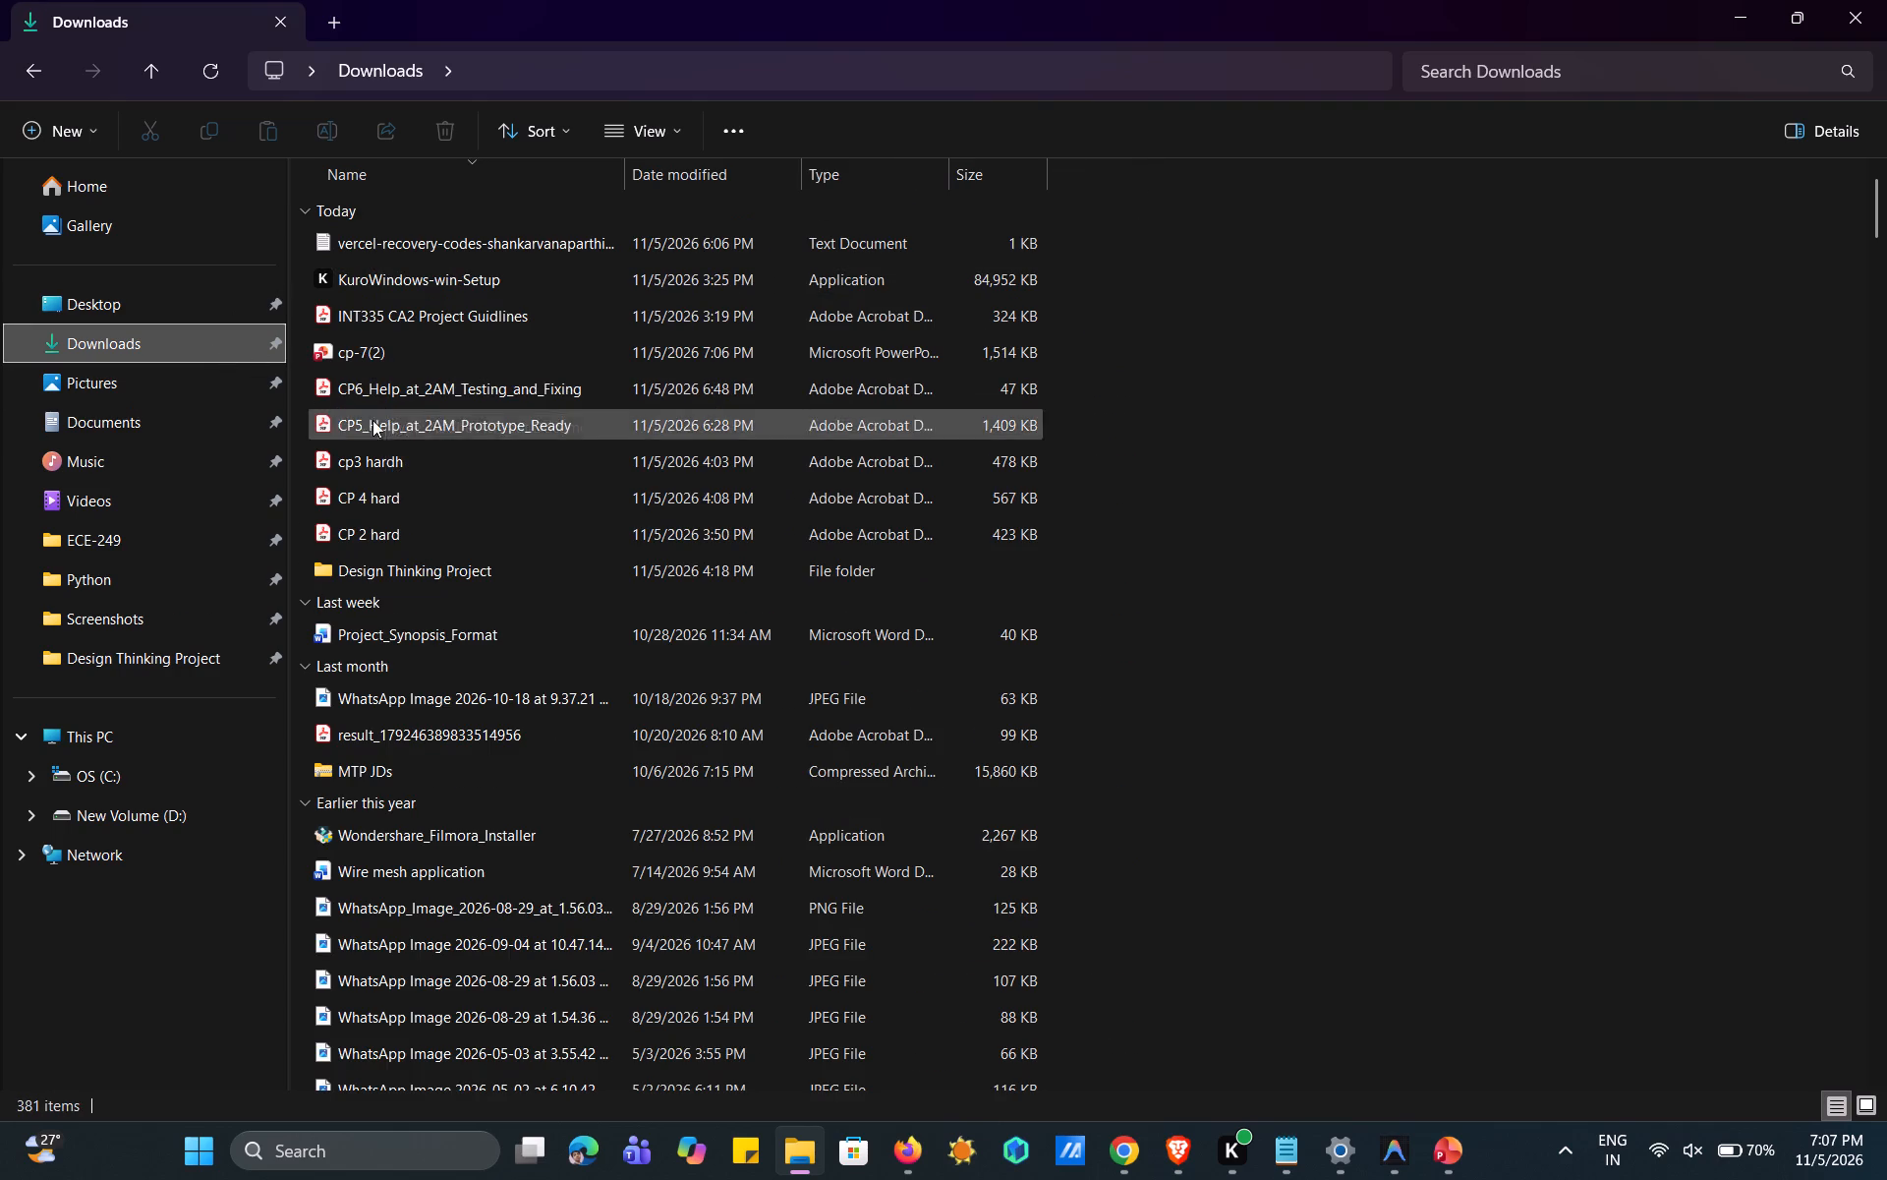
Move the CP6_Help_at_2AM_Testing_and_Fixing PDF from Downloads into the Design Thinking Project folder.
drag(403, 393, 409, 423)
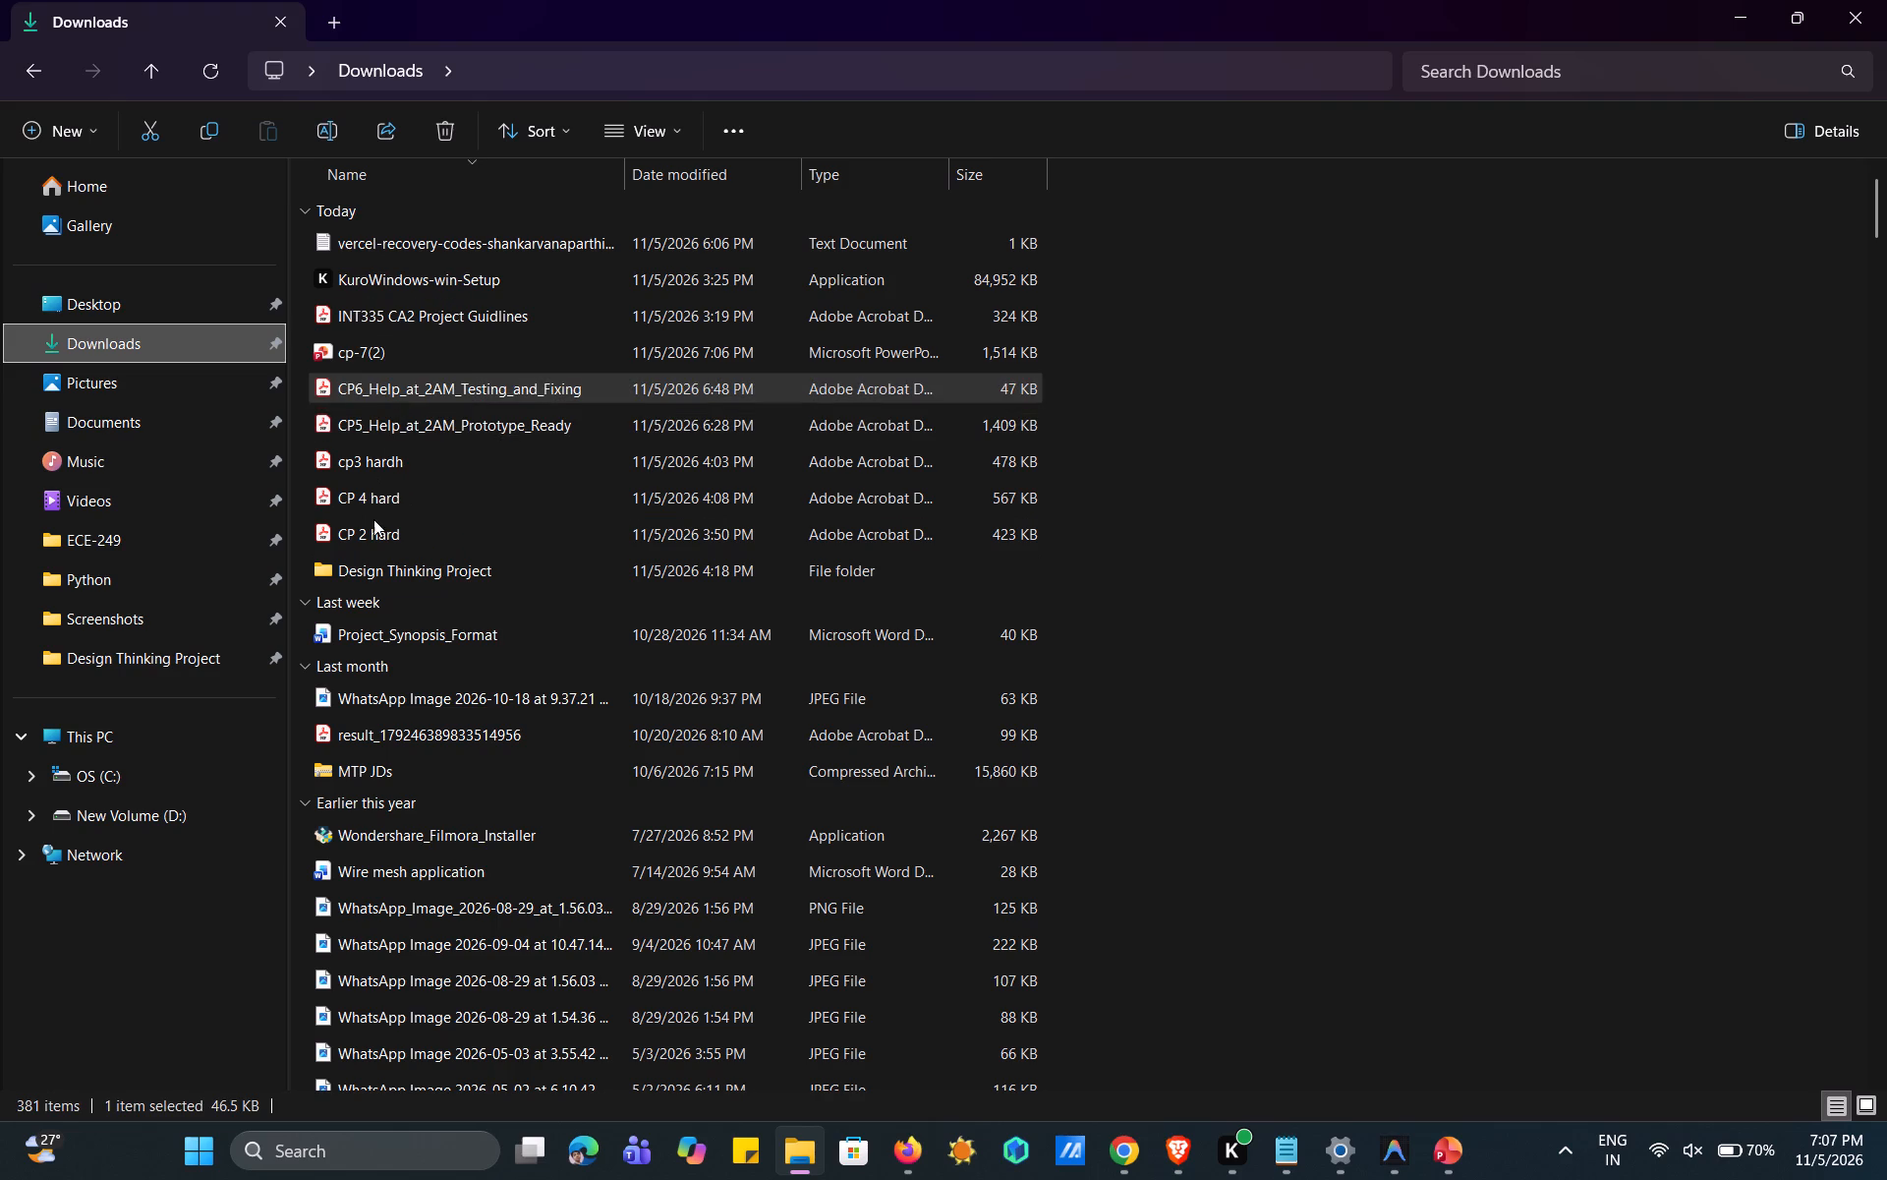
click(402, 398)
right_click(402, 398)
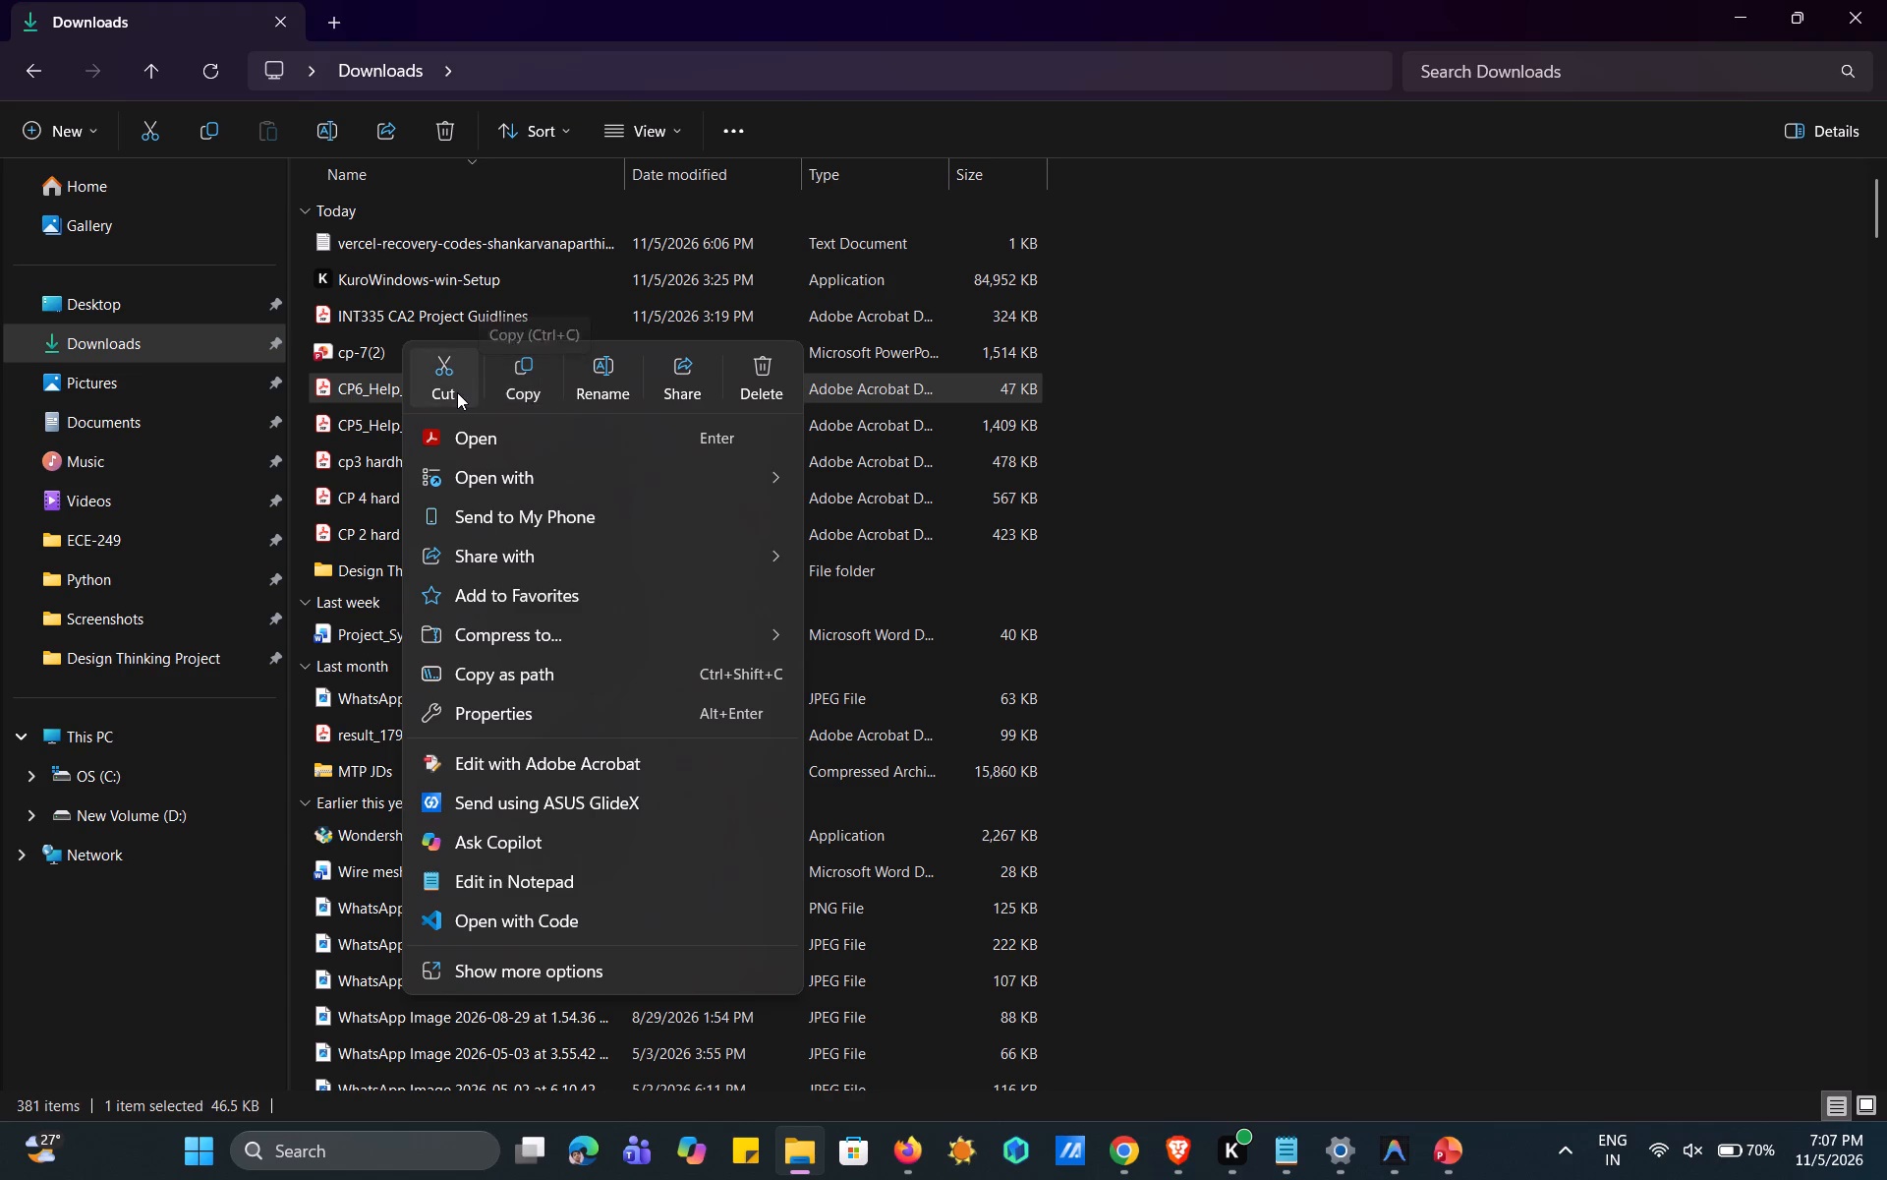
click(457, 392)
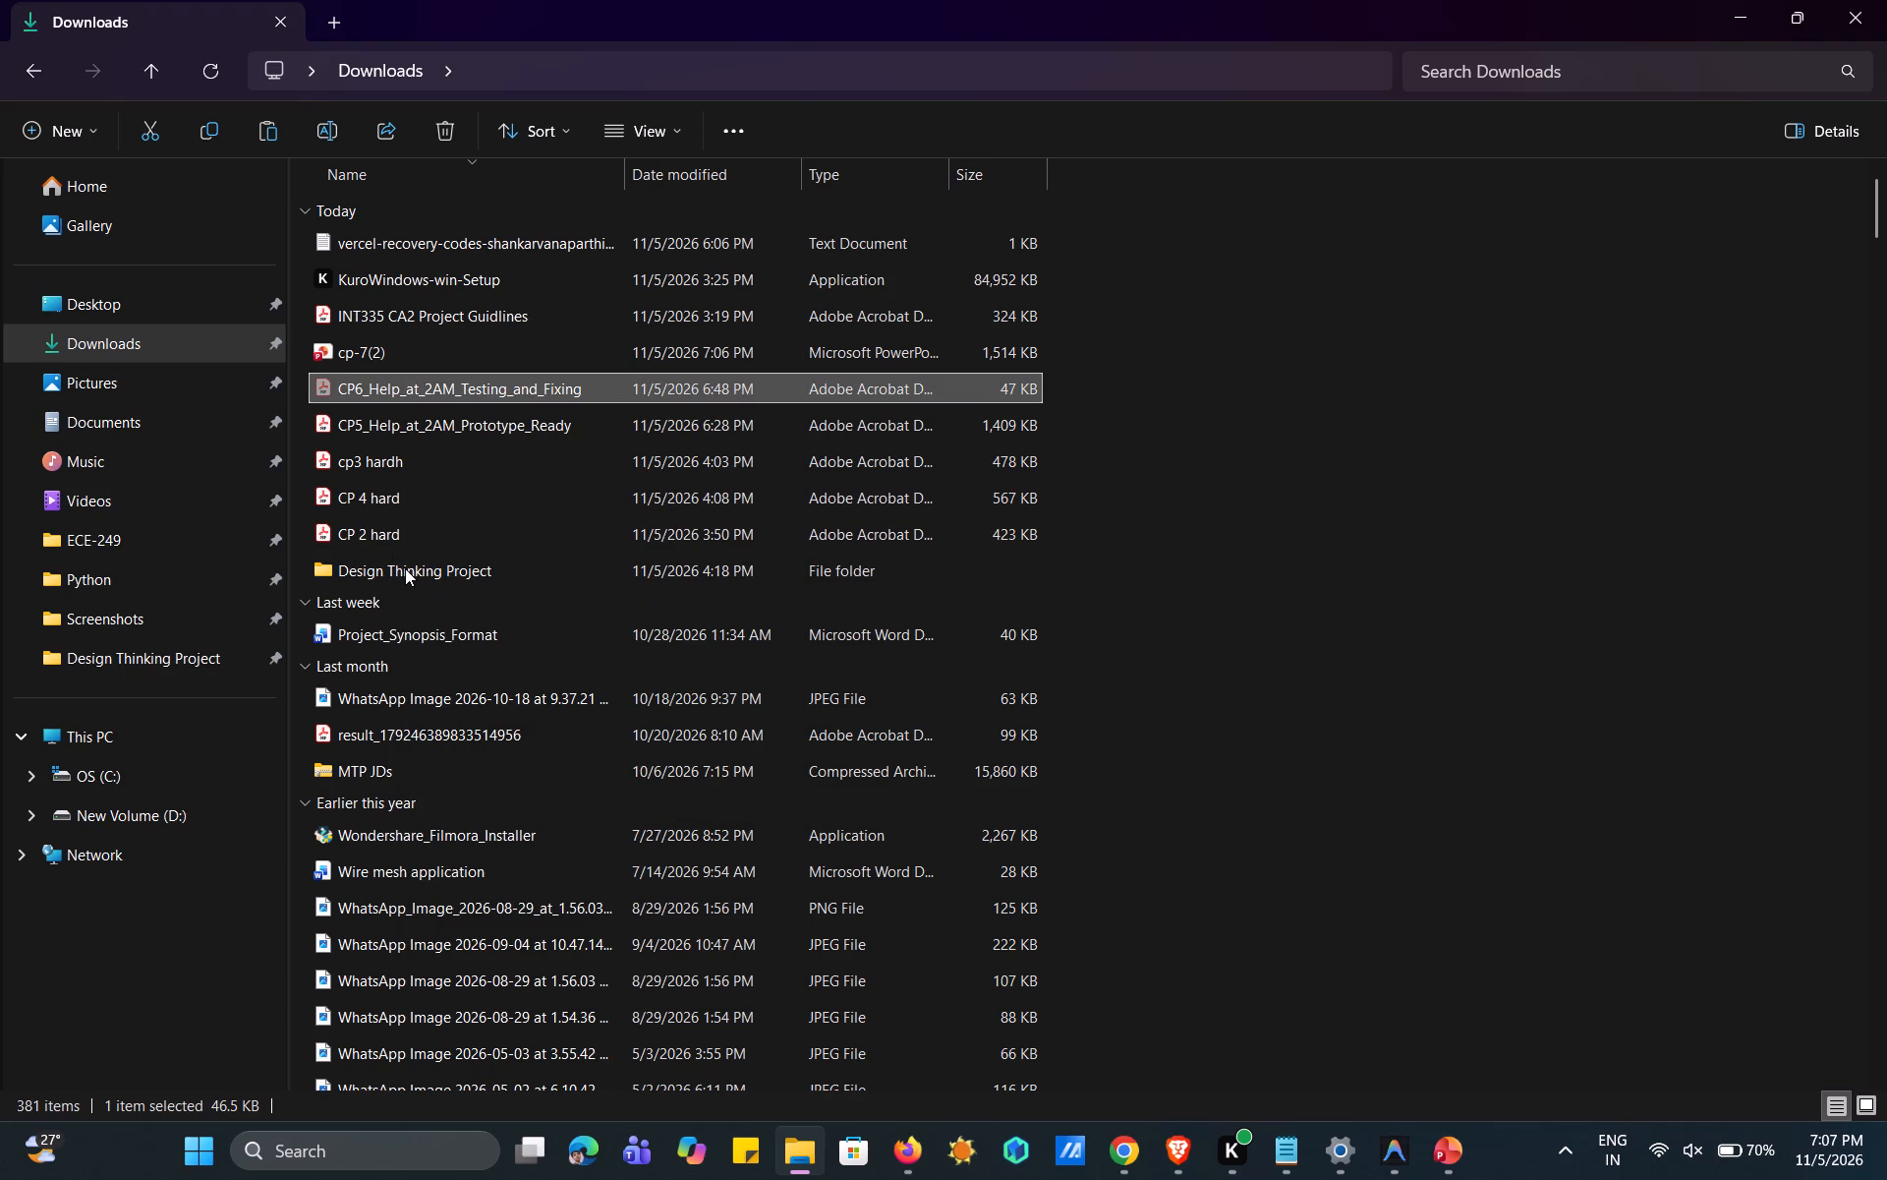
click(381, 571)
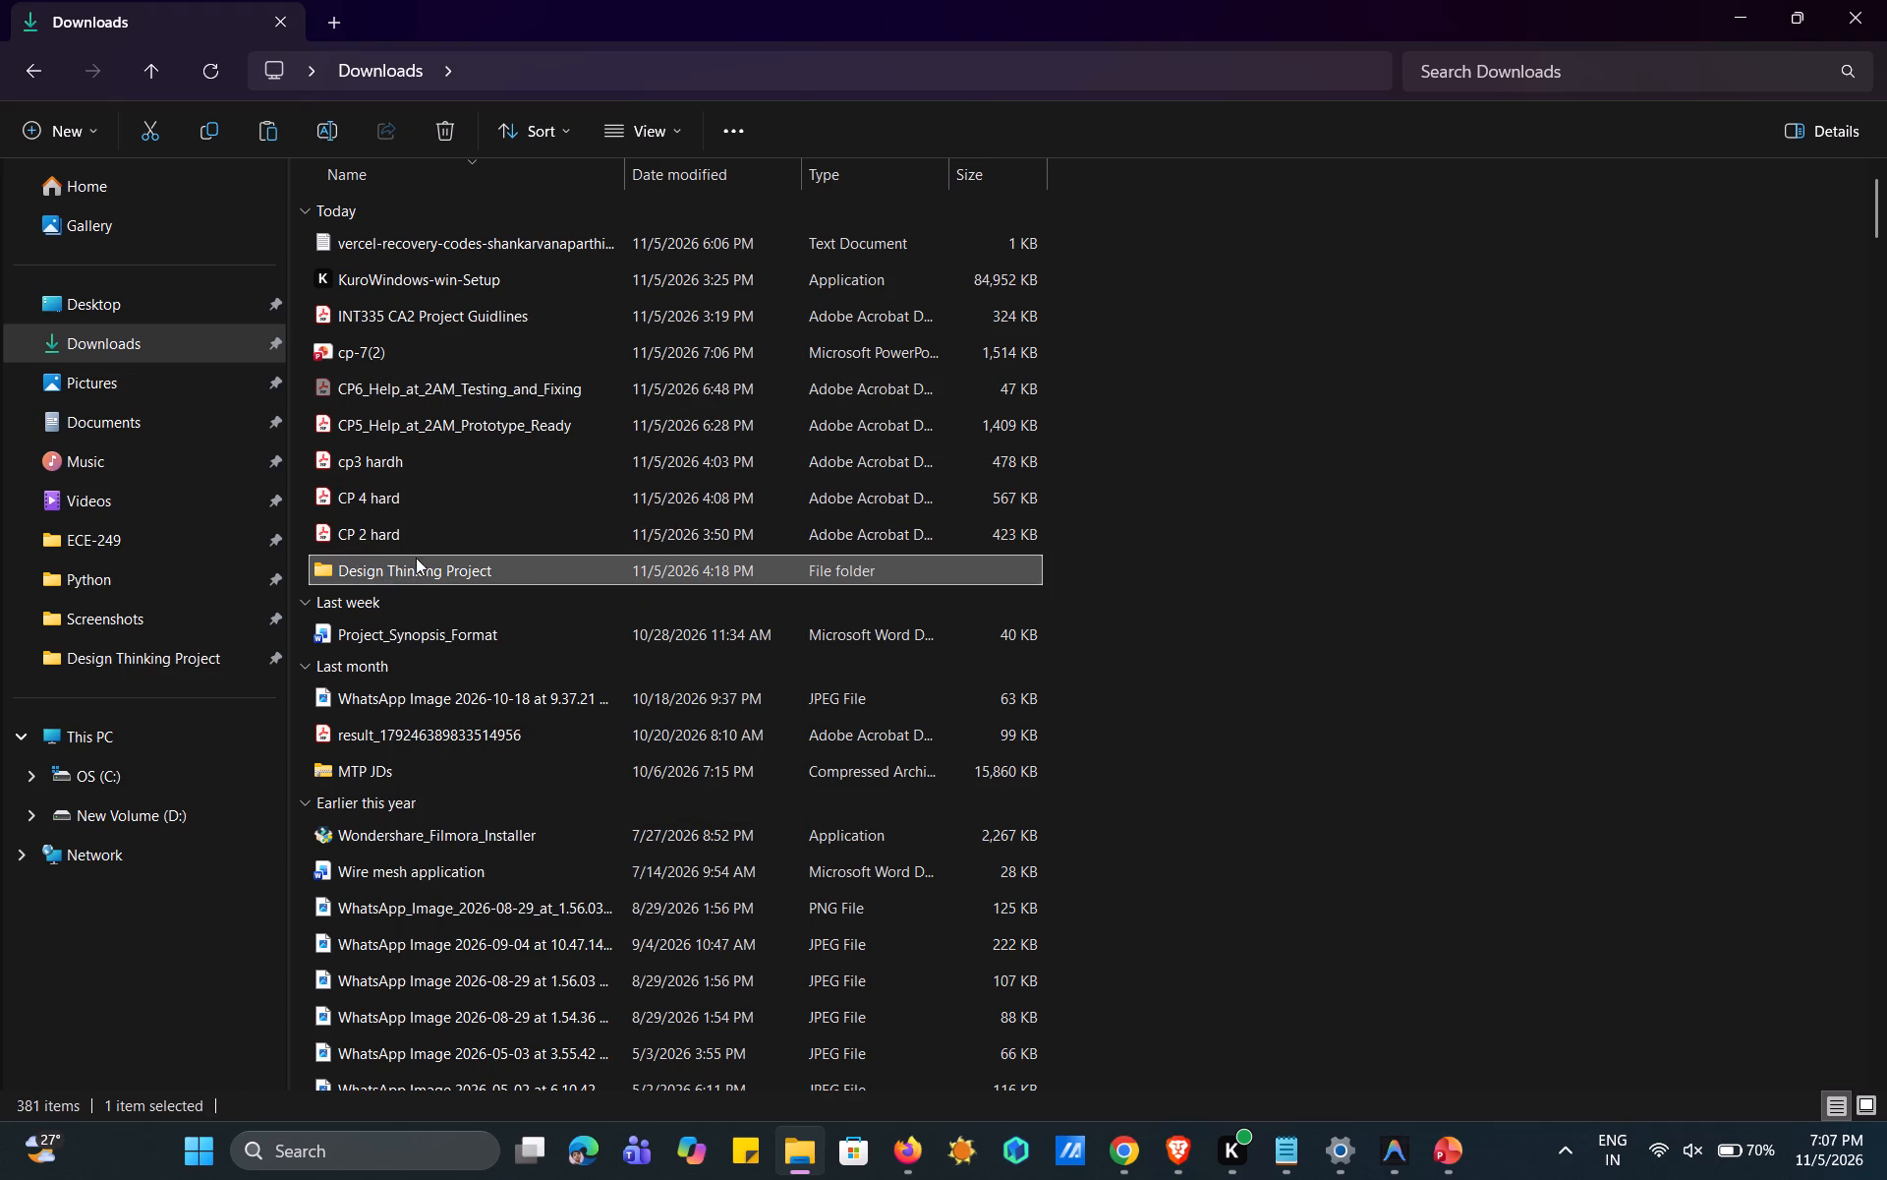
double_click(412, 568)
right_click(418, 371)
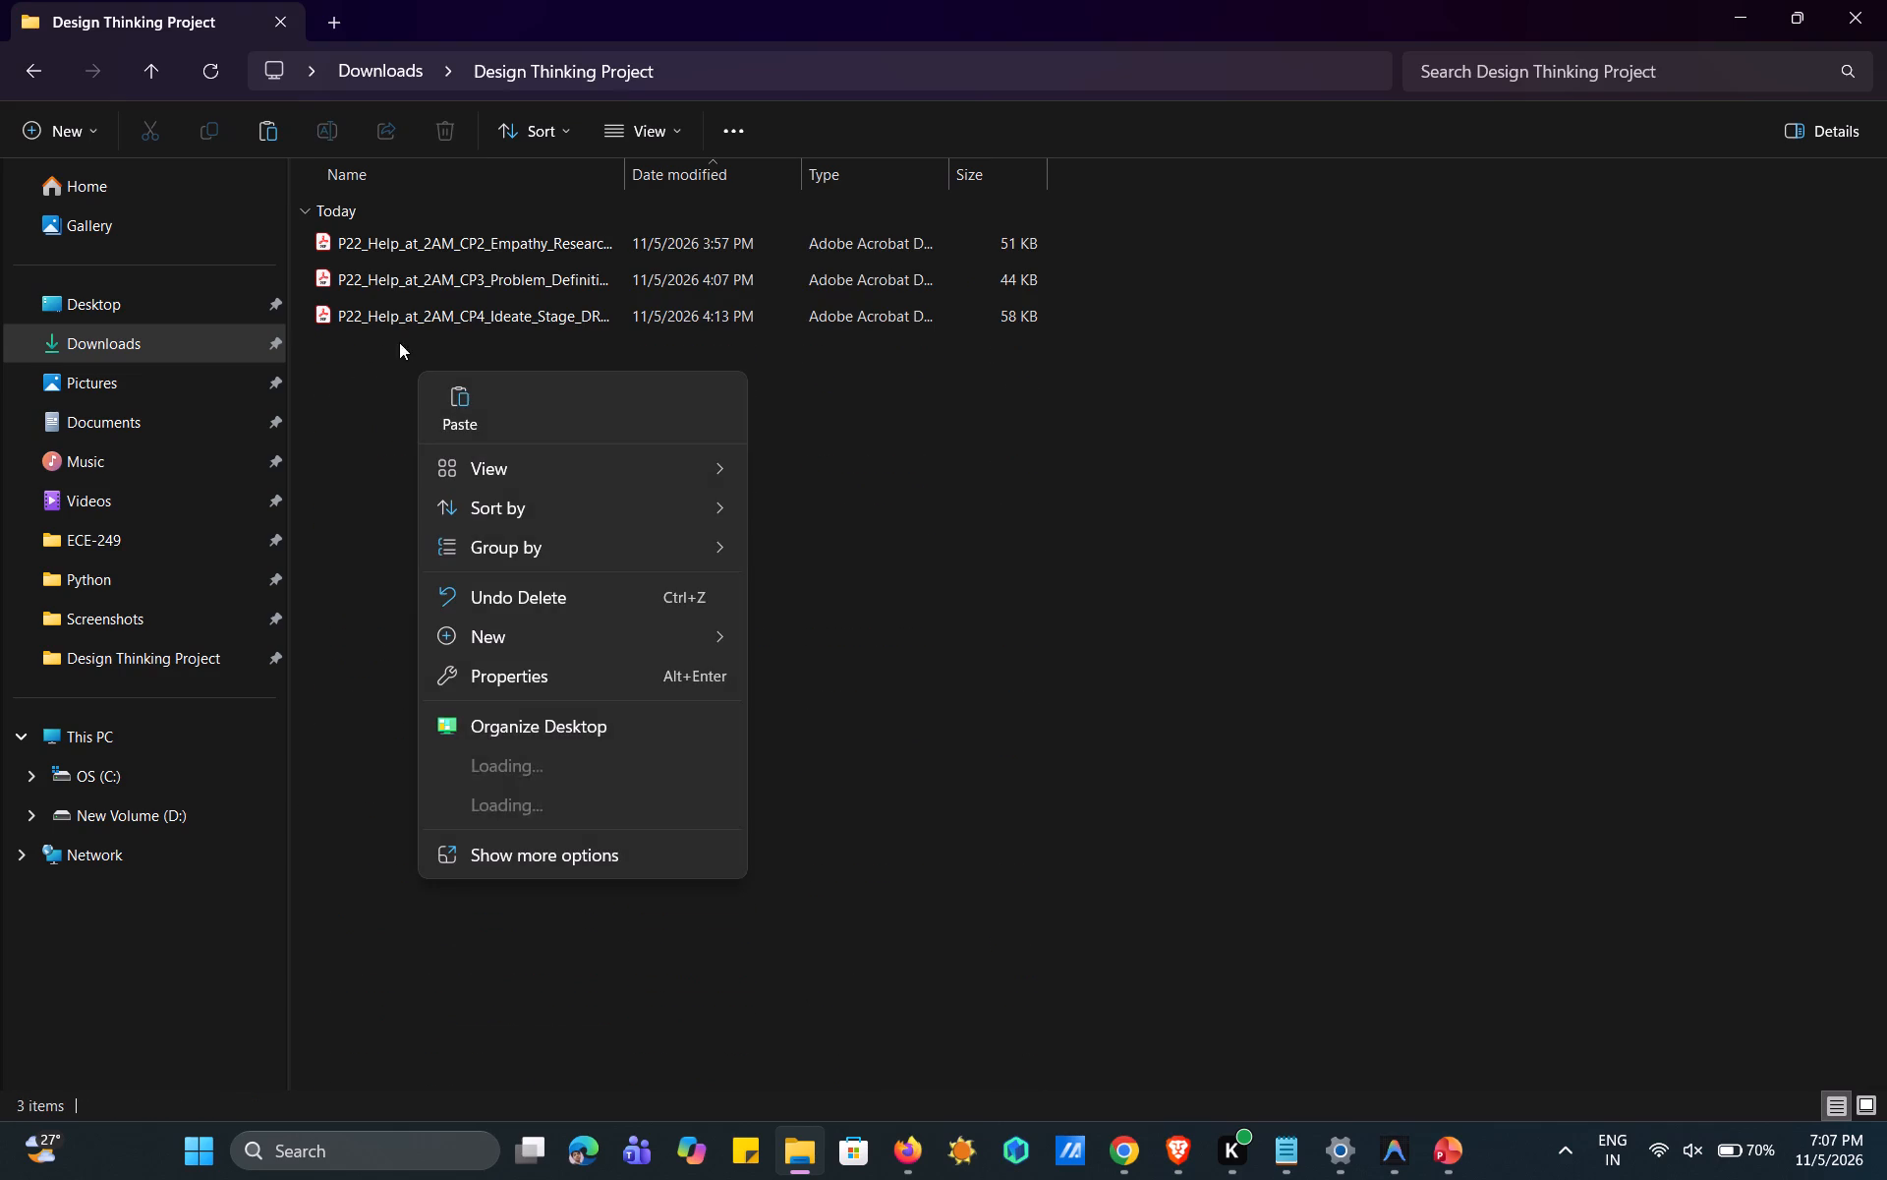
click(454, 407)
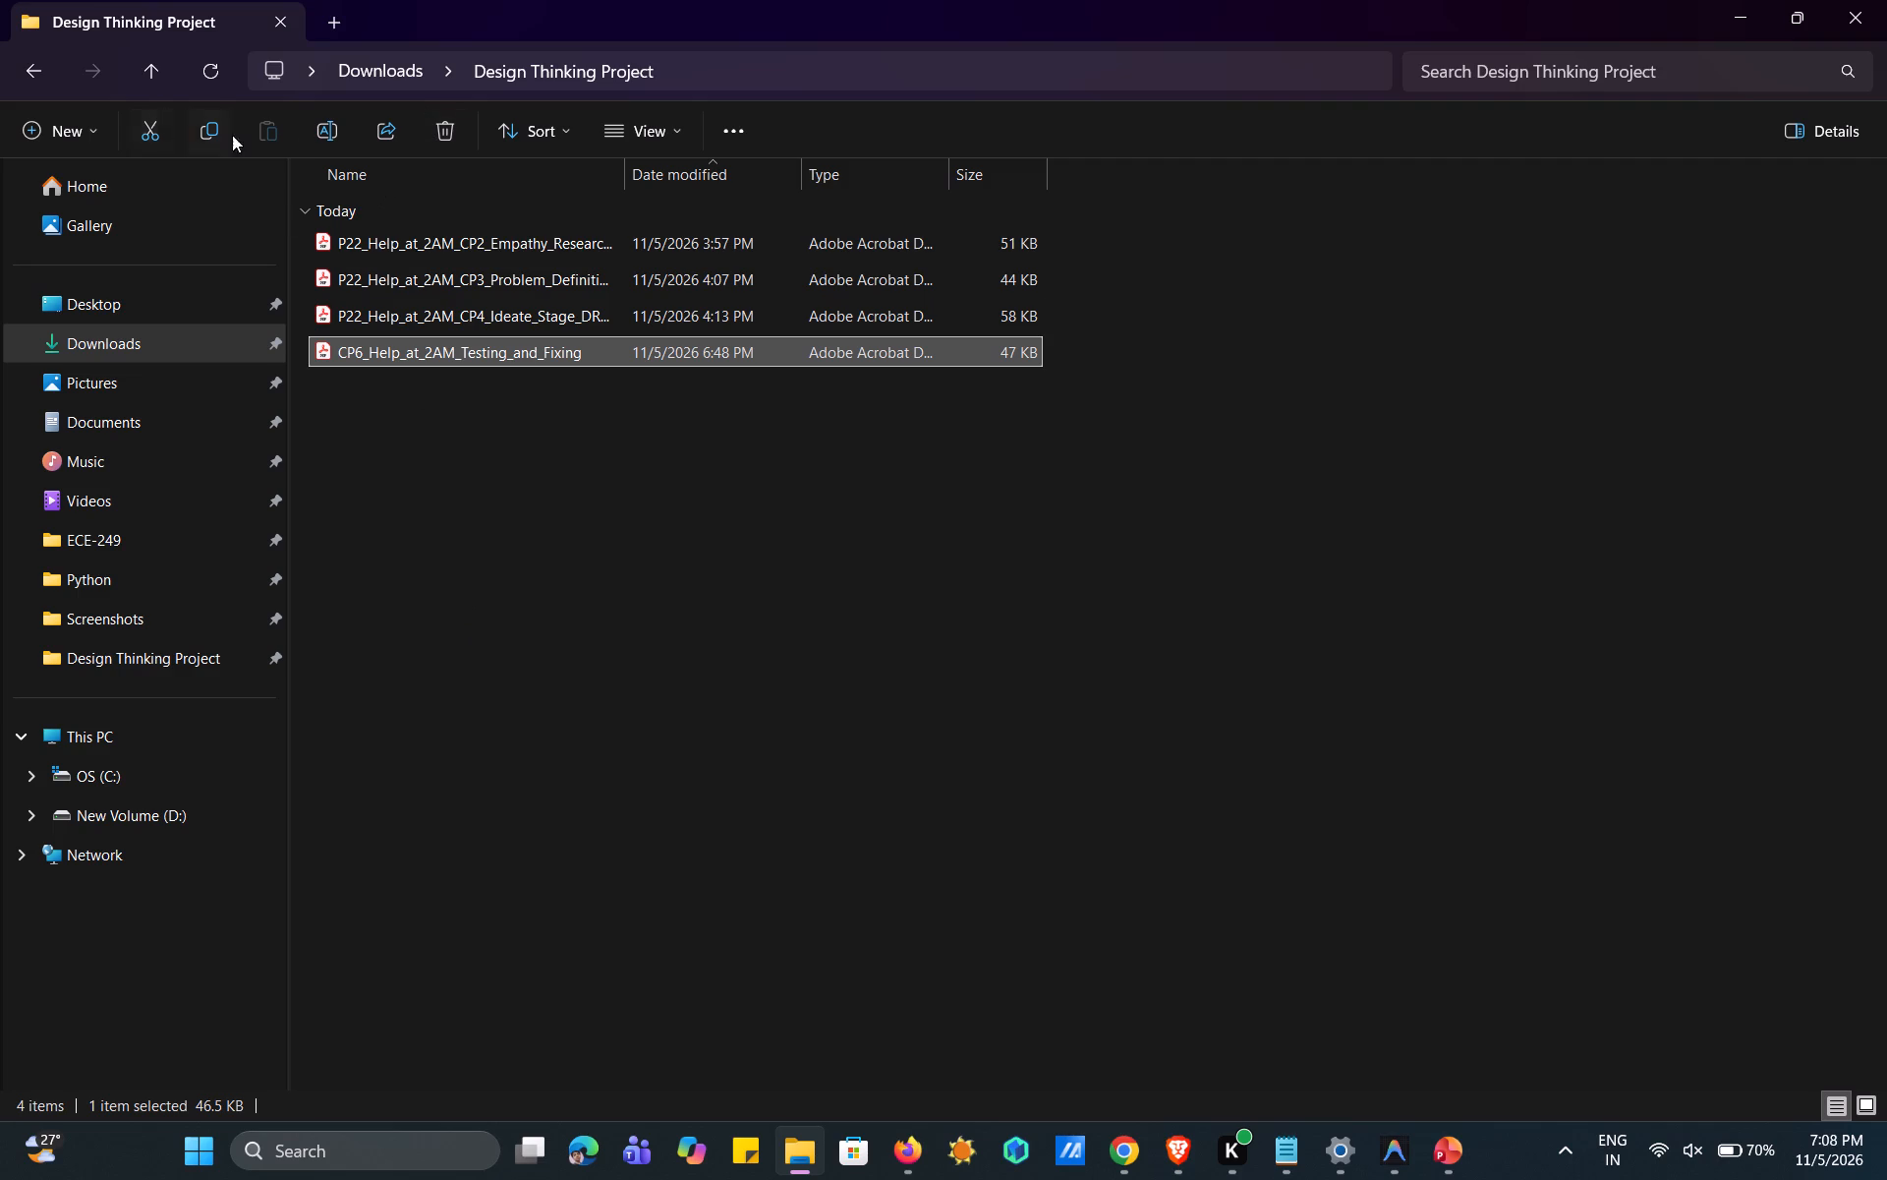
Open the CP5_Help_at_2AM_Prototype_Ready PDF from Downloads to check which document it is, and close it.
click(164, 336)
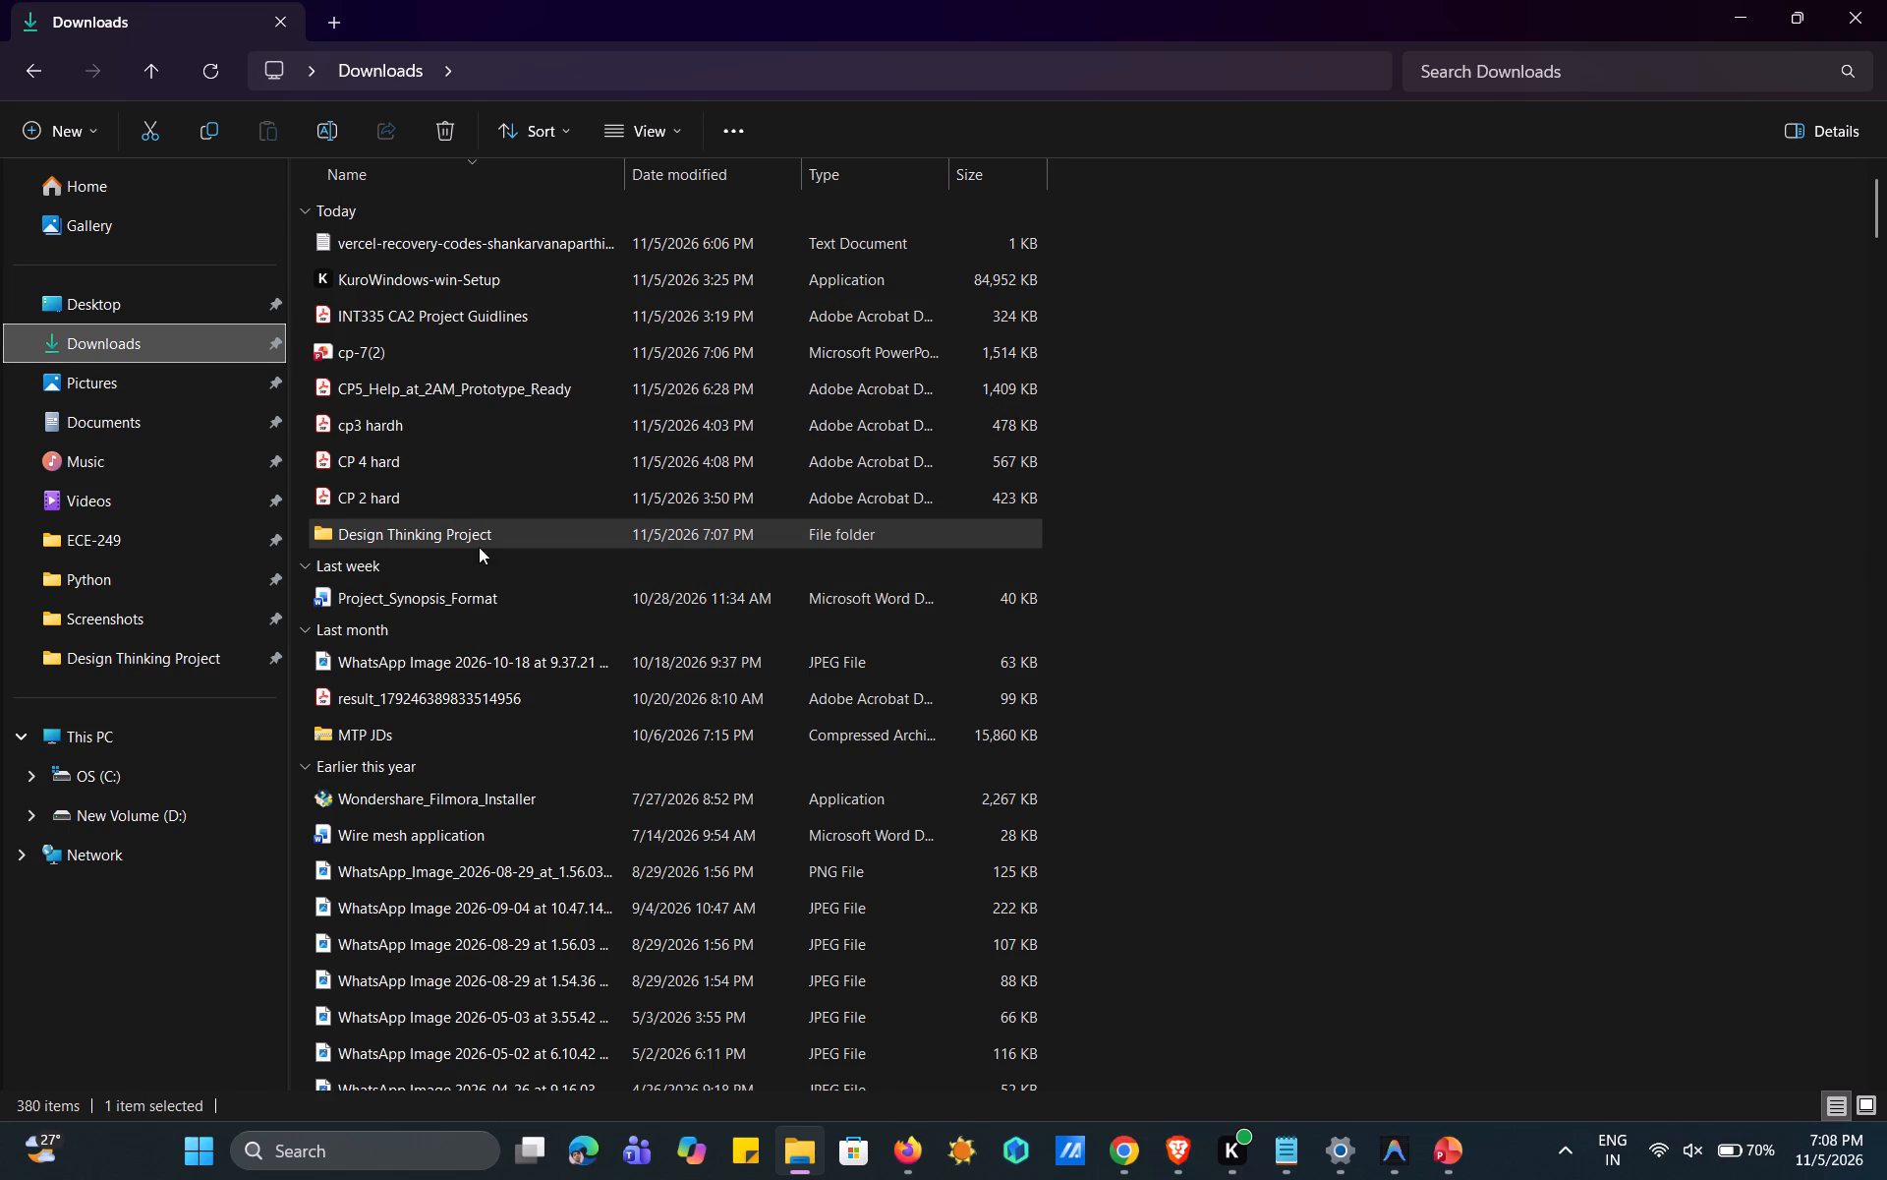
click(480, 398)
click(480, 398)
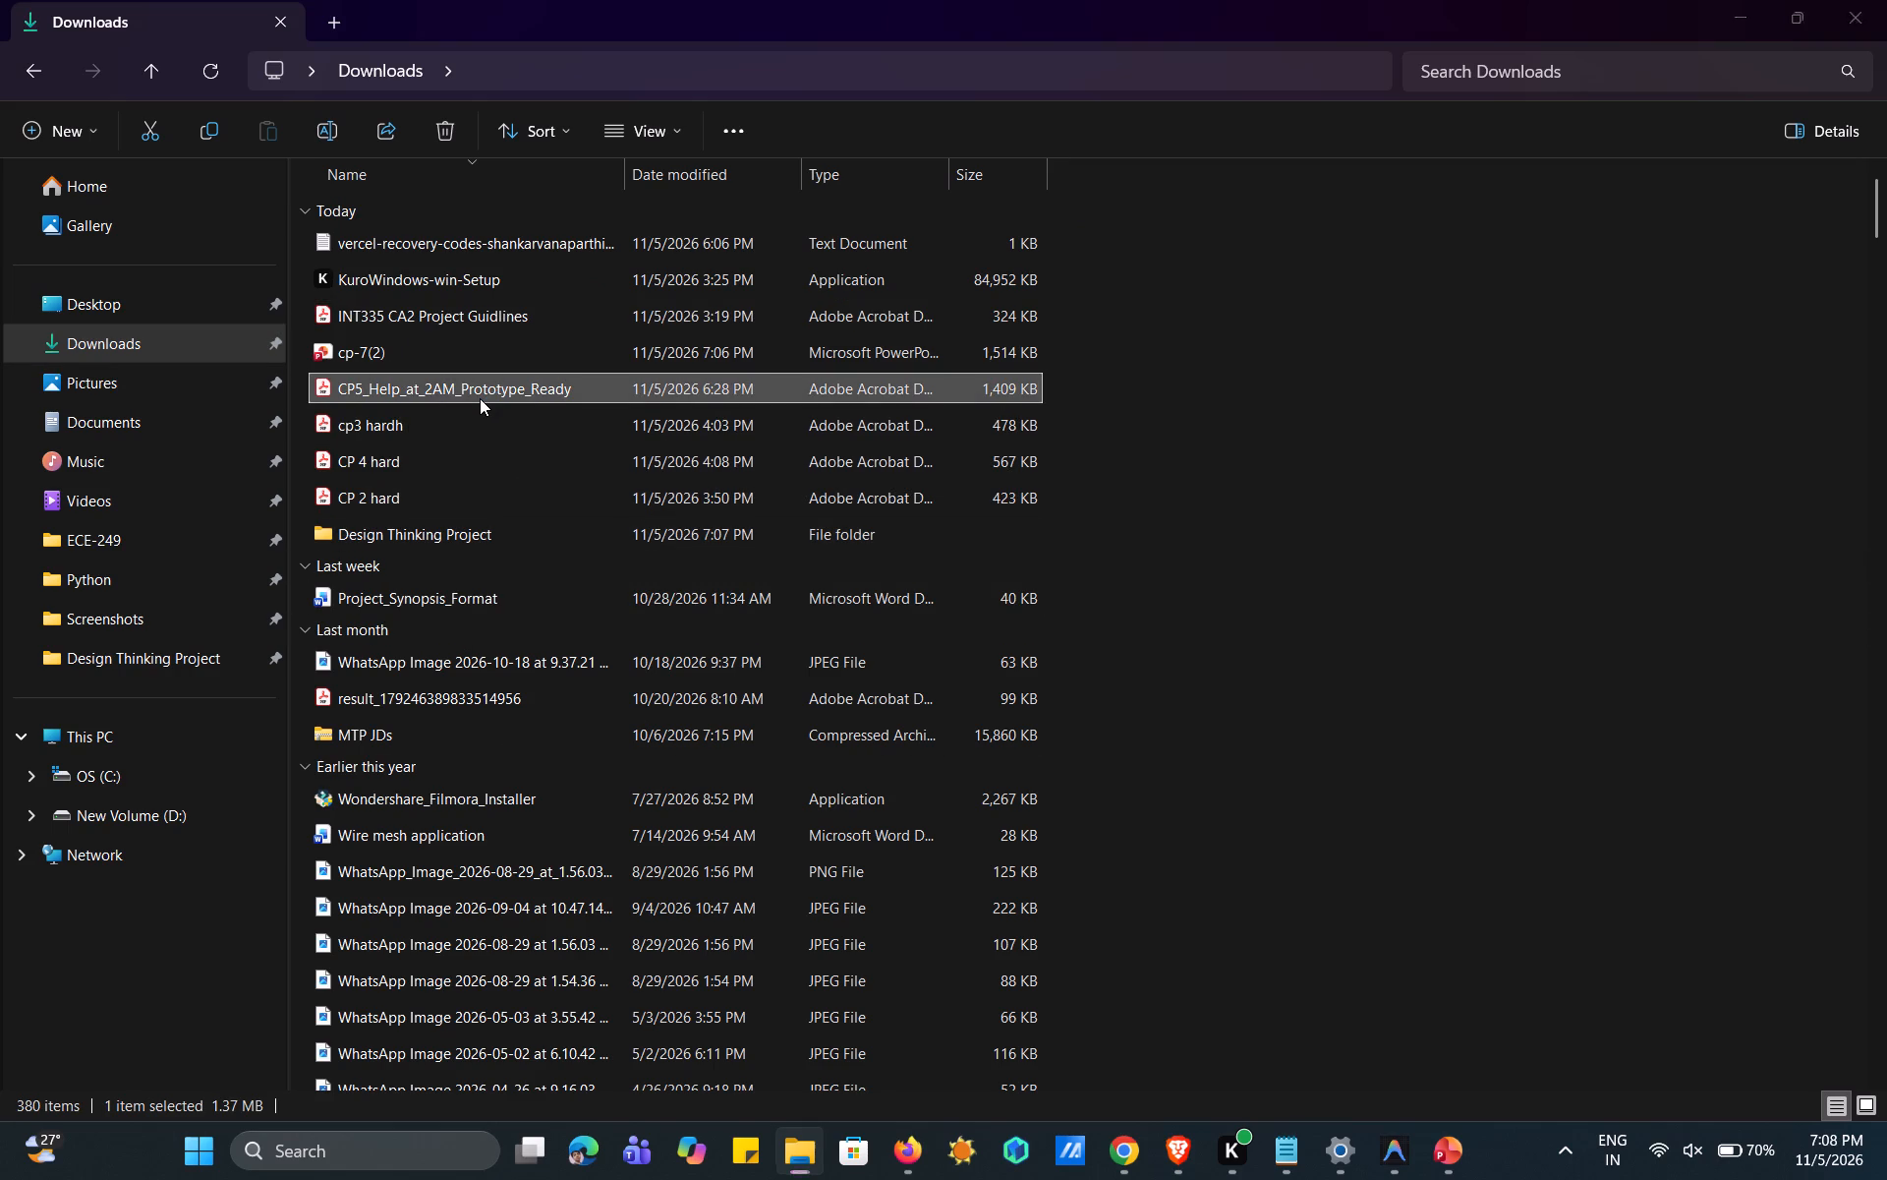
right_click(480, 398)
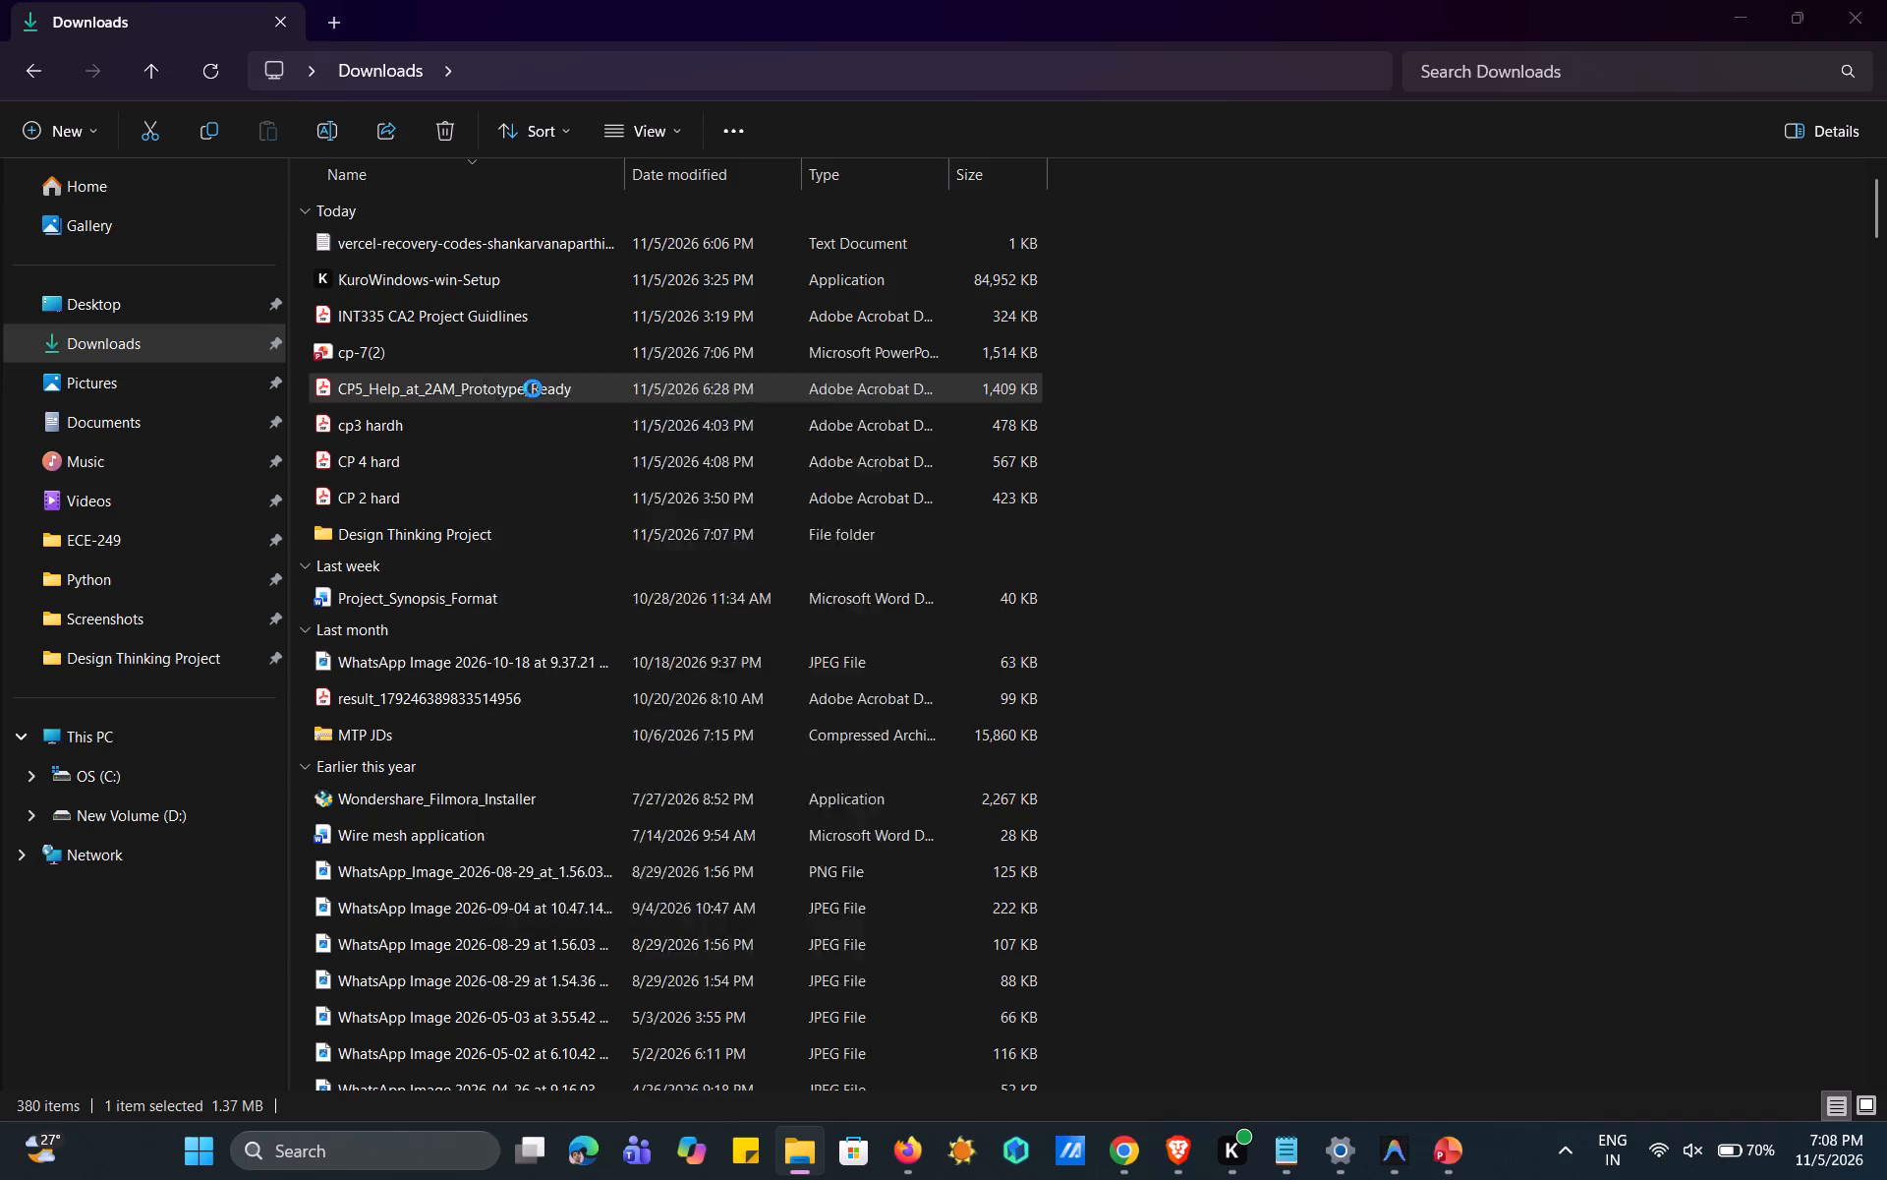
click(533, 388)
click(1848, 0)
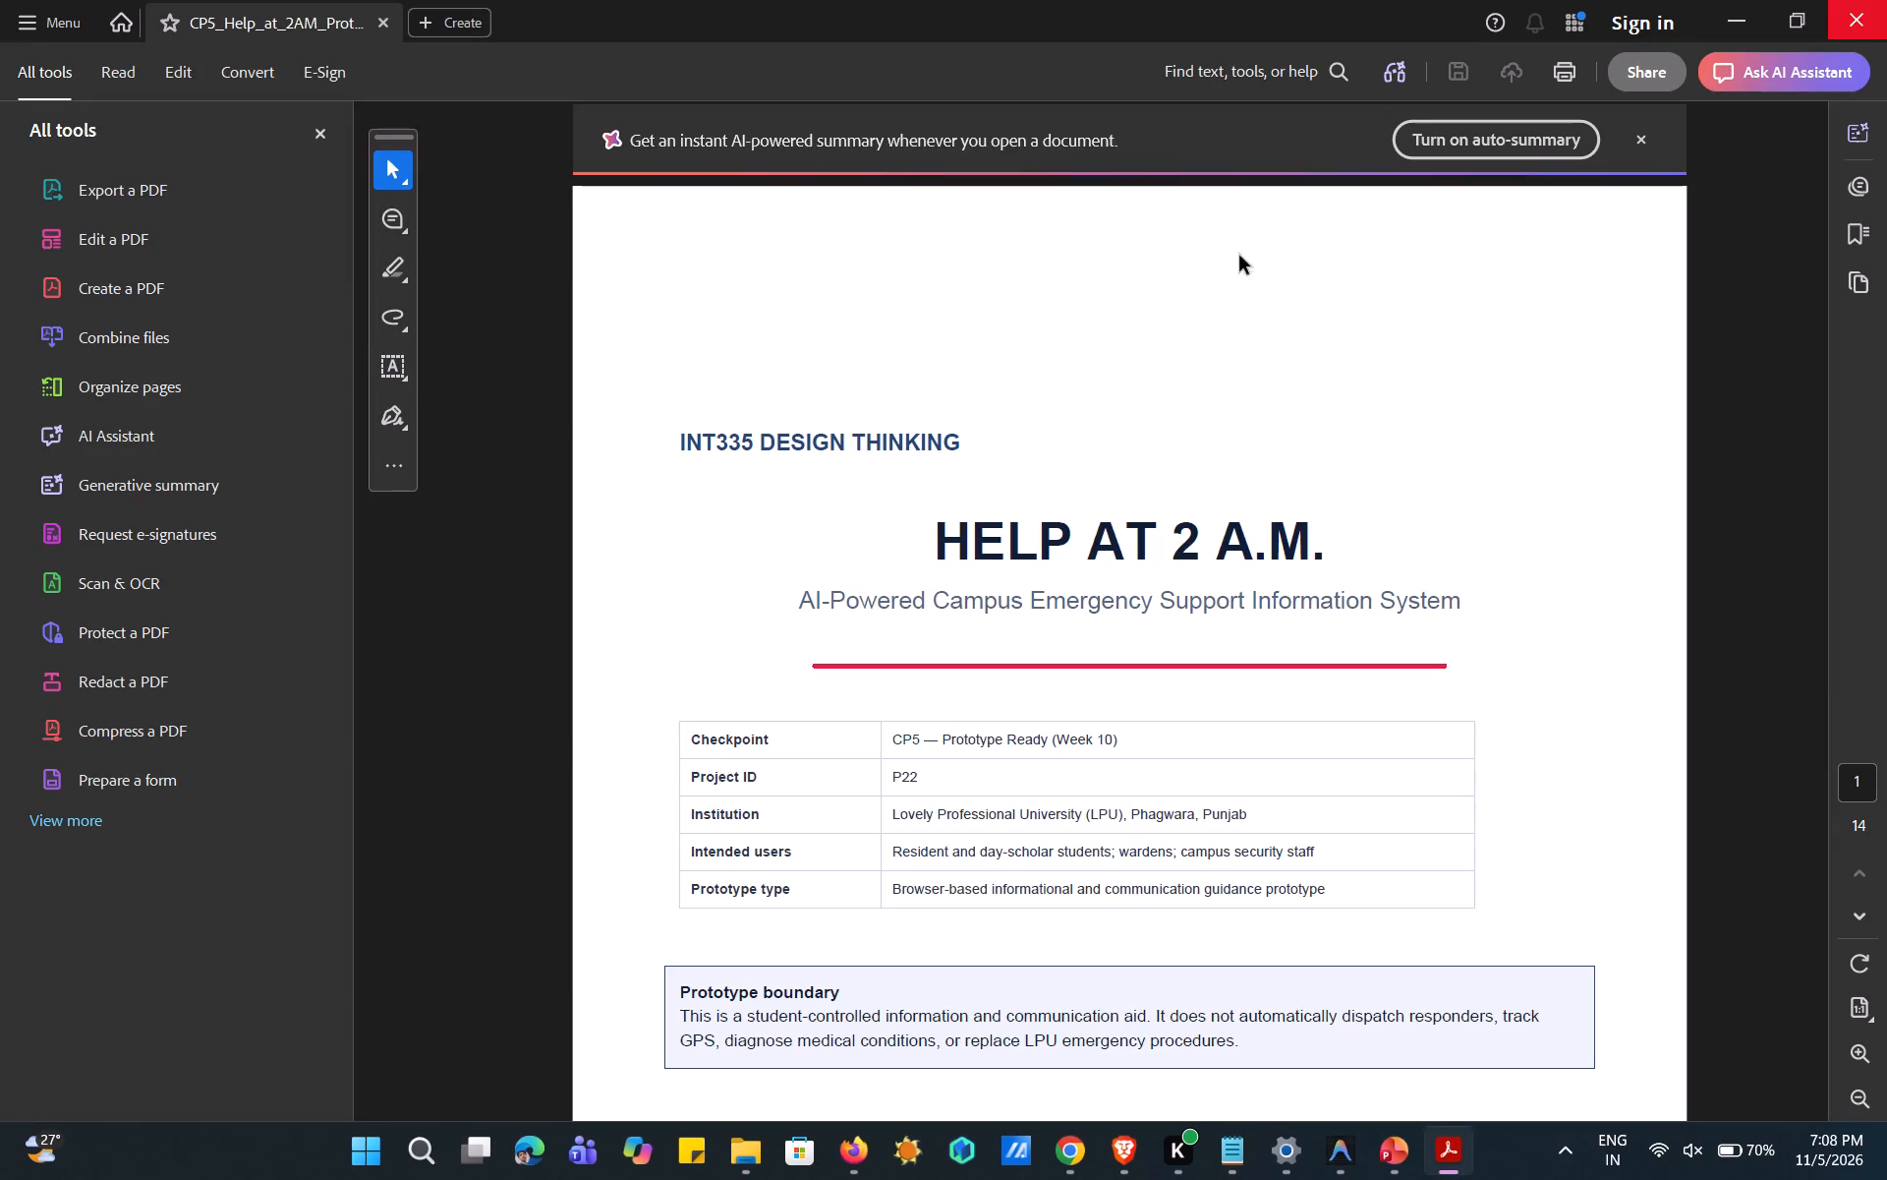
Move the CP5_Help_at_2AM_Prototype_Ready PDF from Downloads into the Design Thinking Project folder.
right_click(512, 384)
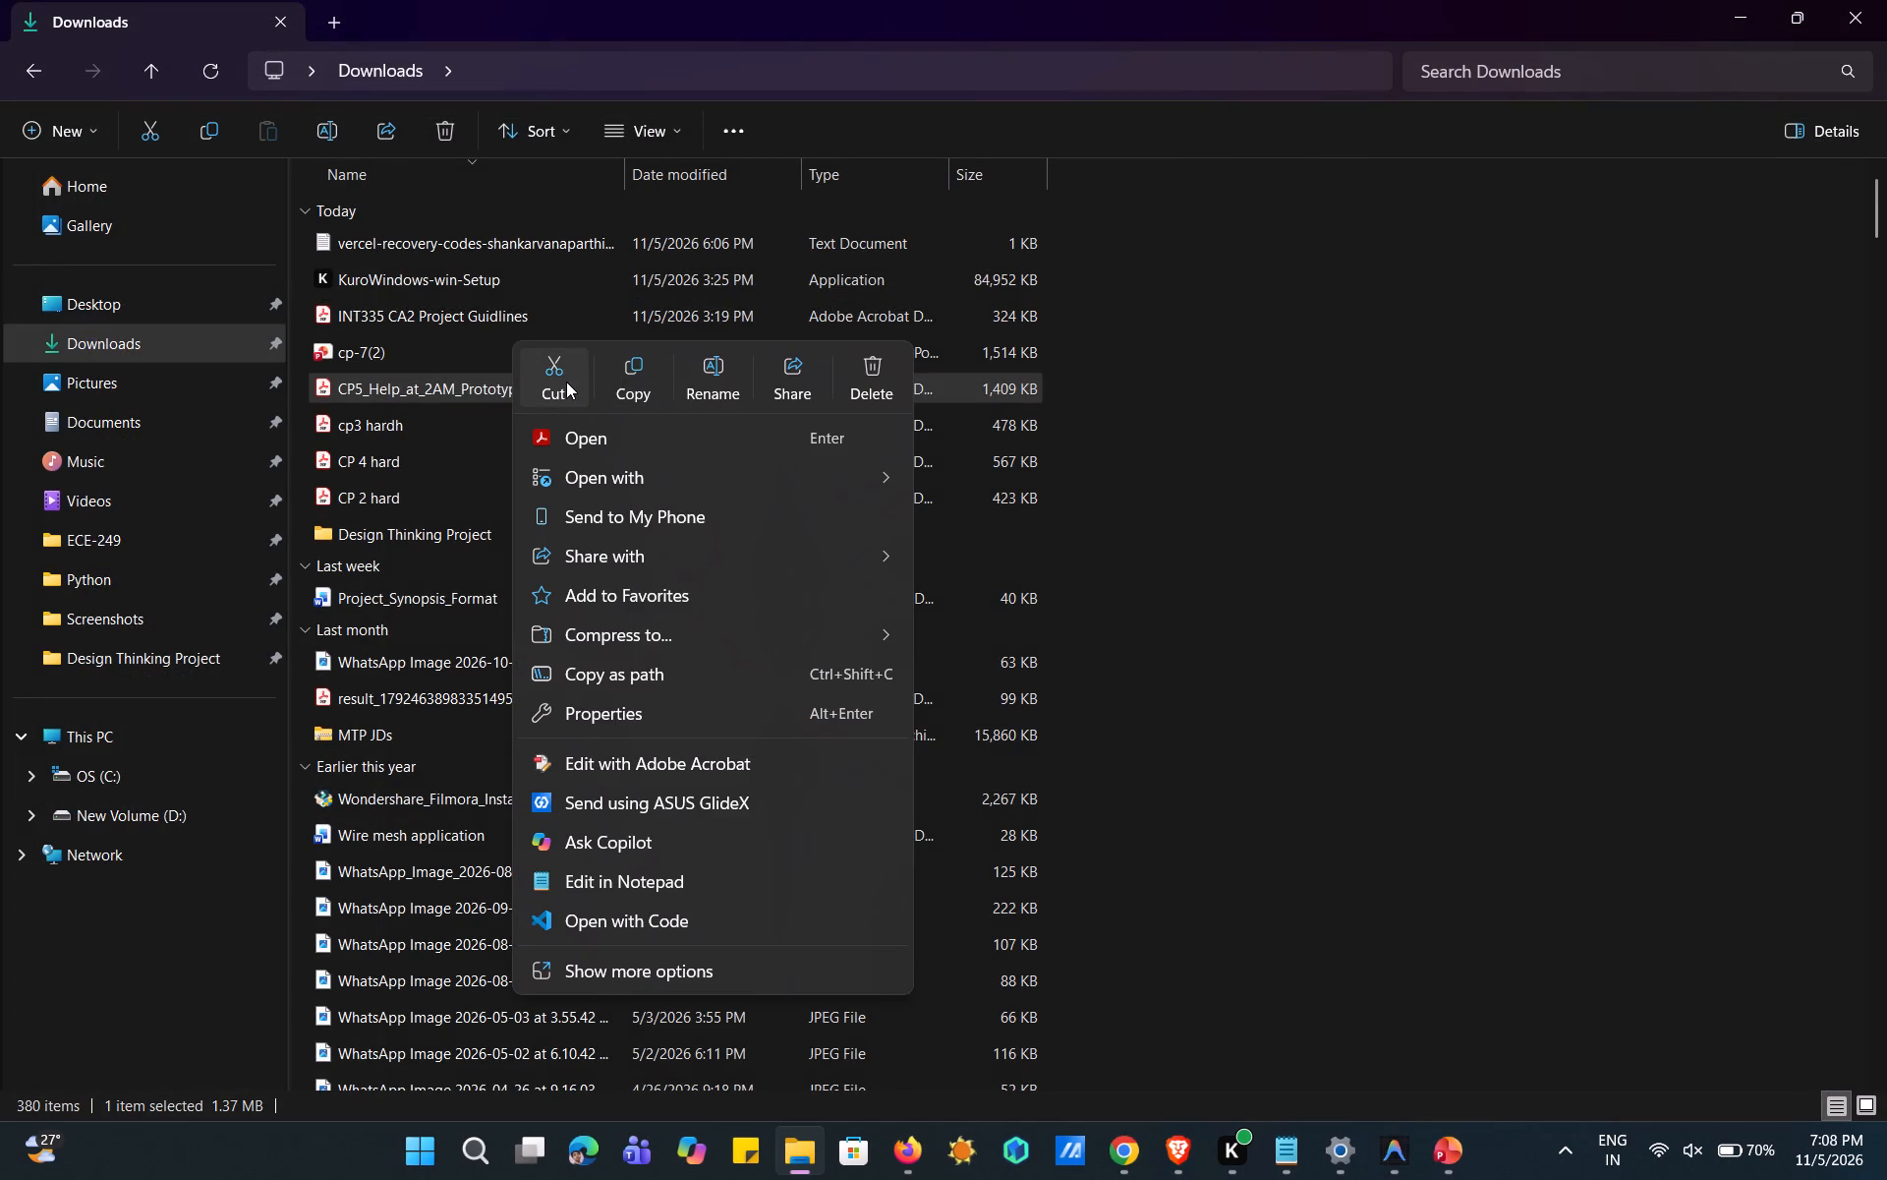
click(566, 382)
click(402, 523)
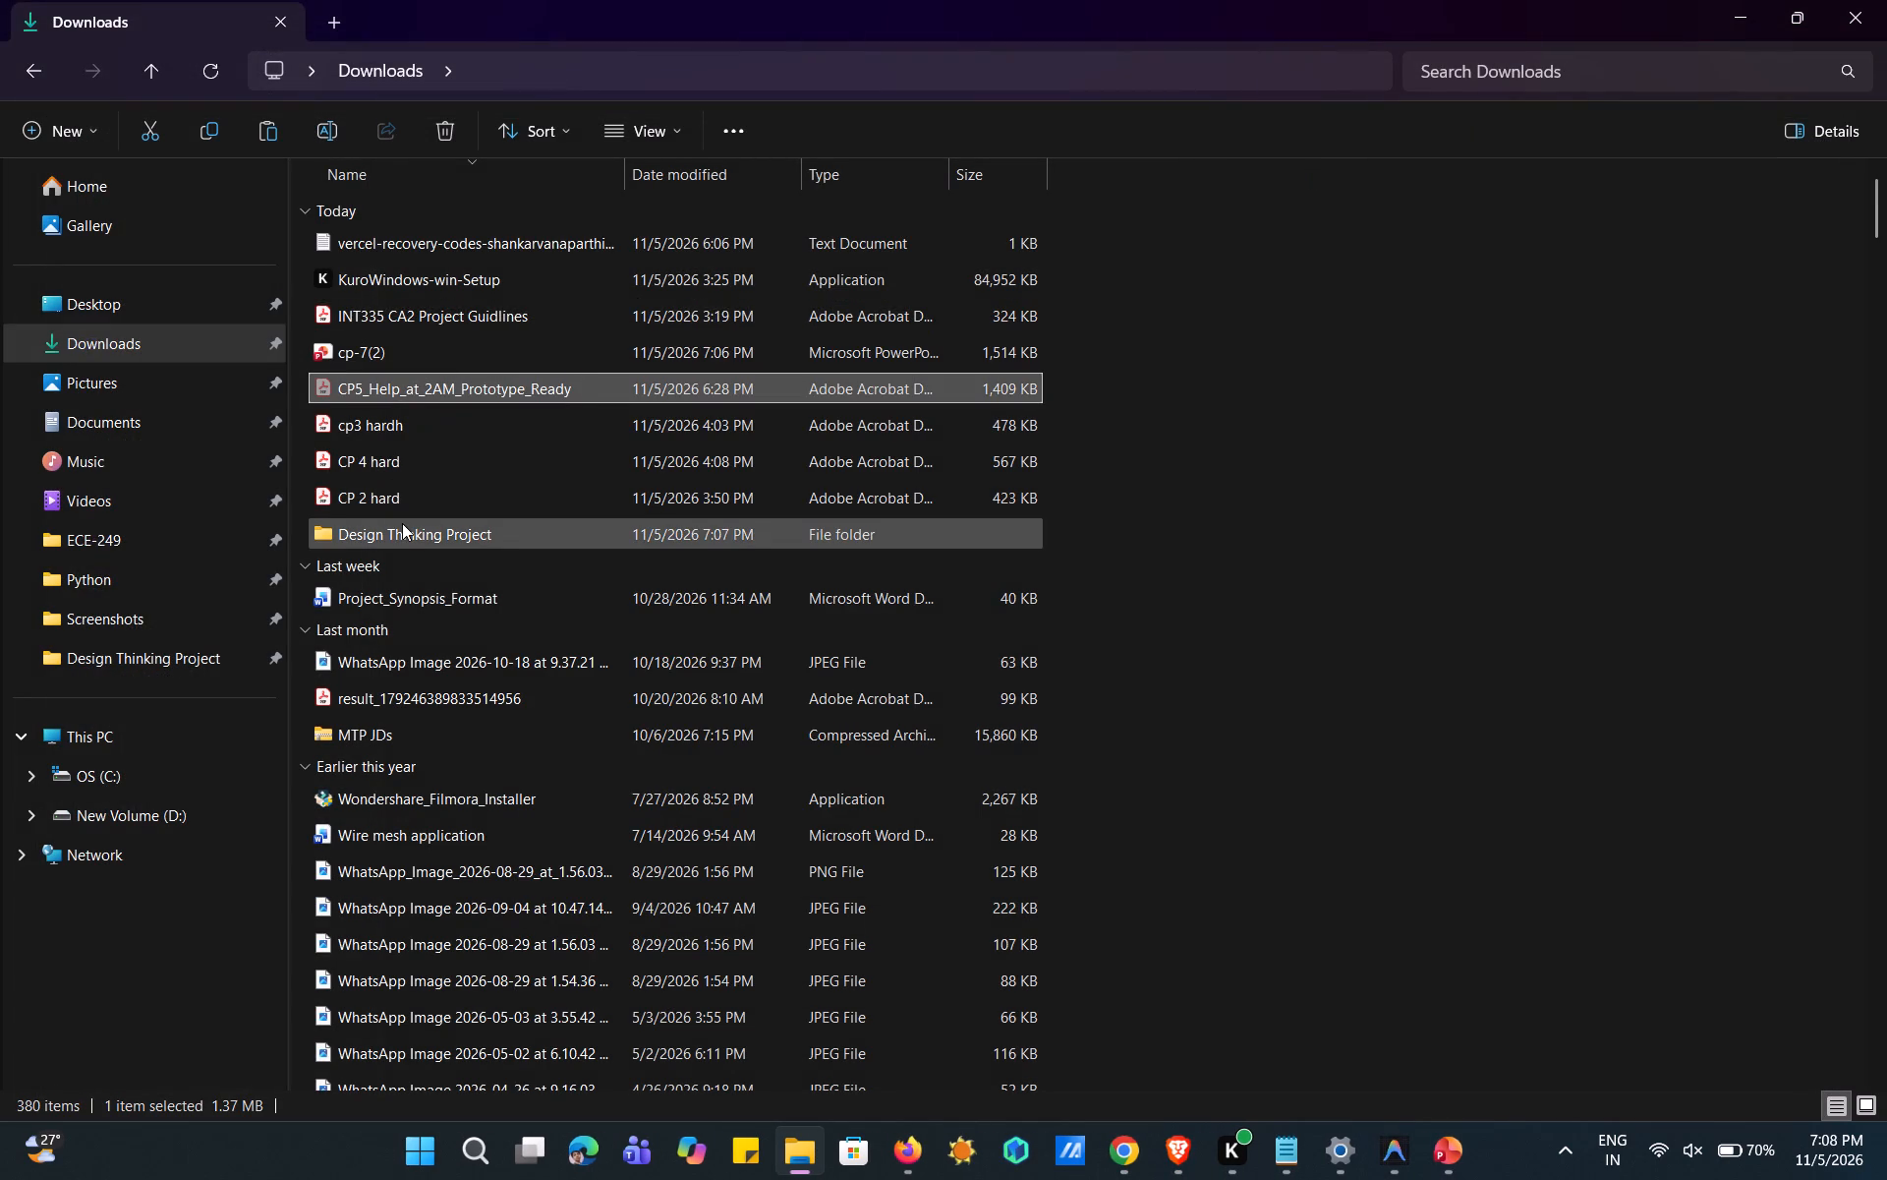
double_click(483, 538)
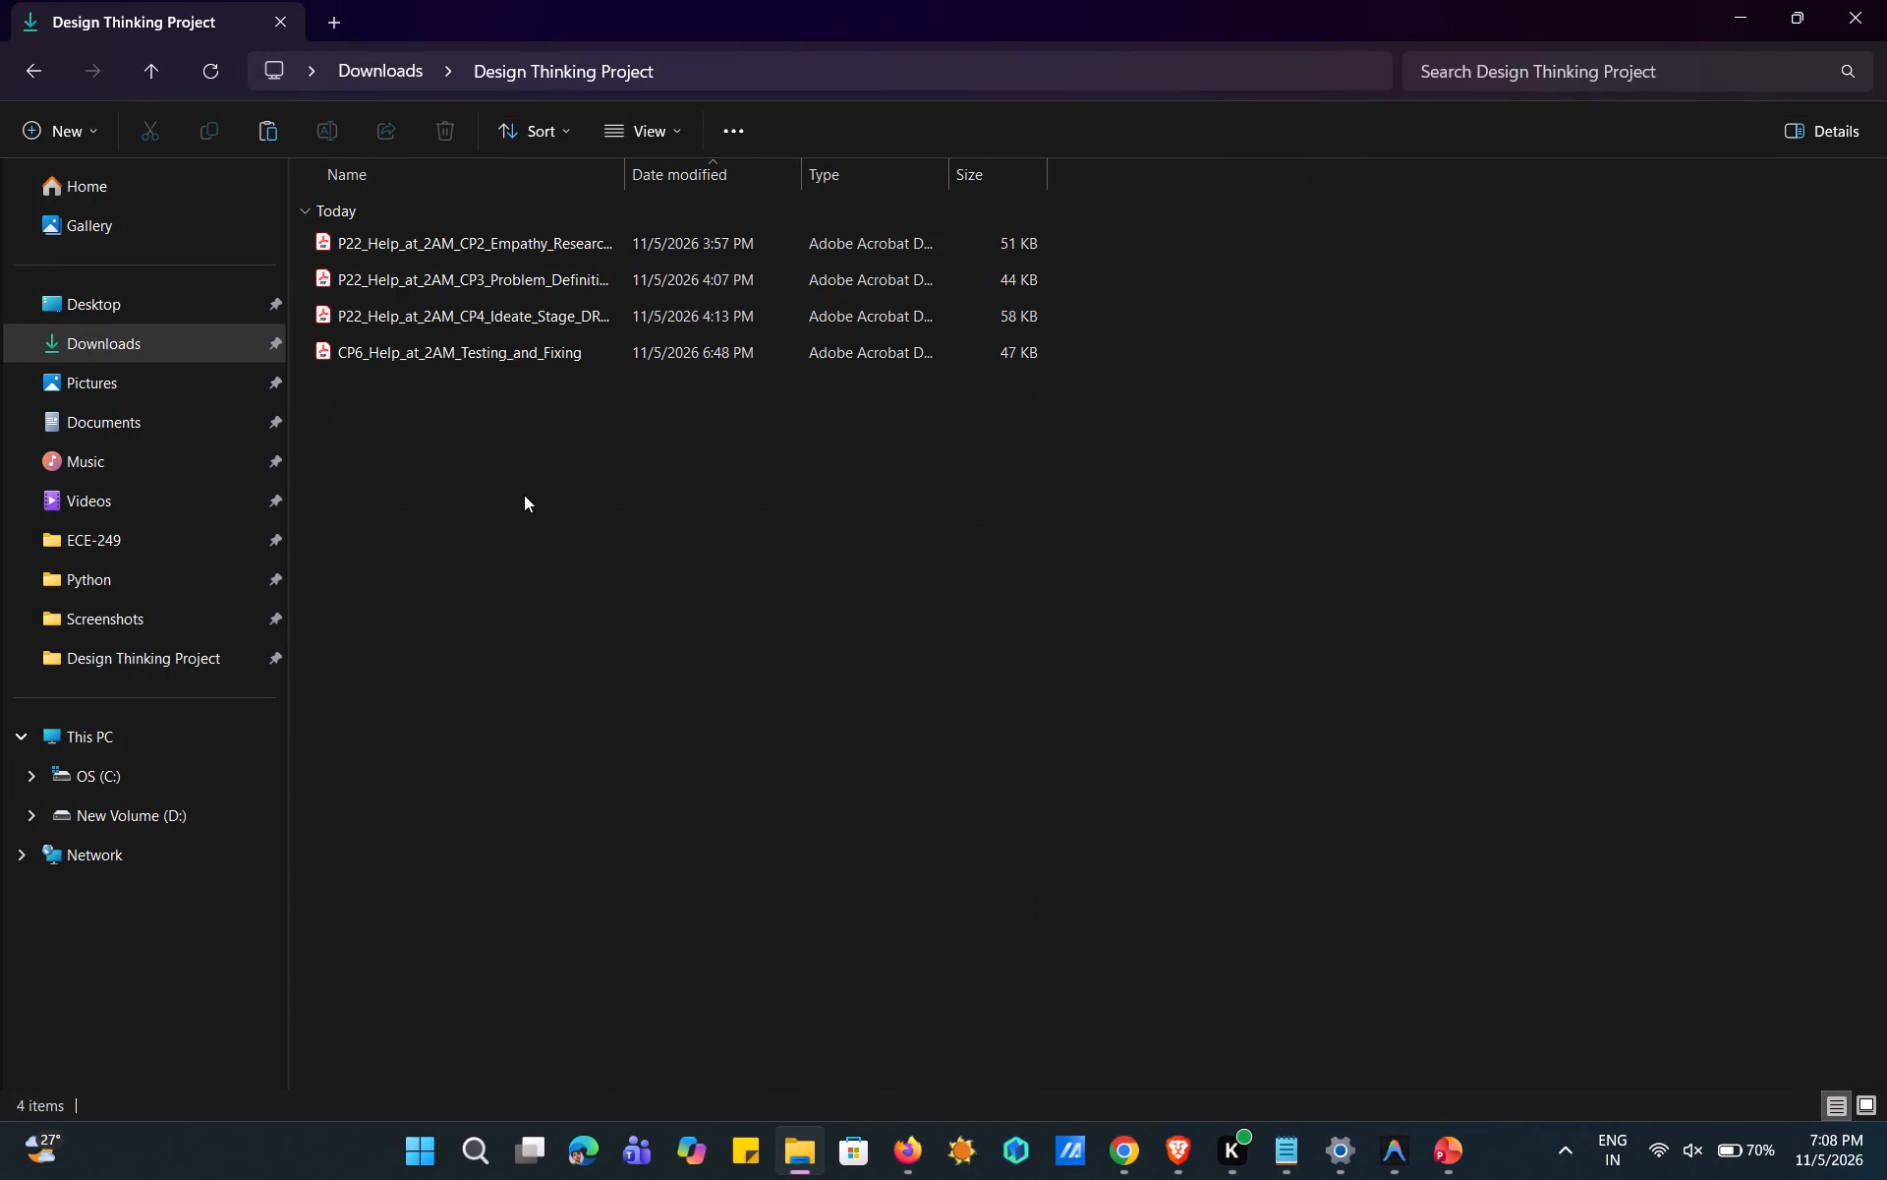
click(524, 495)
right_click(524, 495)
click(555, 521)
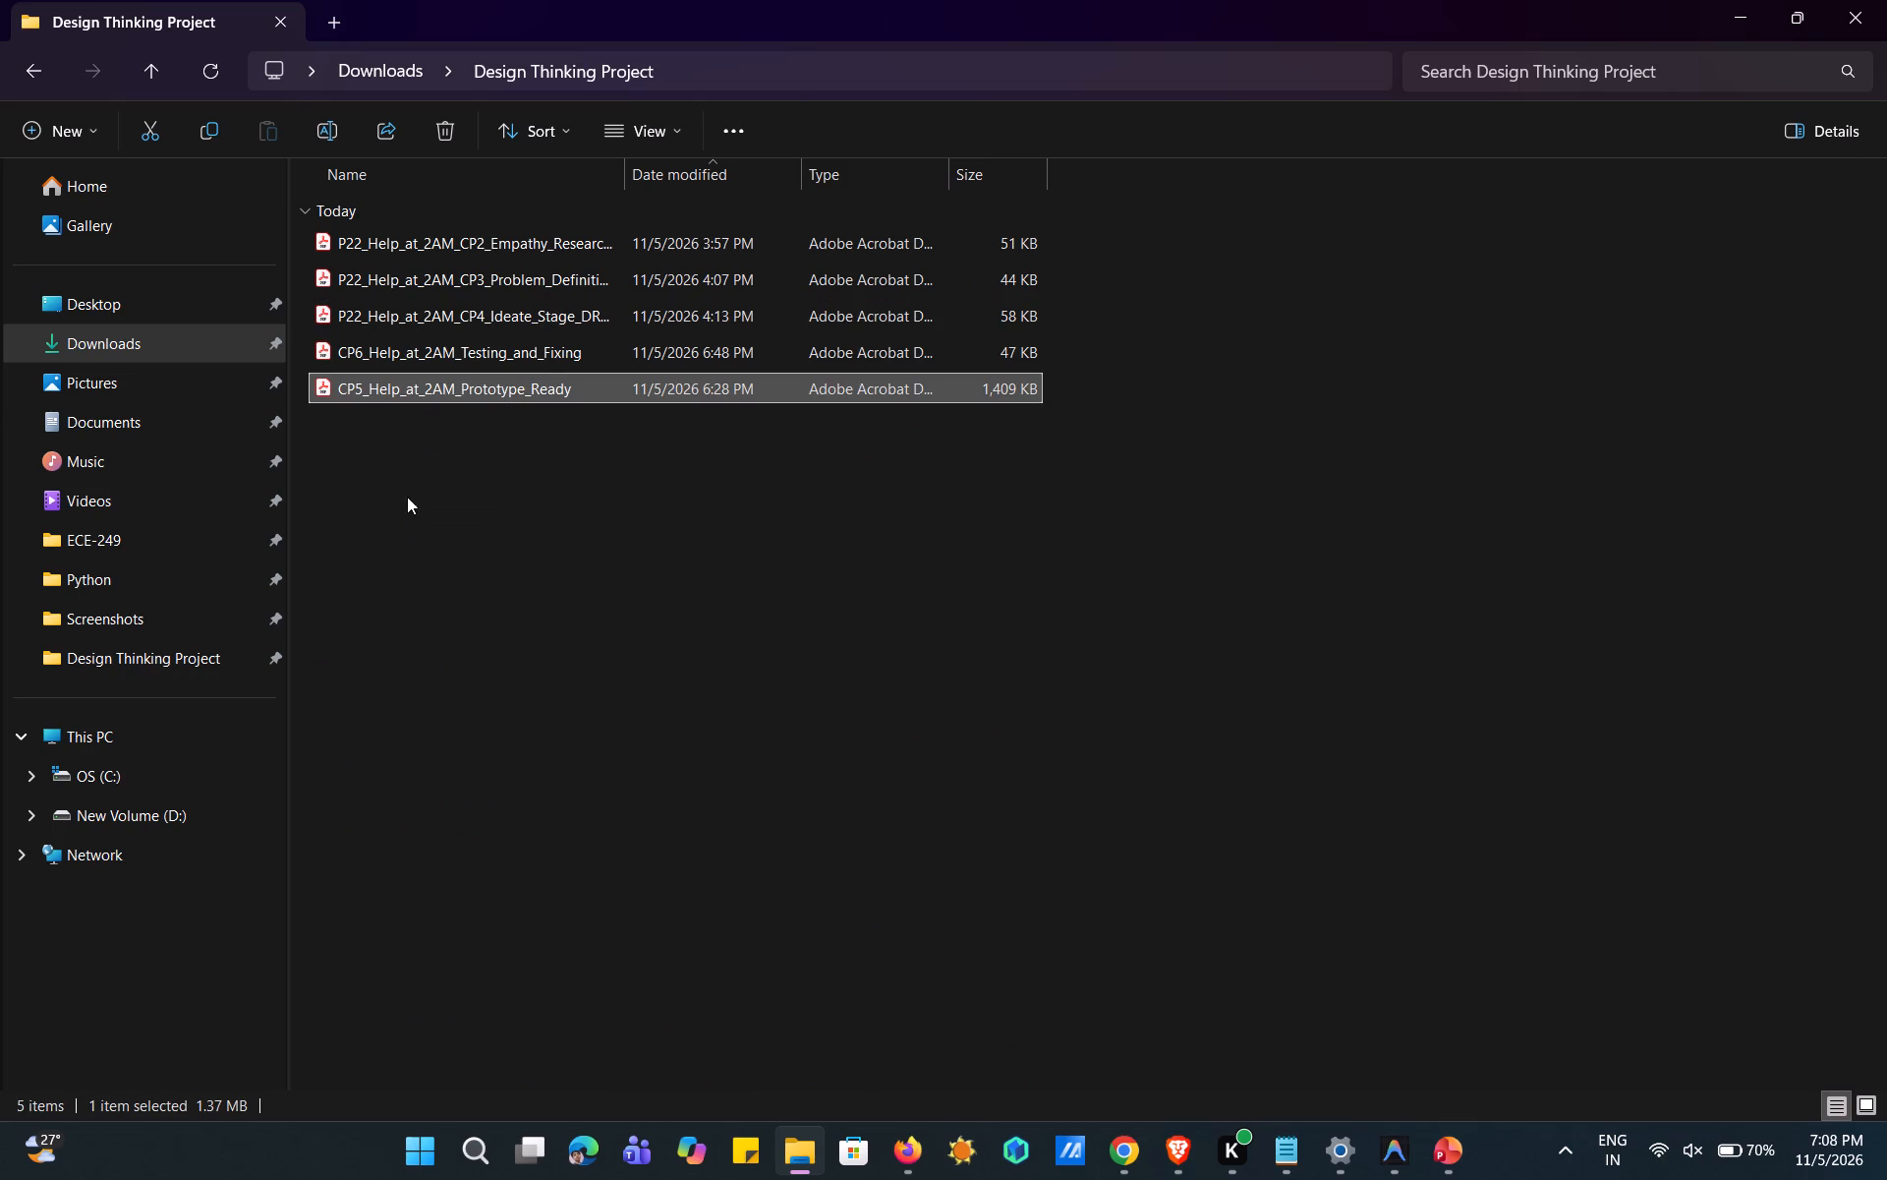
Move the cp-7(2) presentation from Downloads into the Design Thinking Project folder.
click(179, 353)
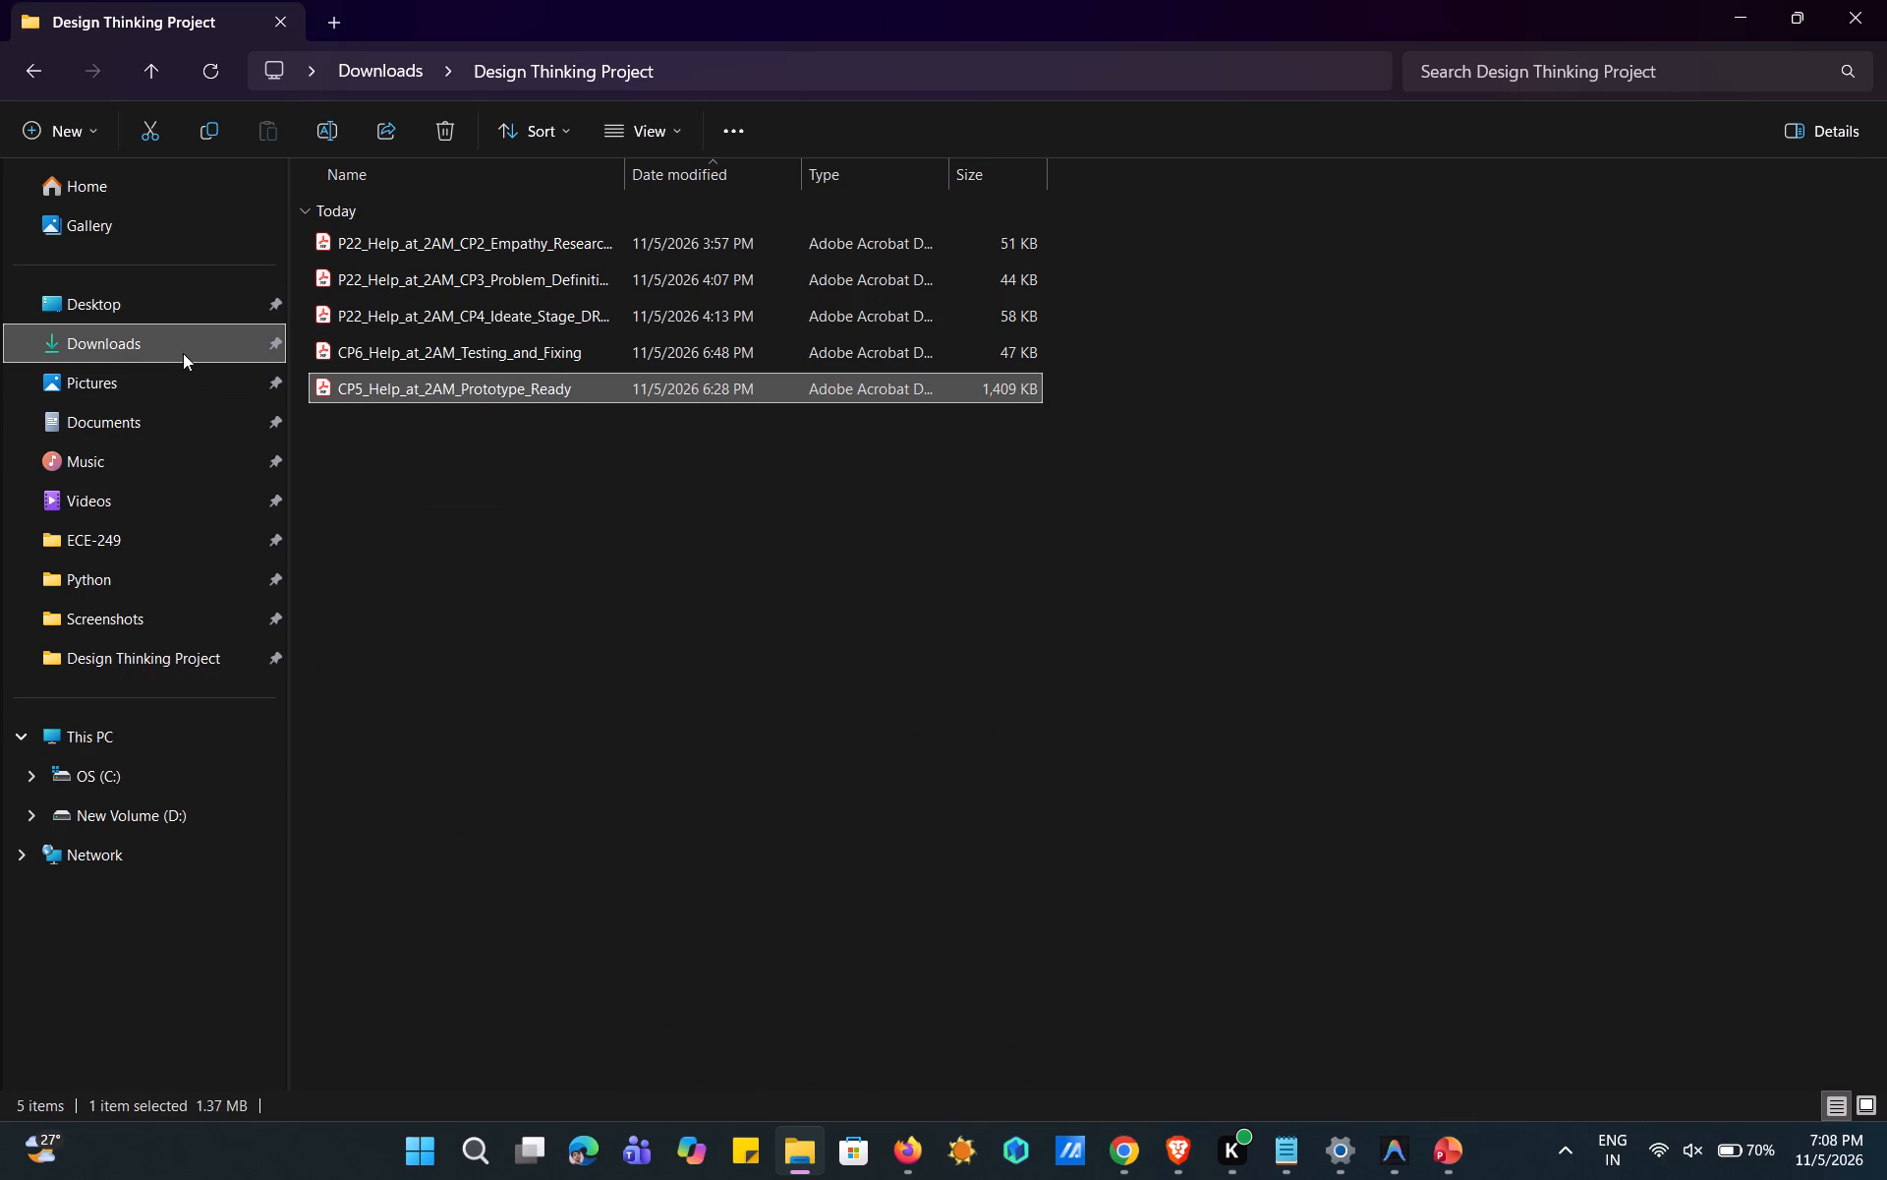
double_click(229, 350)
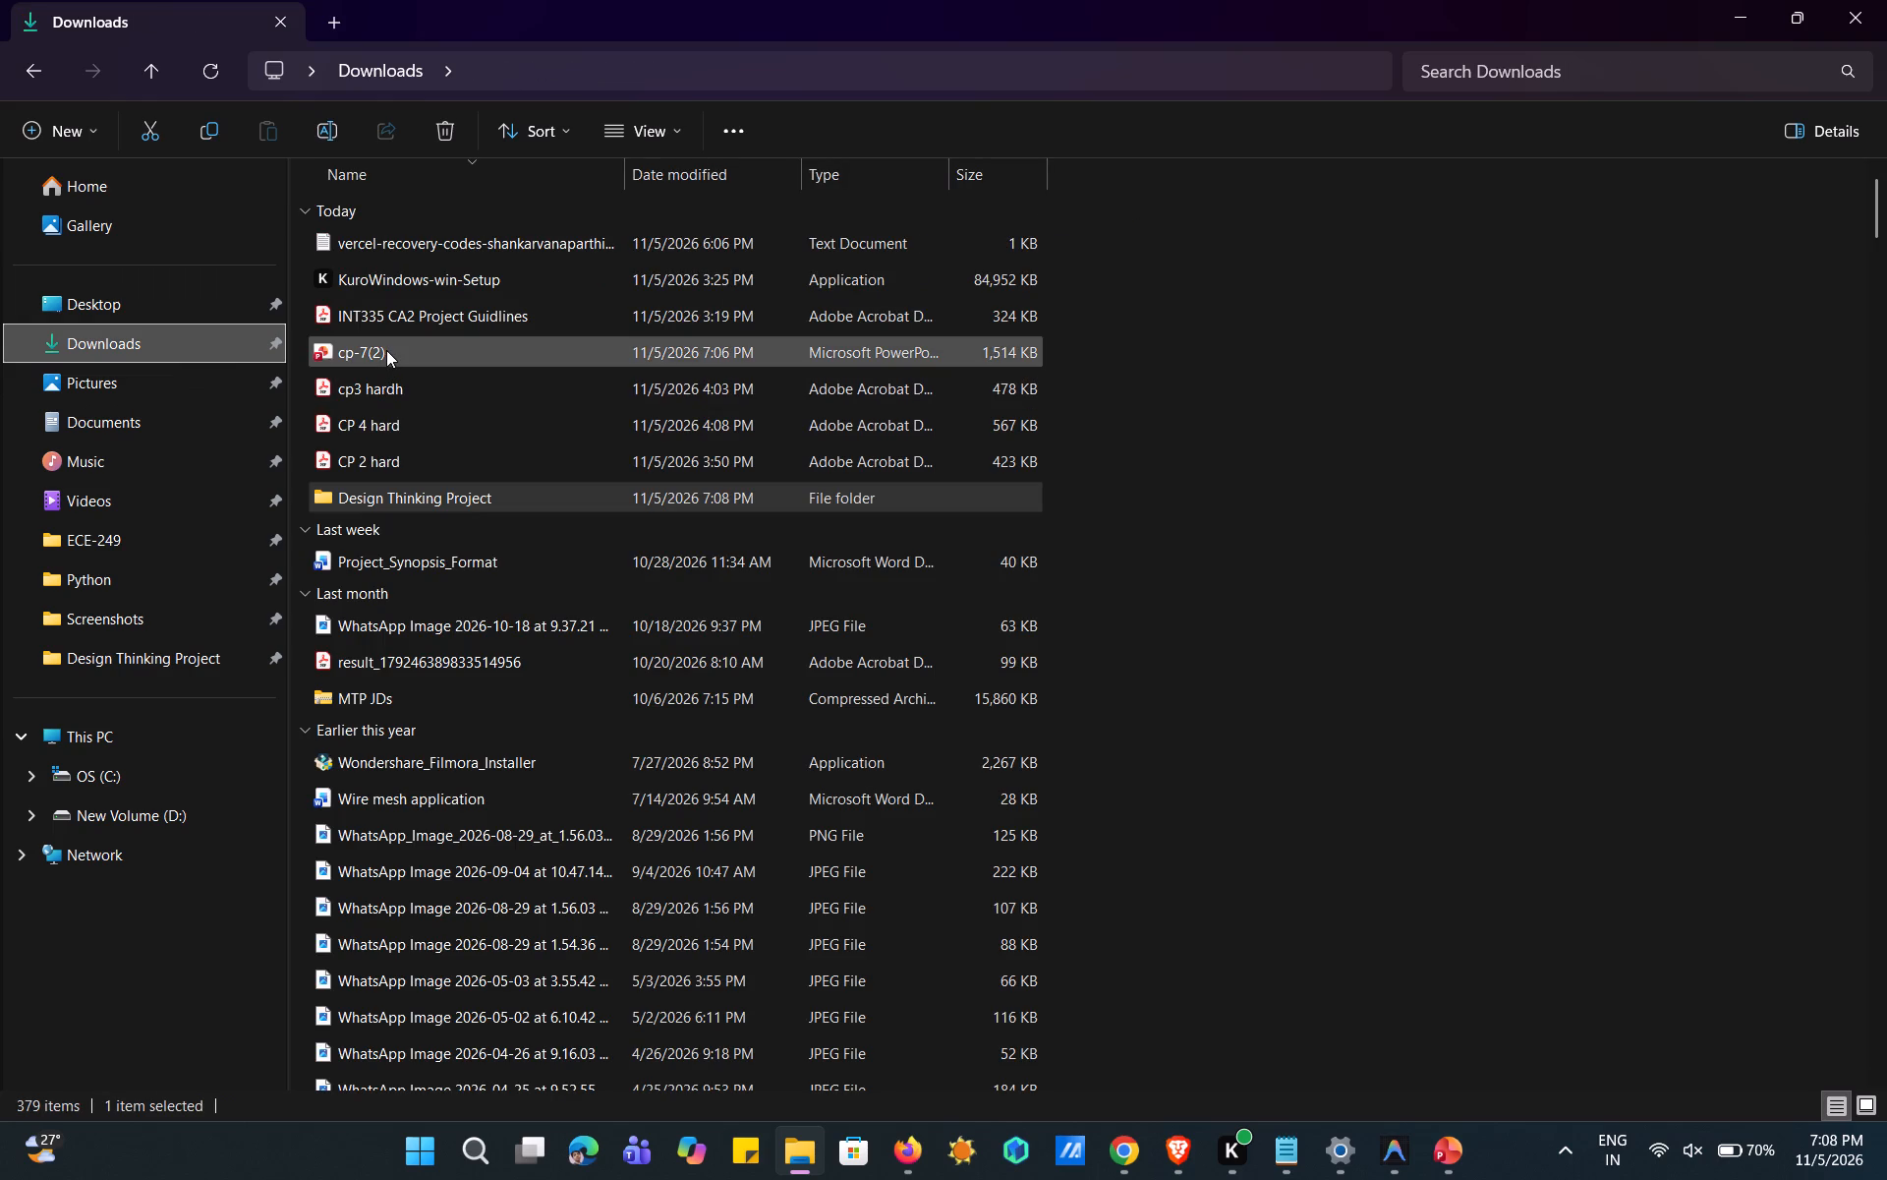
right_click(386, 350)
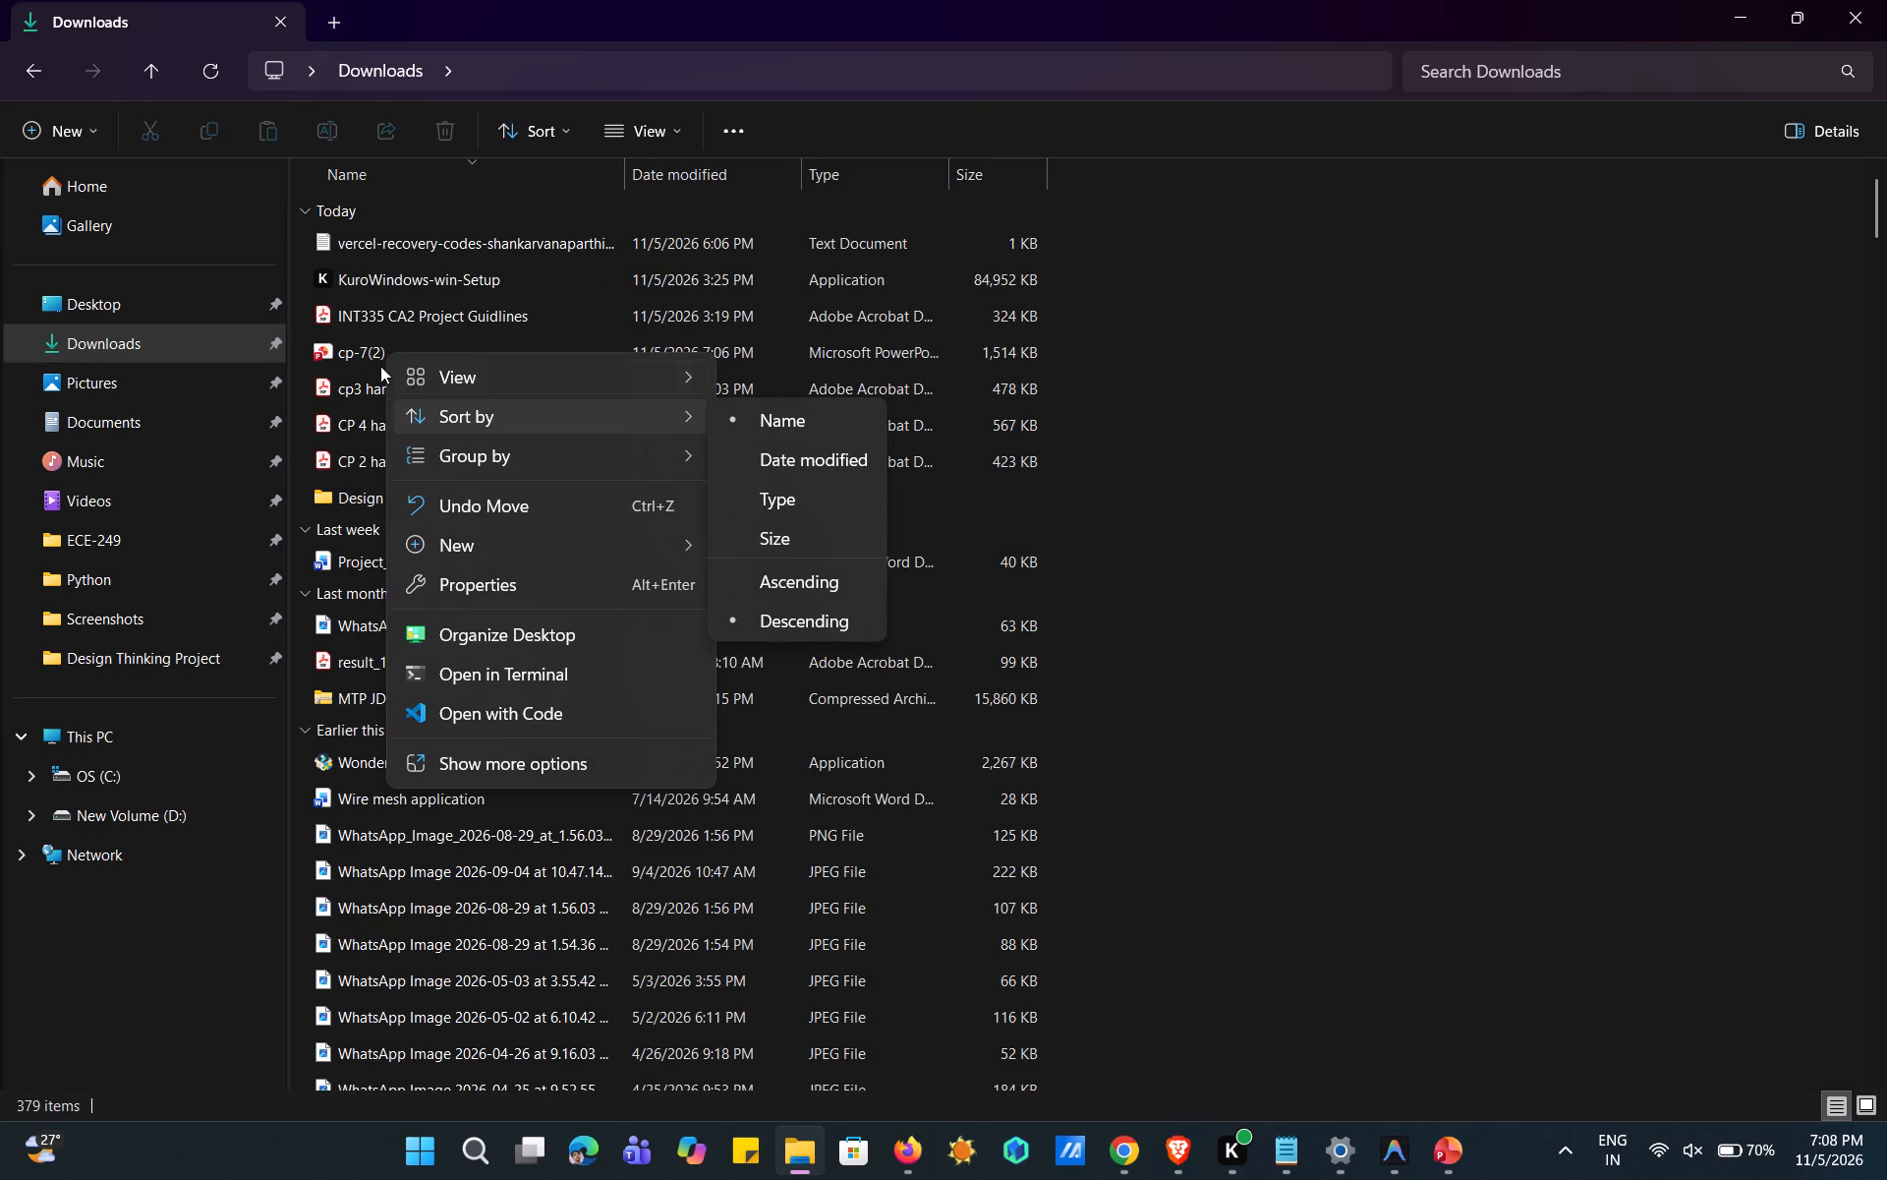
click(358, 338)
right_click(358, 338)
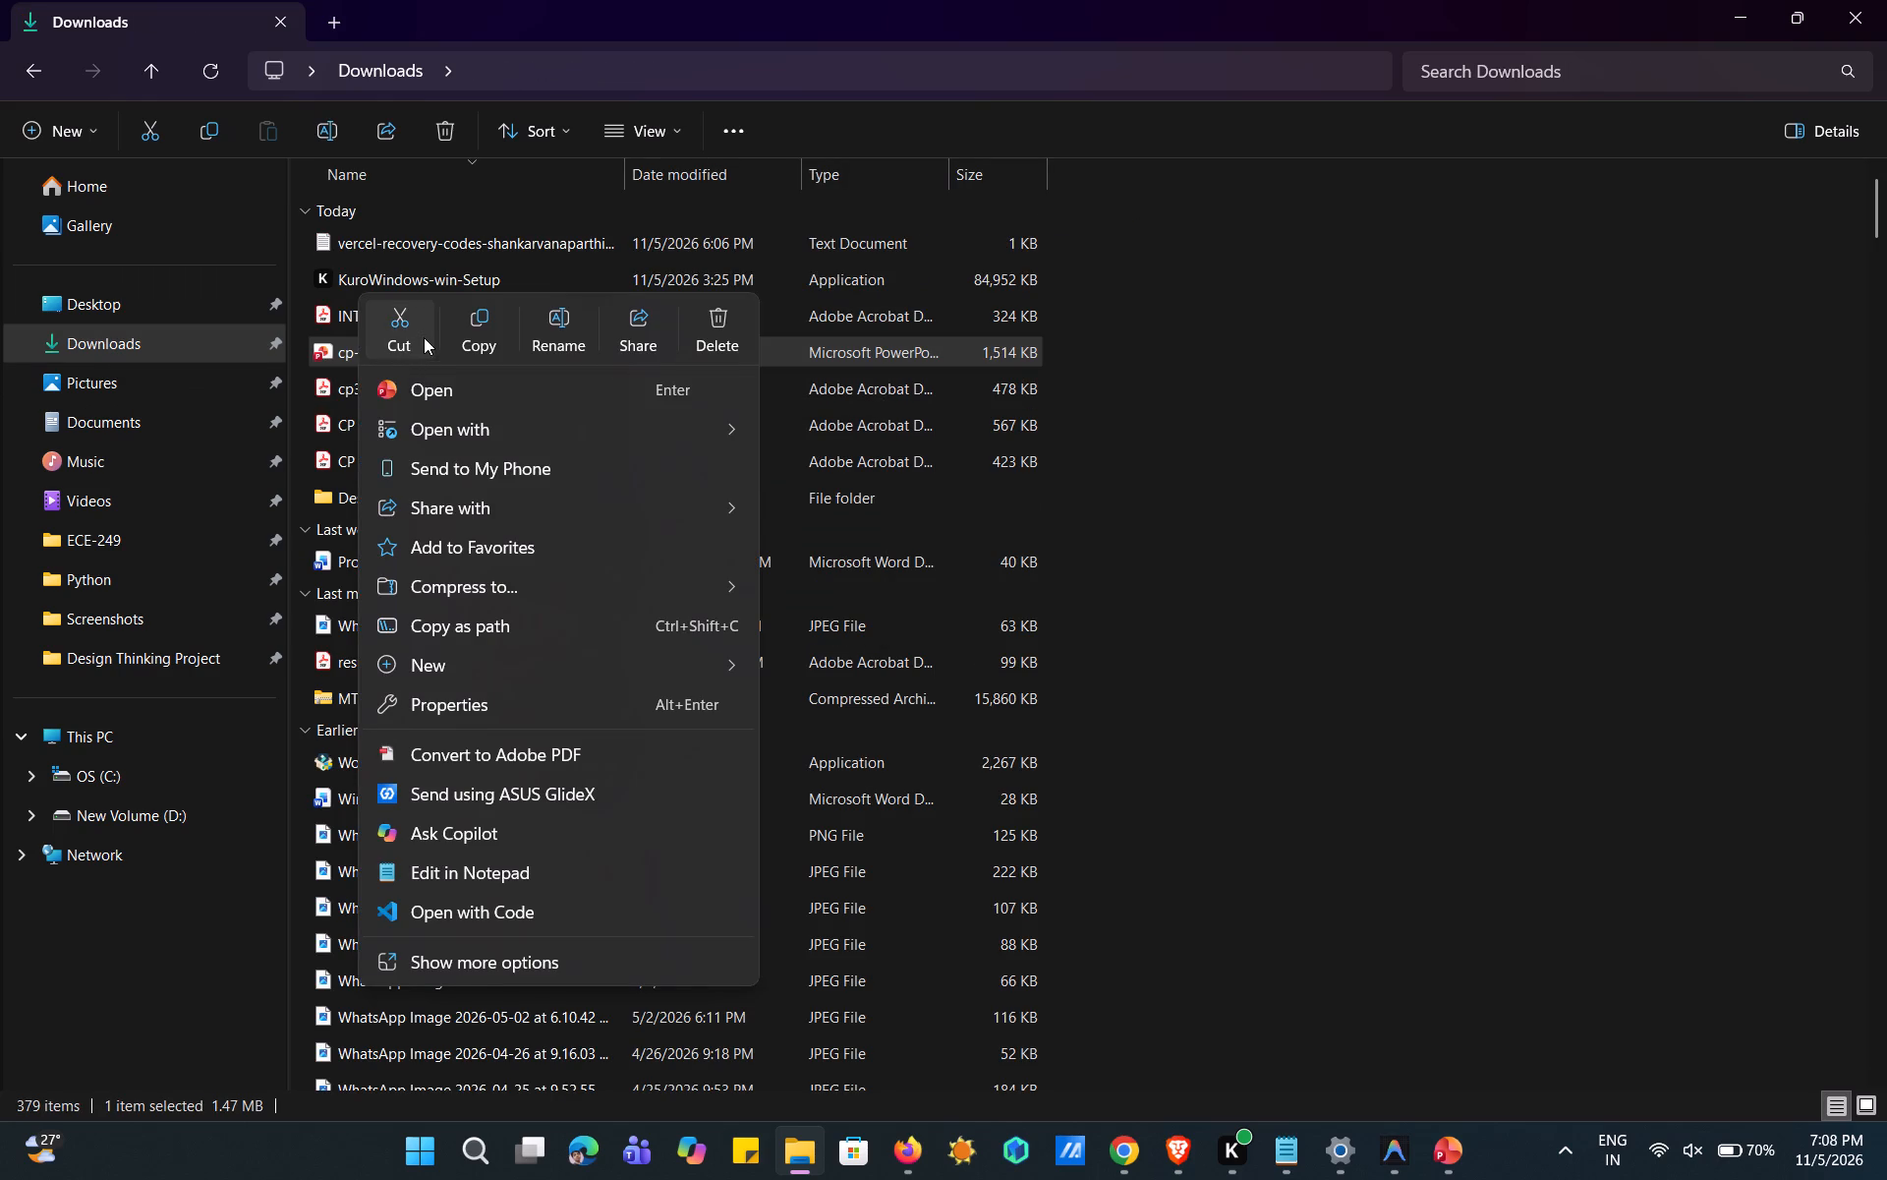
click(424, 337)
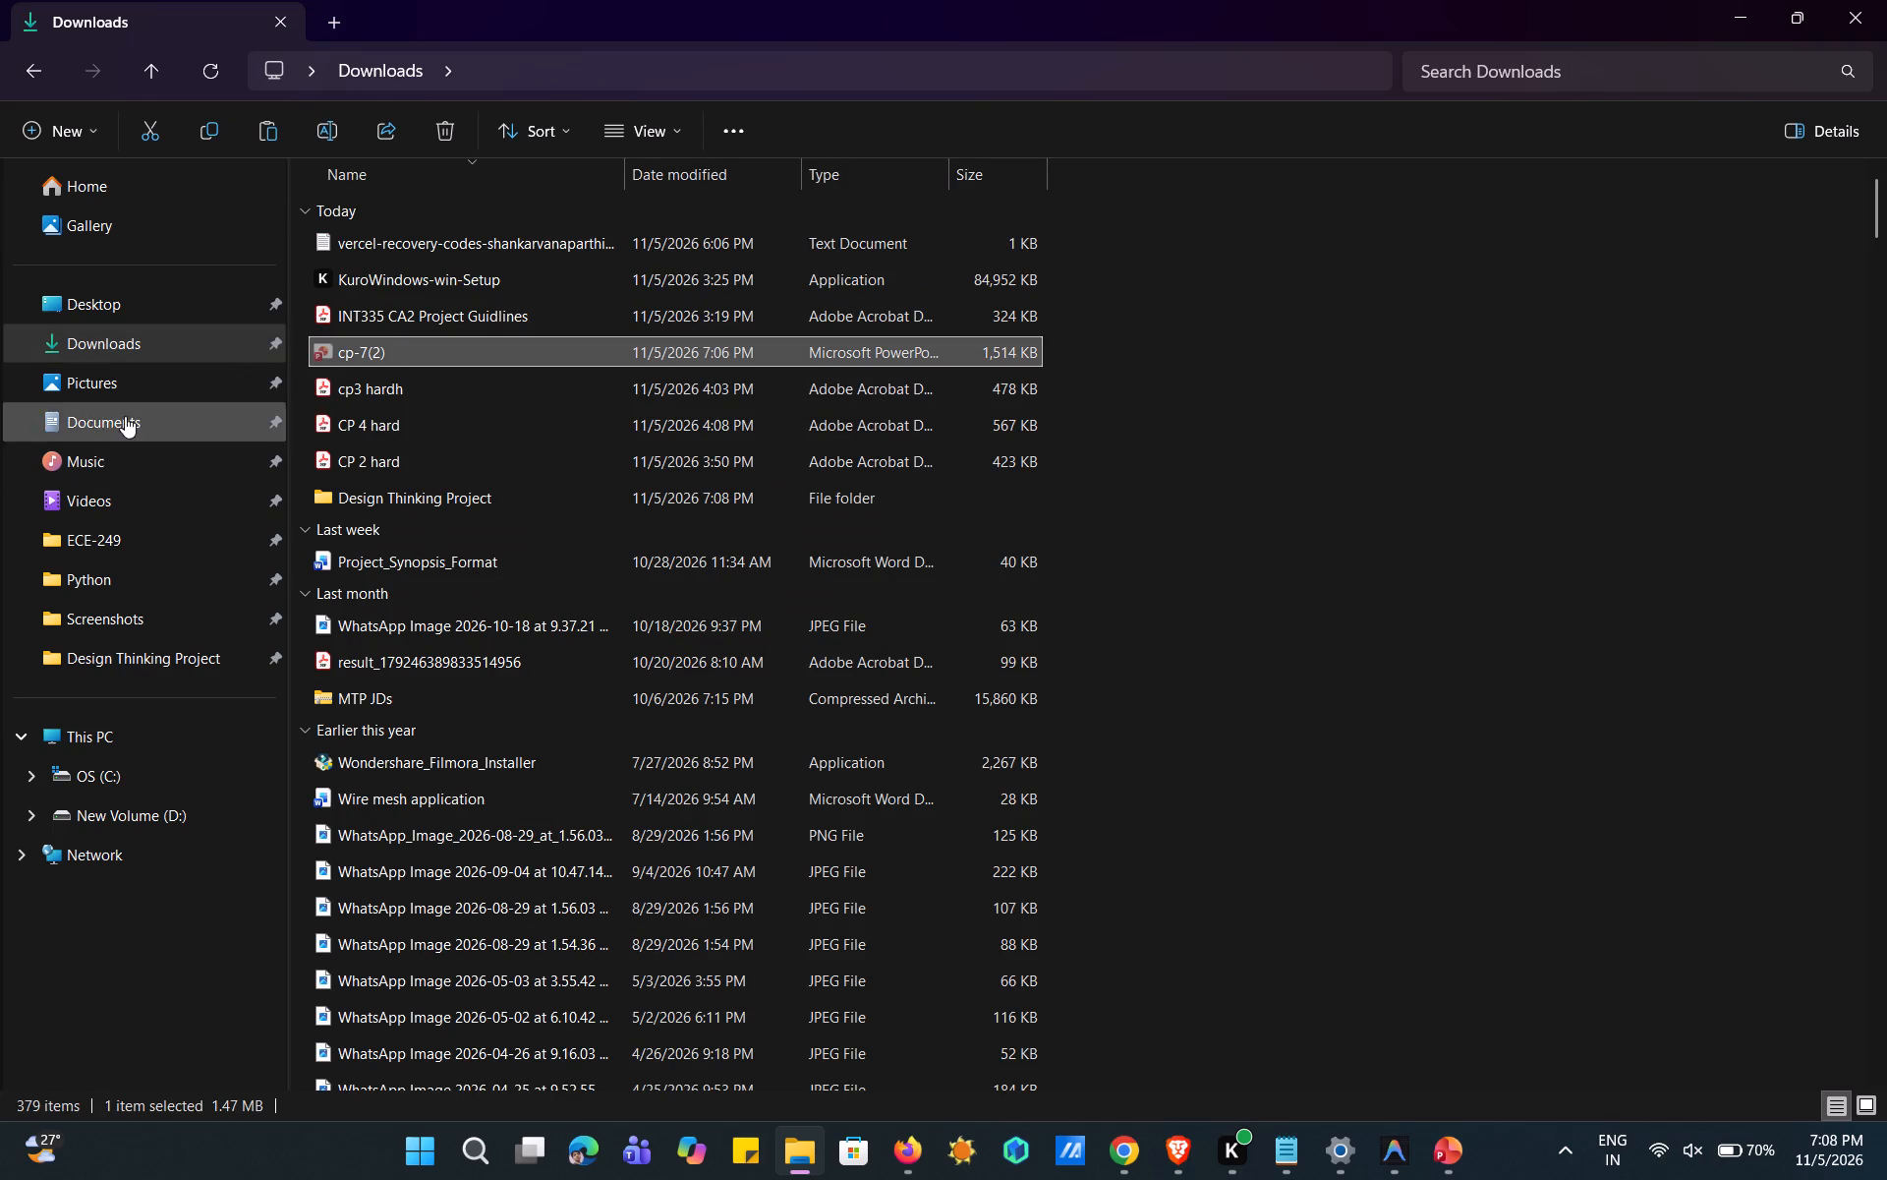
double_click(377, 504)
right_click(444, 454)
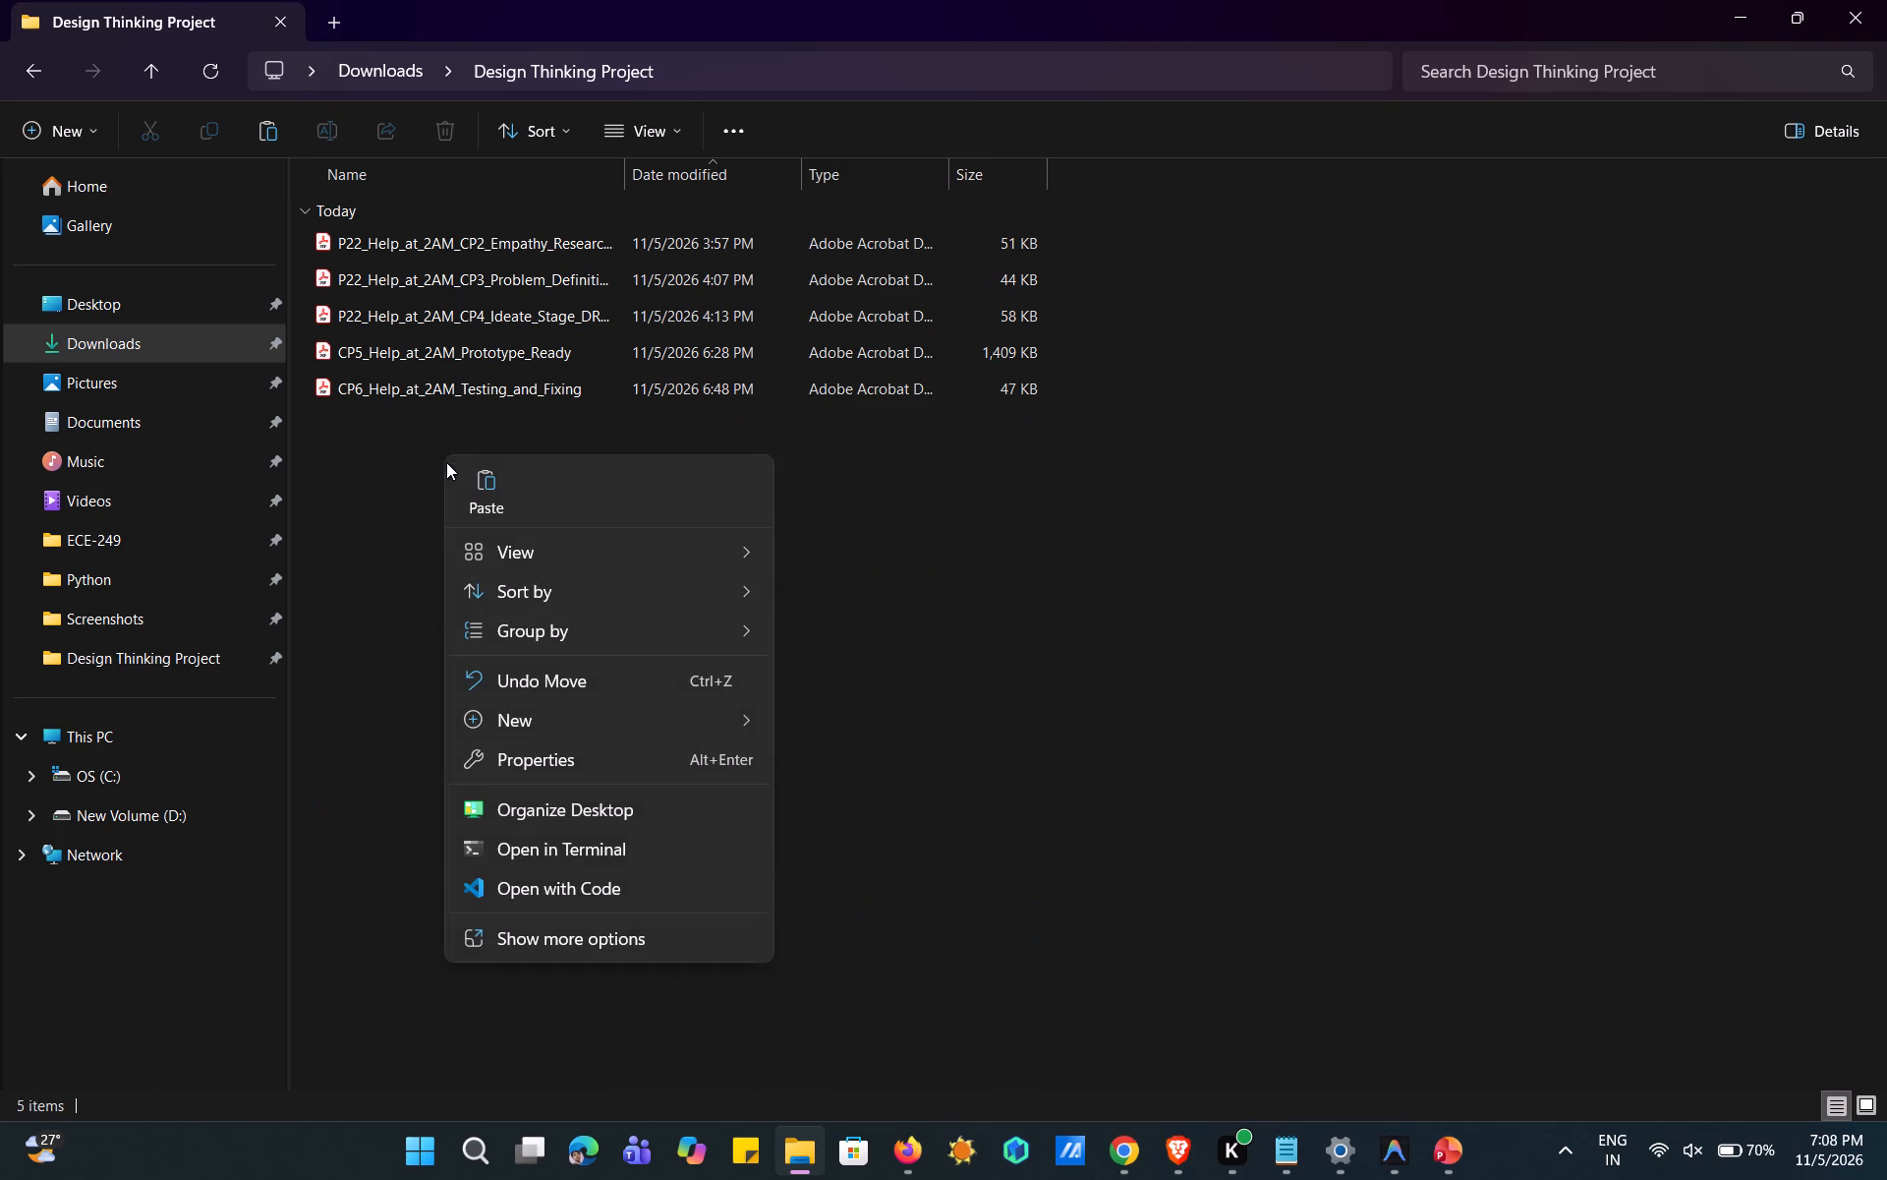
click(489, 504)
click(375, 540)
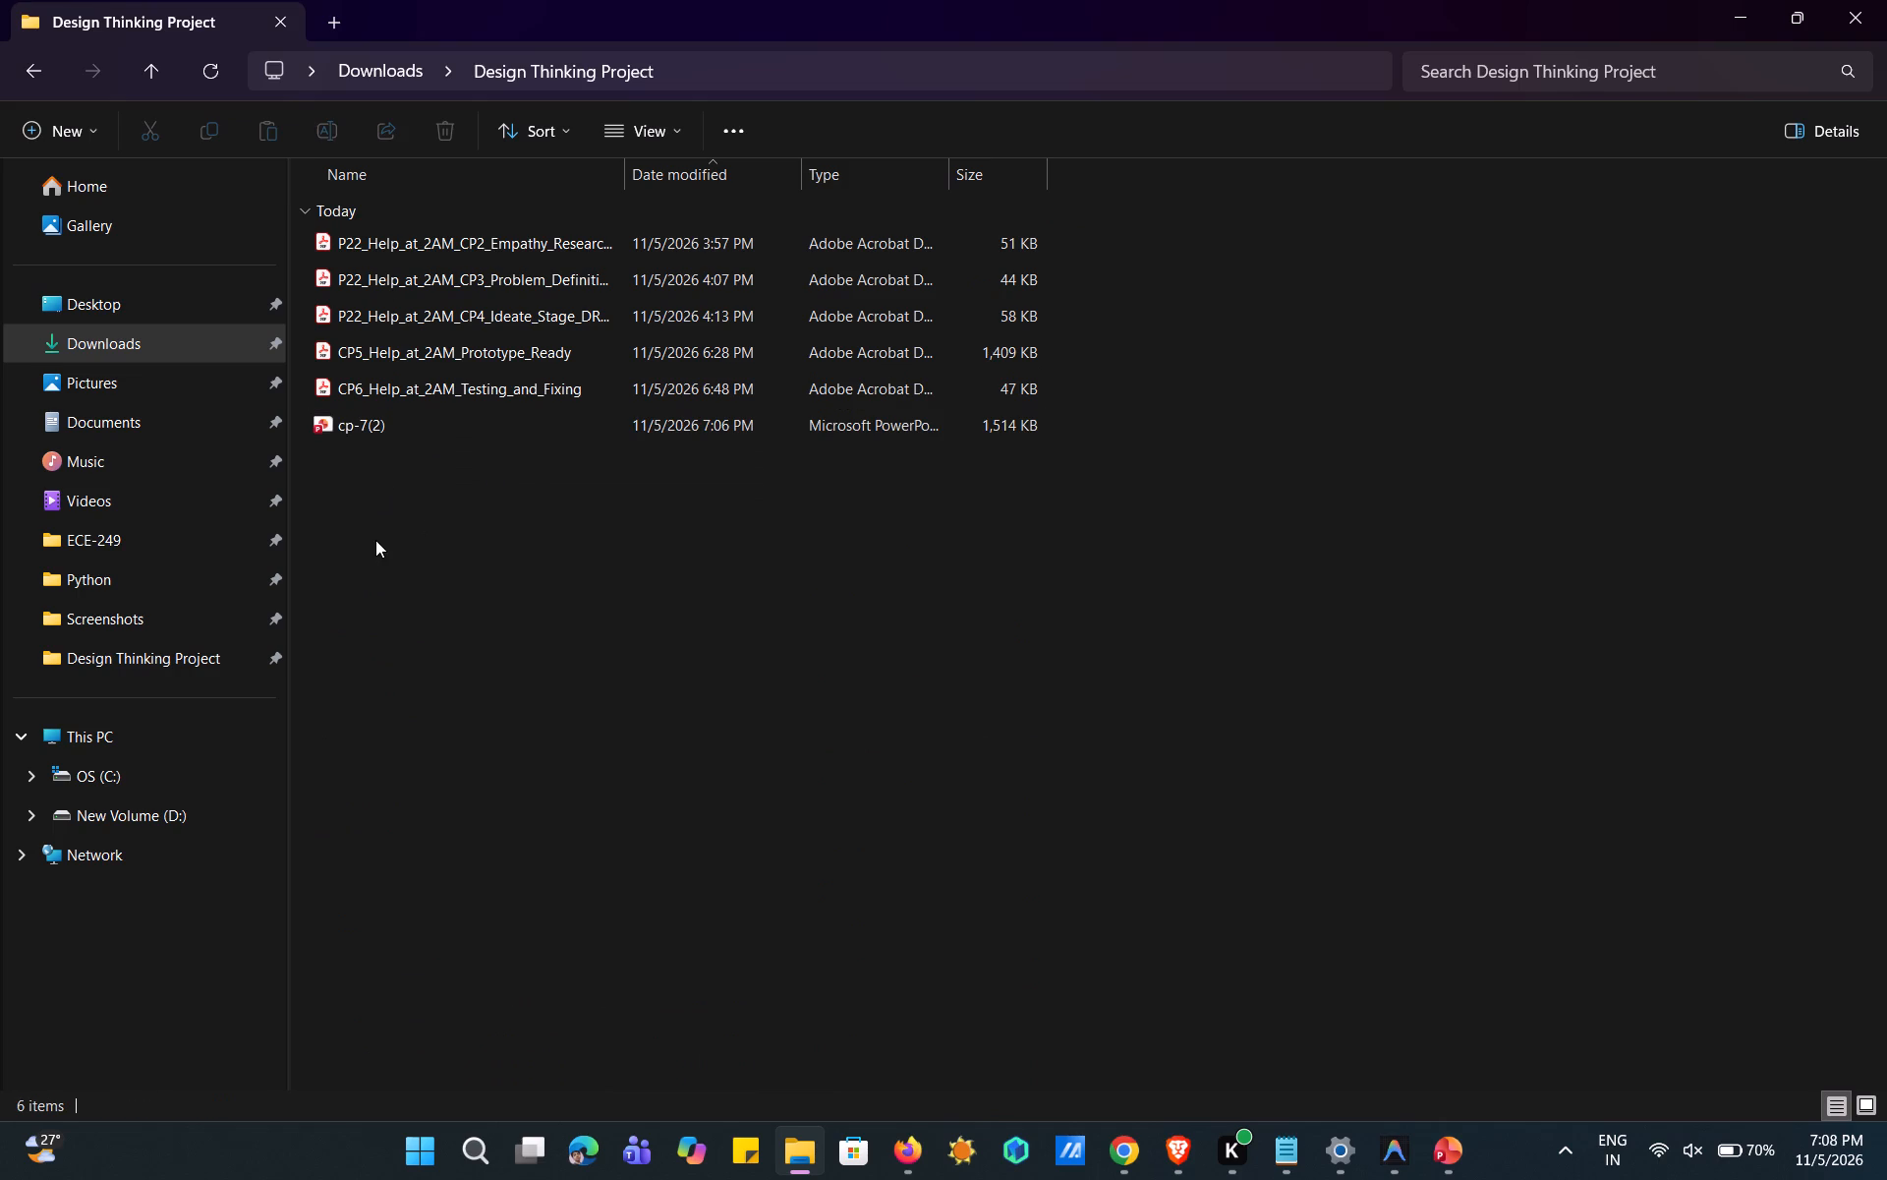
click(143, 329)
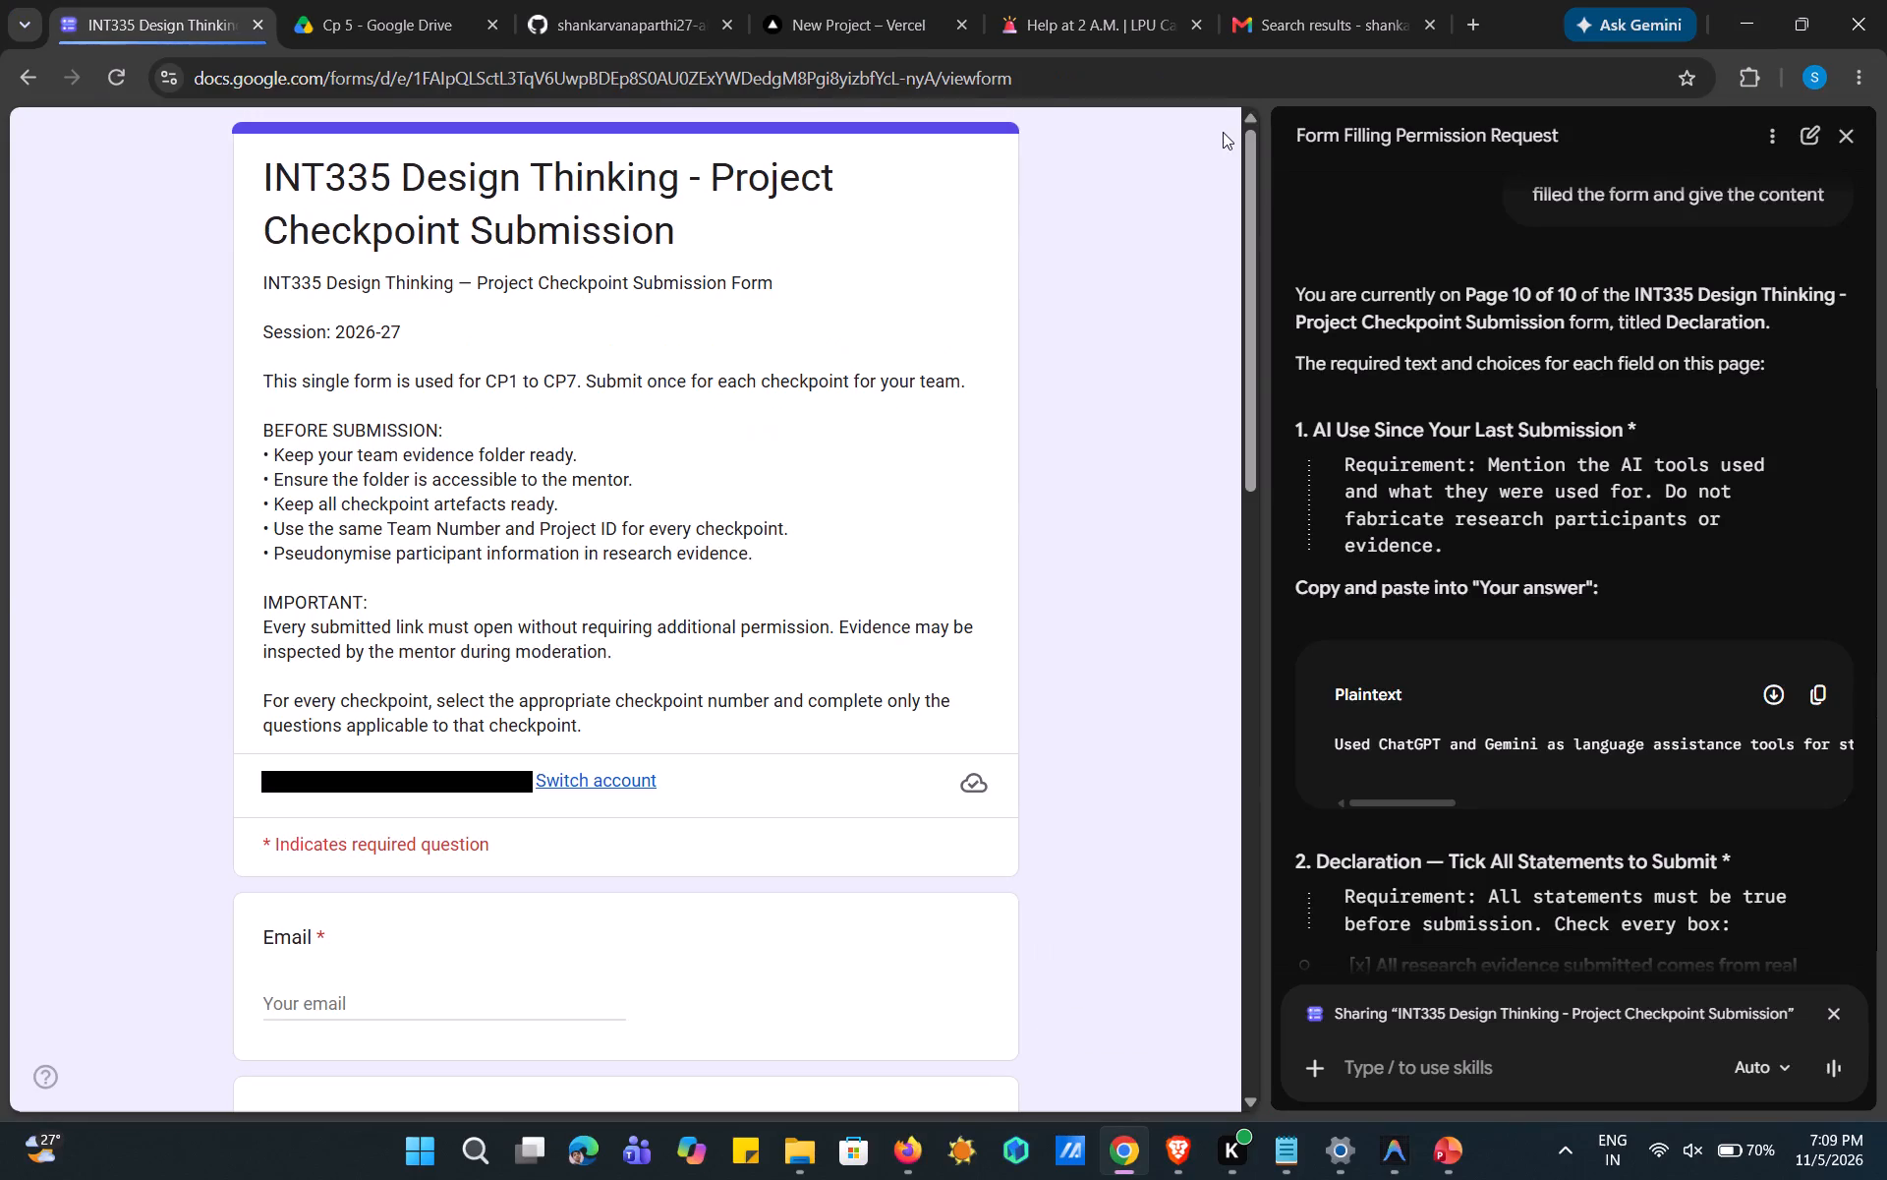
Fill in the form's Email field with the saved e-mail address.
scroll(418, 774, down, 1)
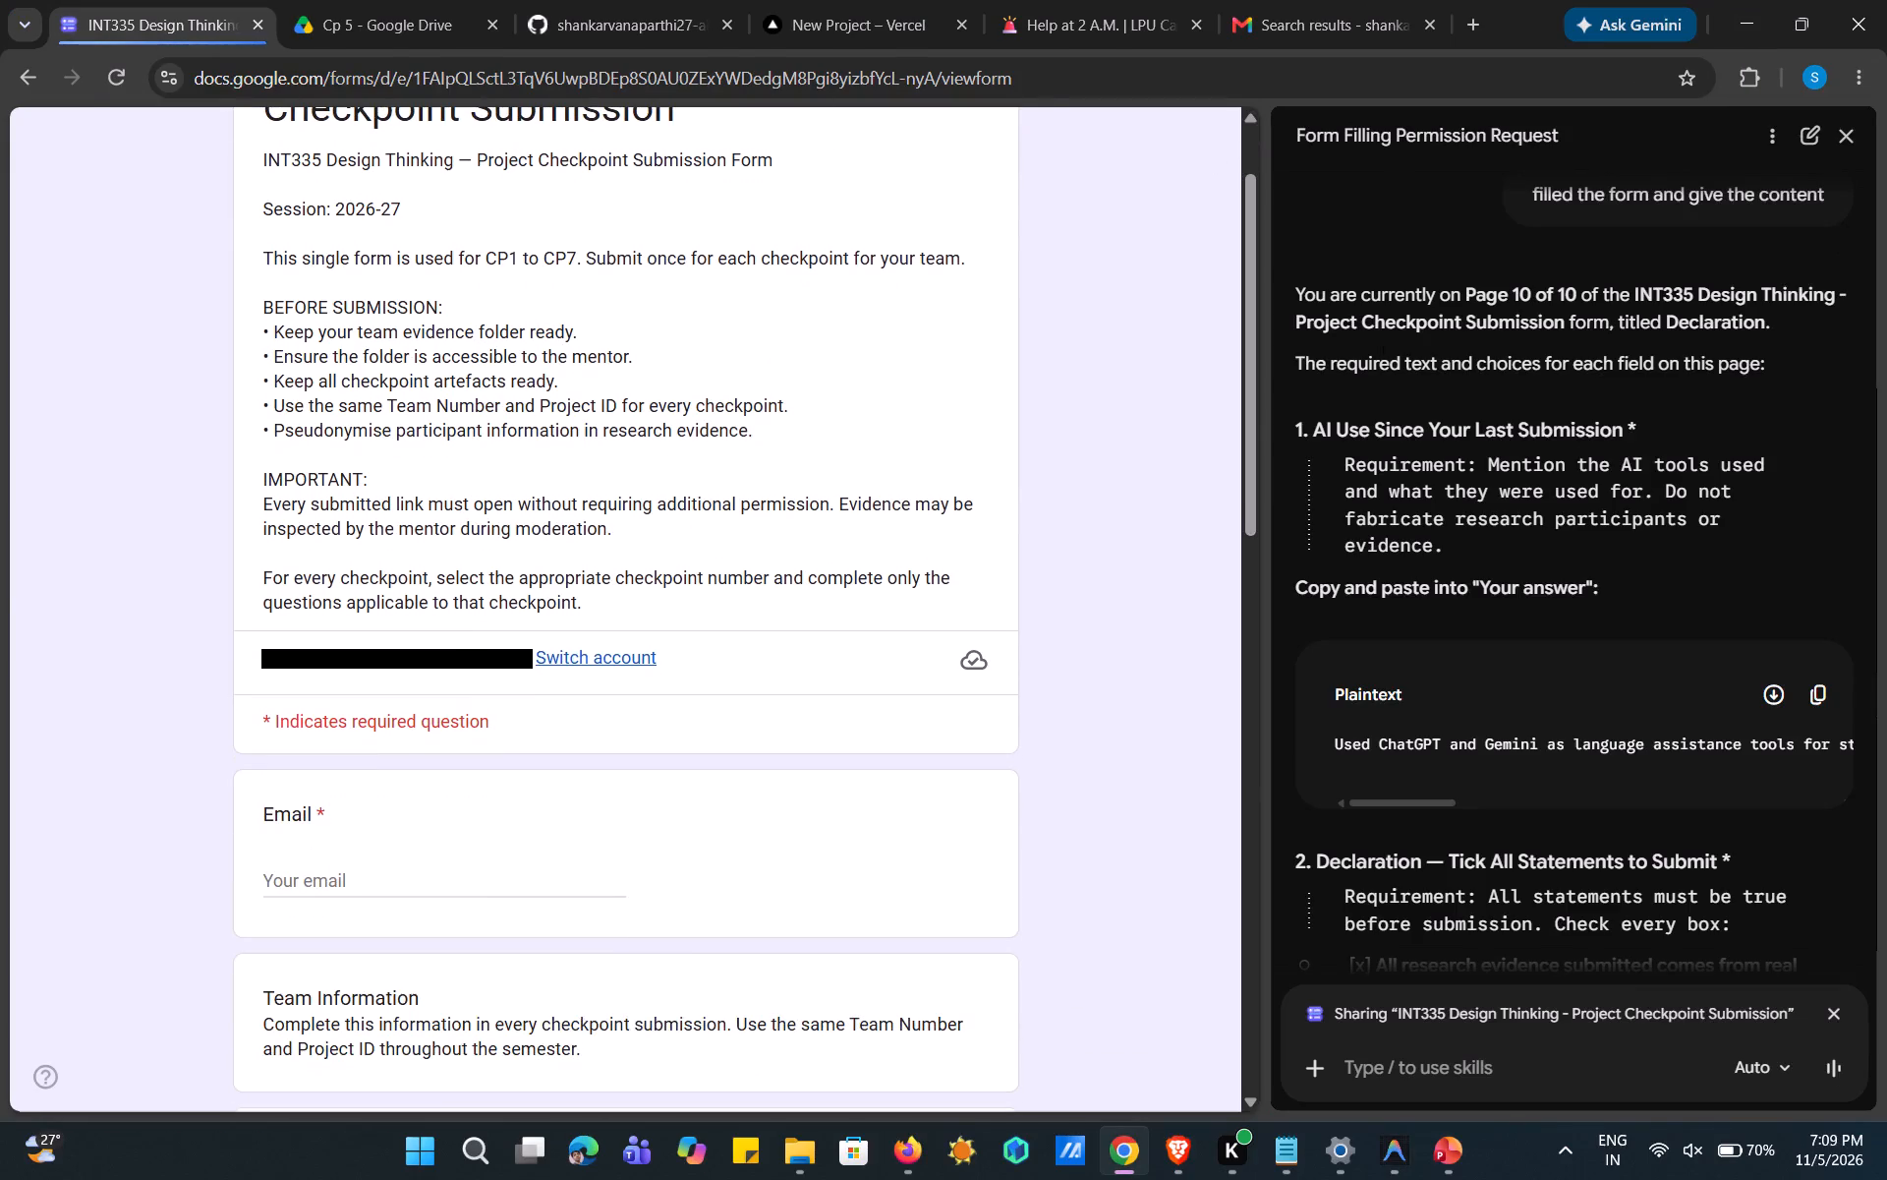
click(269, 865)
click(425, 918)
Replace the surname in the Team Leader's Roll Number answer with a hyphen and the leader's roll number, keeping the first name.
scroll(463, 930, down, 1)
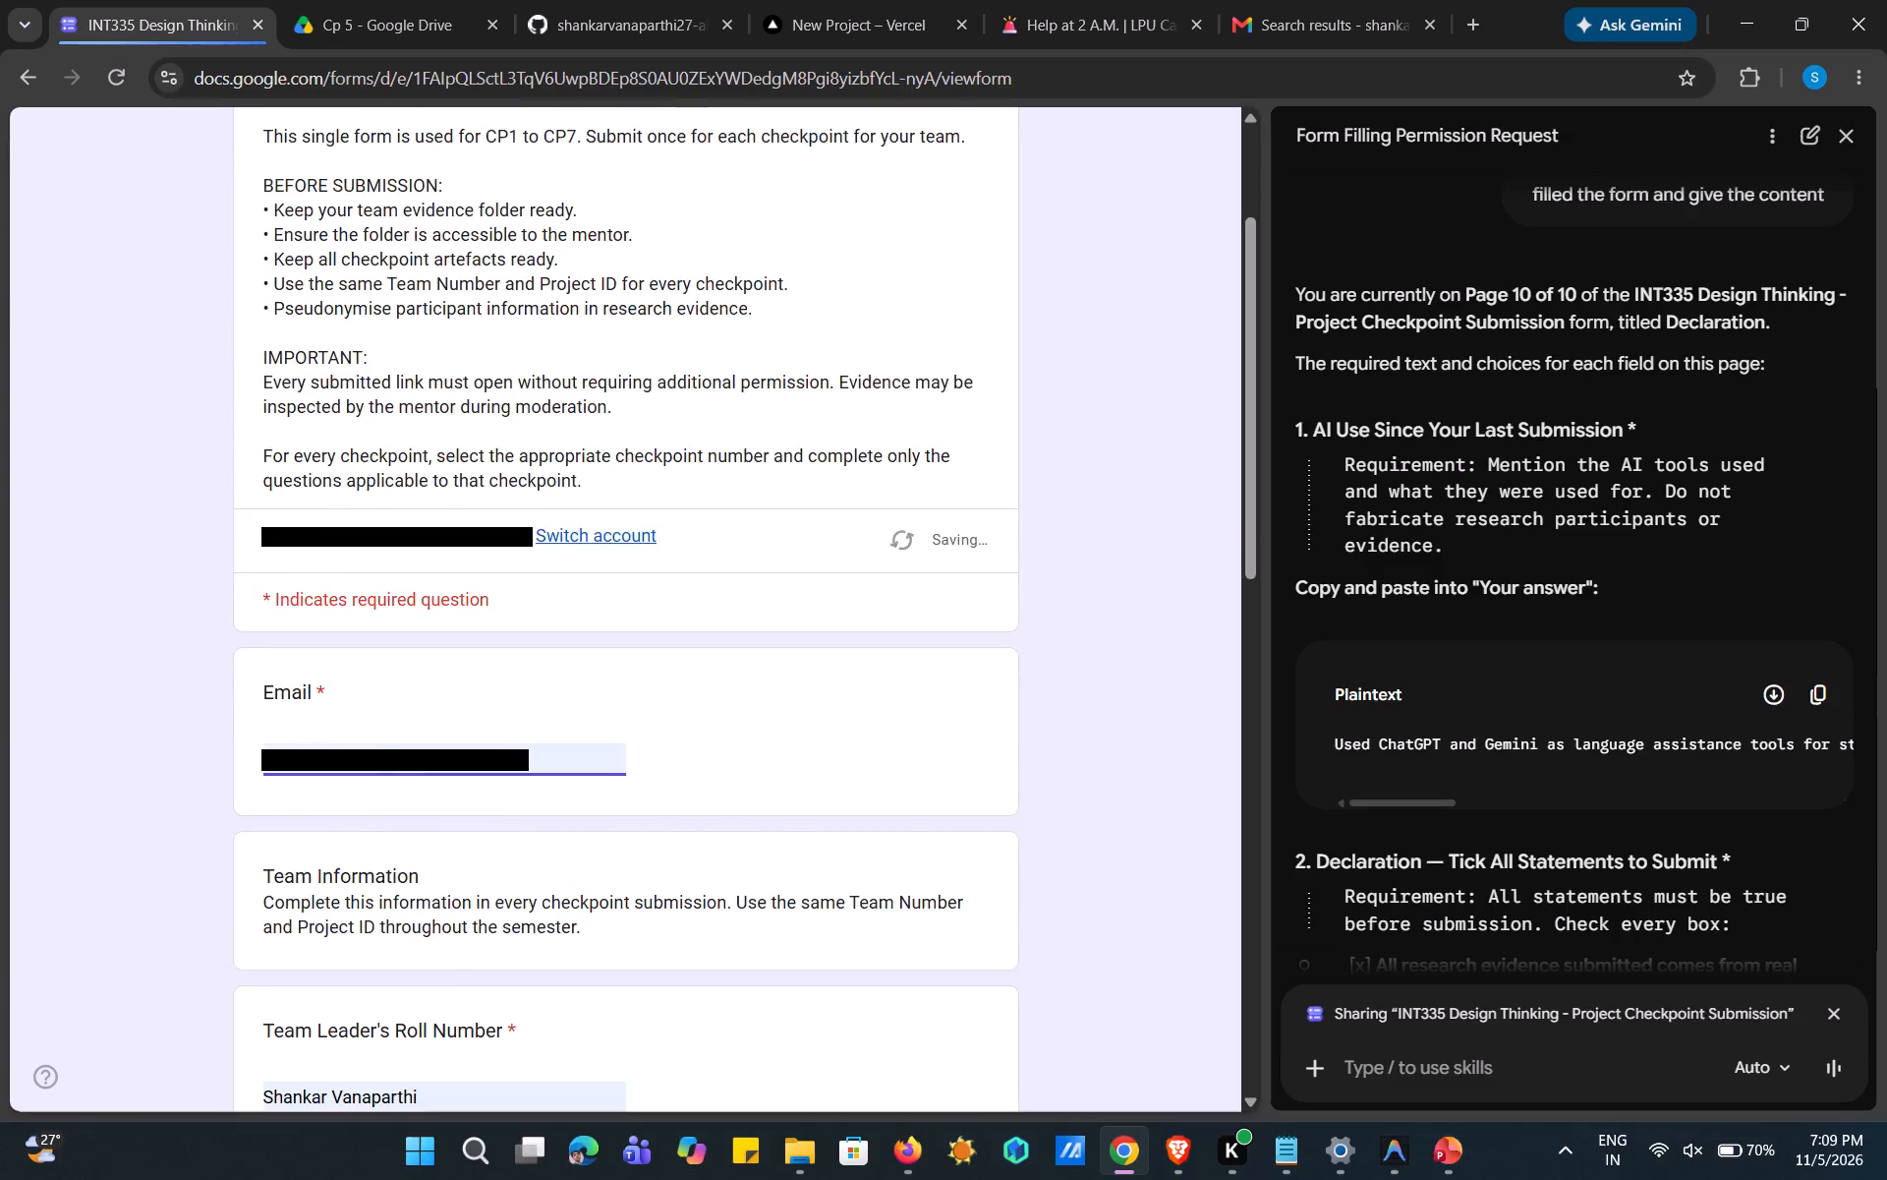
scroll(490, 906, down, 1)
scroll(558, 672, down, 2)
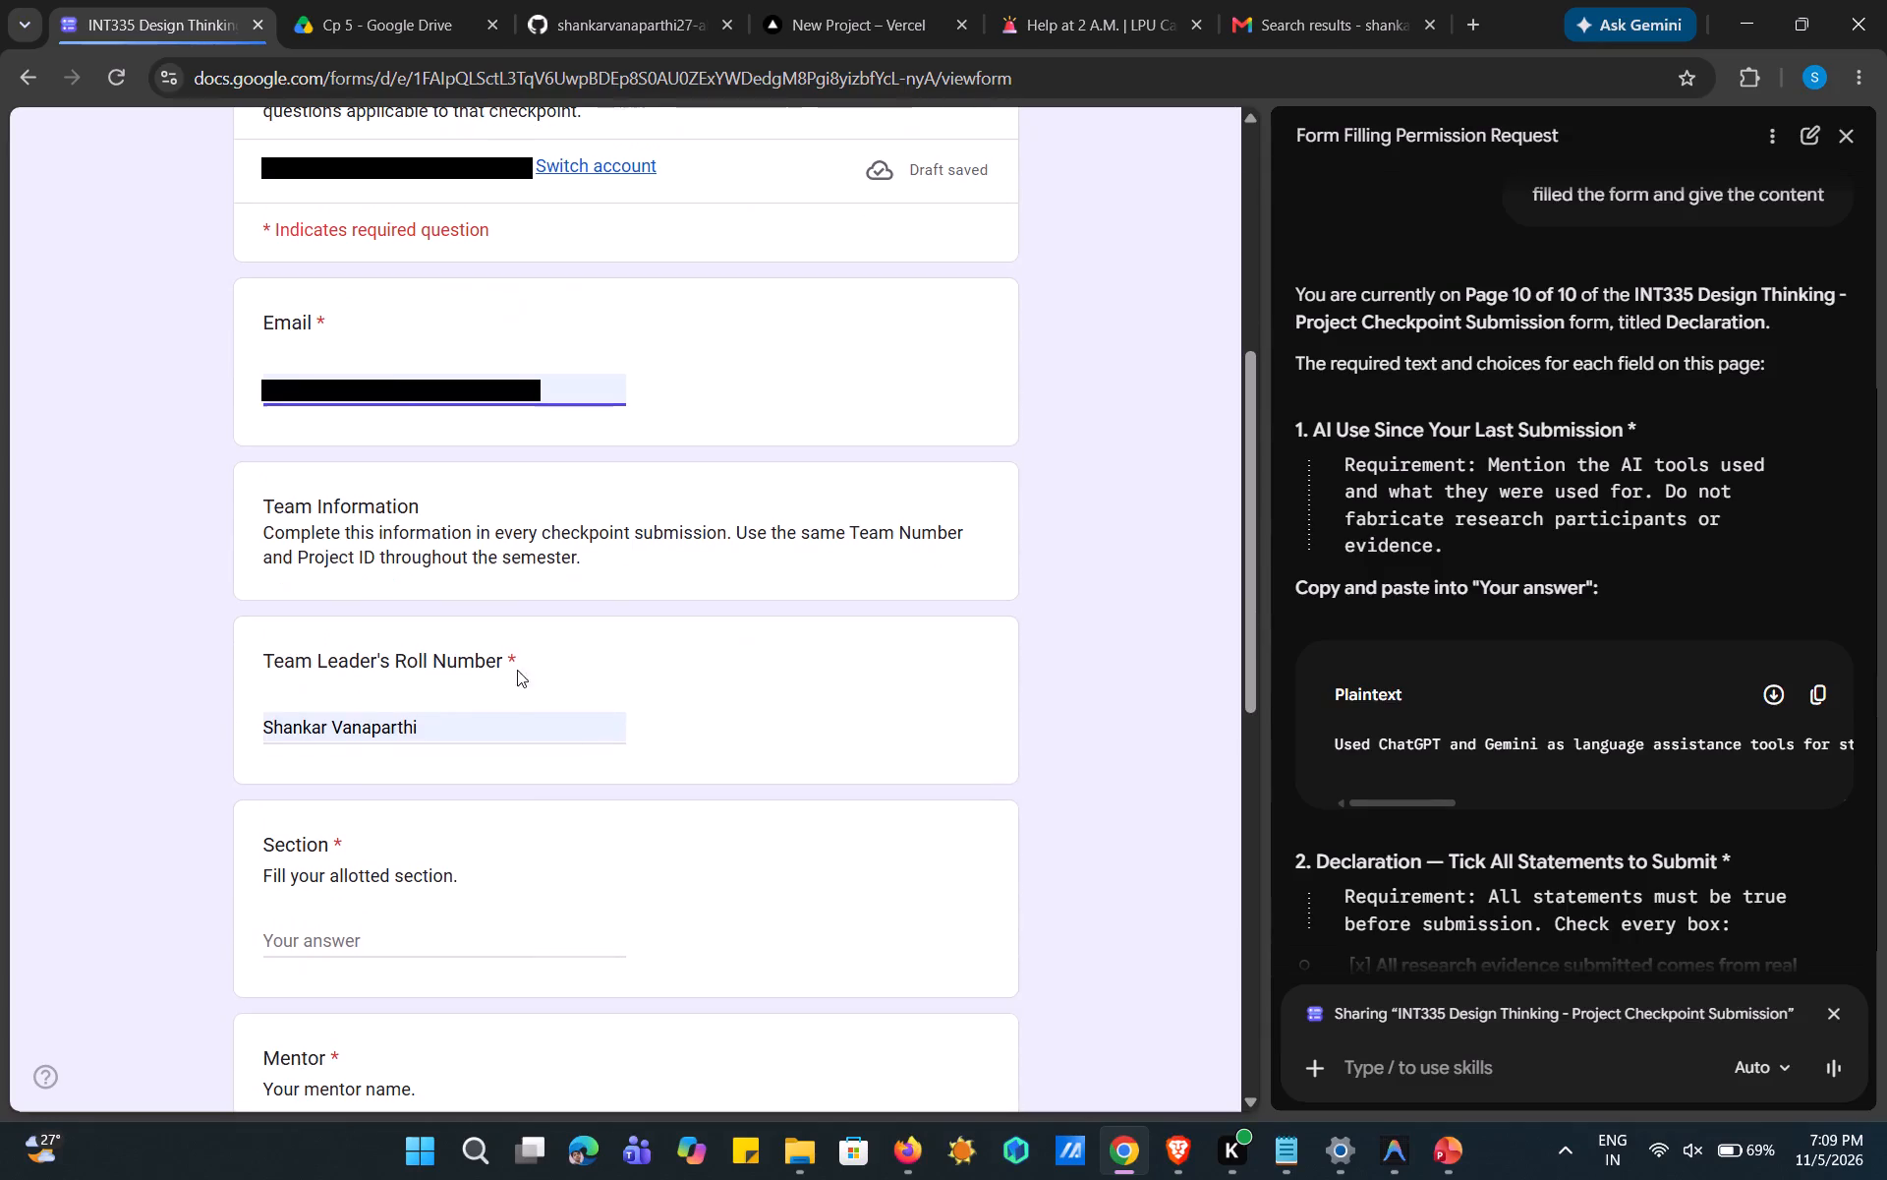
click(484, 731)
key(BackSpace)
key(BackSpace)
key(BackSpace)
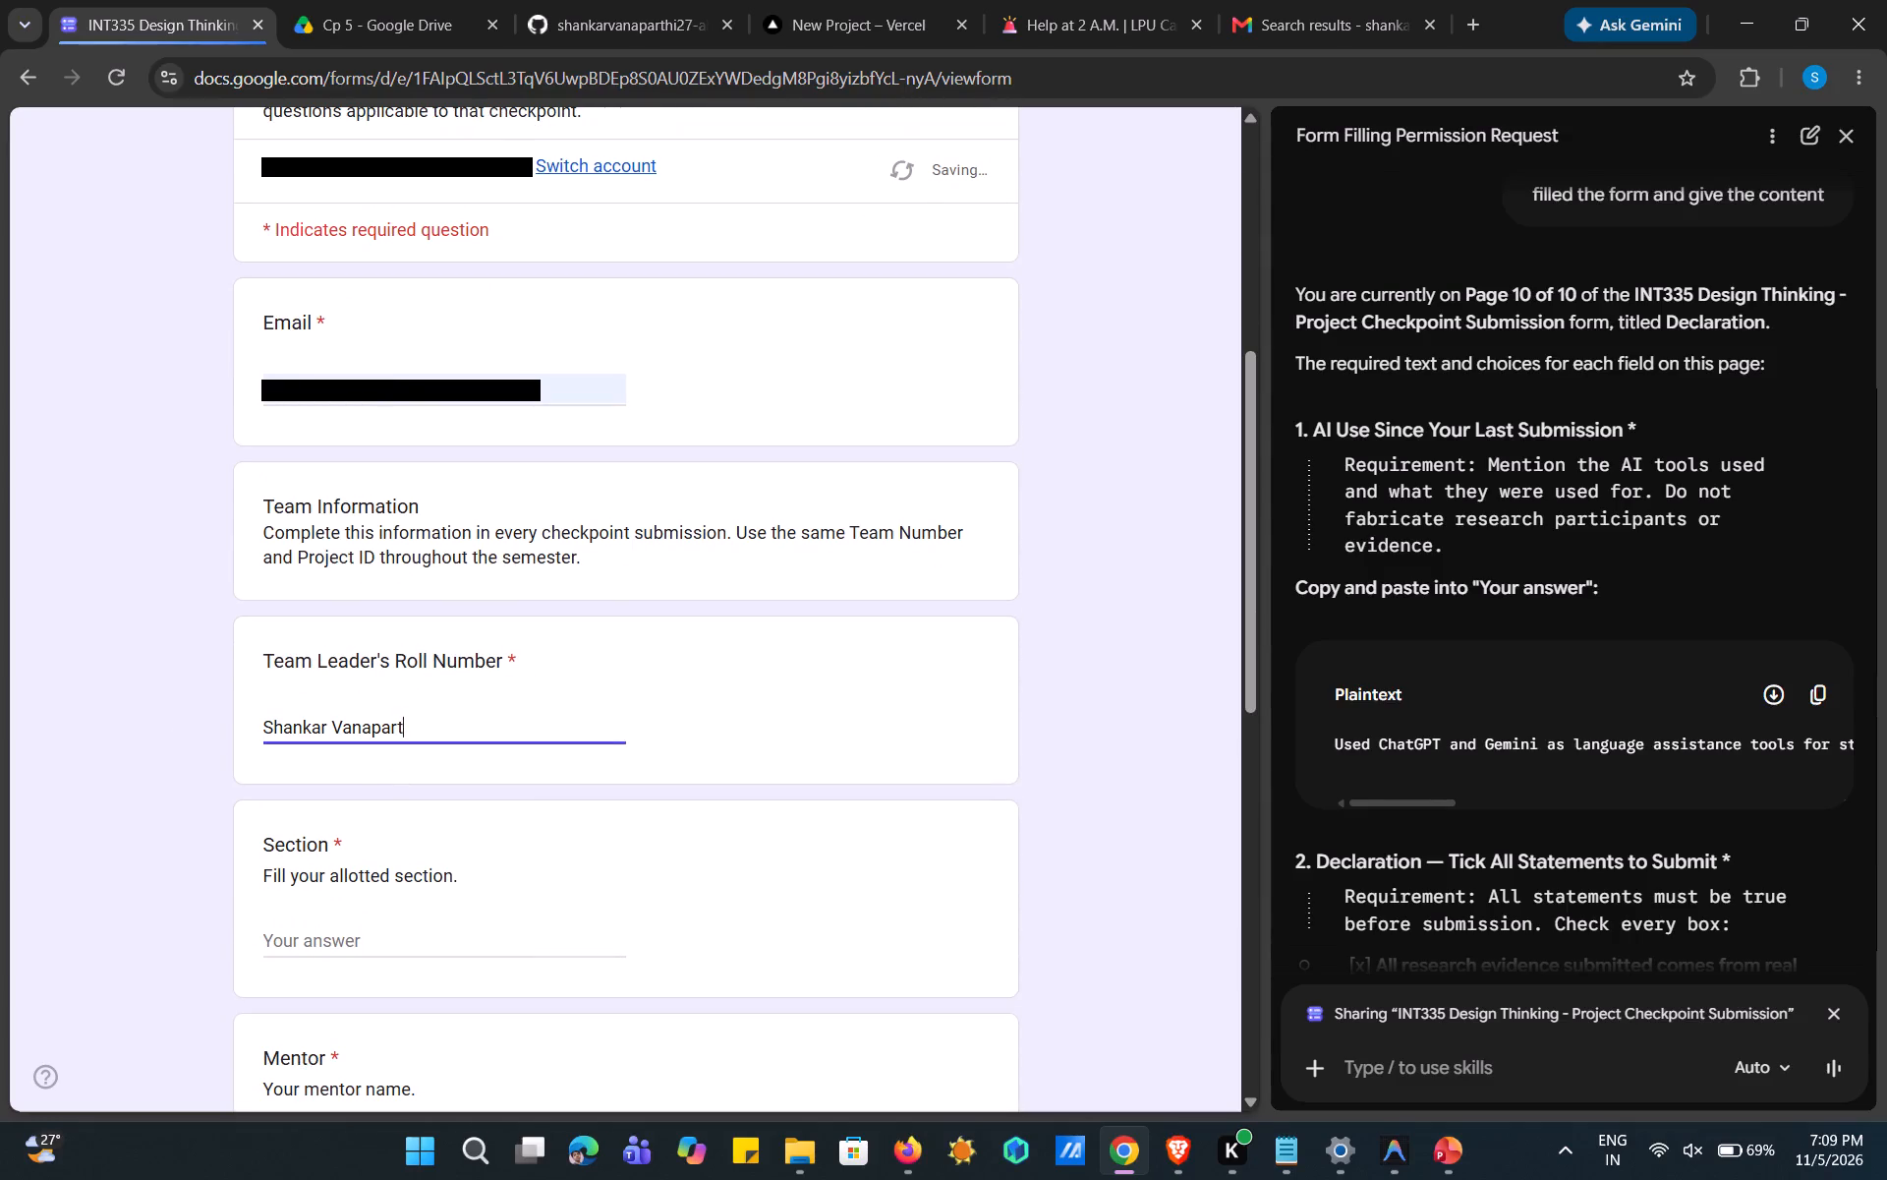
key(BackSpace)
key(BackSpace)
key(BackSpace)
key(BackSpace)
key(BackSpace)
key(BackSpace)
key(BackSpace)
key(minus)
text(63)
Enter K4P25UW as the section and fill in the mentor's name.
scroll(543, 855, down, 1)
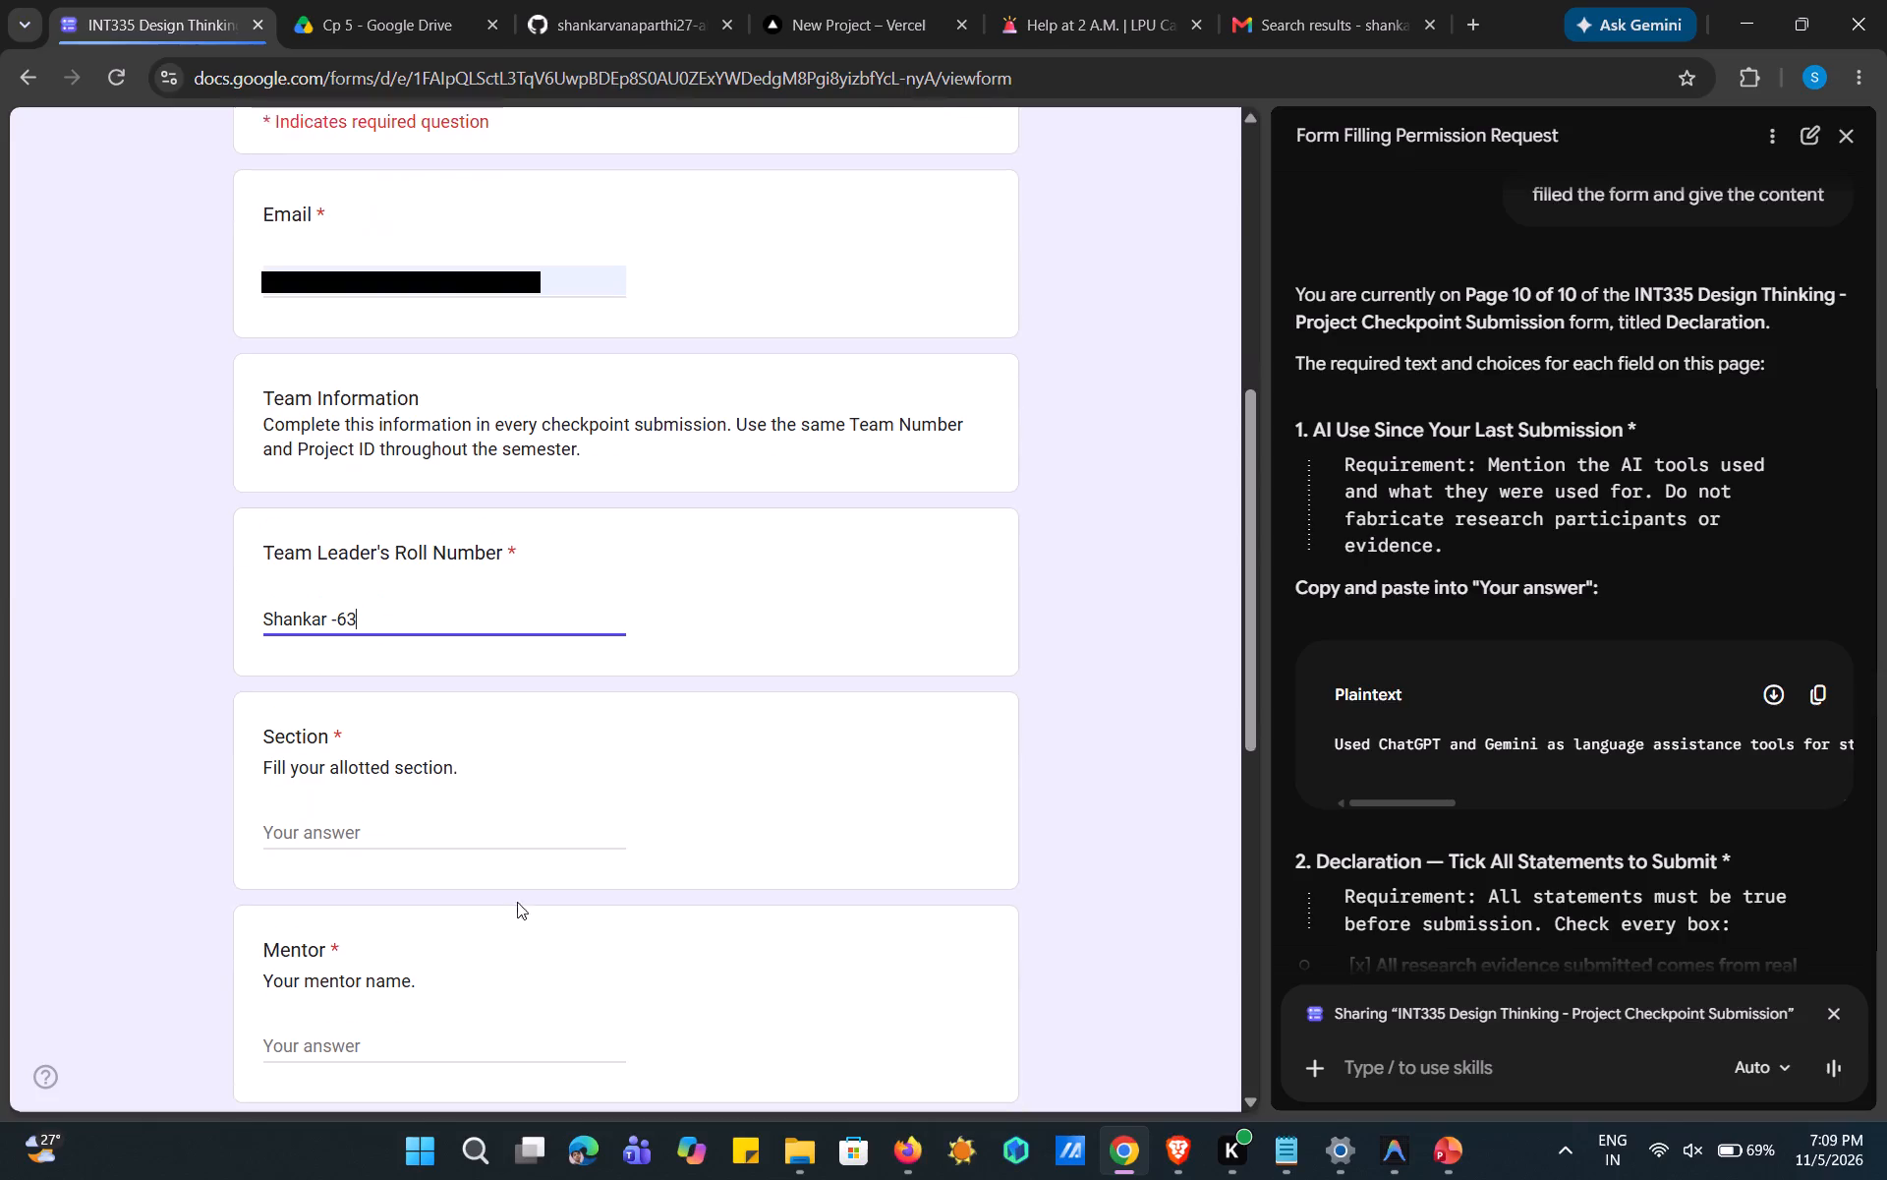
click(418, 826)
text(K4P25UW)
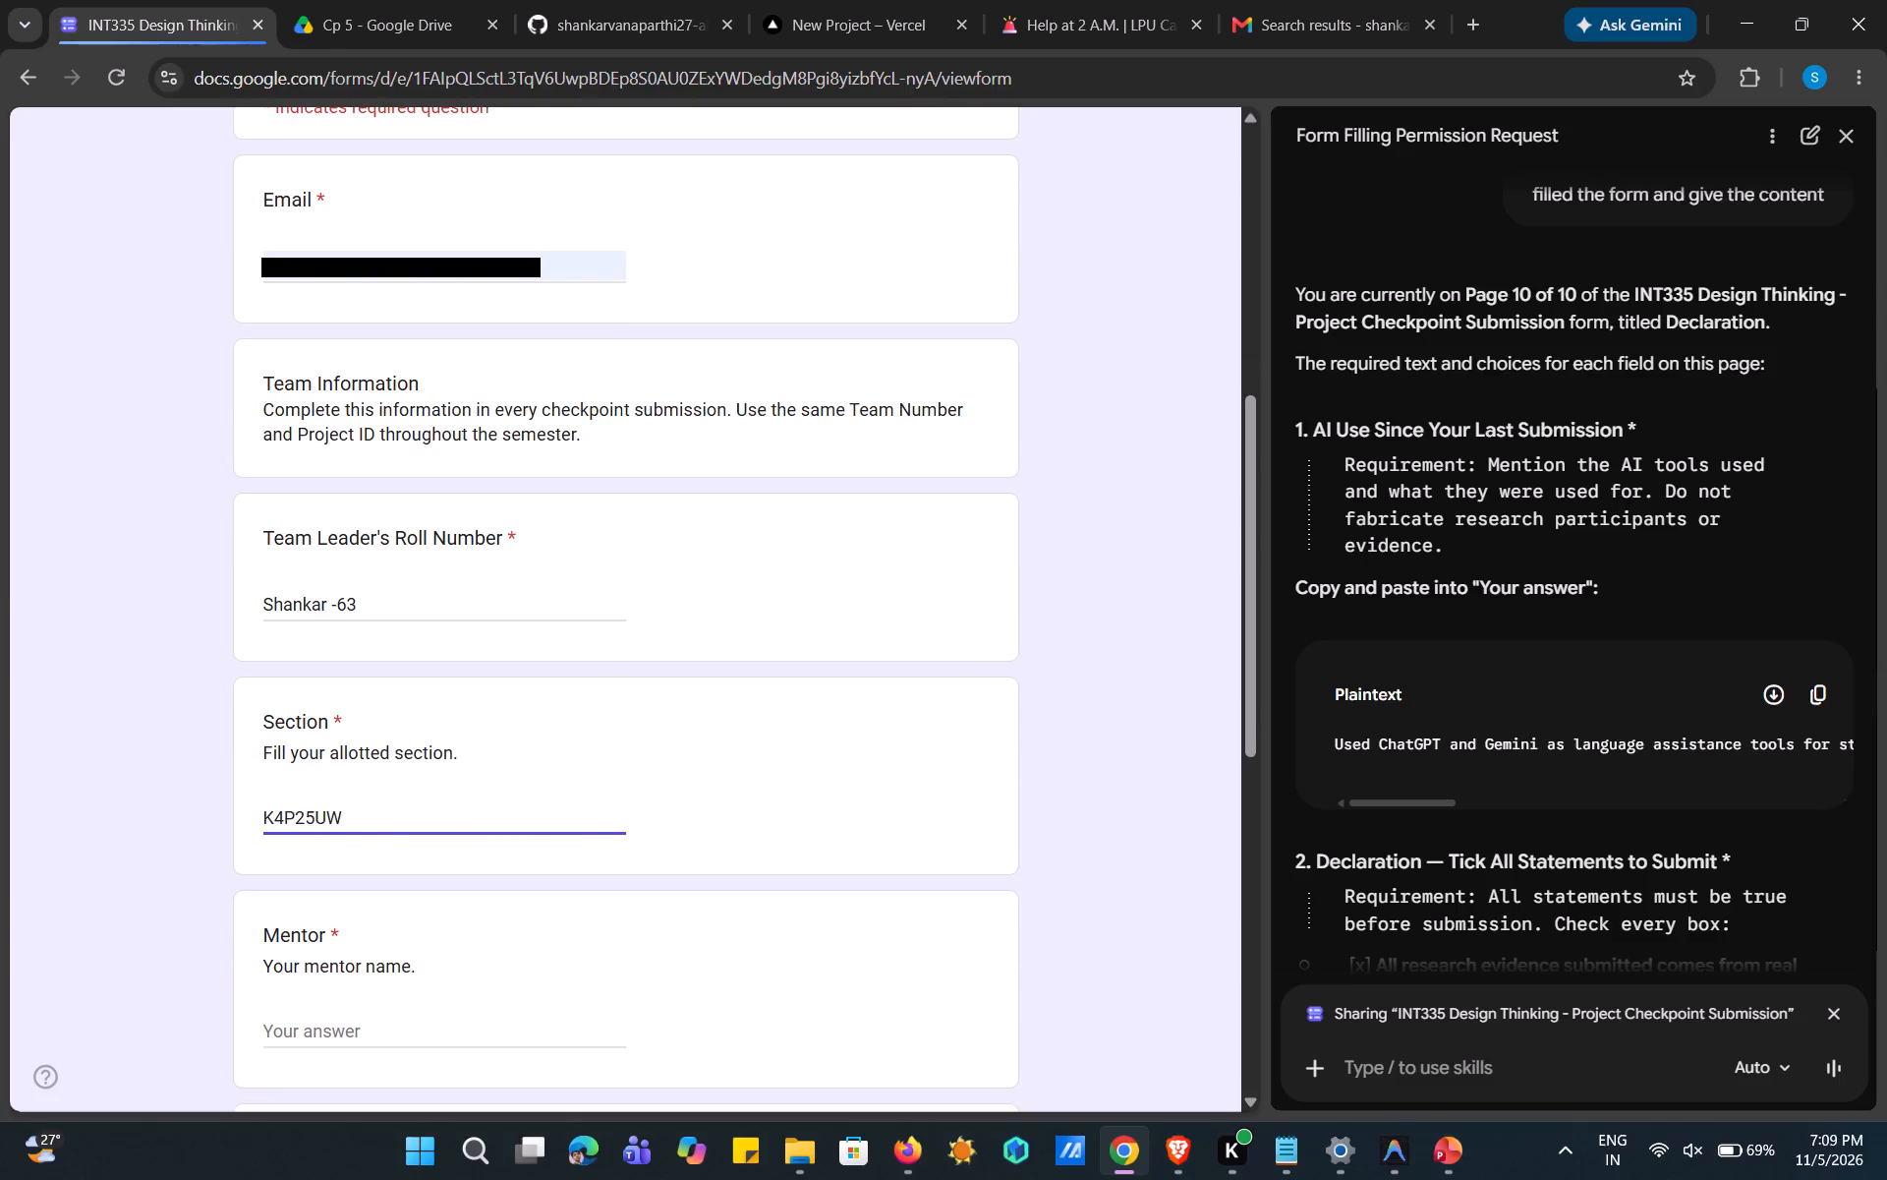
scroll(413, 820, down, 2)
click(352, 781)
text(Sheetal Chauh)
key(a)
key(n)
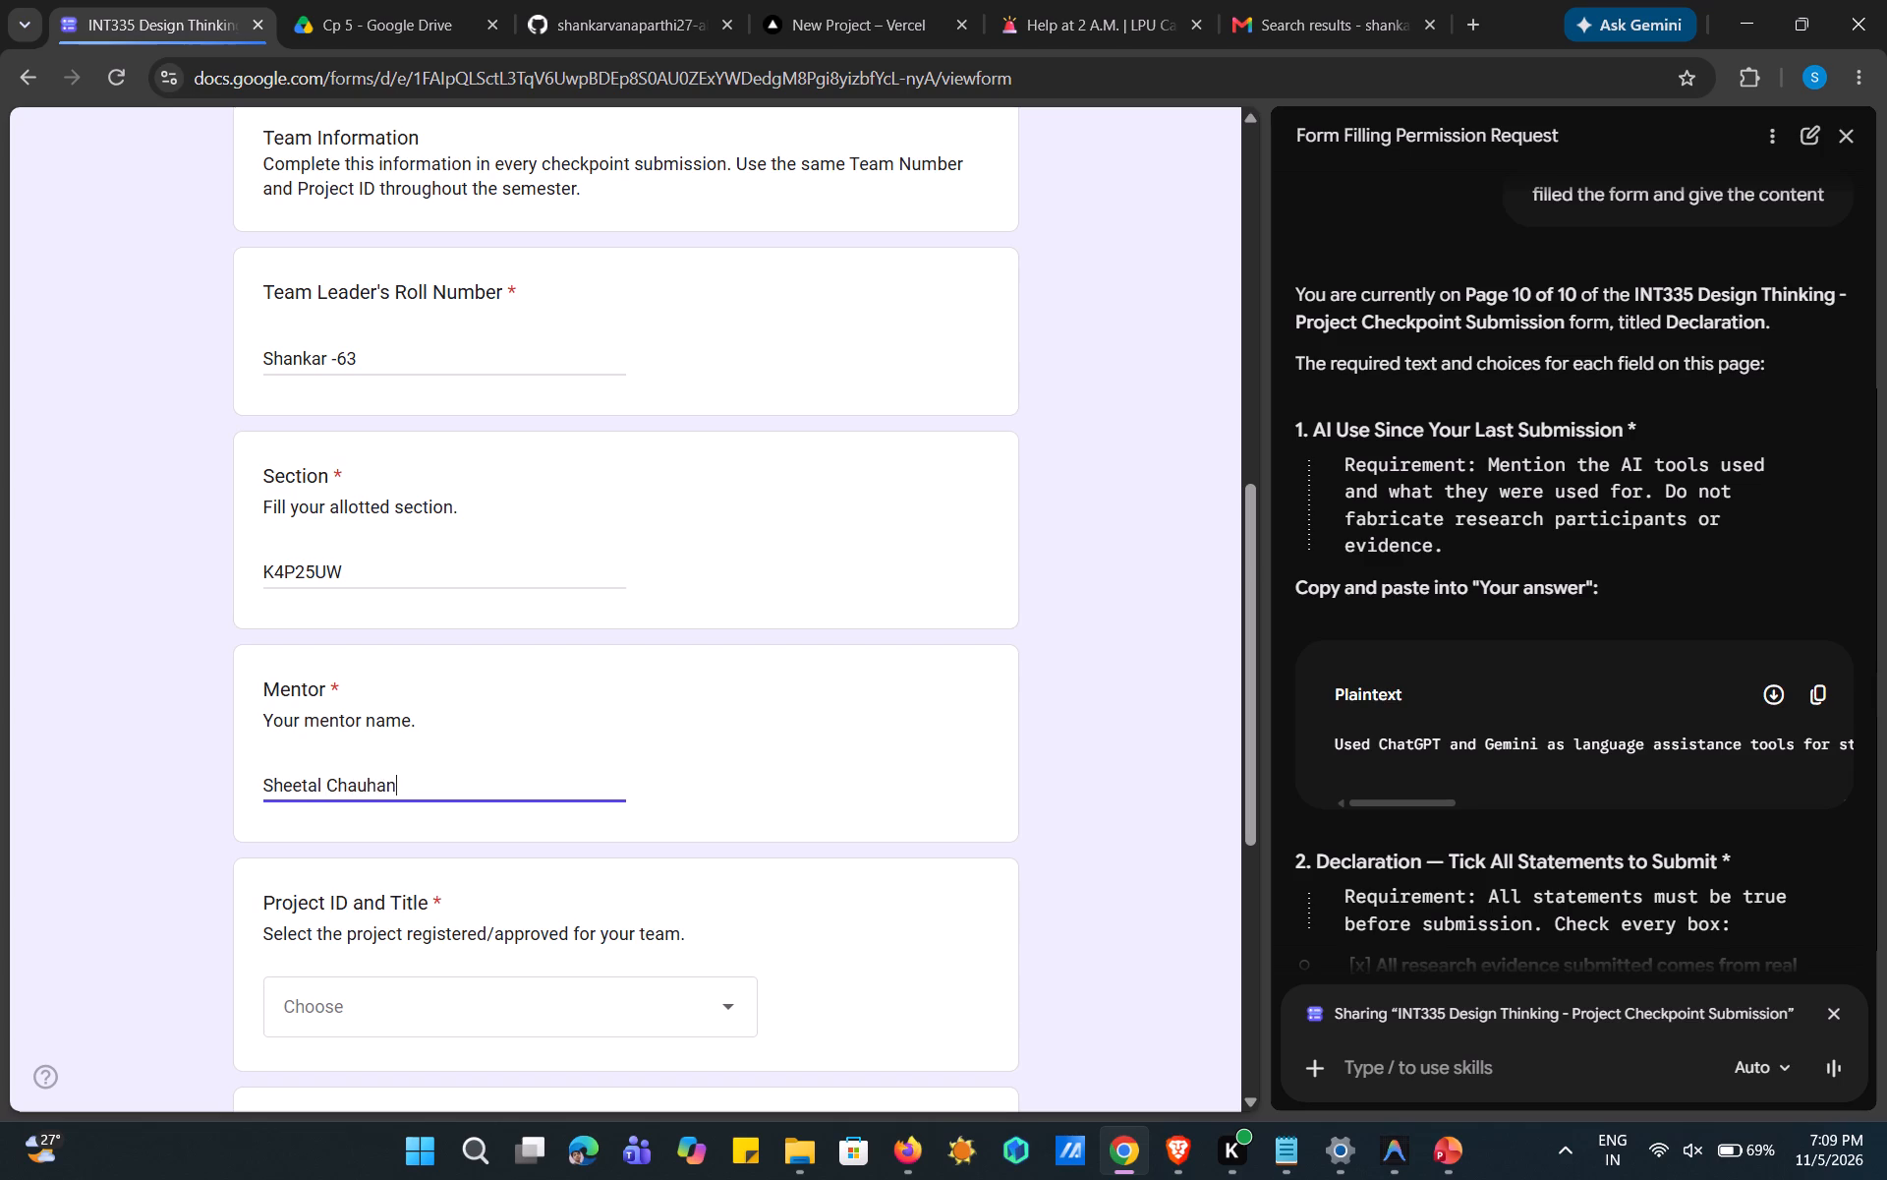
Choose P27 - Open Track (team-proposed, approved at CP1) as the Project ID and Title.
scroll(1106, 729, down, 3)
click(544, 623)
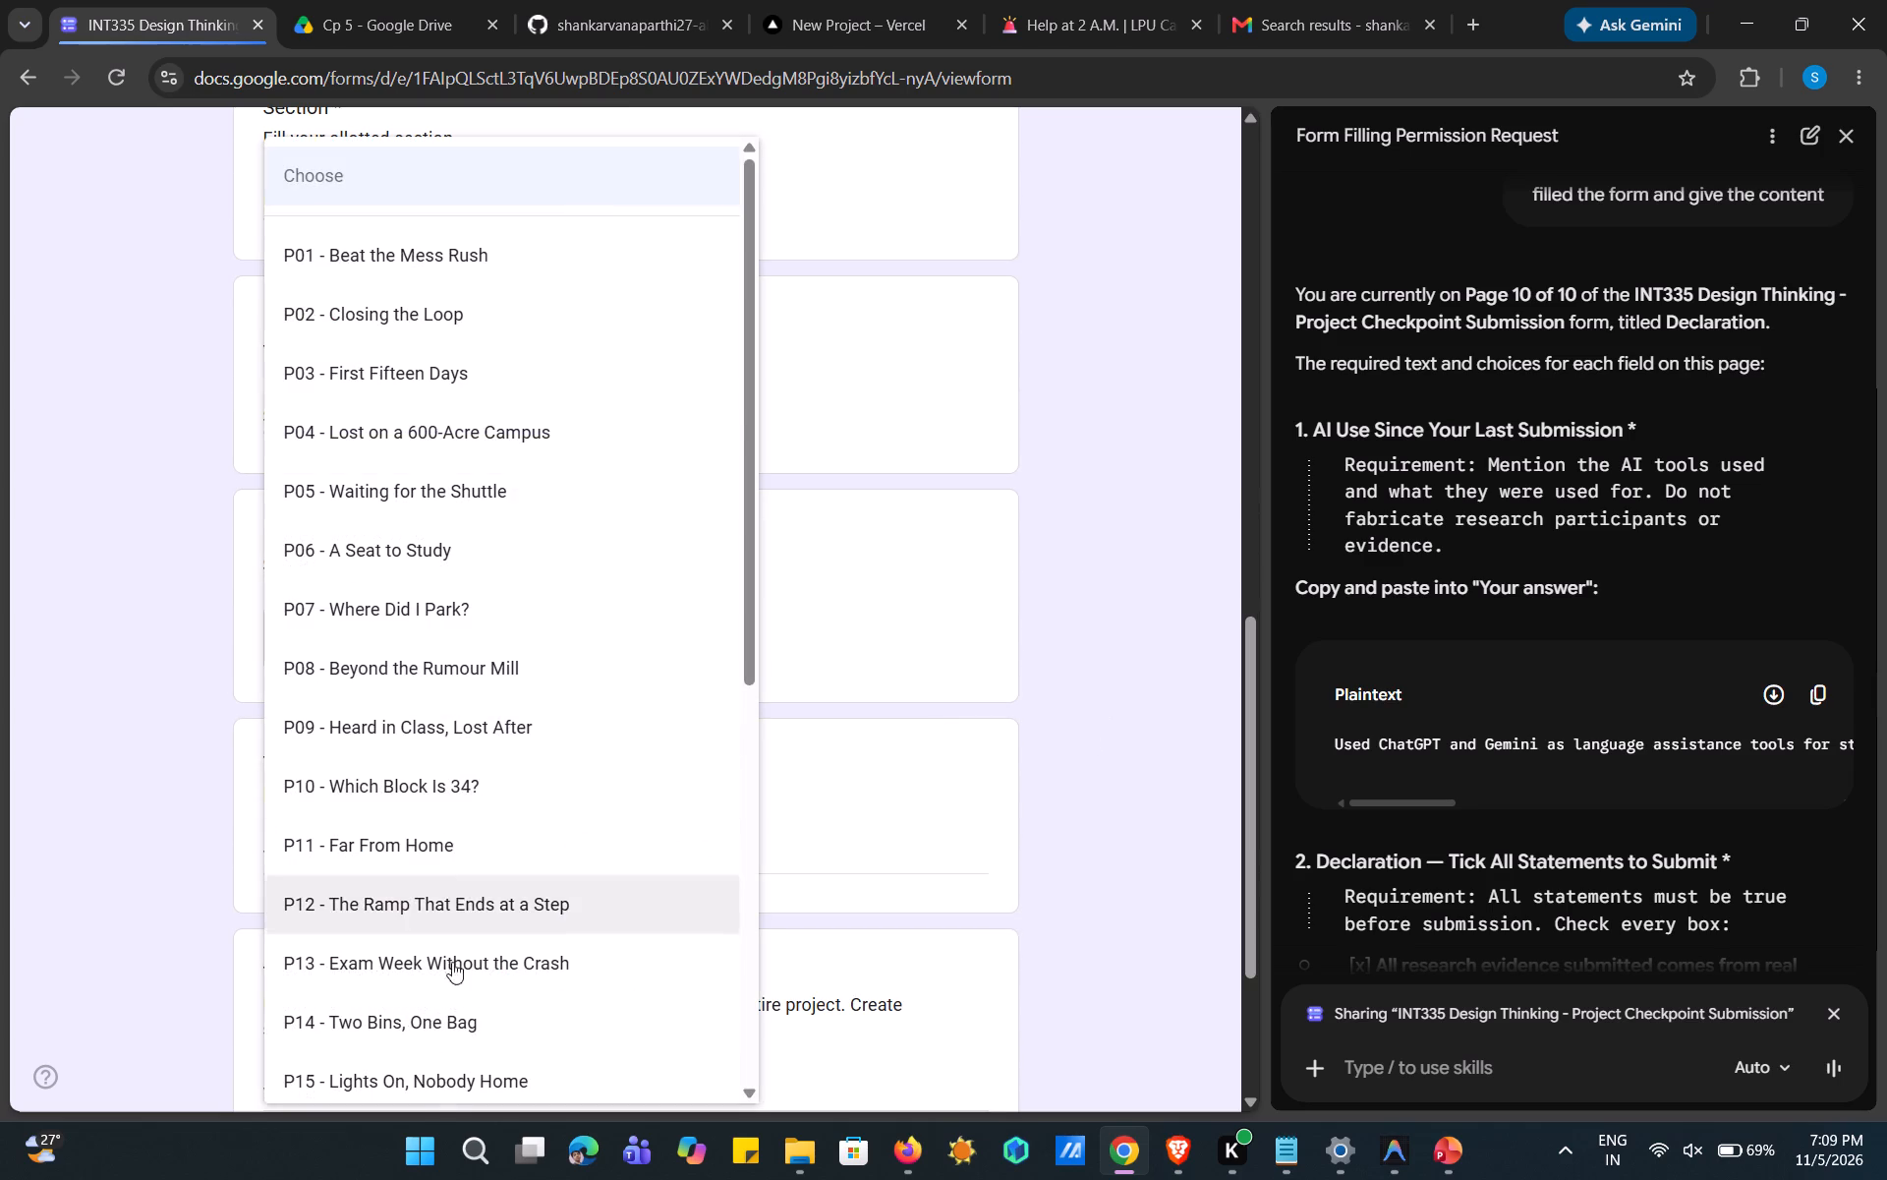
scroll(424, 1005, down, 9)
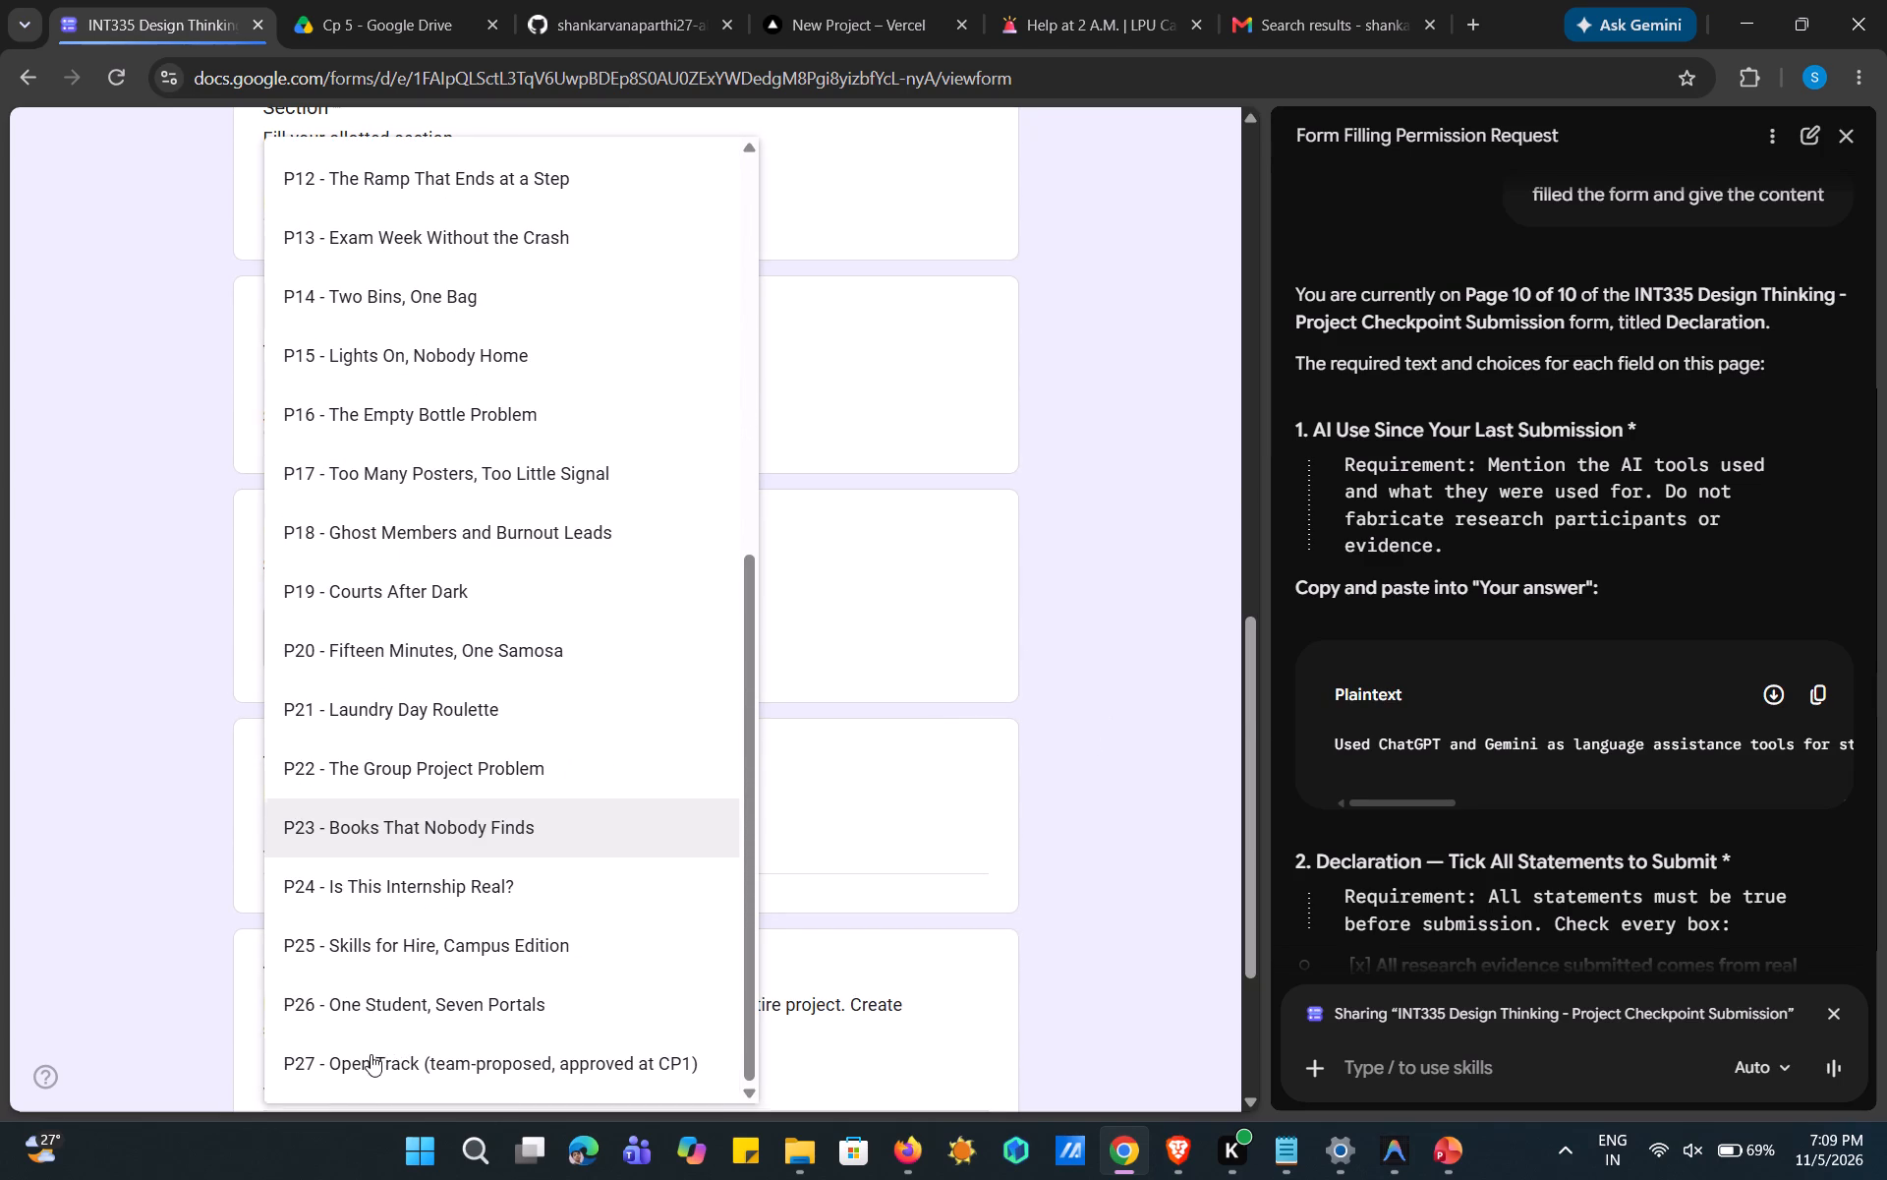
scroll(371, 1054, down, 7)
click(406, 1068)
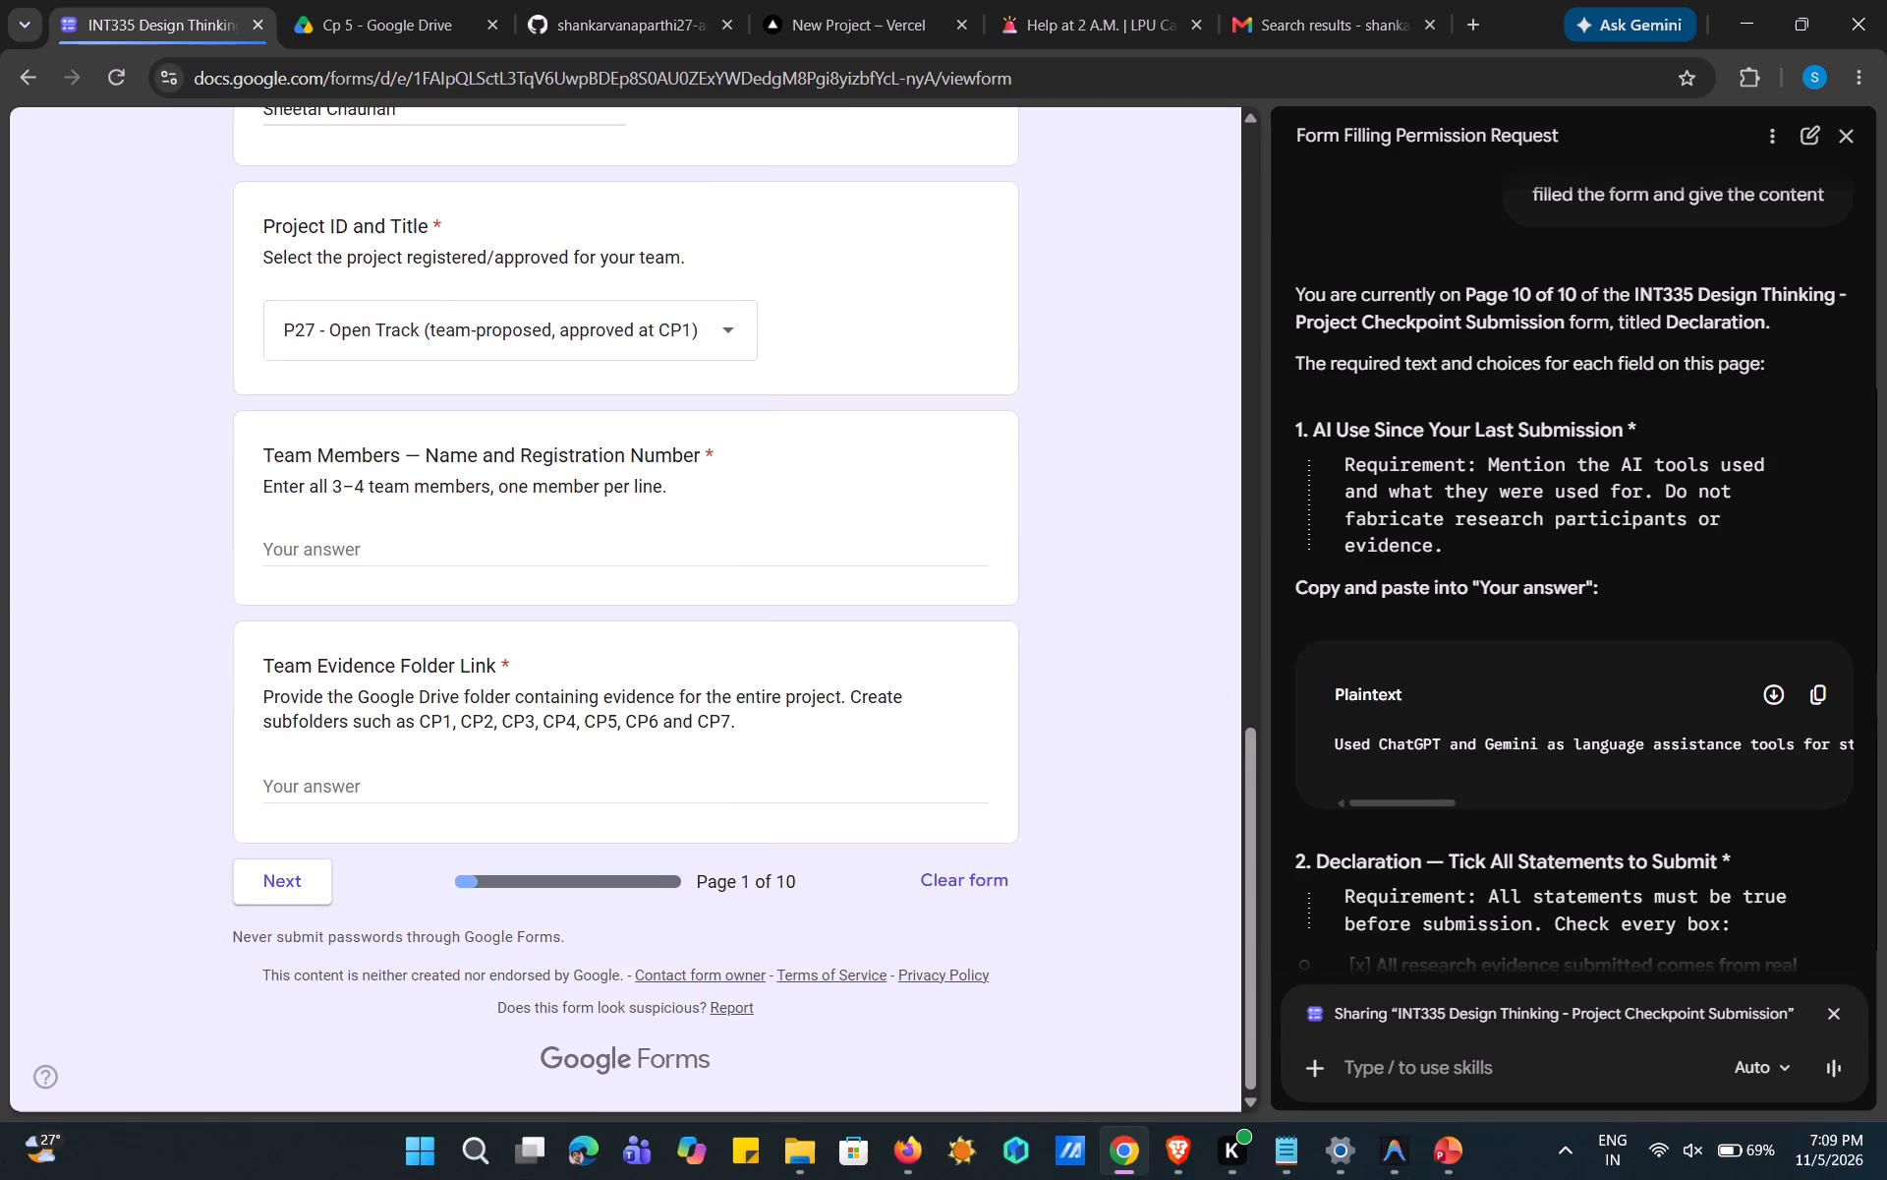
Copy the three team member lines from the Notepad note into the form's Team Members answer.
click(552, 545)
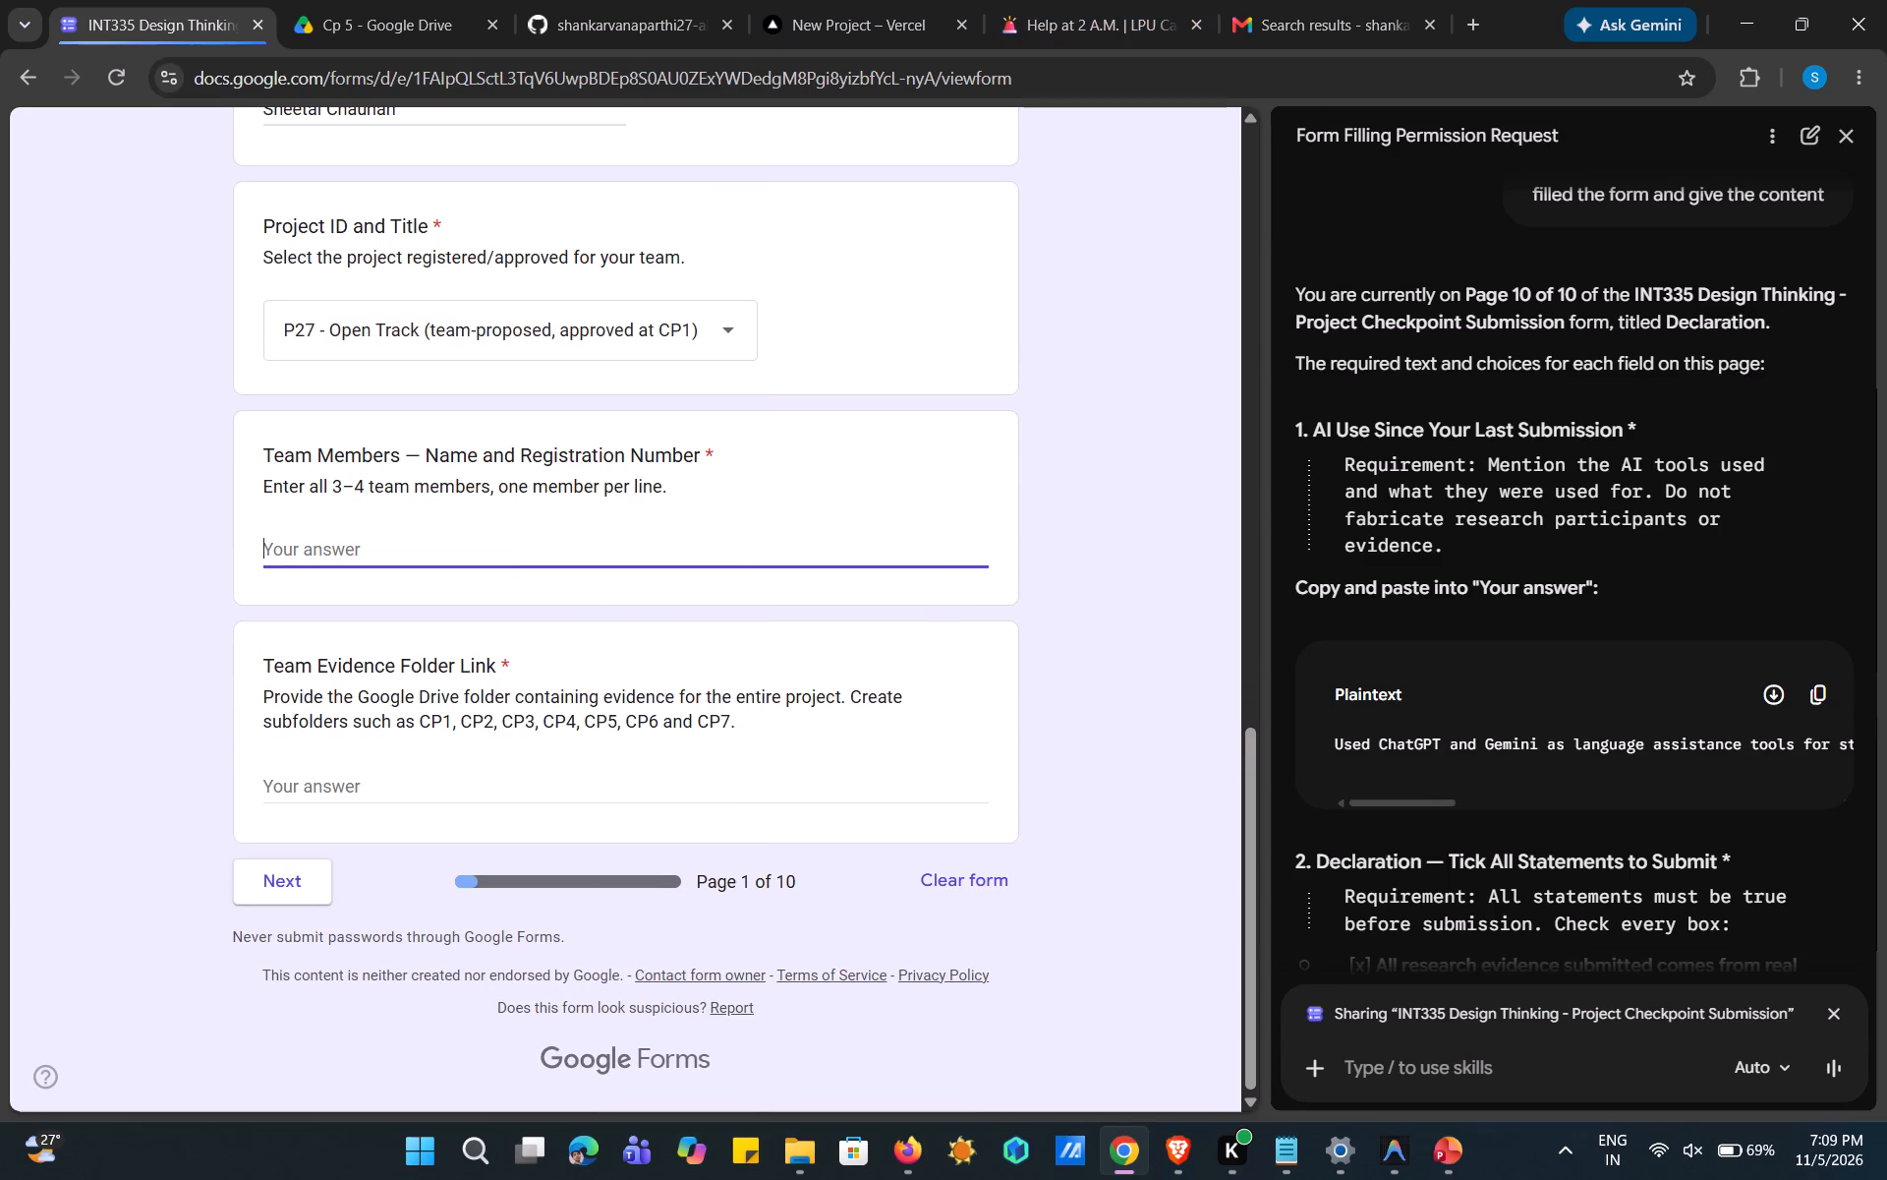
click(1286, 1150)
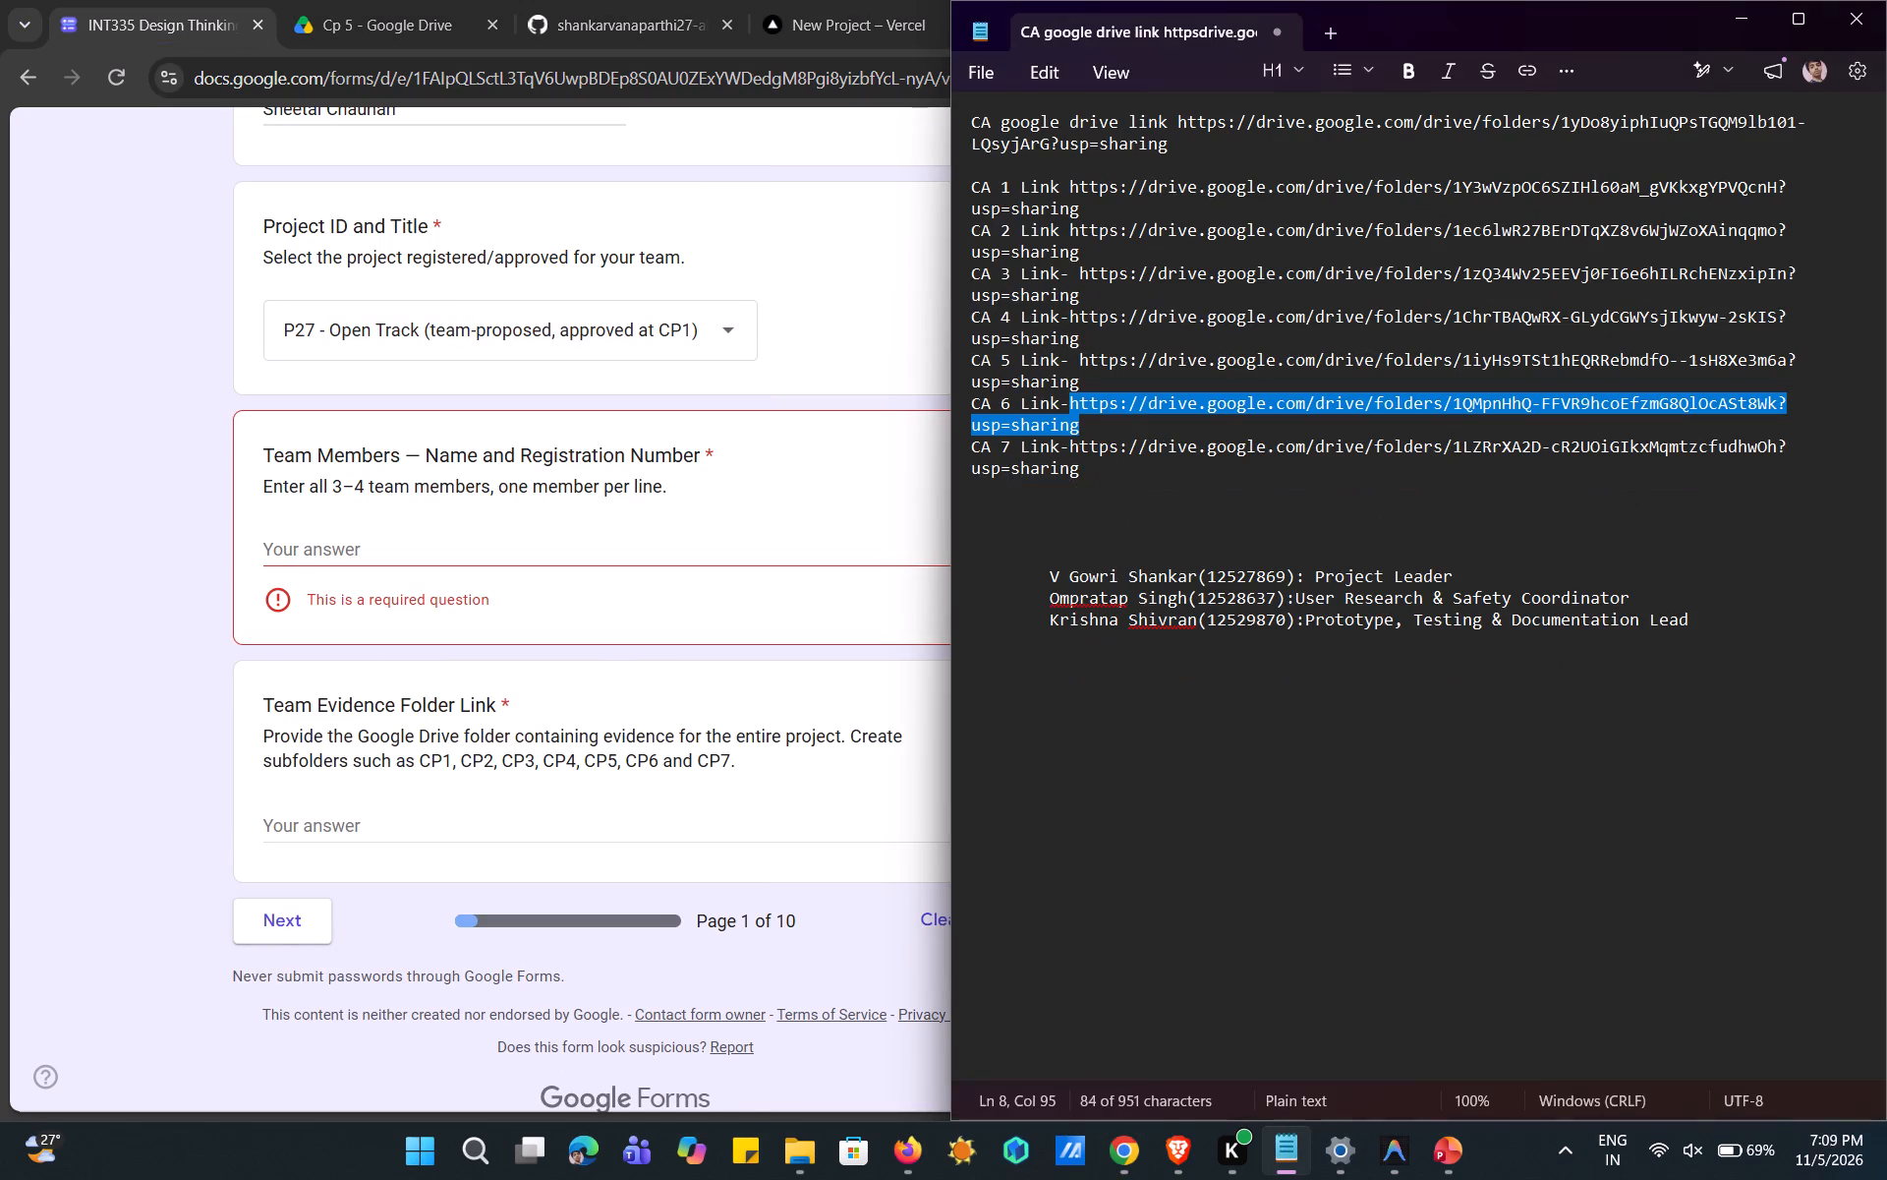
drag(1044, 569, 1713, 708)
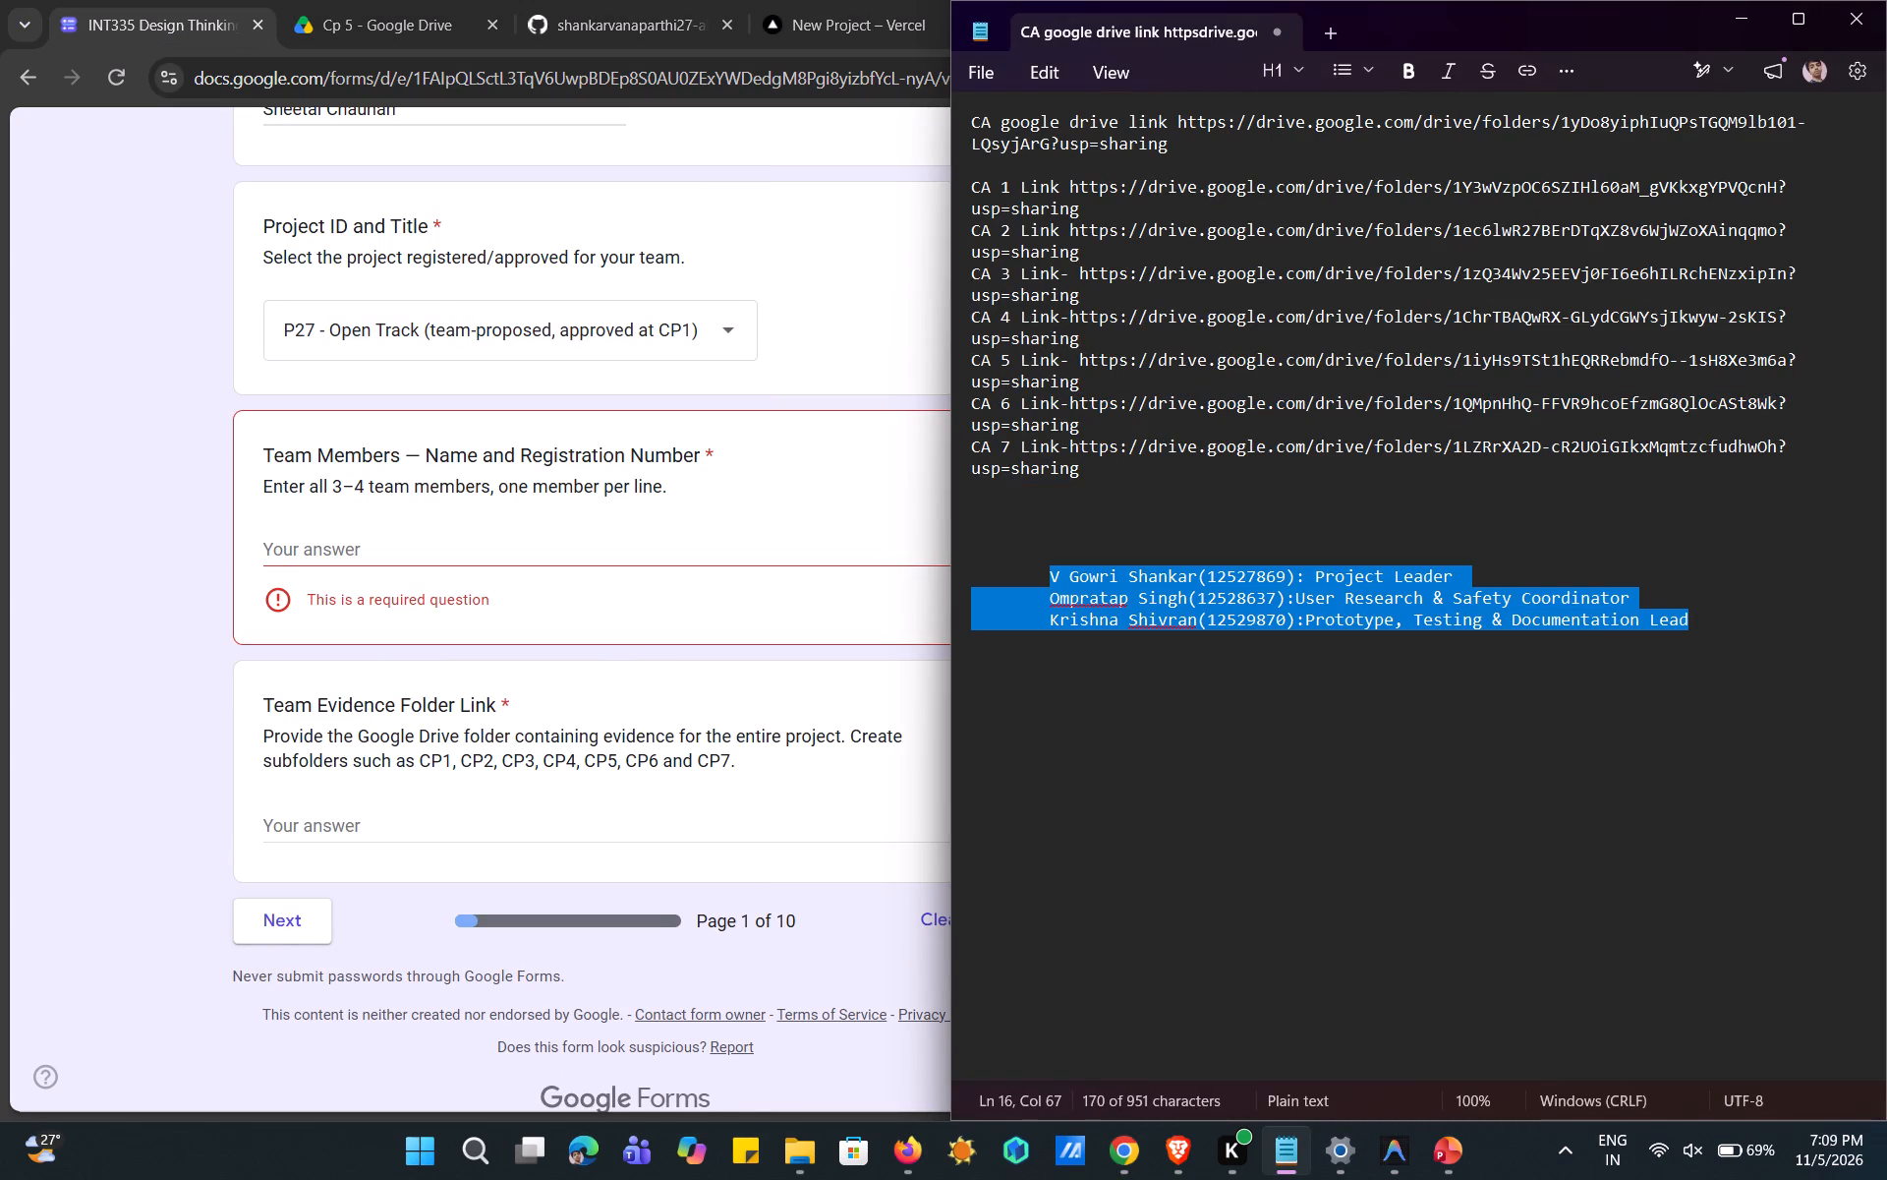
key(ctrl+c)
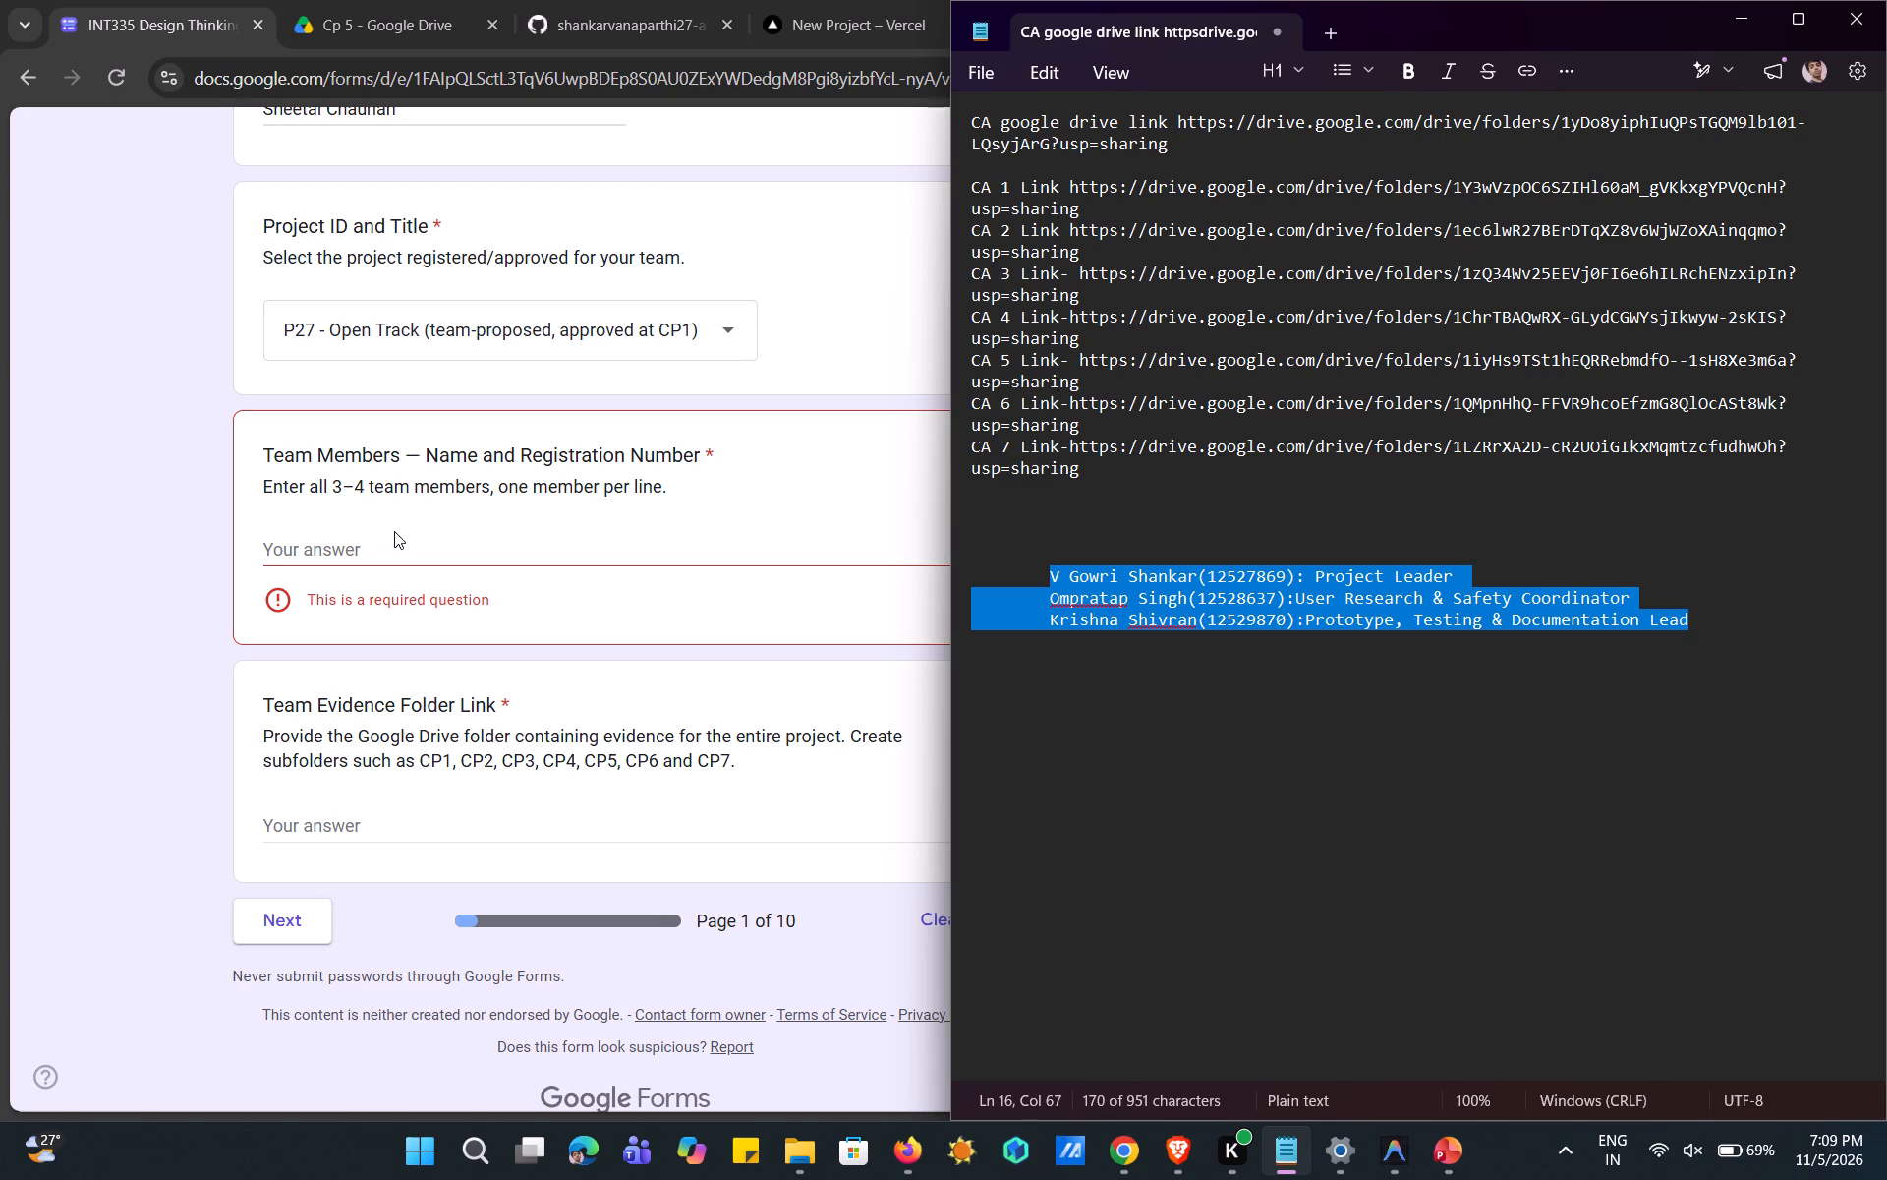
click(394, 532)
click(391, 532)
click(366, 550)
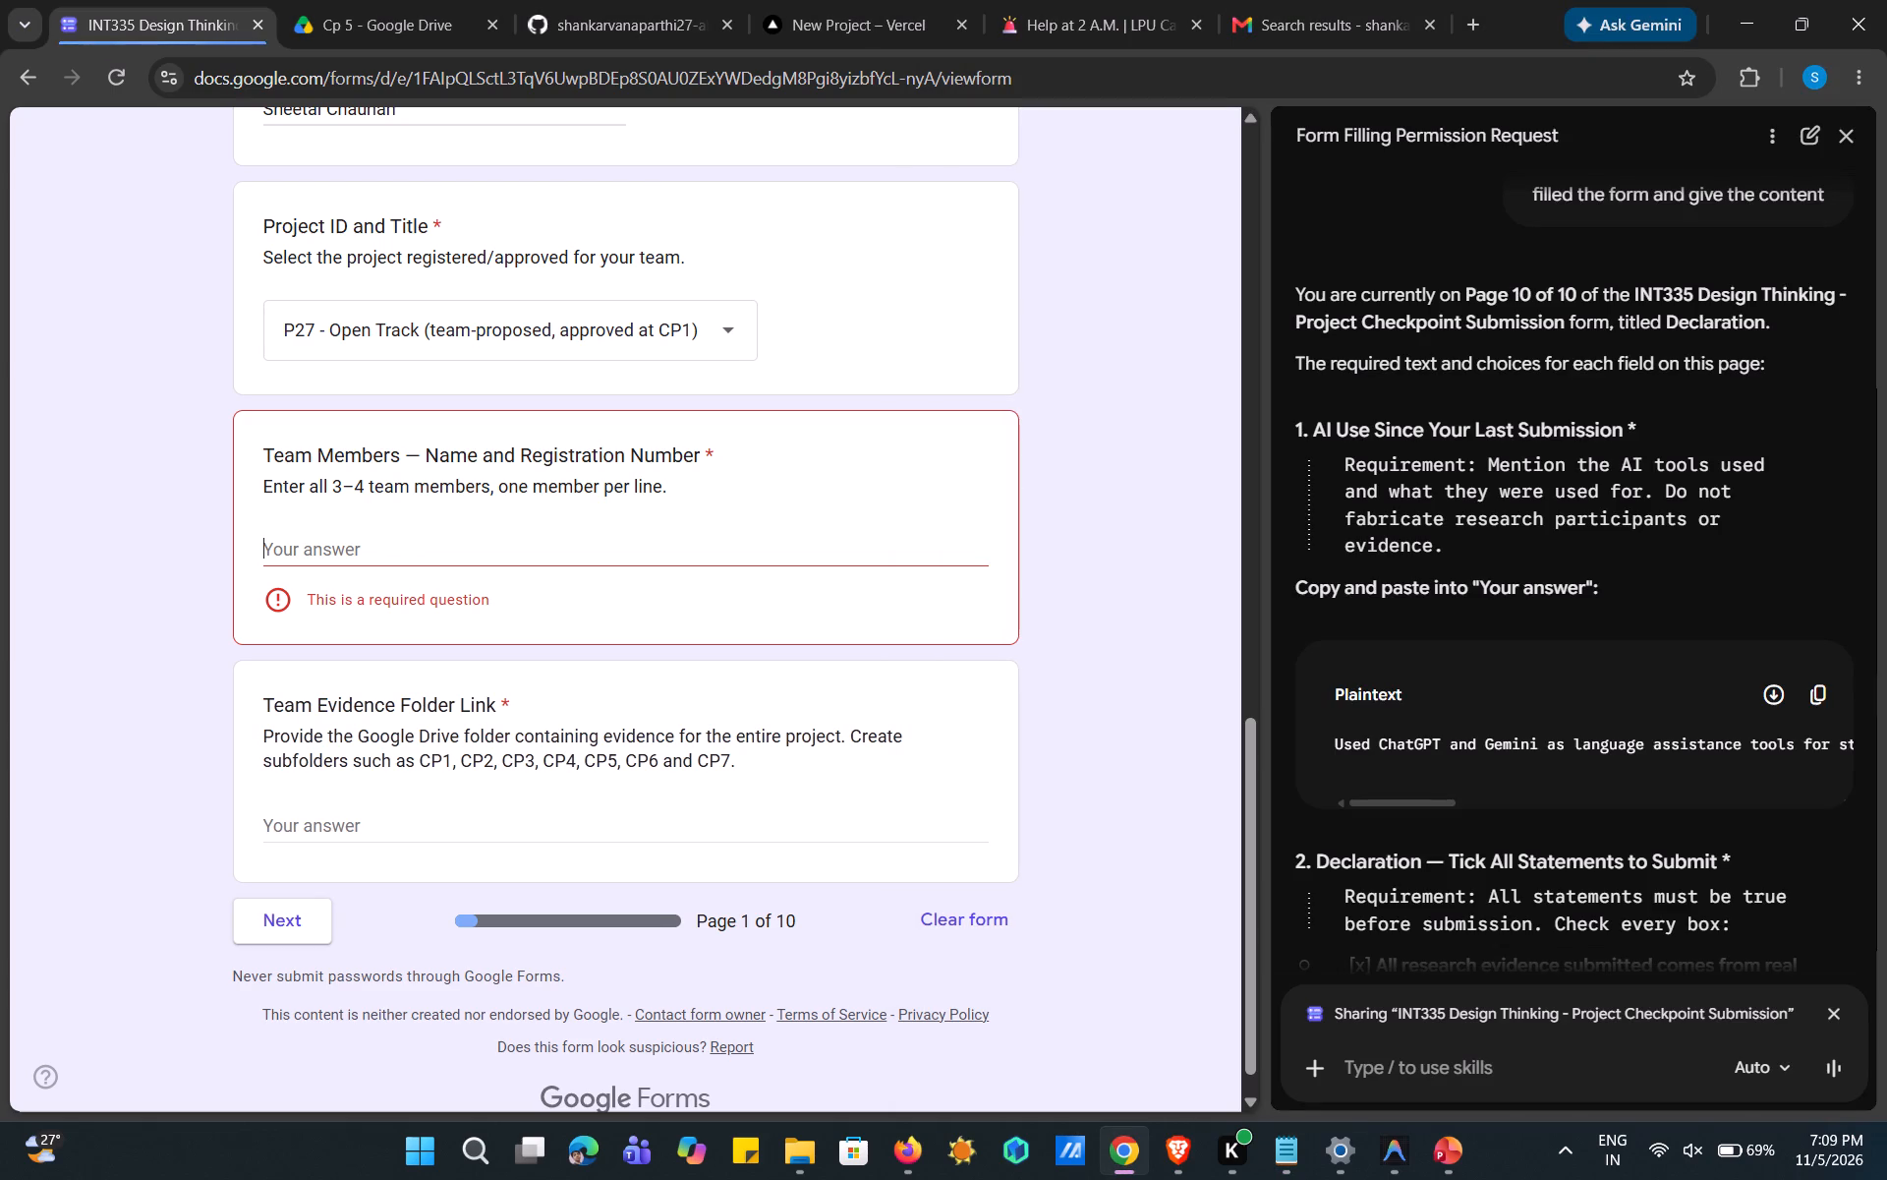
key(ctrl+v)
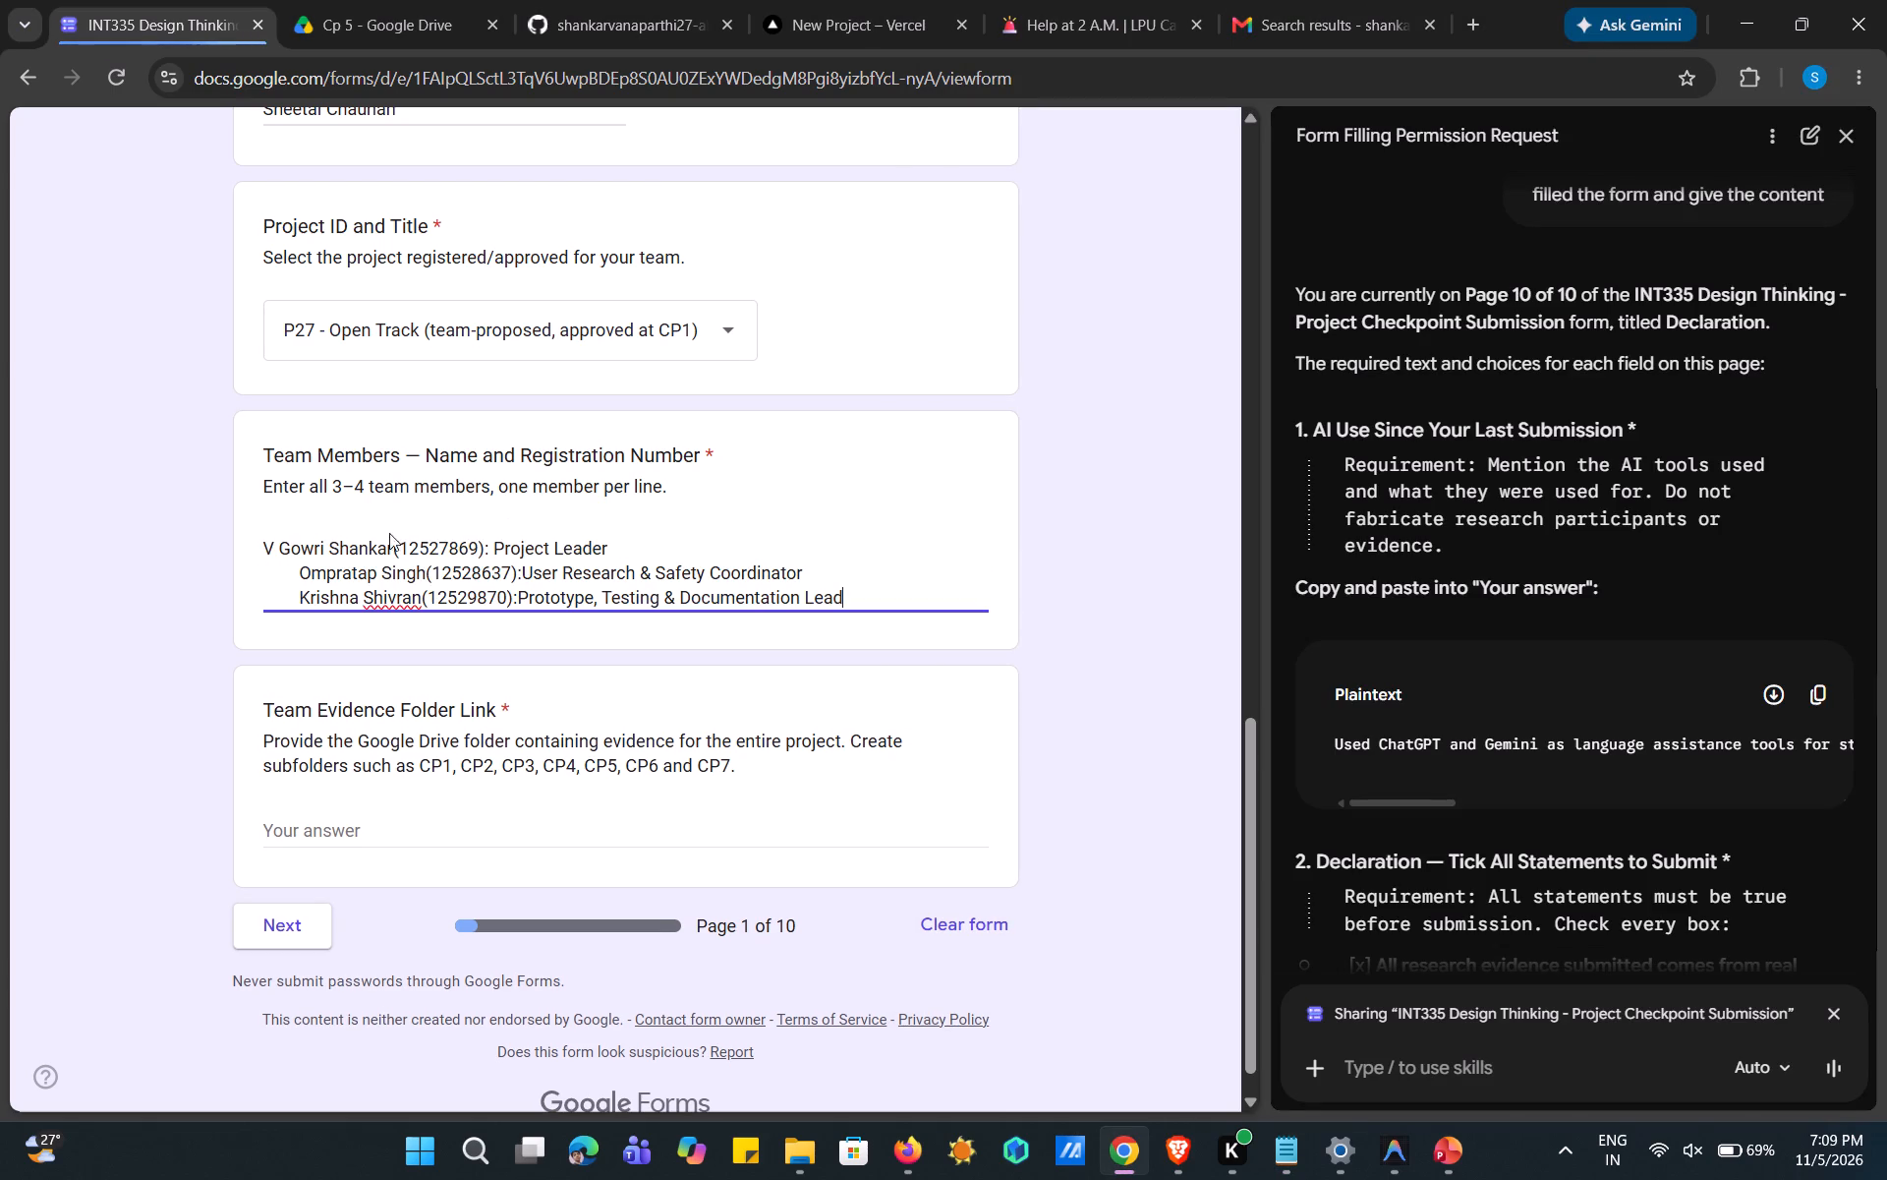
Delete the role descriptions from all three Team Members lines, leaving only each member's name and registration number.
drag(485, 548, 615, 590)
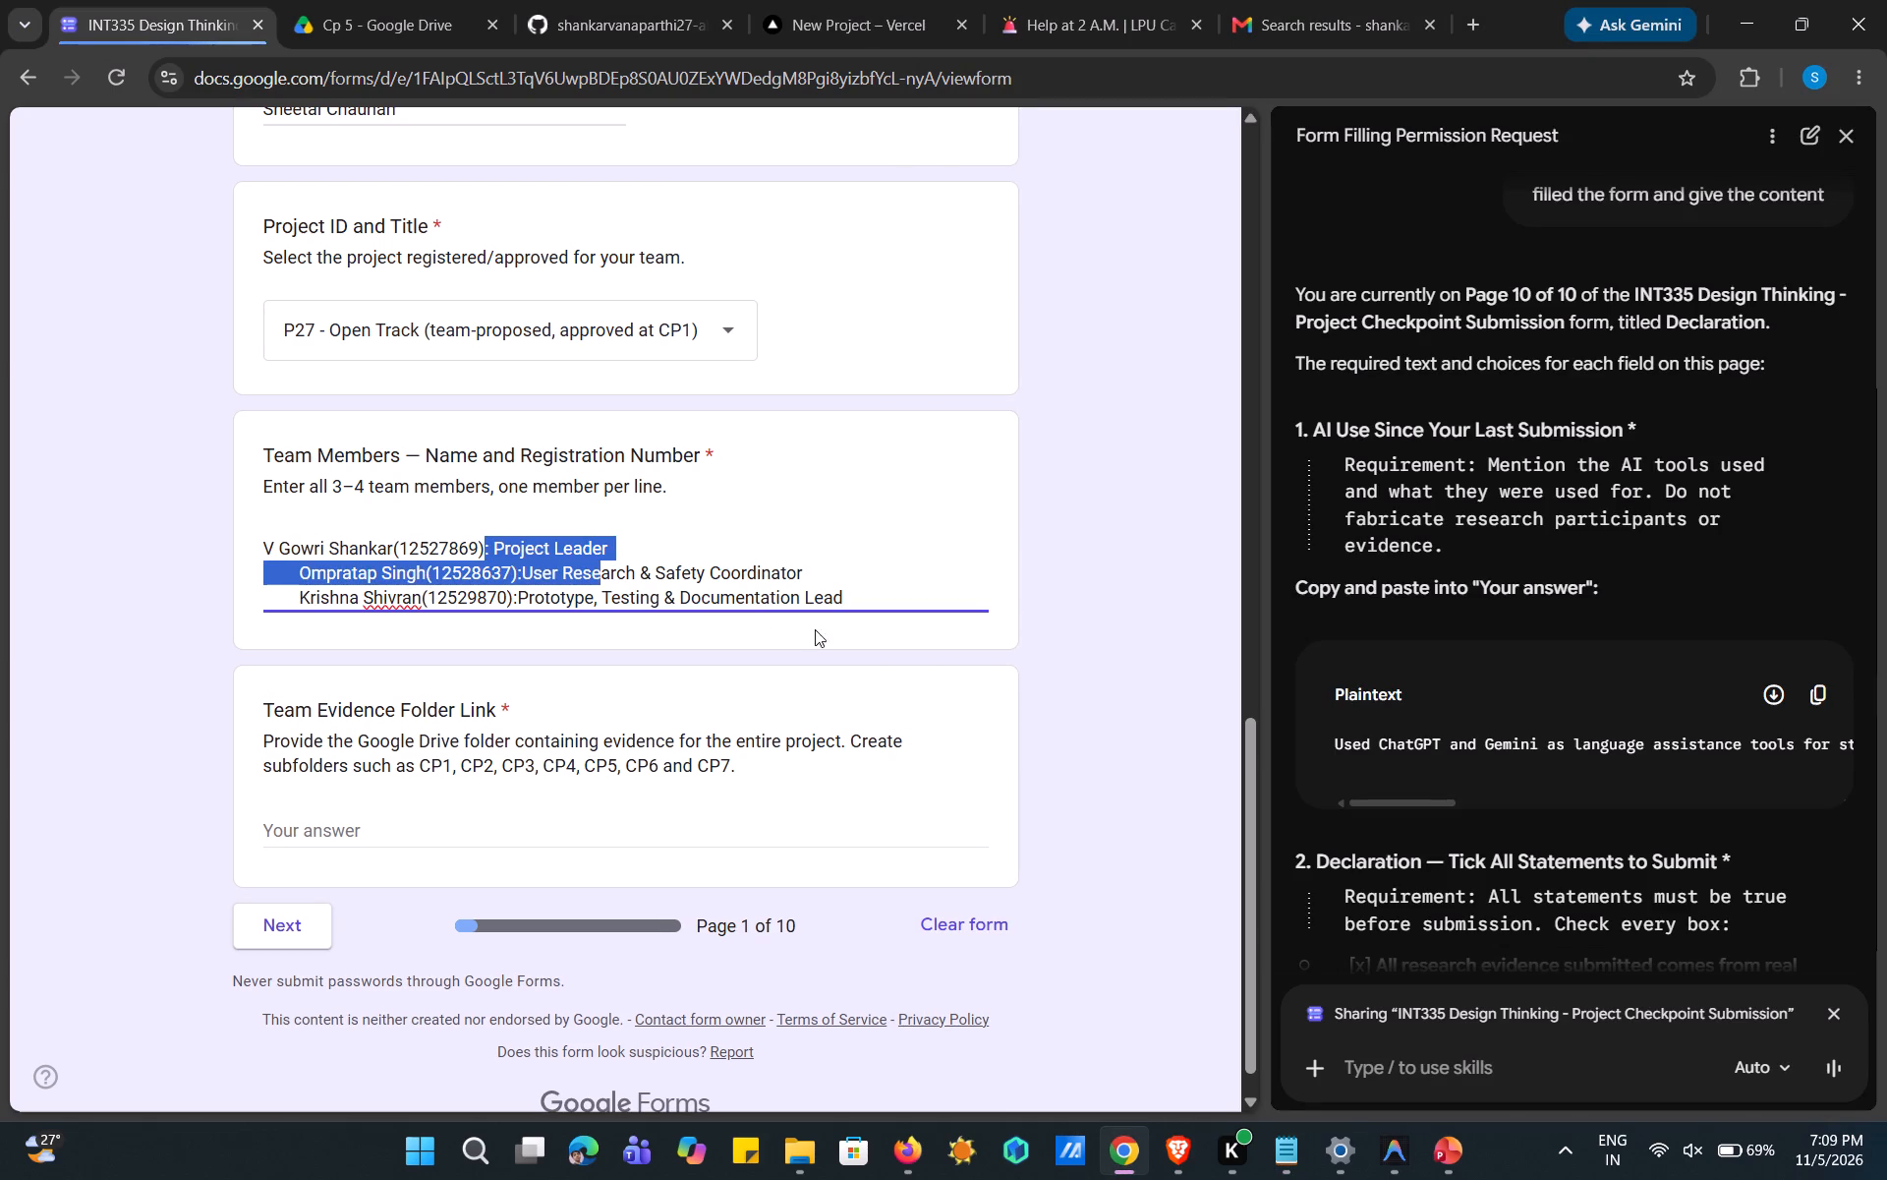
click(858, 605)
drag(849, 602, 578, 599)
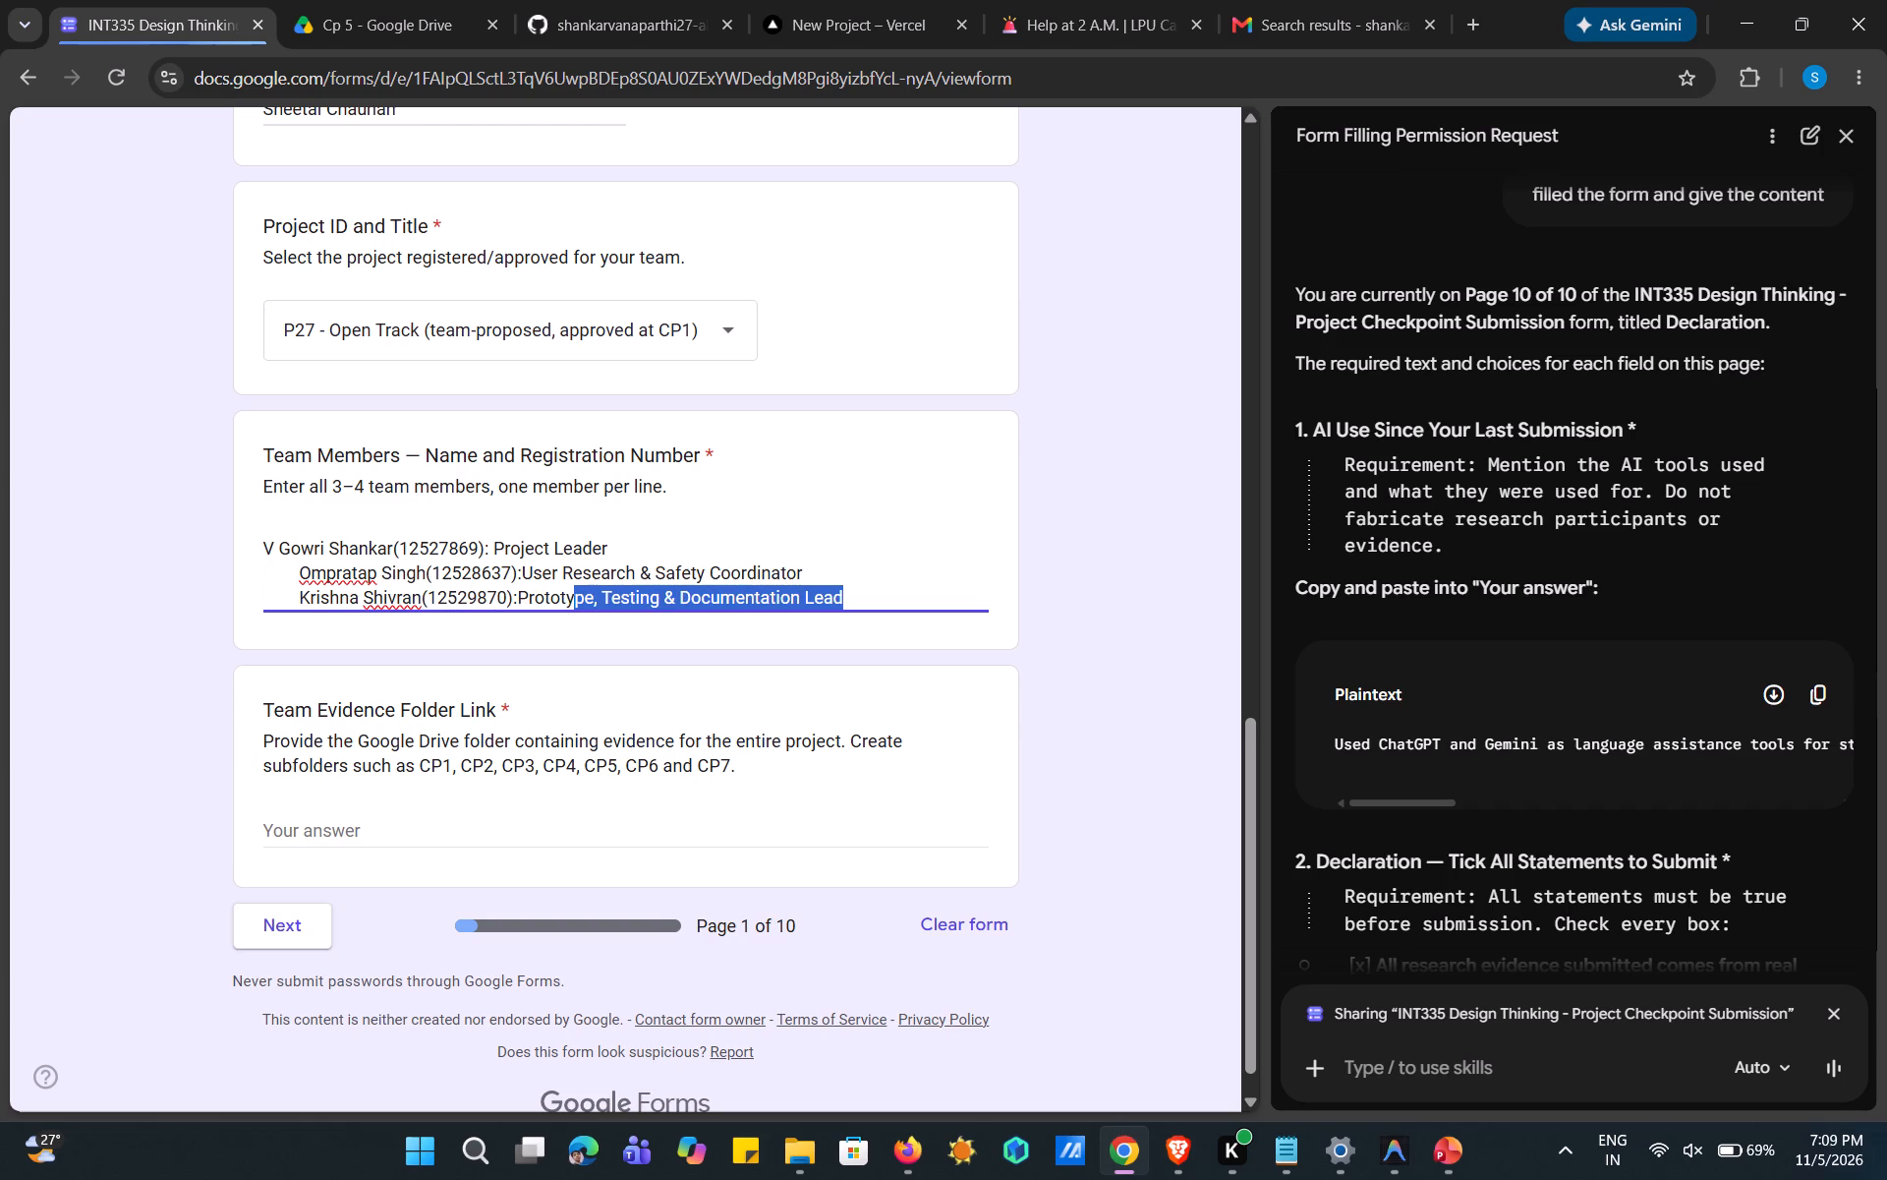
drag(578, 599, 524, 601)
key(BackSpace)
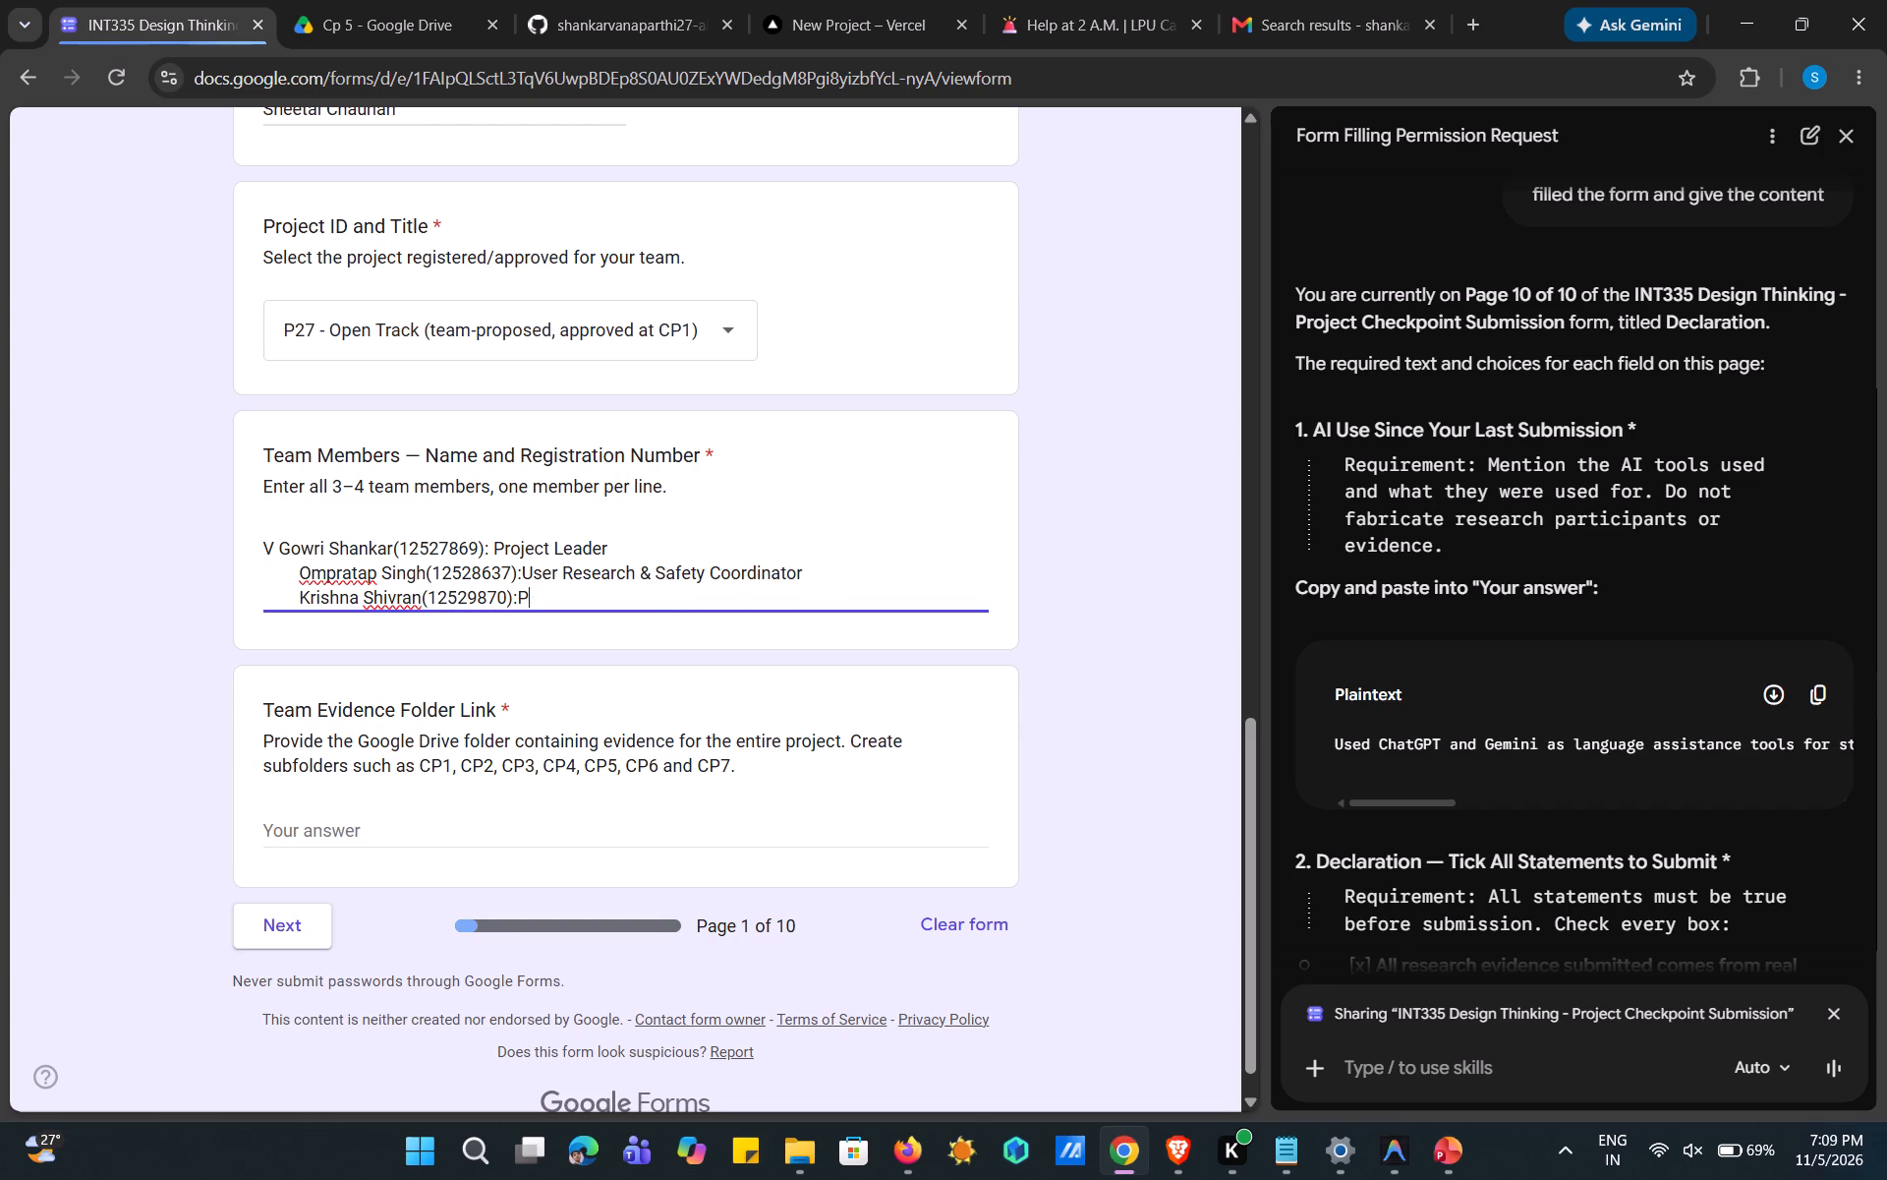
drag(524, 601, 524, 599)
key(BackSpace)
key(BackSpace)
drag(821, 578, 731, 564)
drag(731, 564, 521, 568)
key(BackSpace)
drag(614, 553, 488, 532)
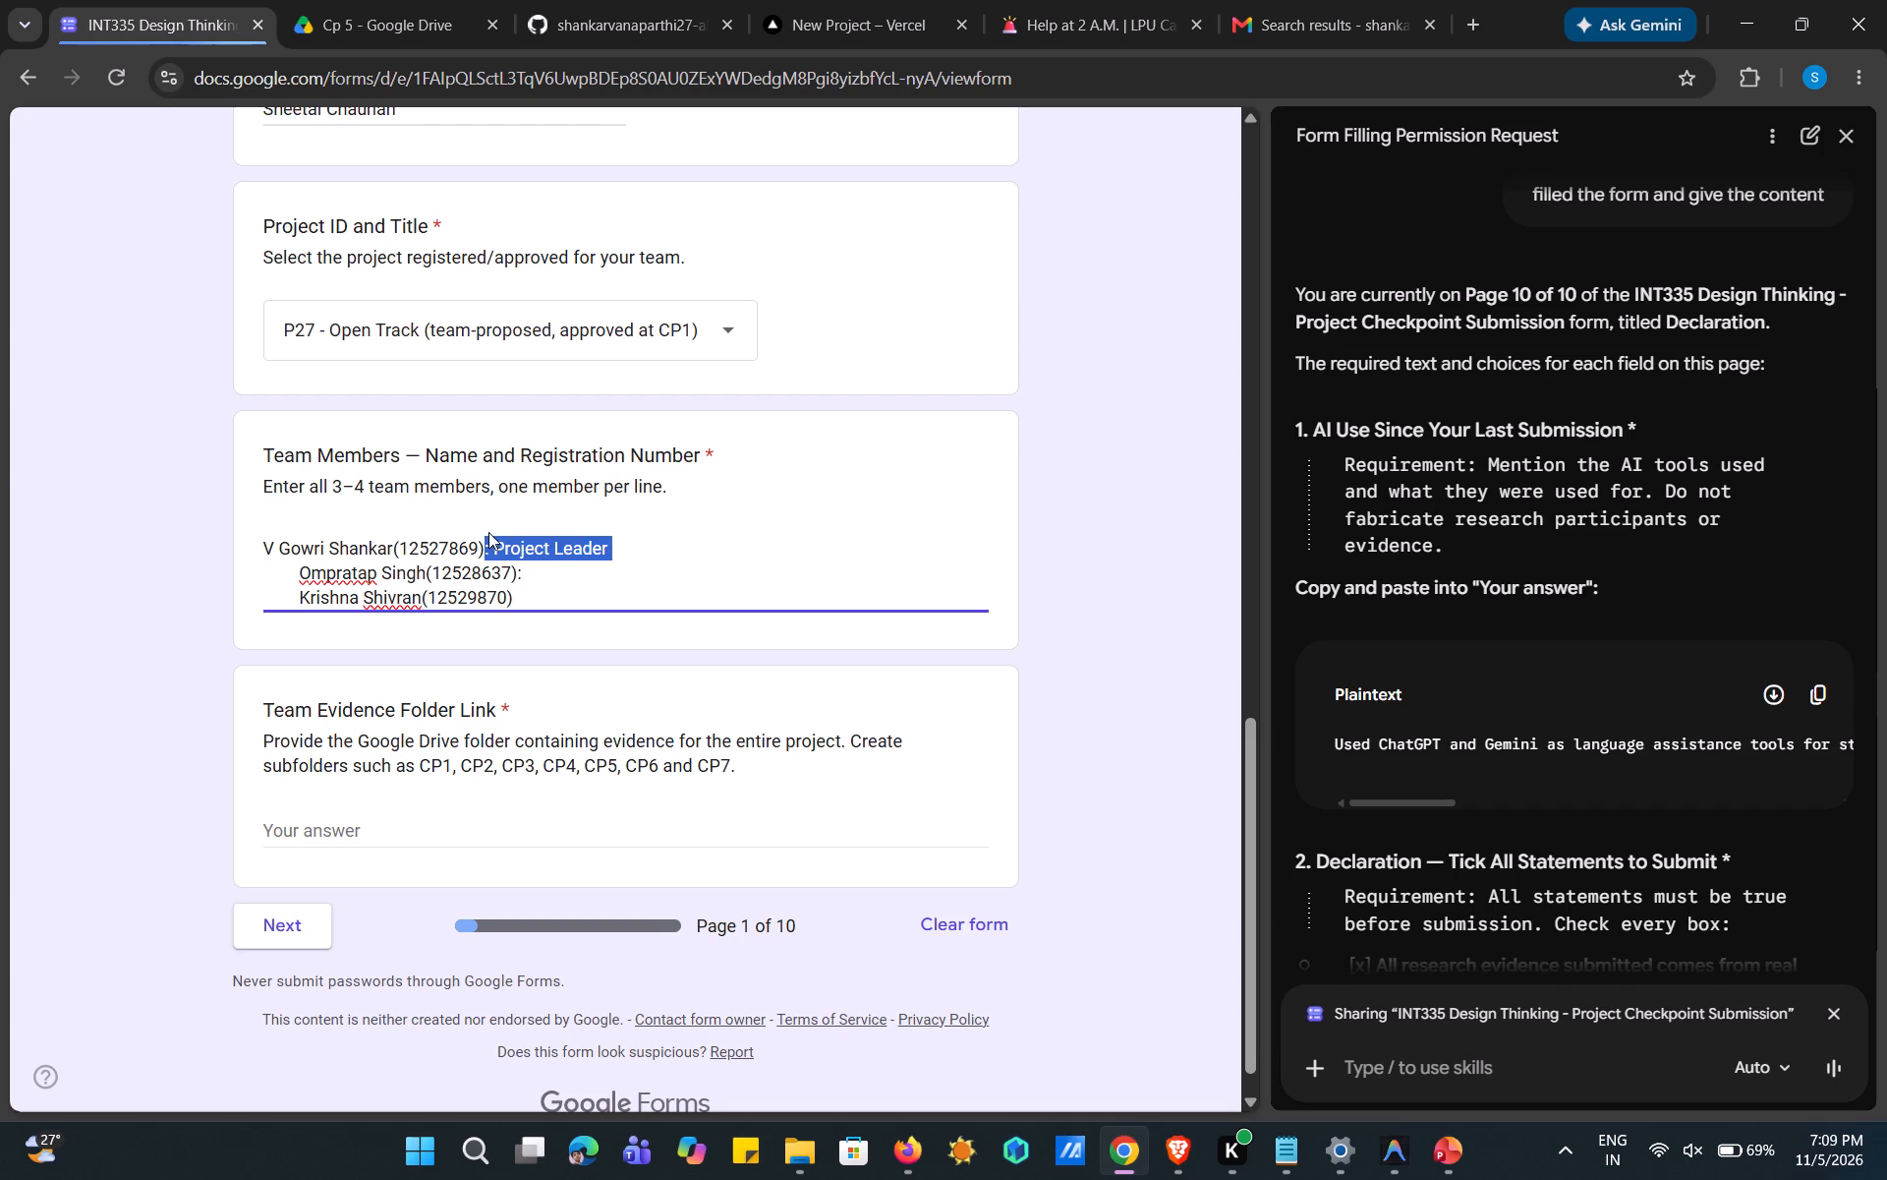
drag(488, 532, 489, 534)
key(BackSpace)
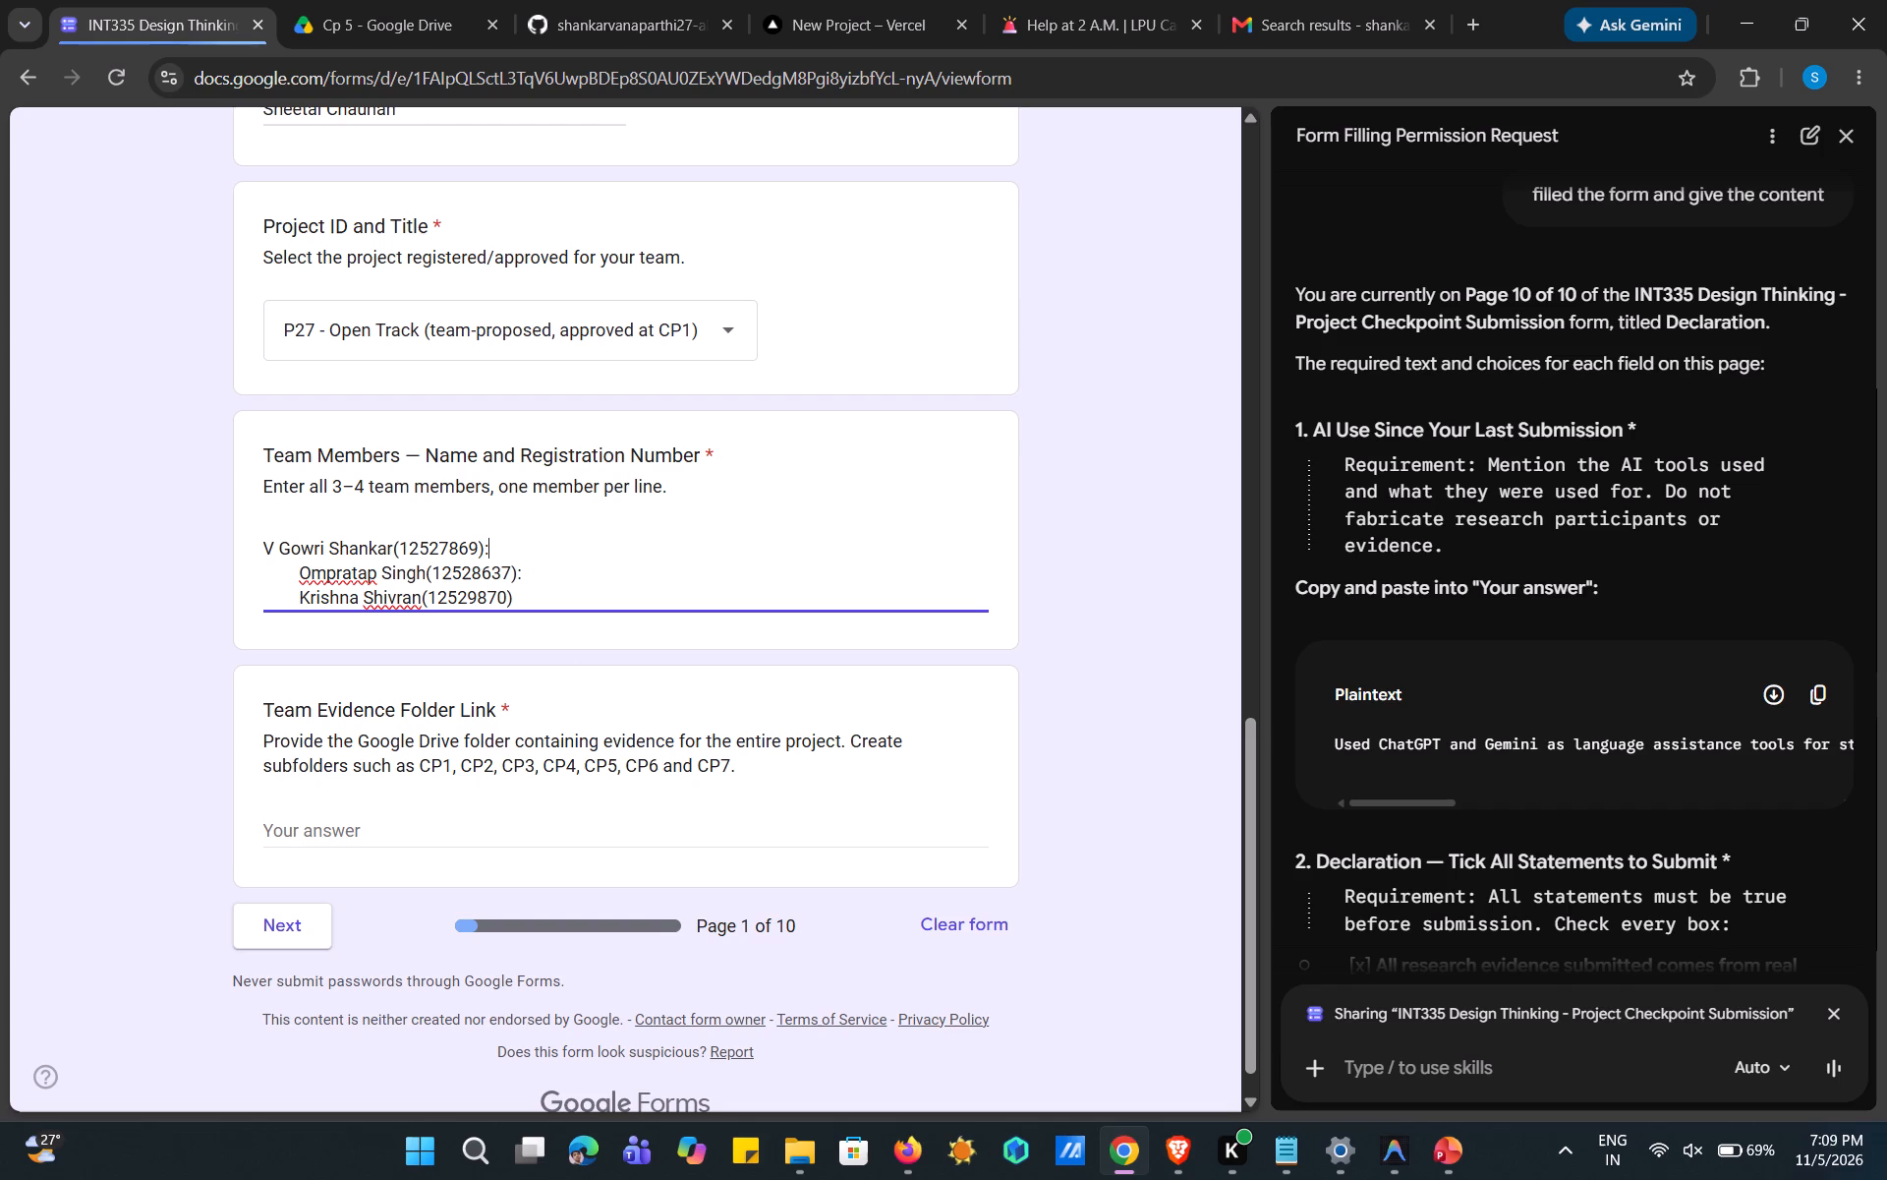
Copy the main CA Google Drive folder link from the Notepad note into the Team Evidence Folder Link answer.
click(310, 816)
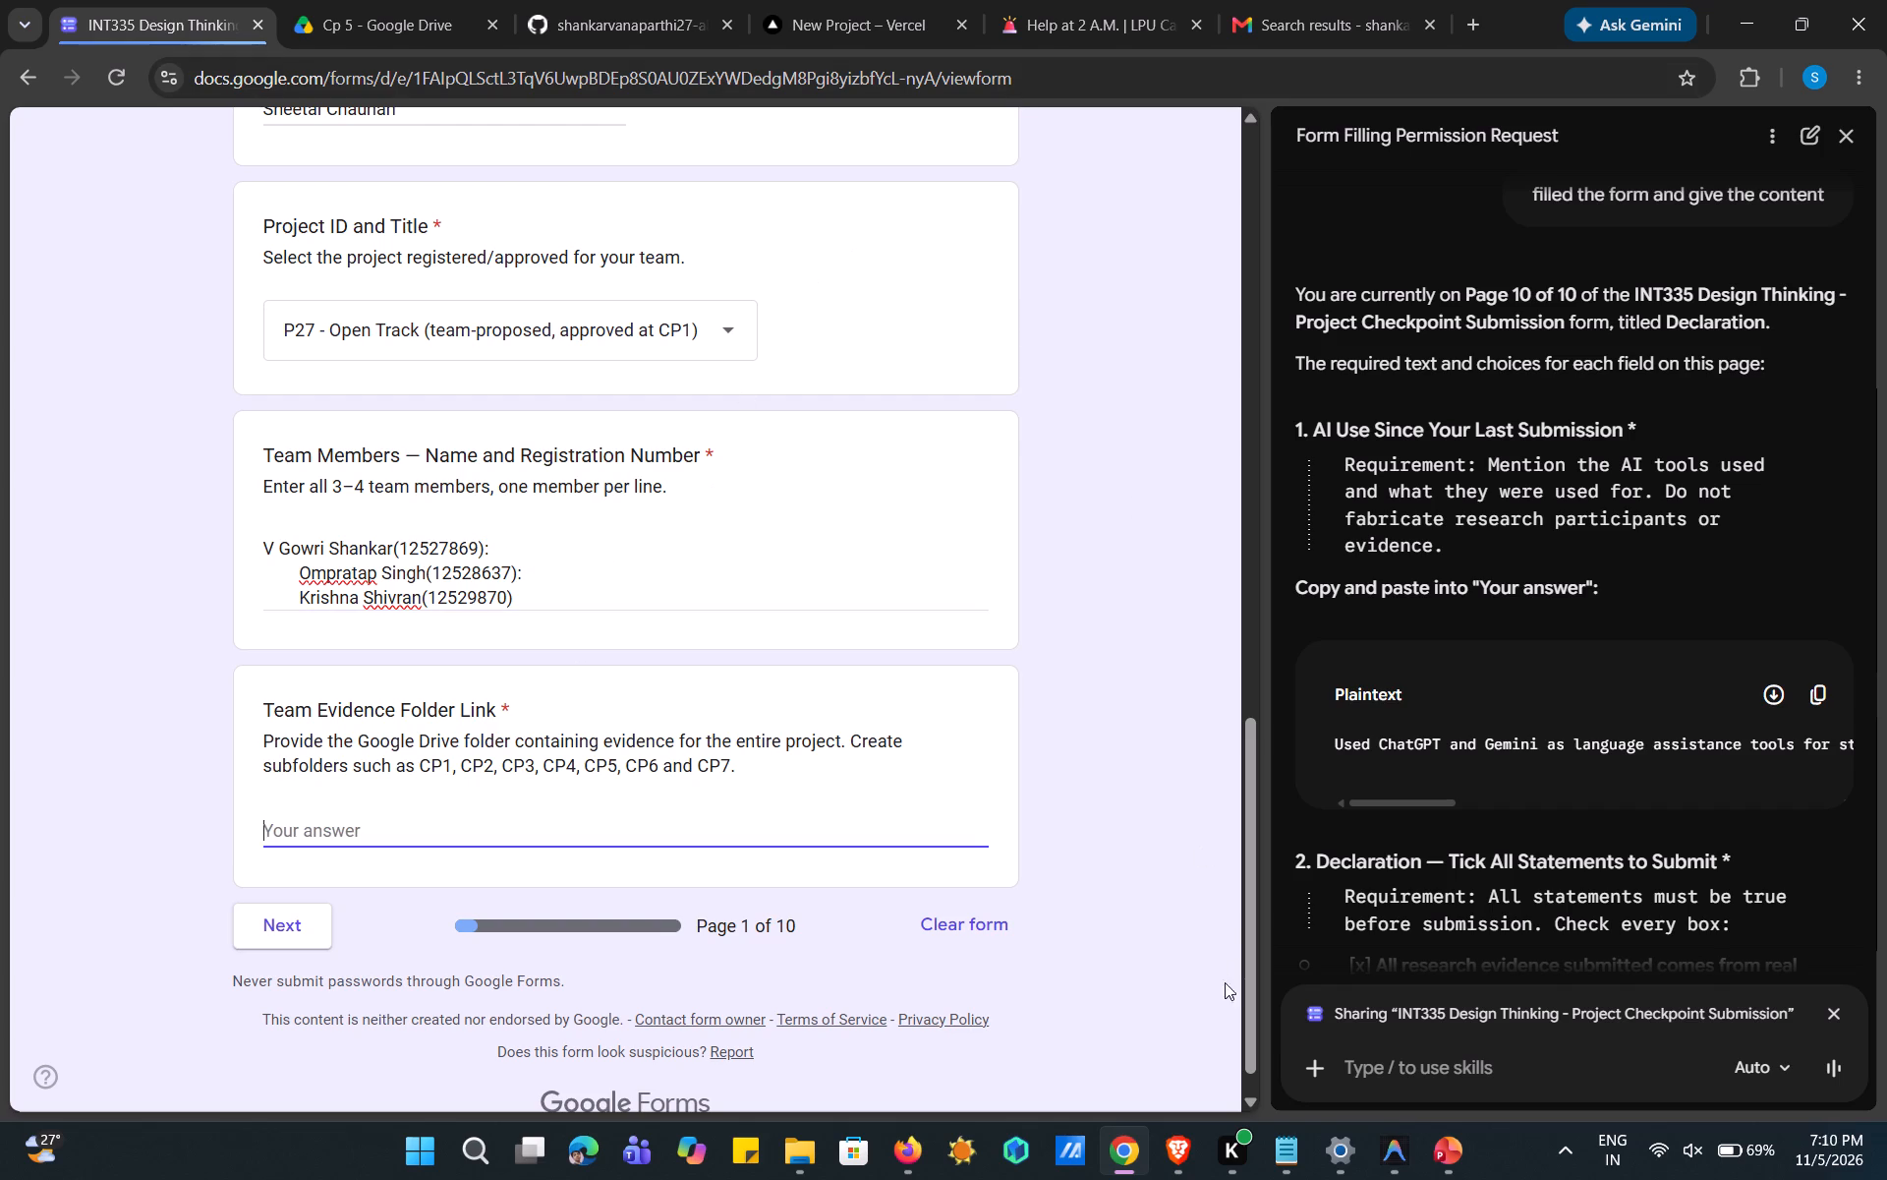
click(1280, 1149)
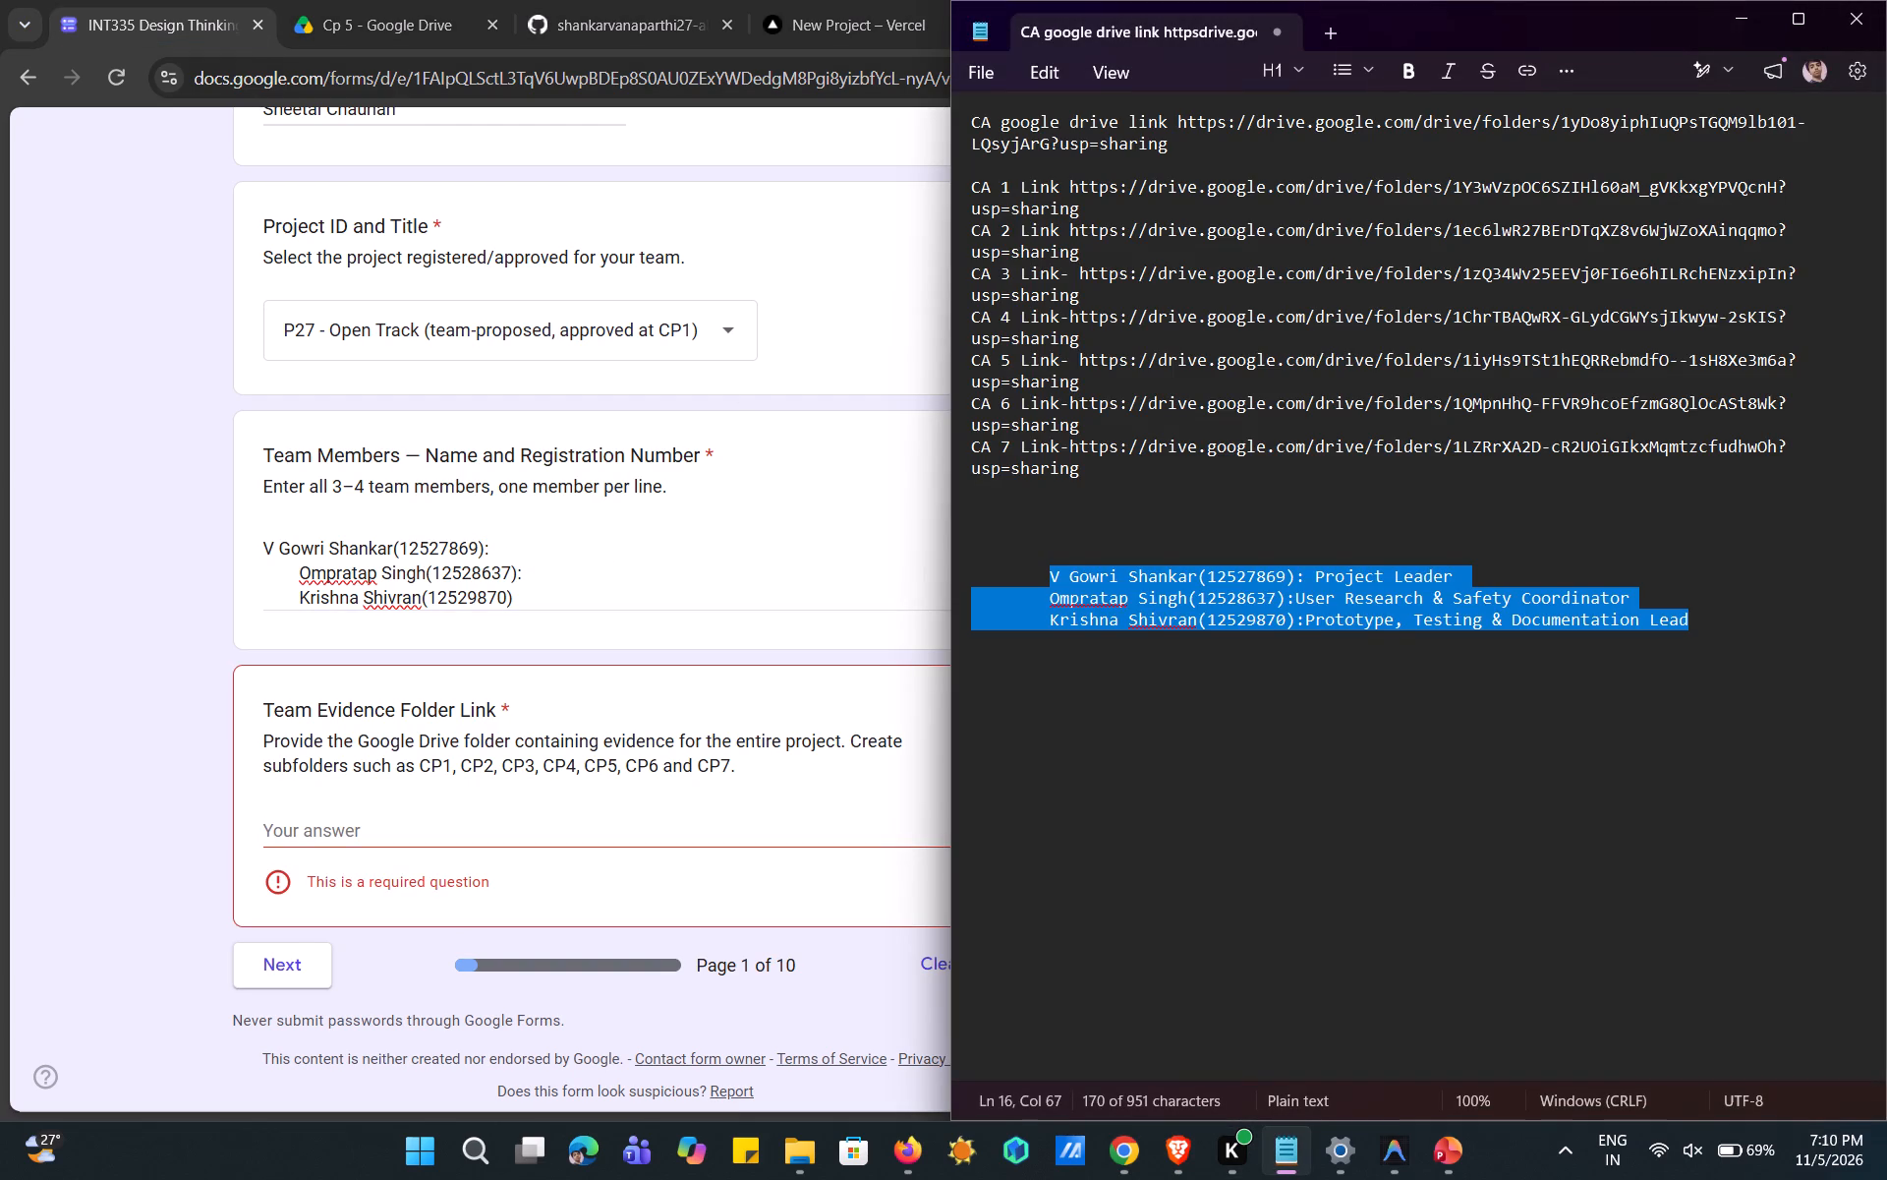
drag(1025, 499, 1034, 496)
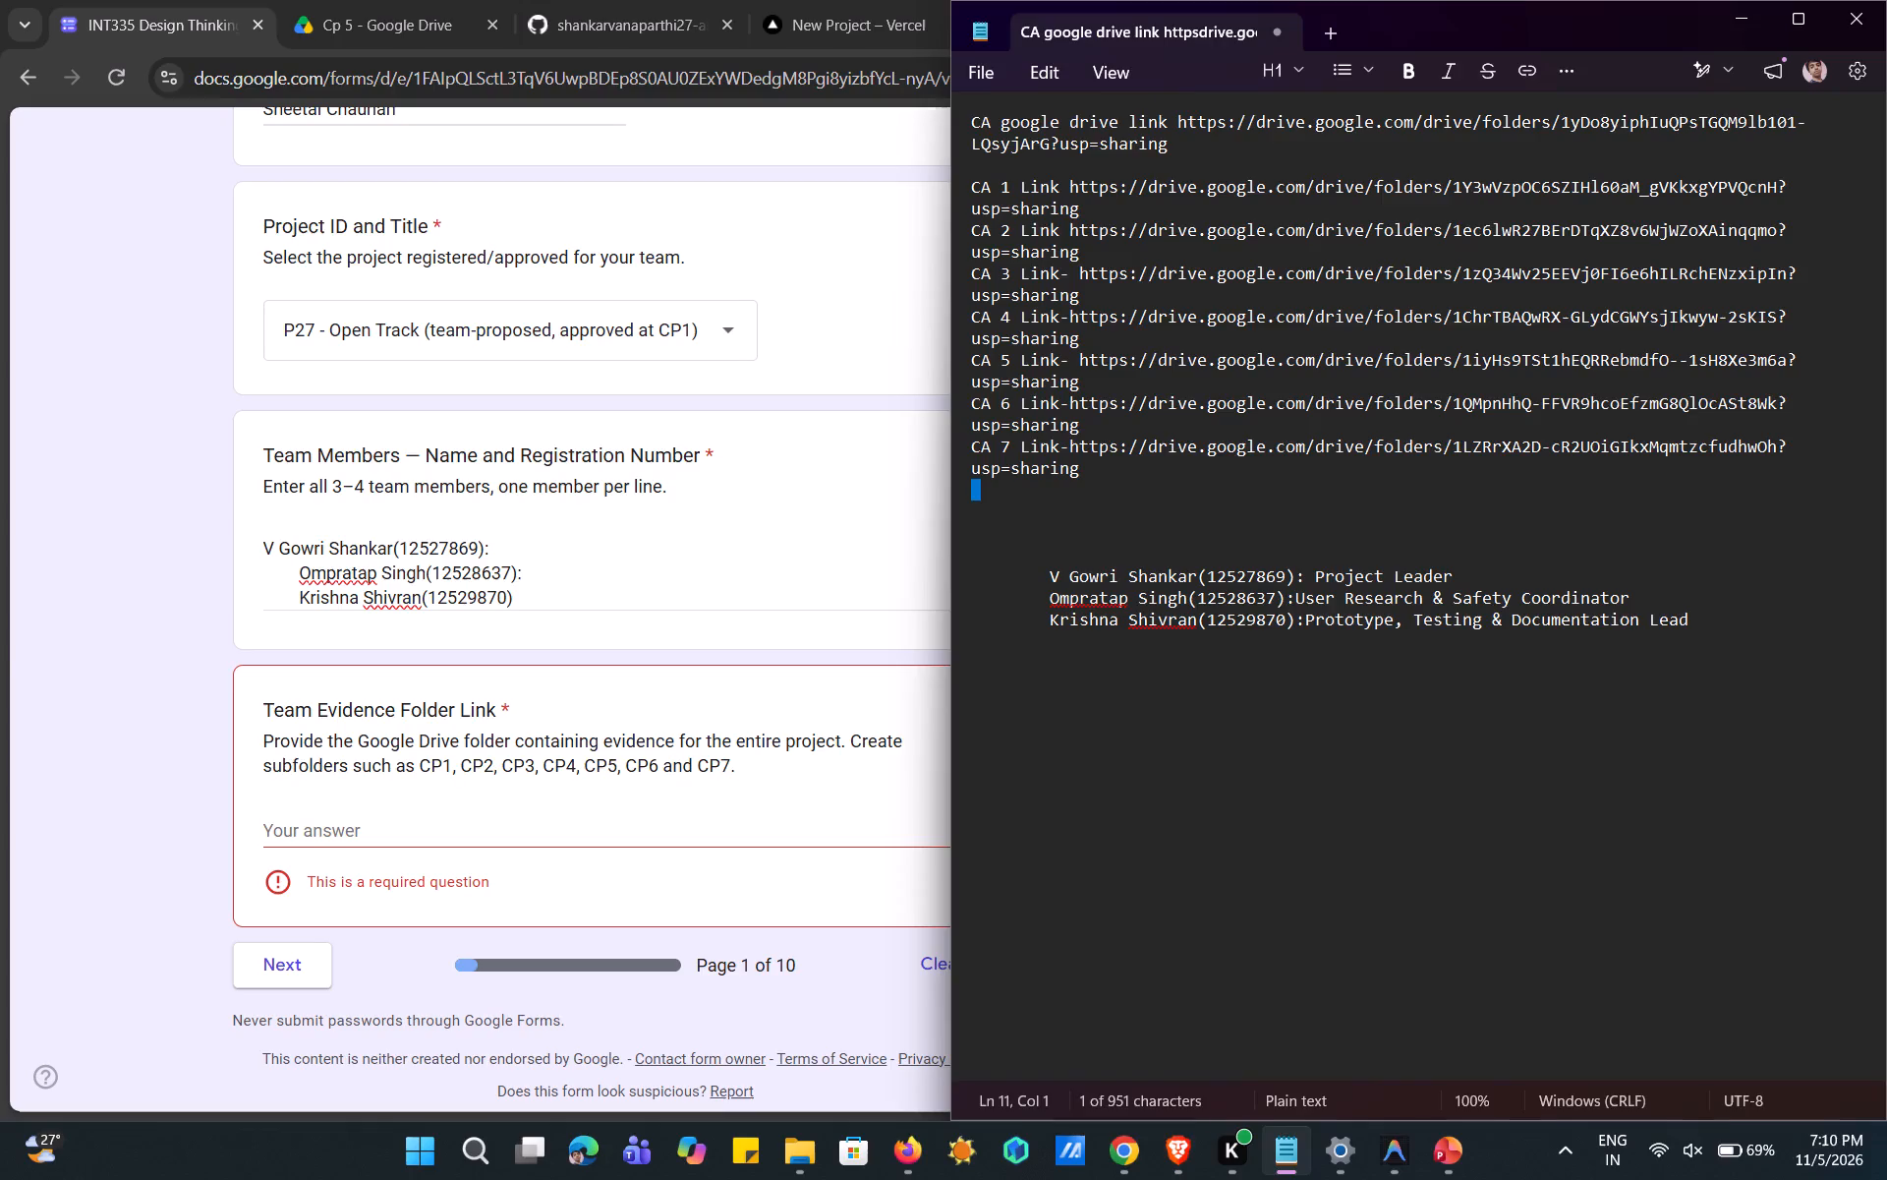
drag(1177, 123, 1192, 149)
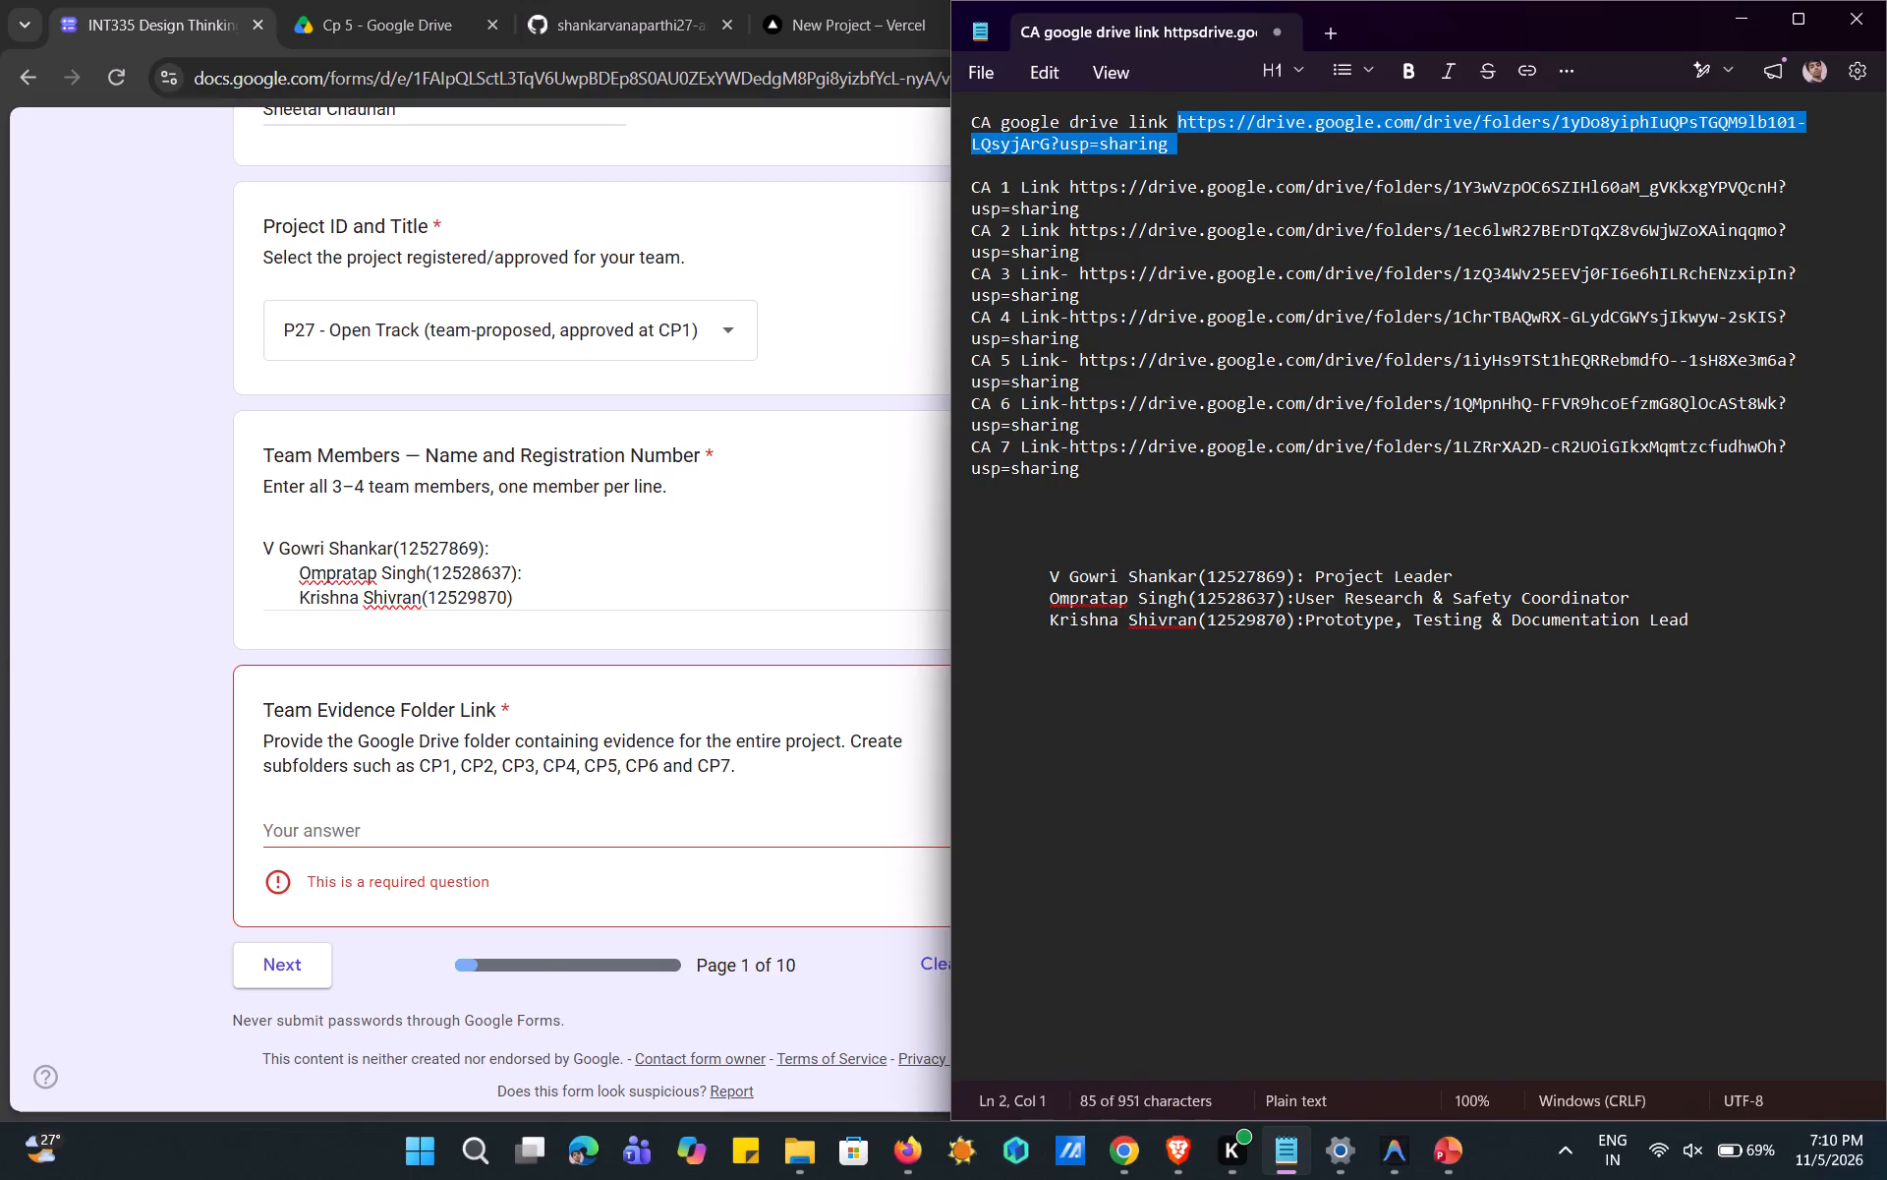
key(ctrl+c)
right_click(517, 834)
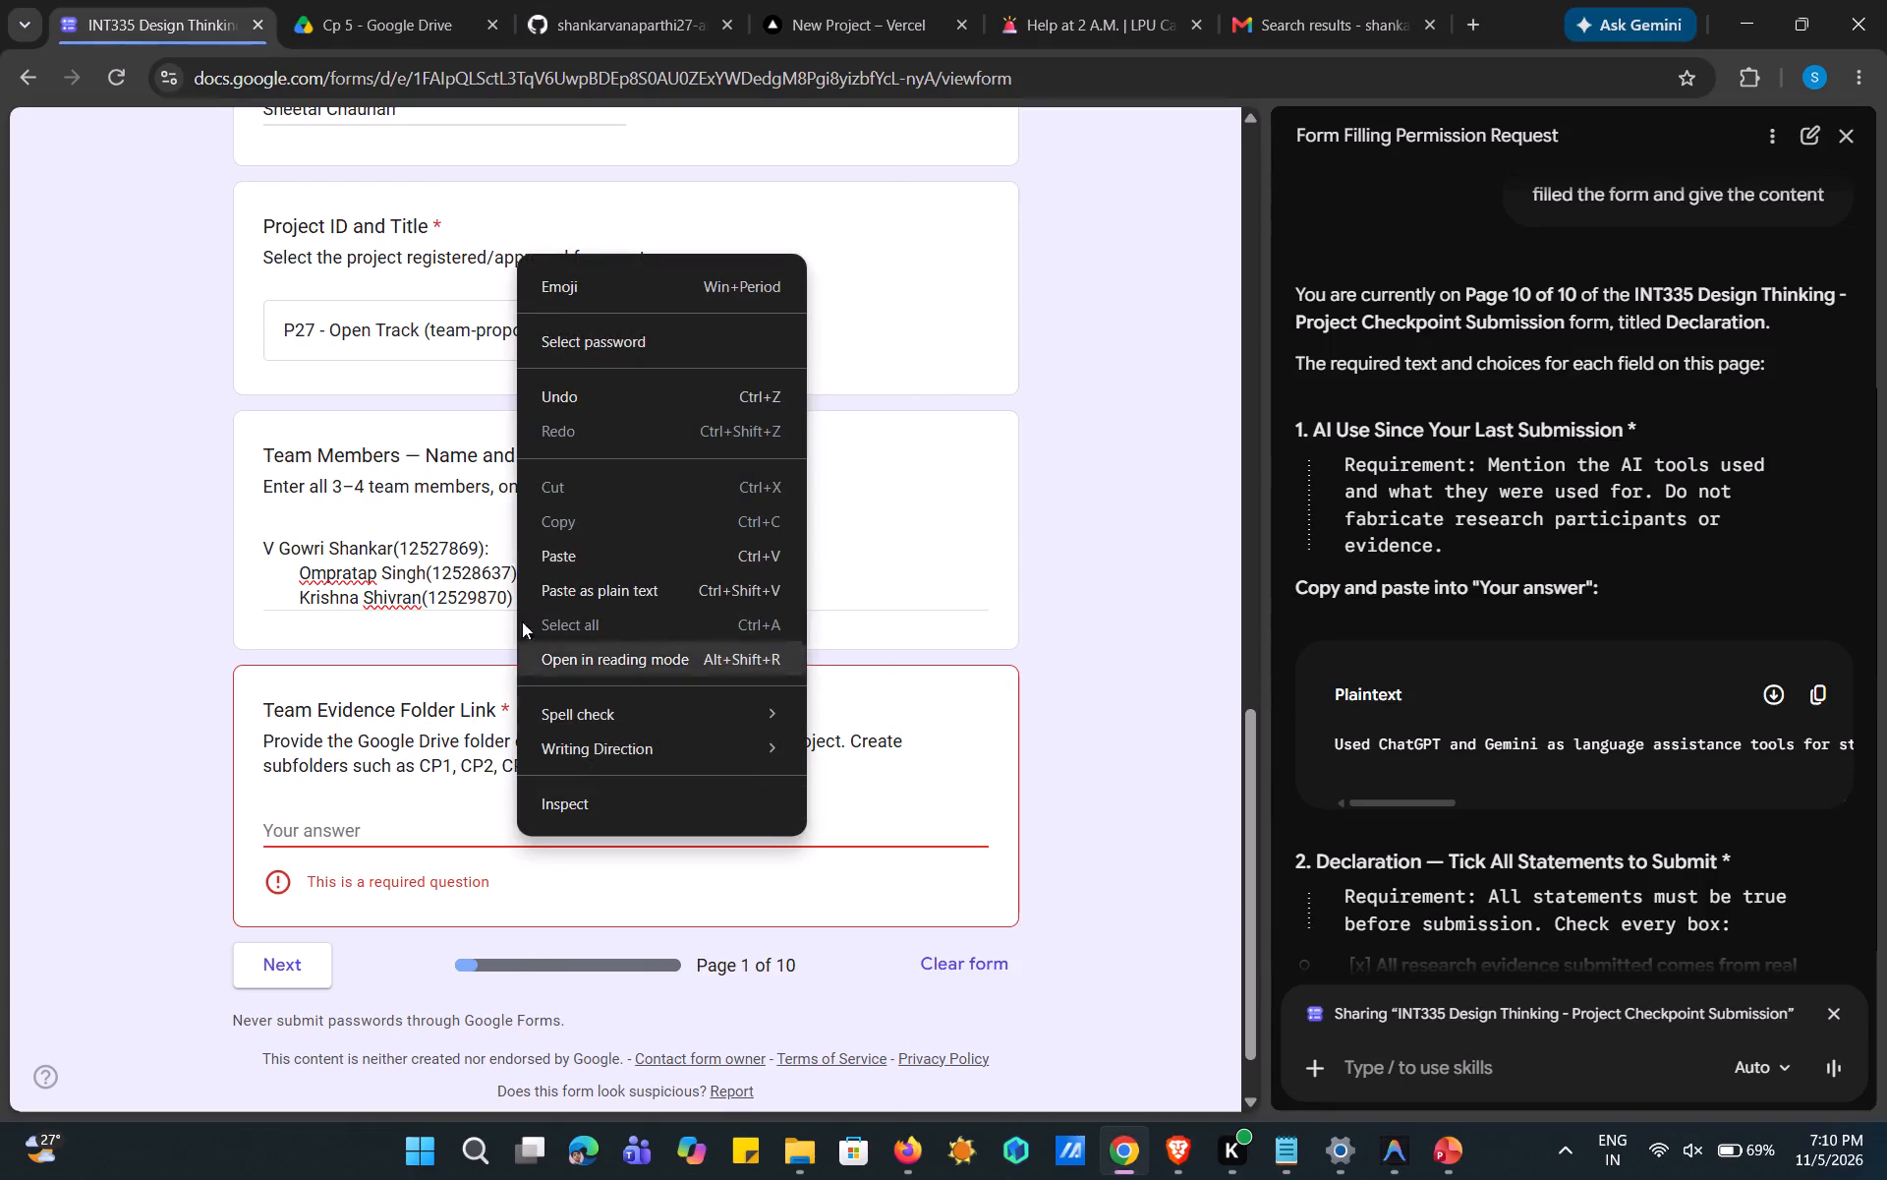
click(566, 549)
Advance to the checkpoint page, choose CP7 - Final Showcase (Week 15), and continue to its questions.
scroll(686, 765, down, 1)
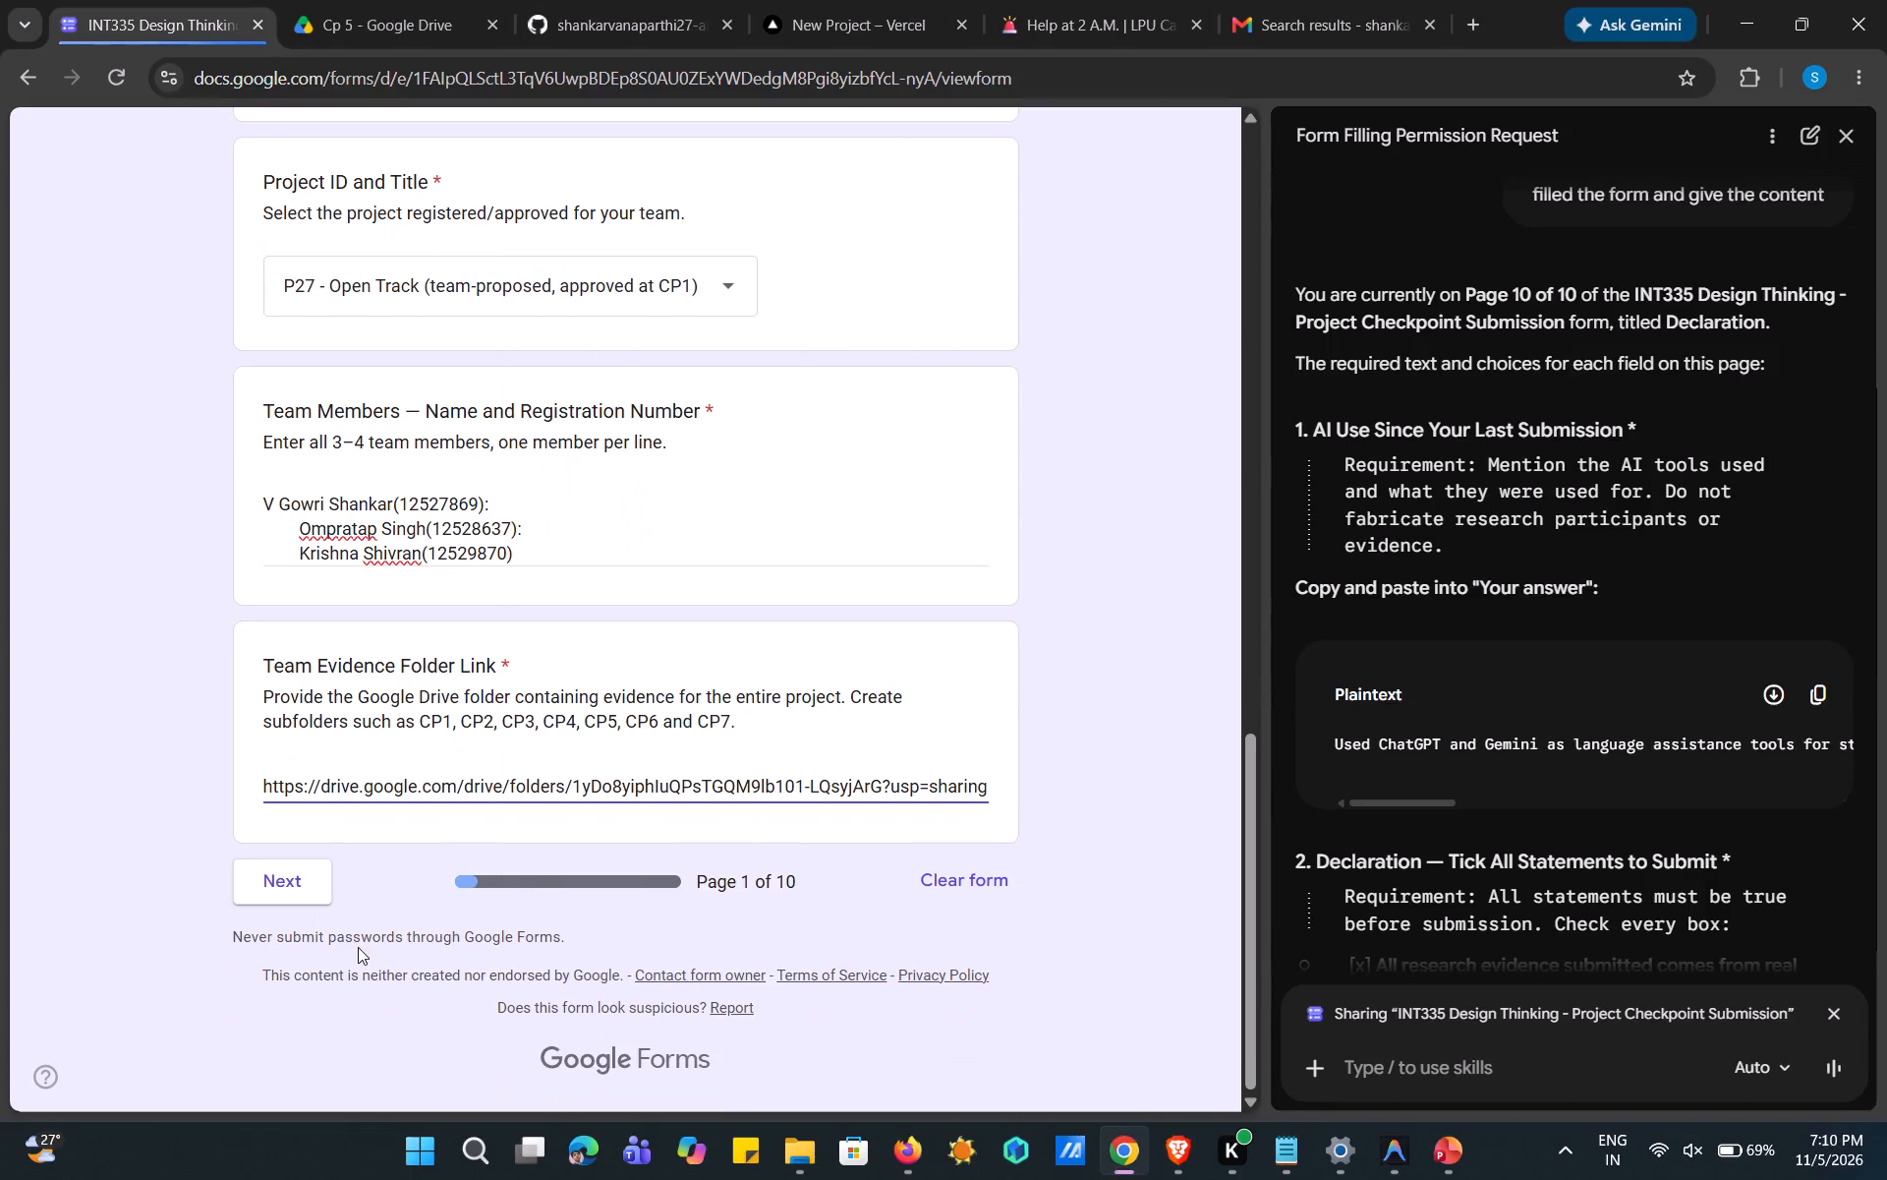
click(322, 899)
scroll(718, 765, down, 1)
click(279, 905)
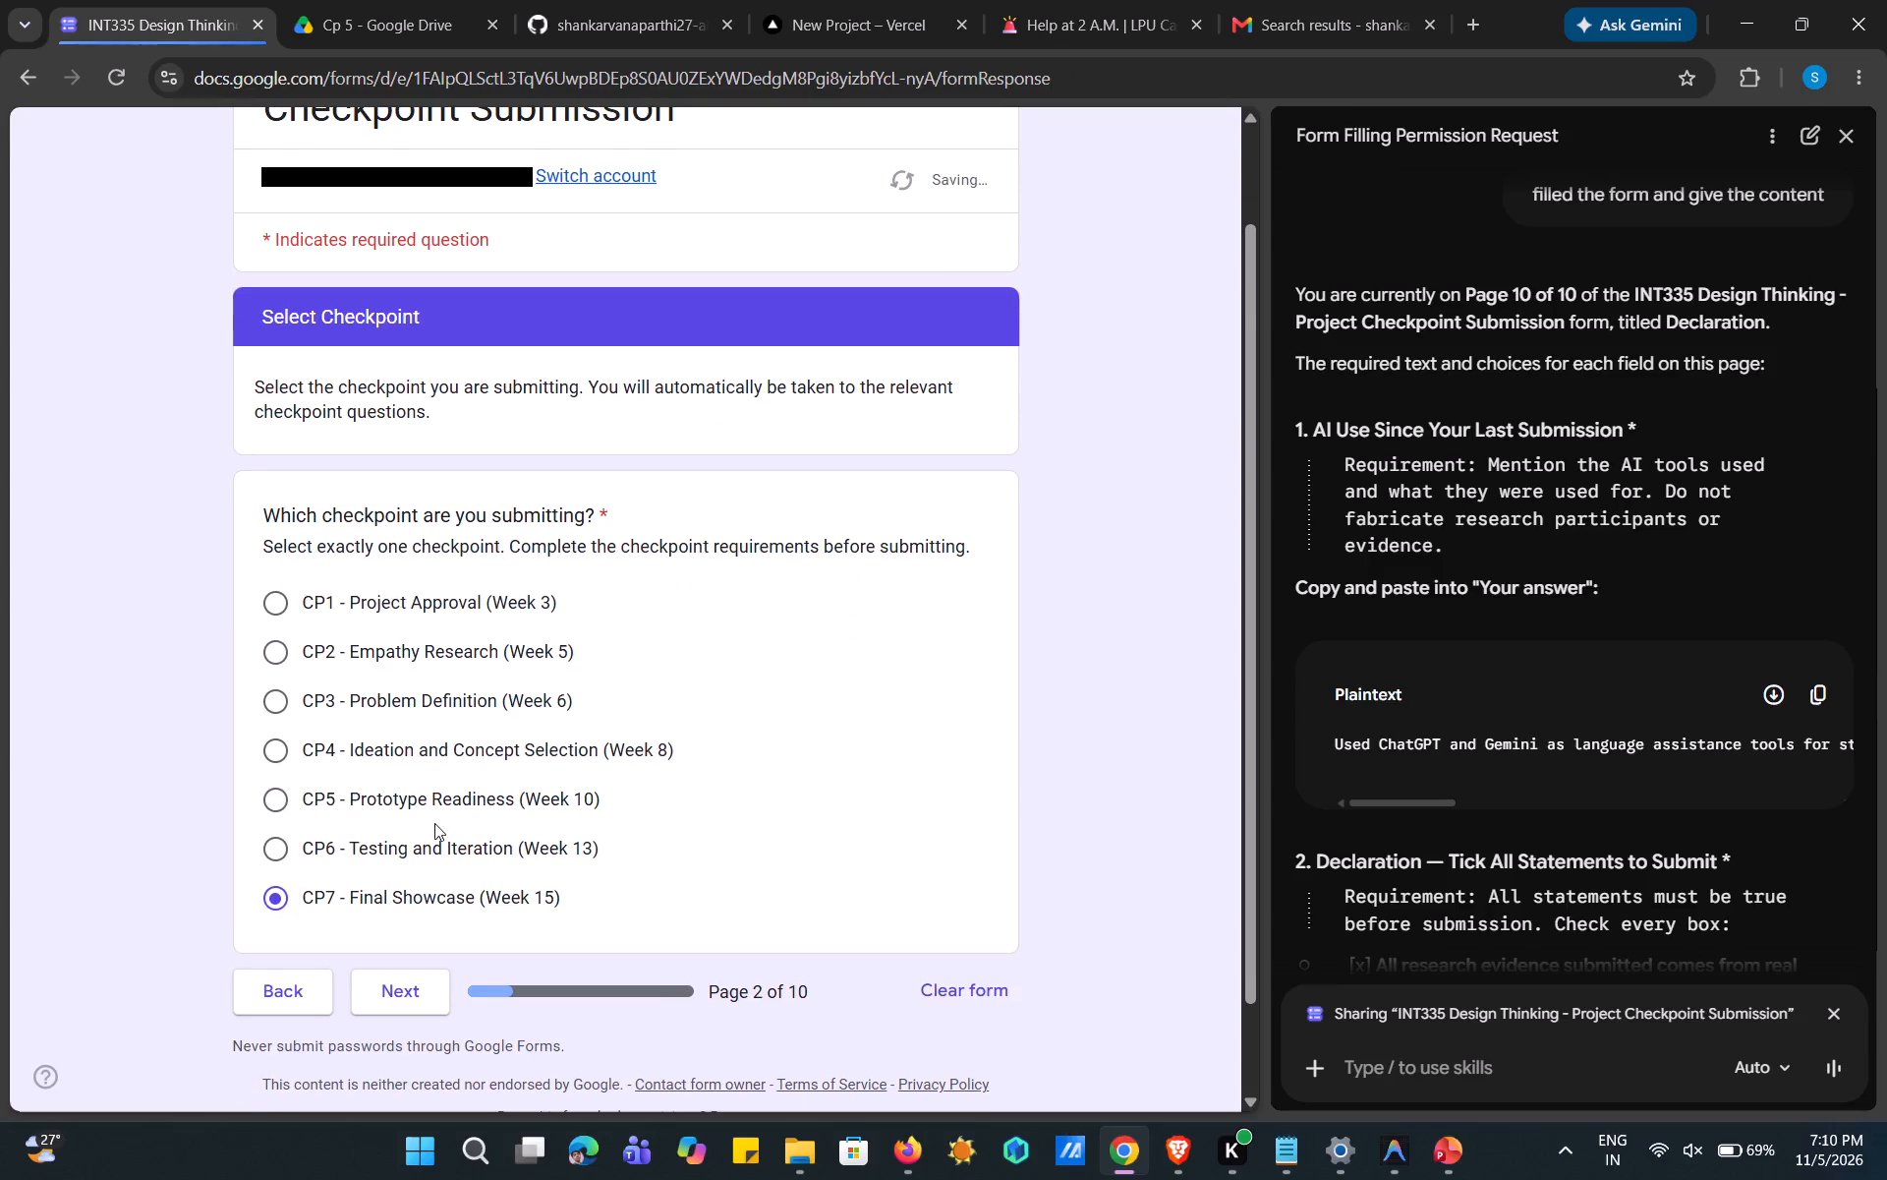
scroll(434, 823, down, 1)
click(387, 878)
Attach the cp-7(2) PowerPoint from the Design Thinking Project folder in Downloads to the Gemini chat.
scroll(537, 832, down, 2)
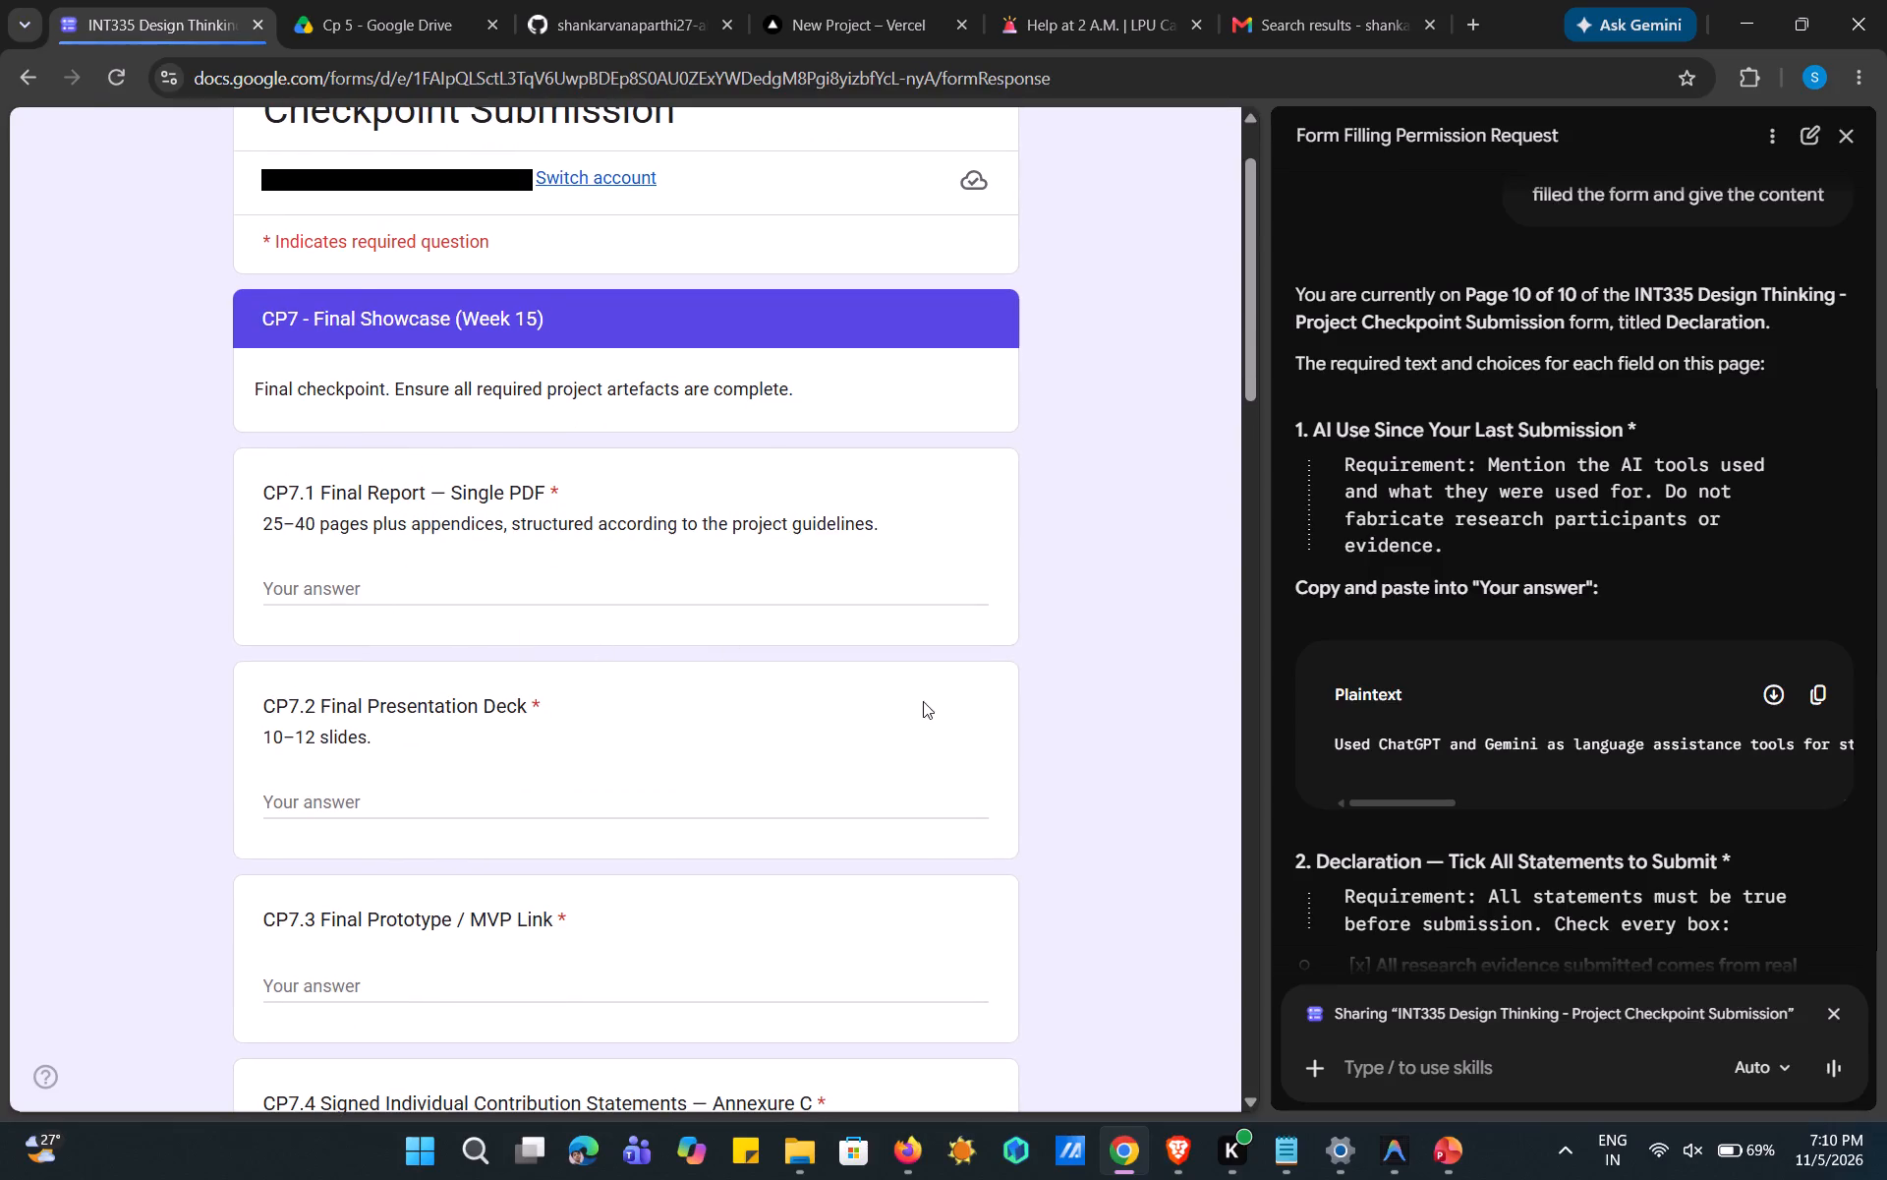
click(1315, 1080)
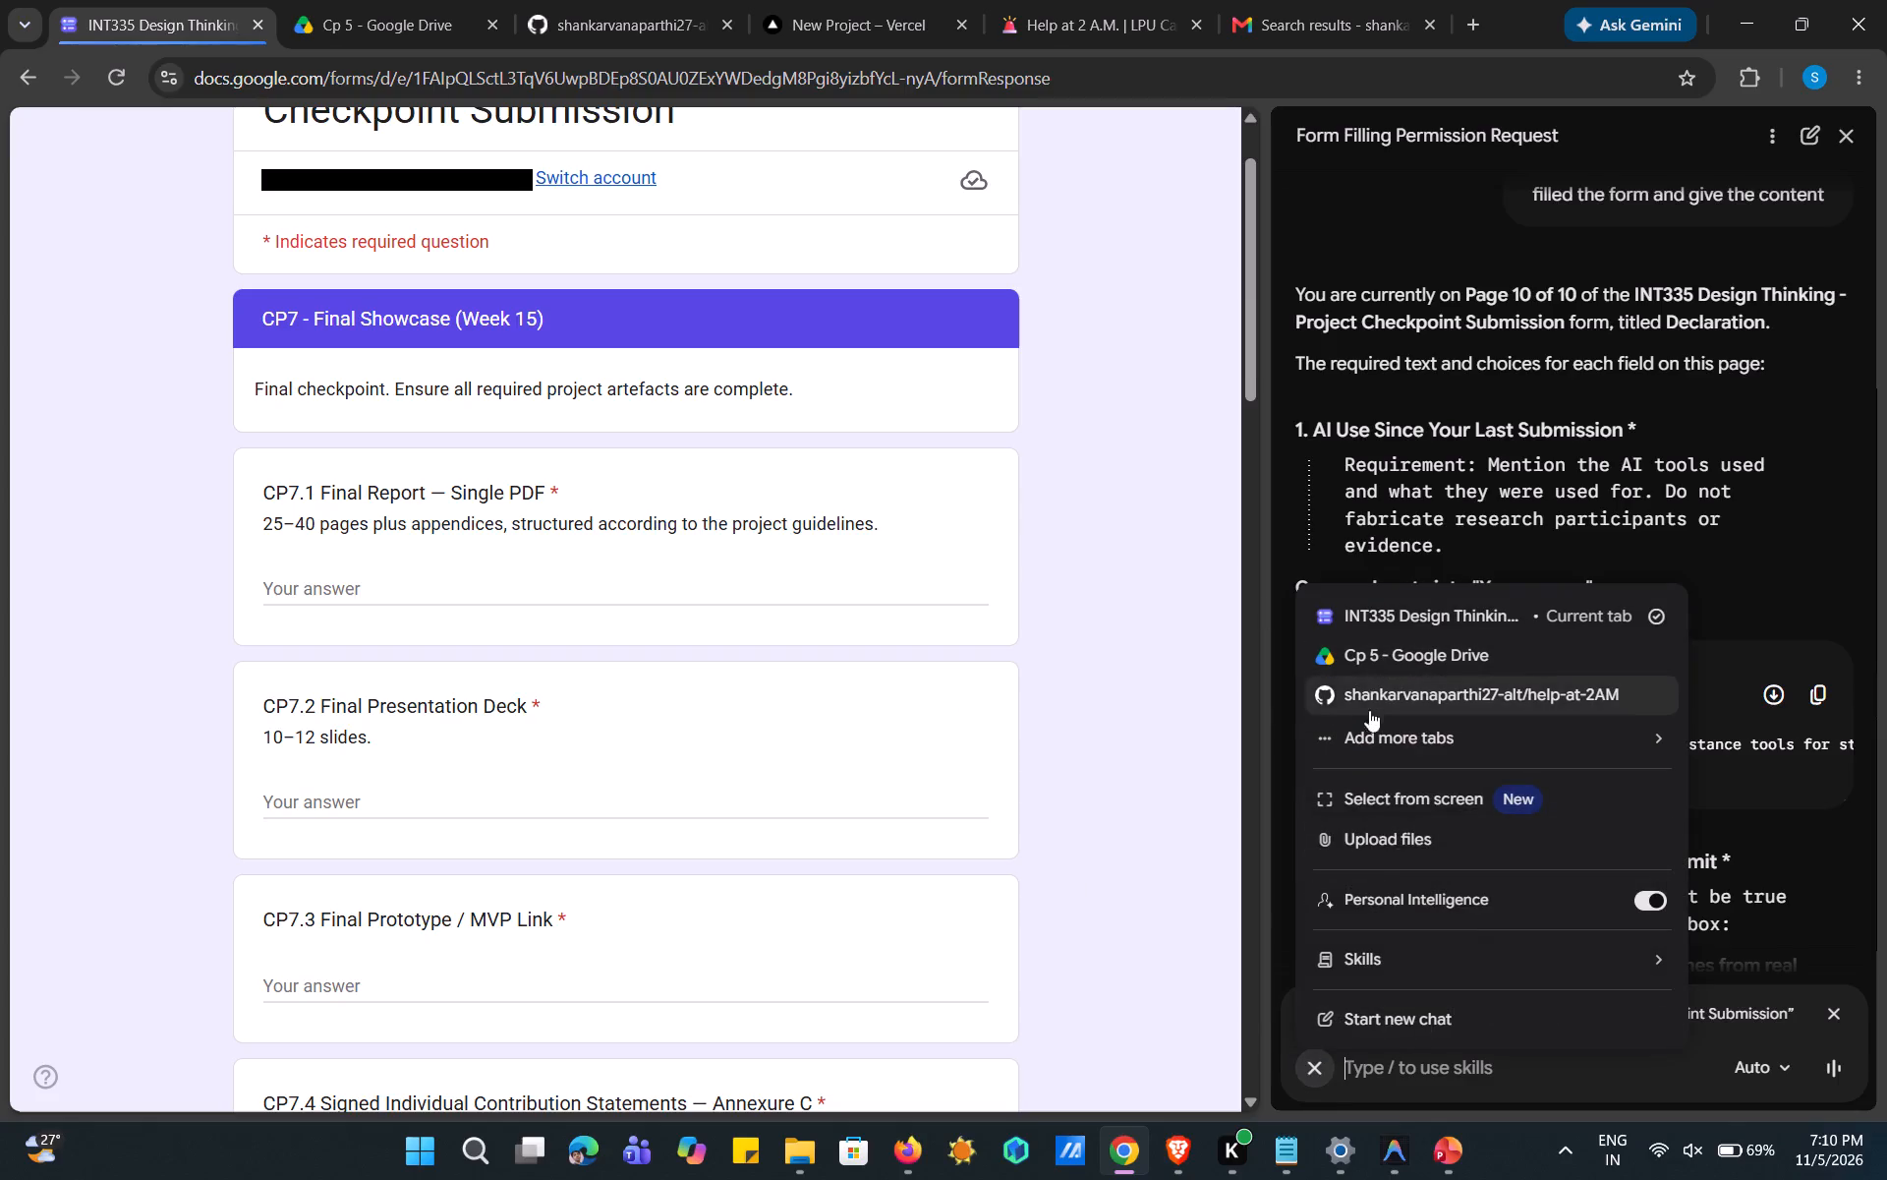
click(1382, 842)
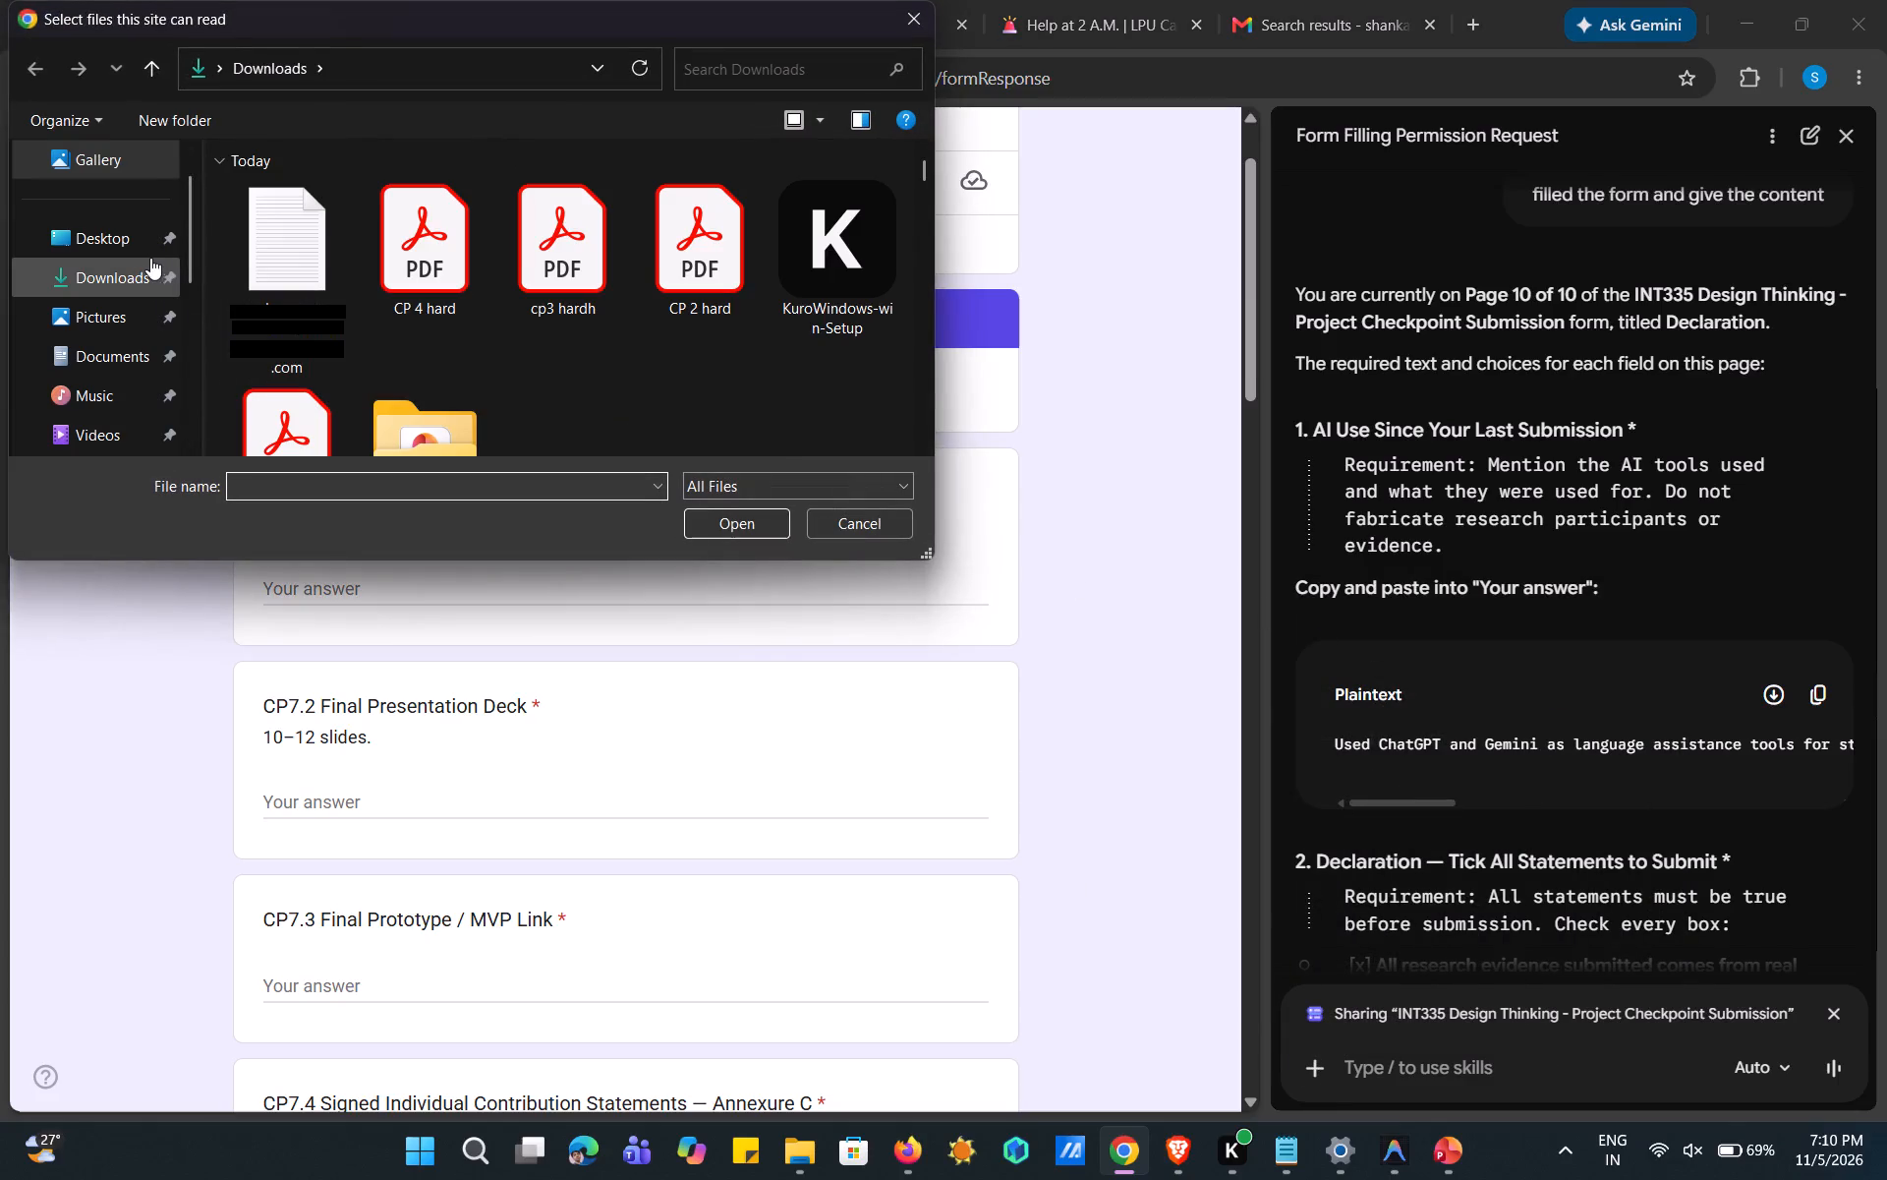
click(143, 262)
scroll(382, 363, down, 1)
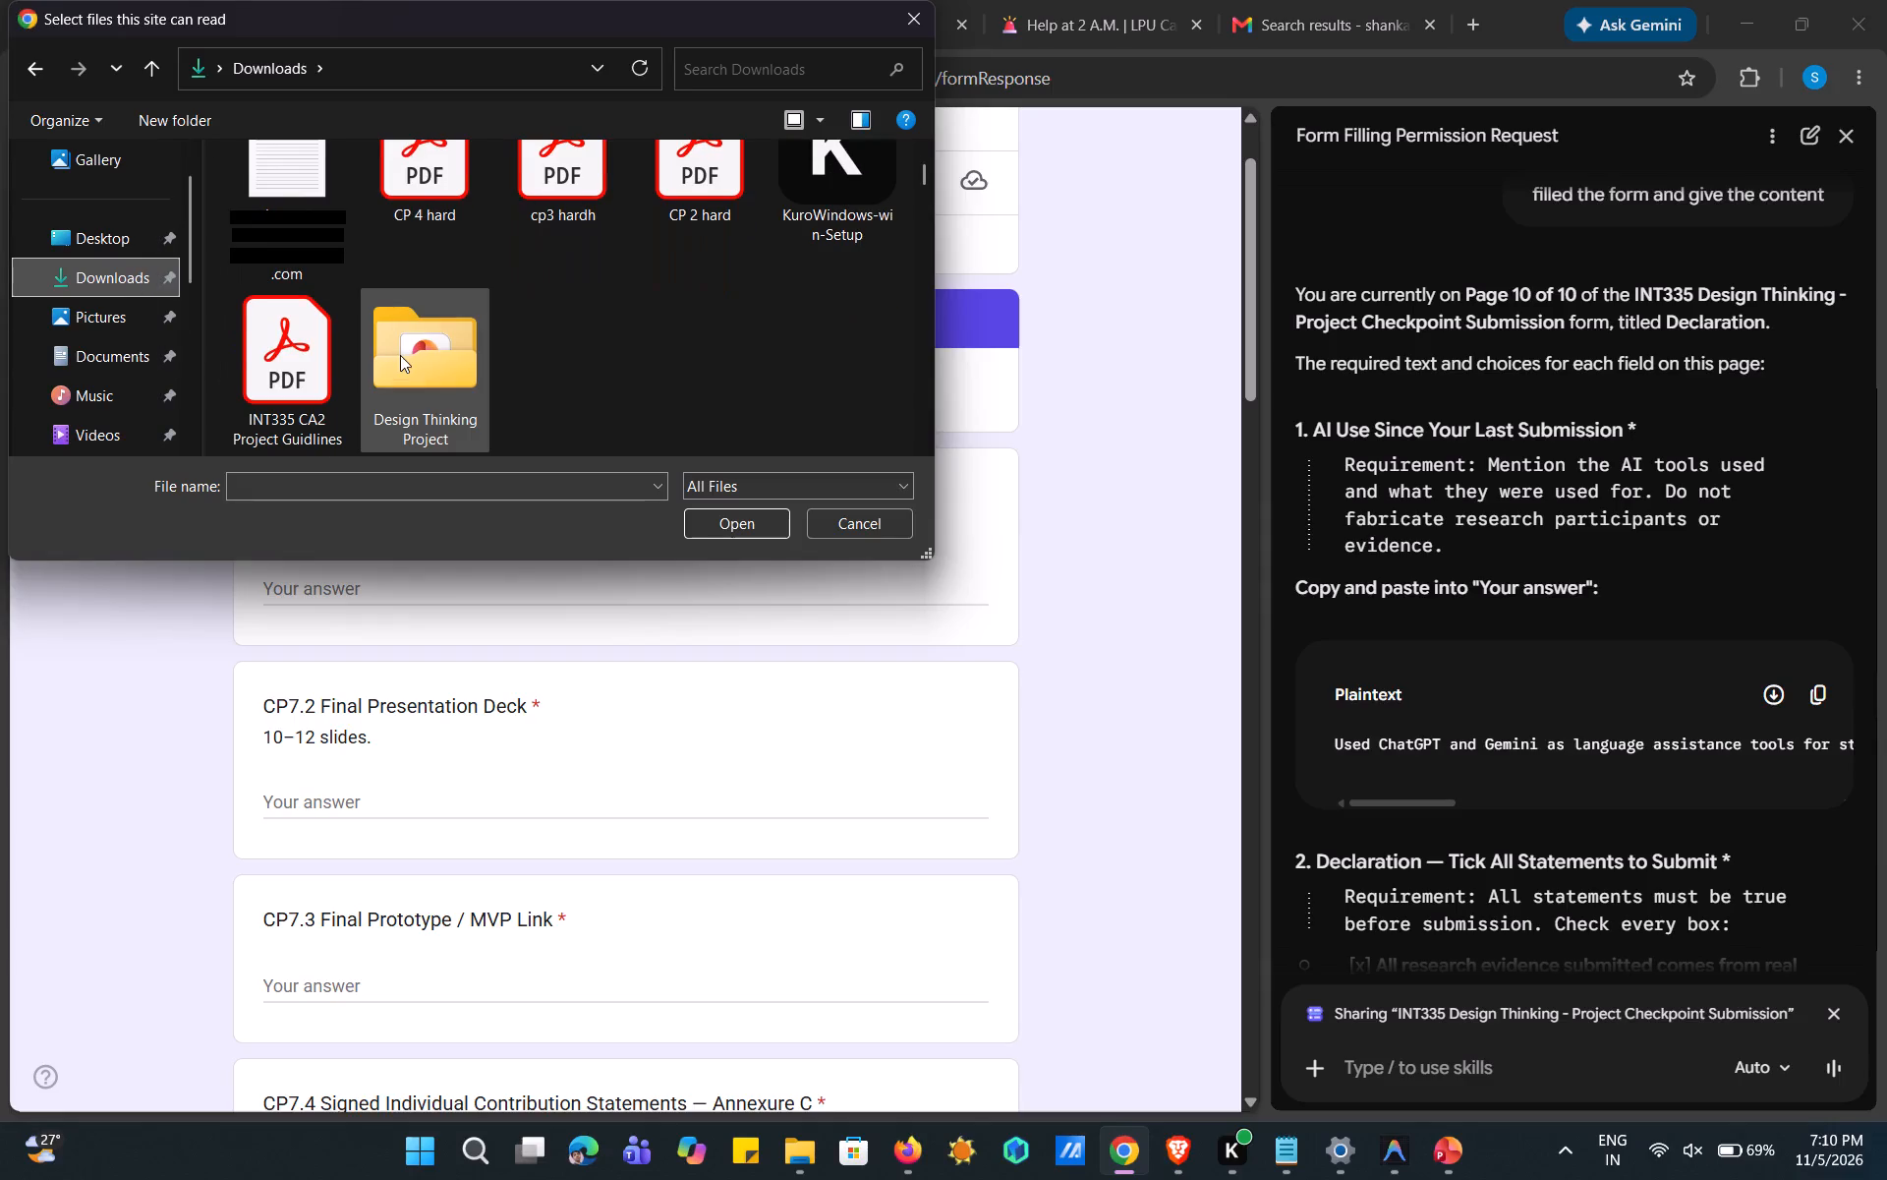
click(400, 355)
double_click(462, 394)
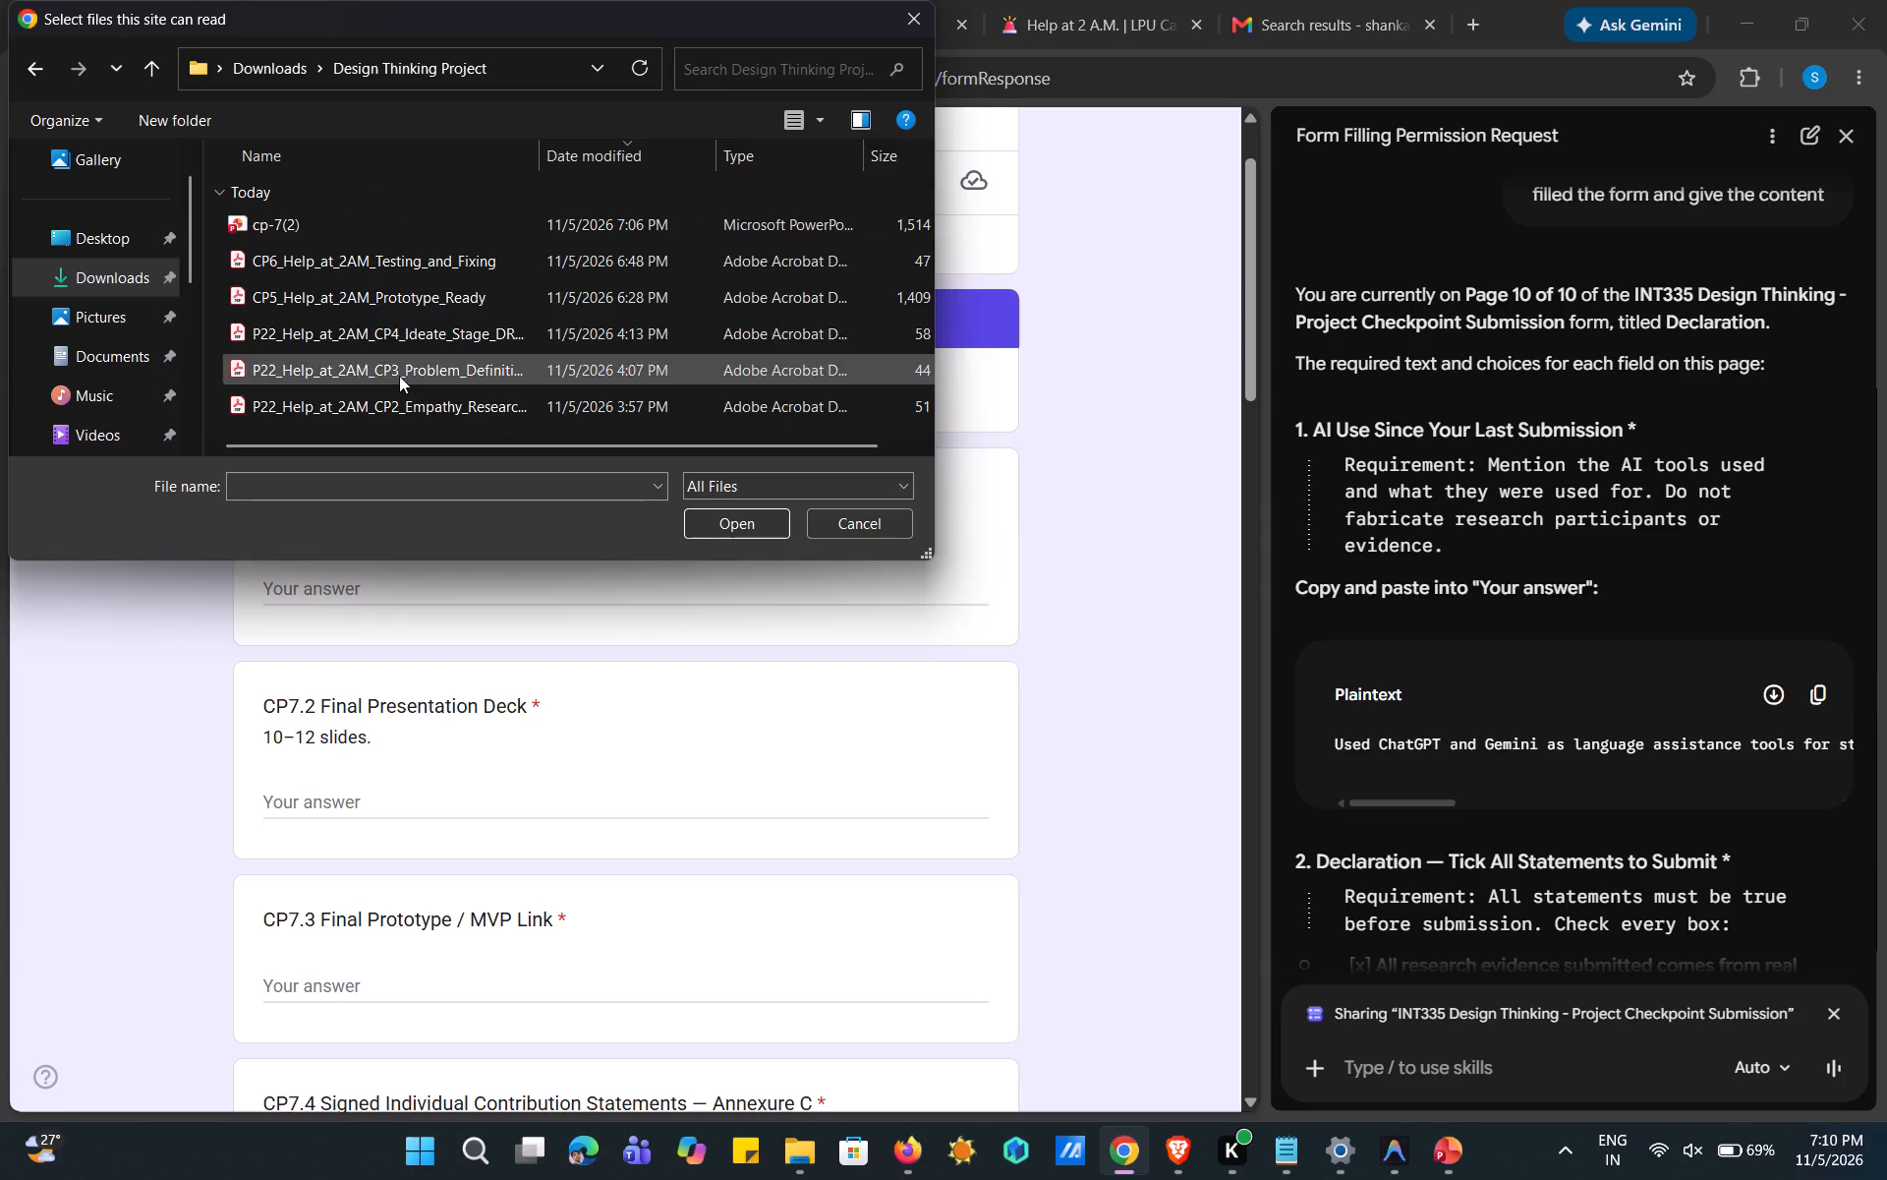
click(367, 235)
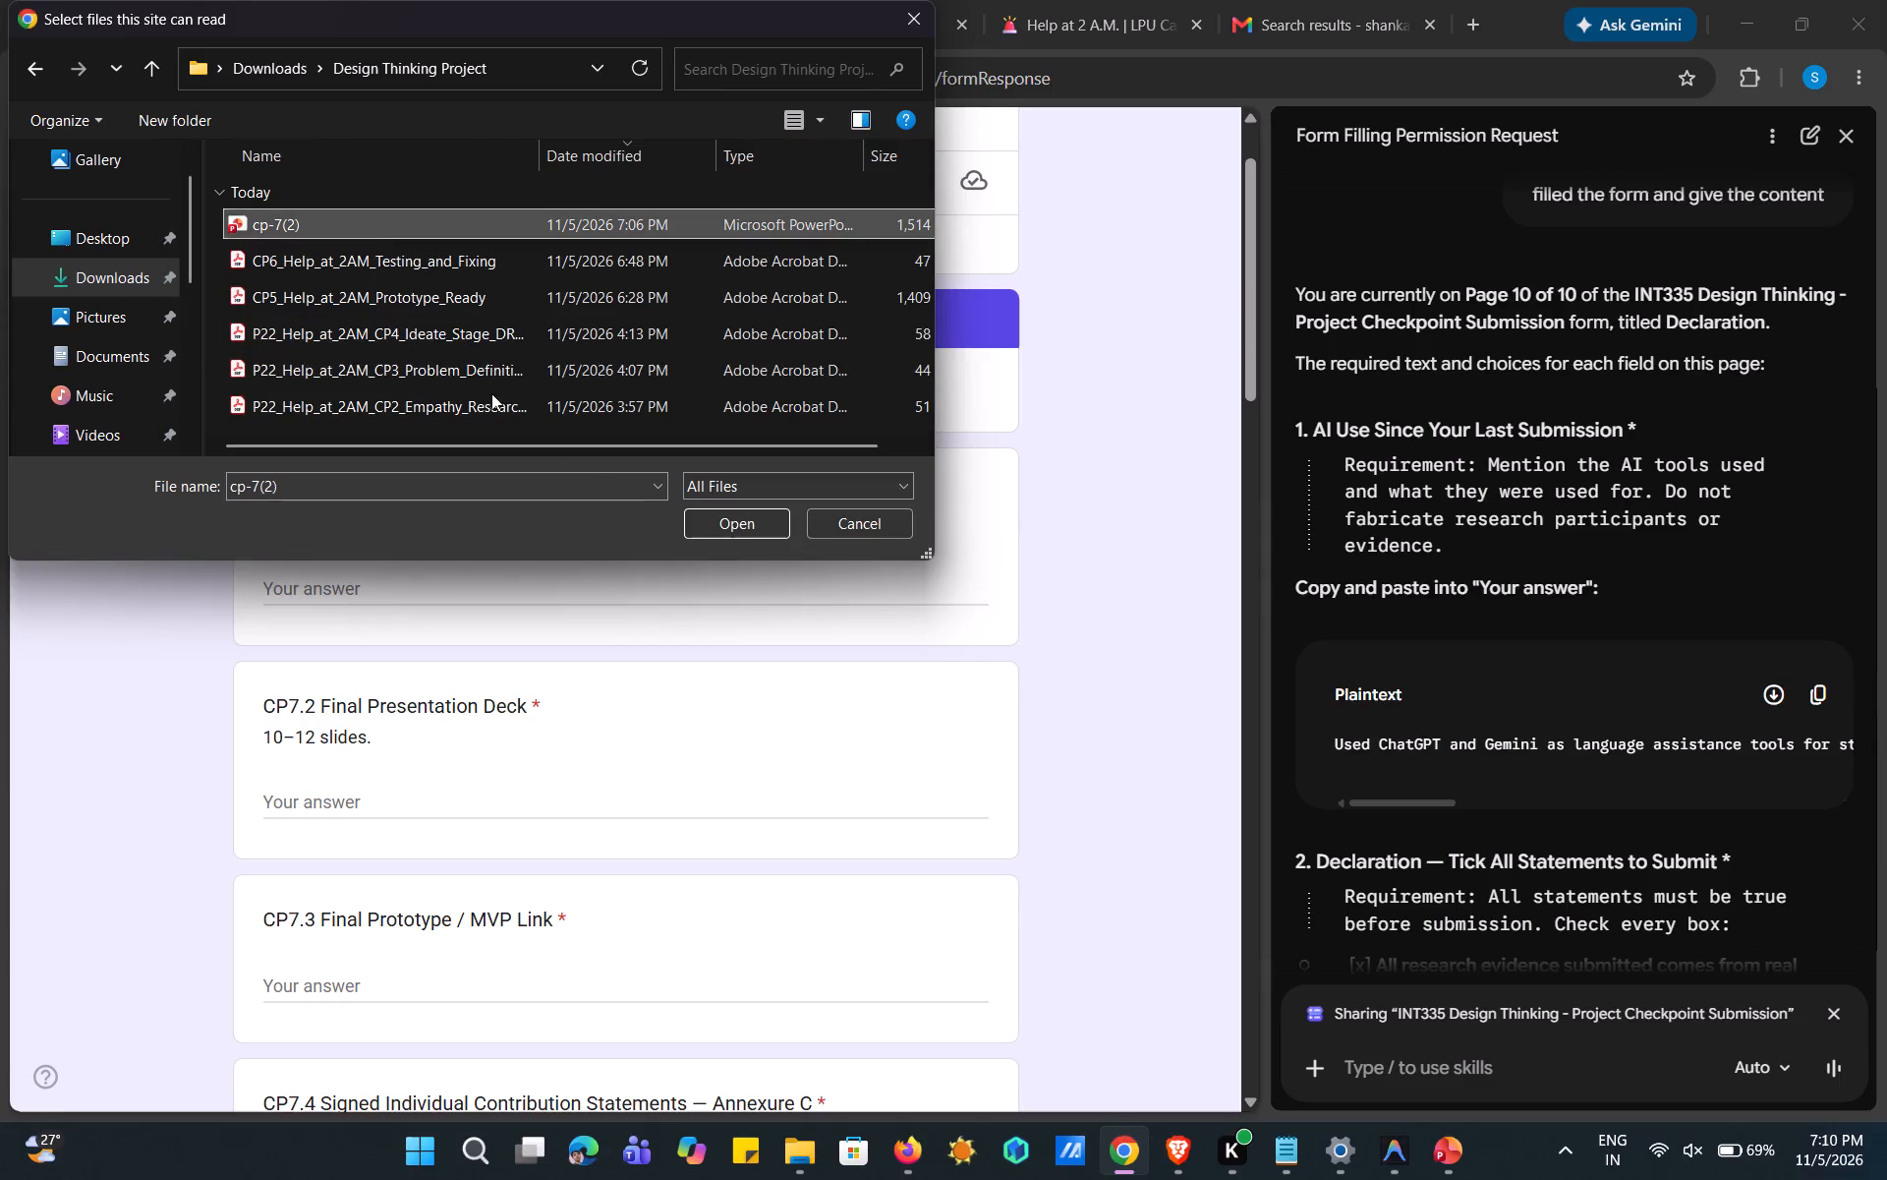
click(703, 515)
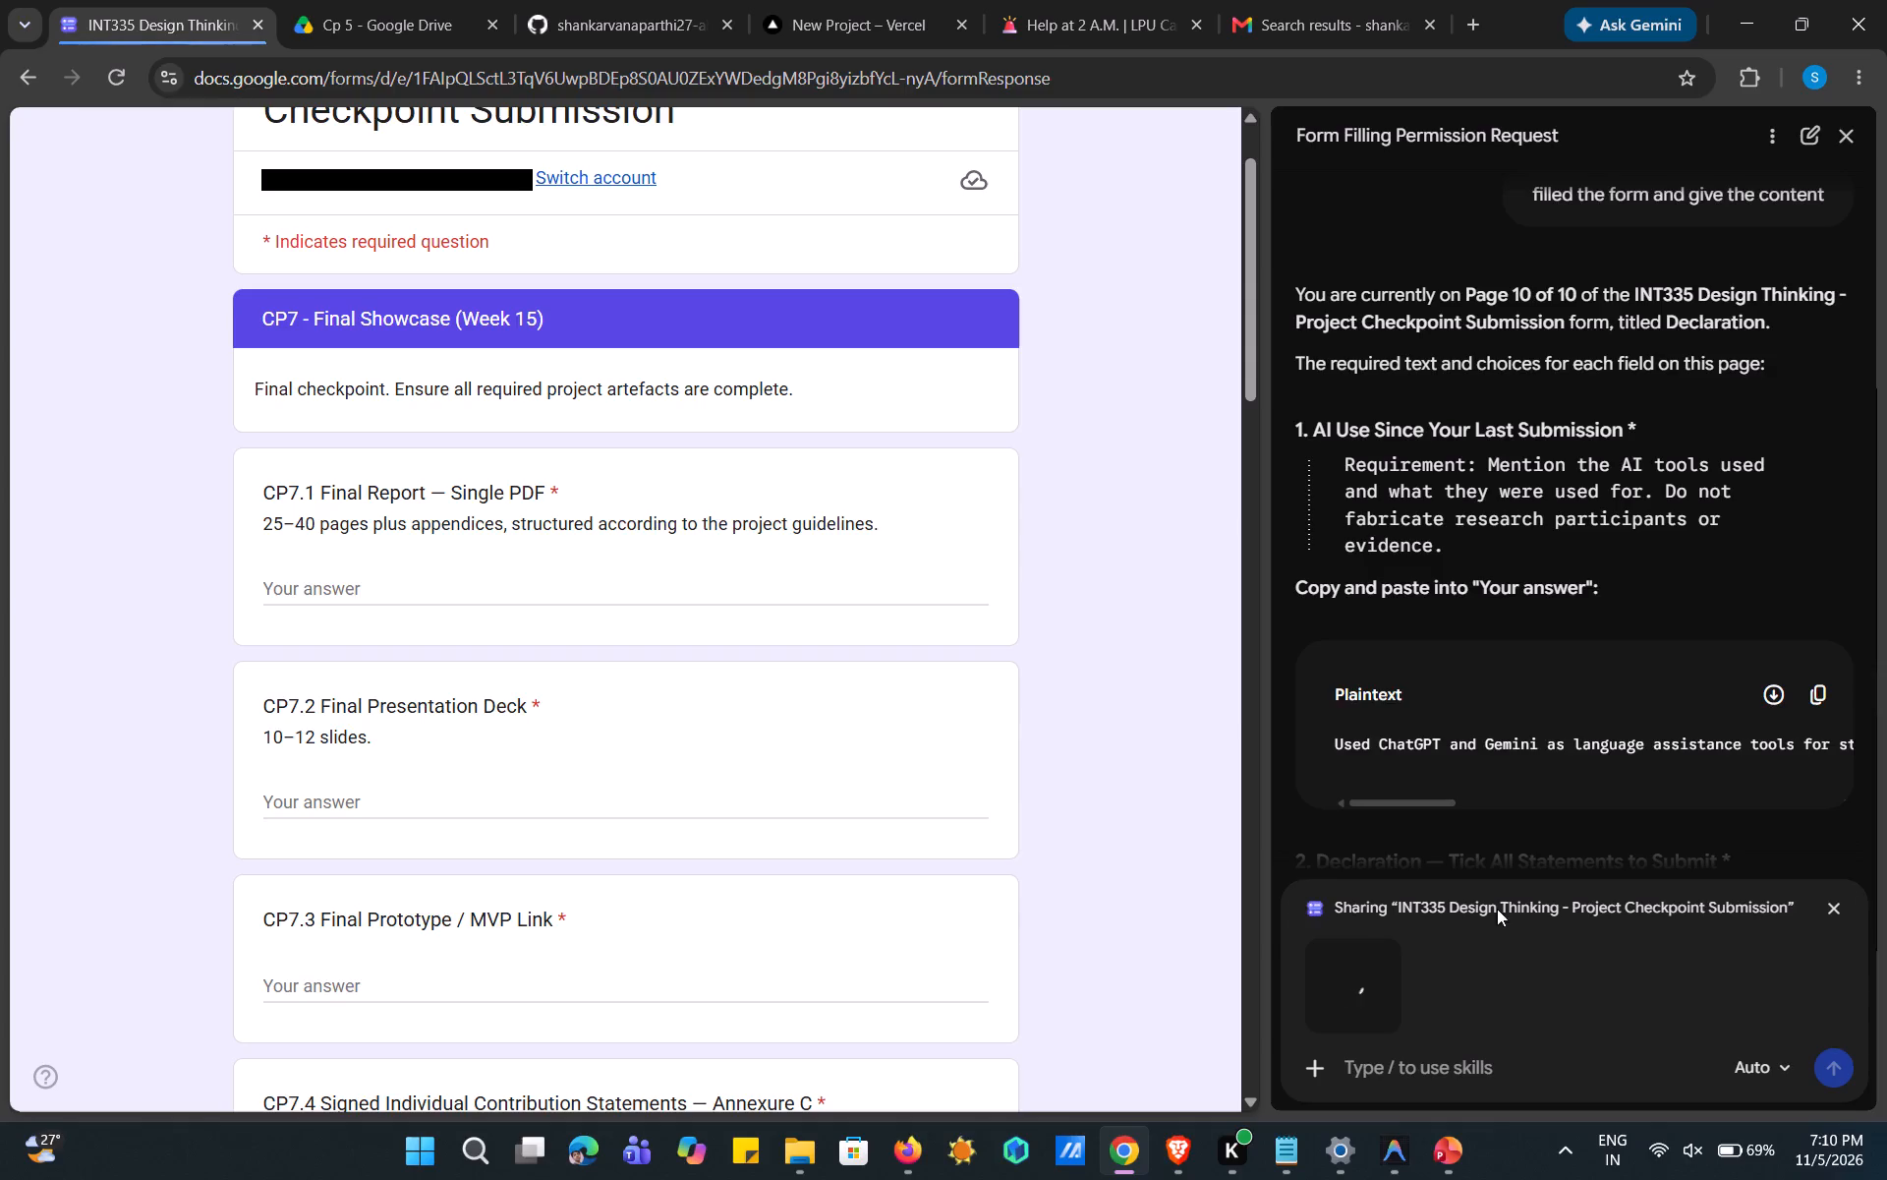
Send Gemini the request "filled the form and give teh content" with the attached presentation.
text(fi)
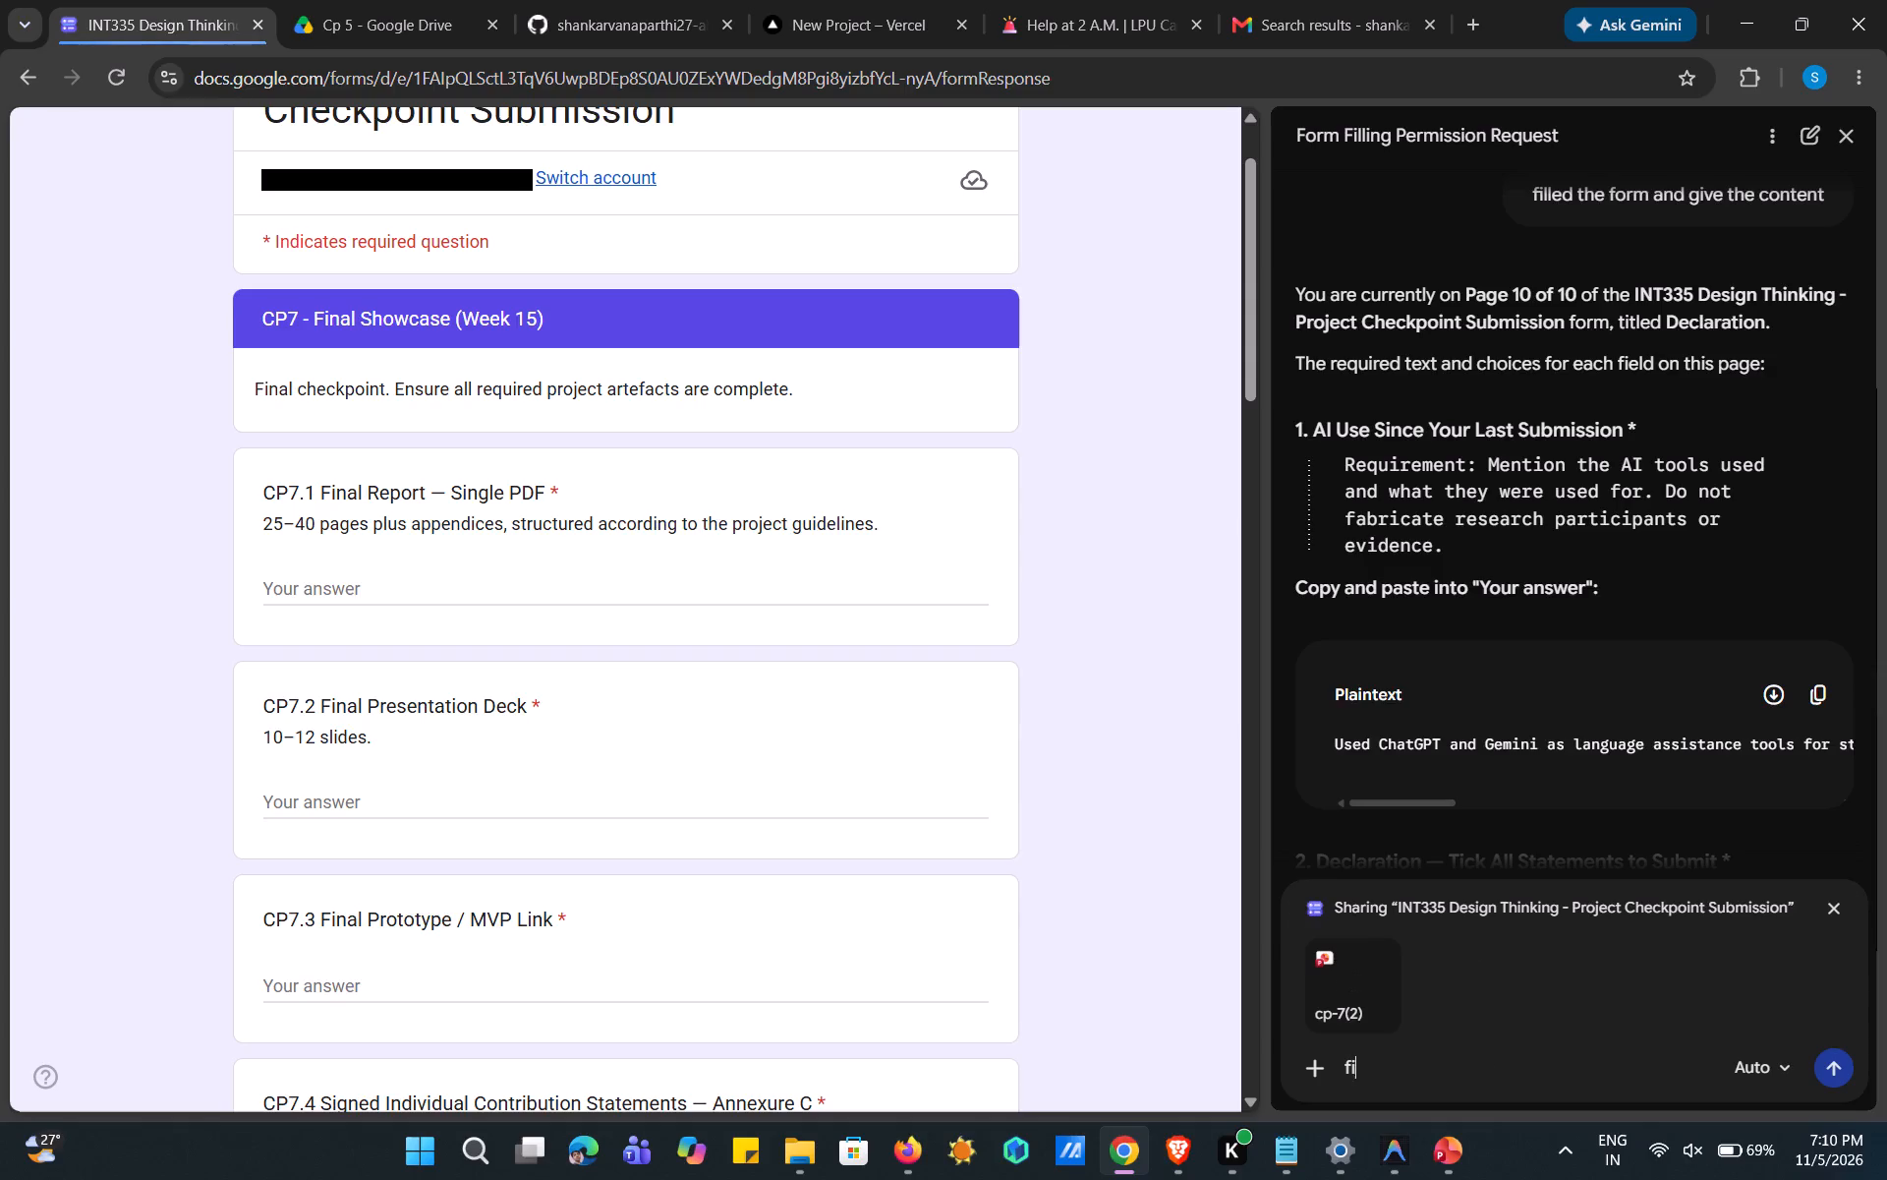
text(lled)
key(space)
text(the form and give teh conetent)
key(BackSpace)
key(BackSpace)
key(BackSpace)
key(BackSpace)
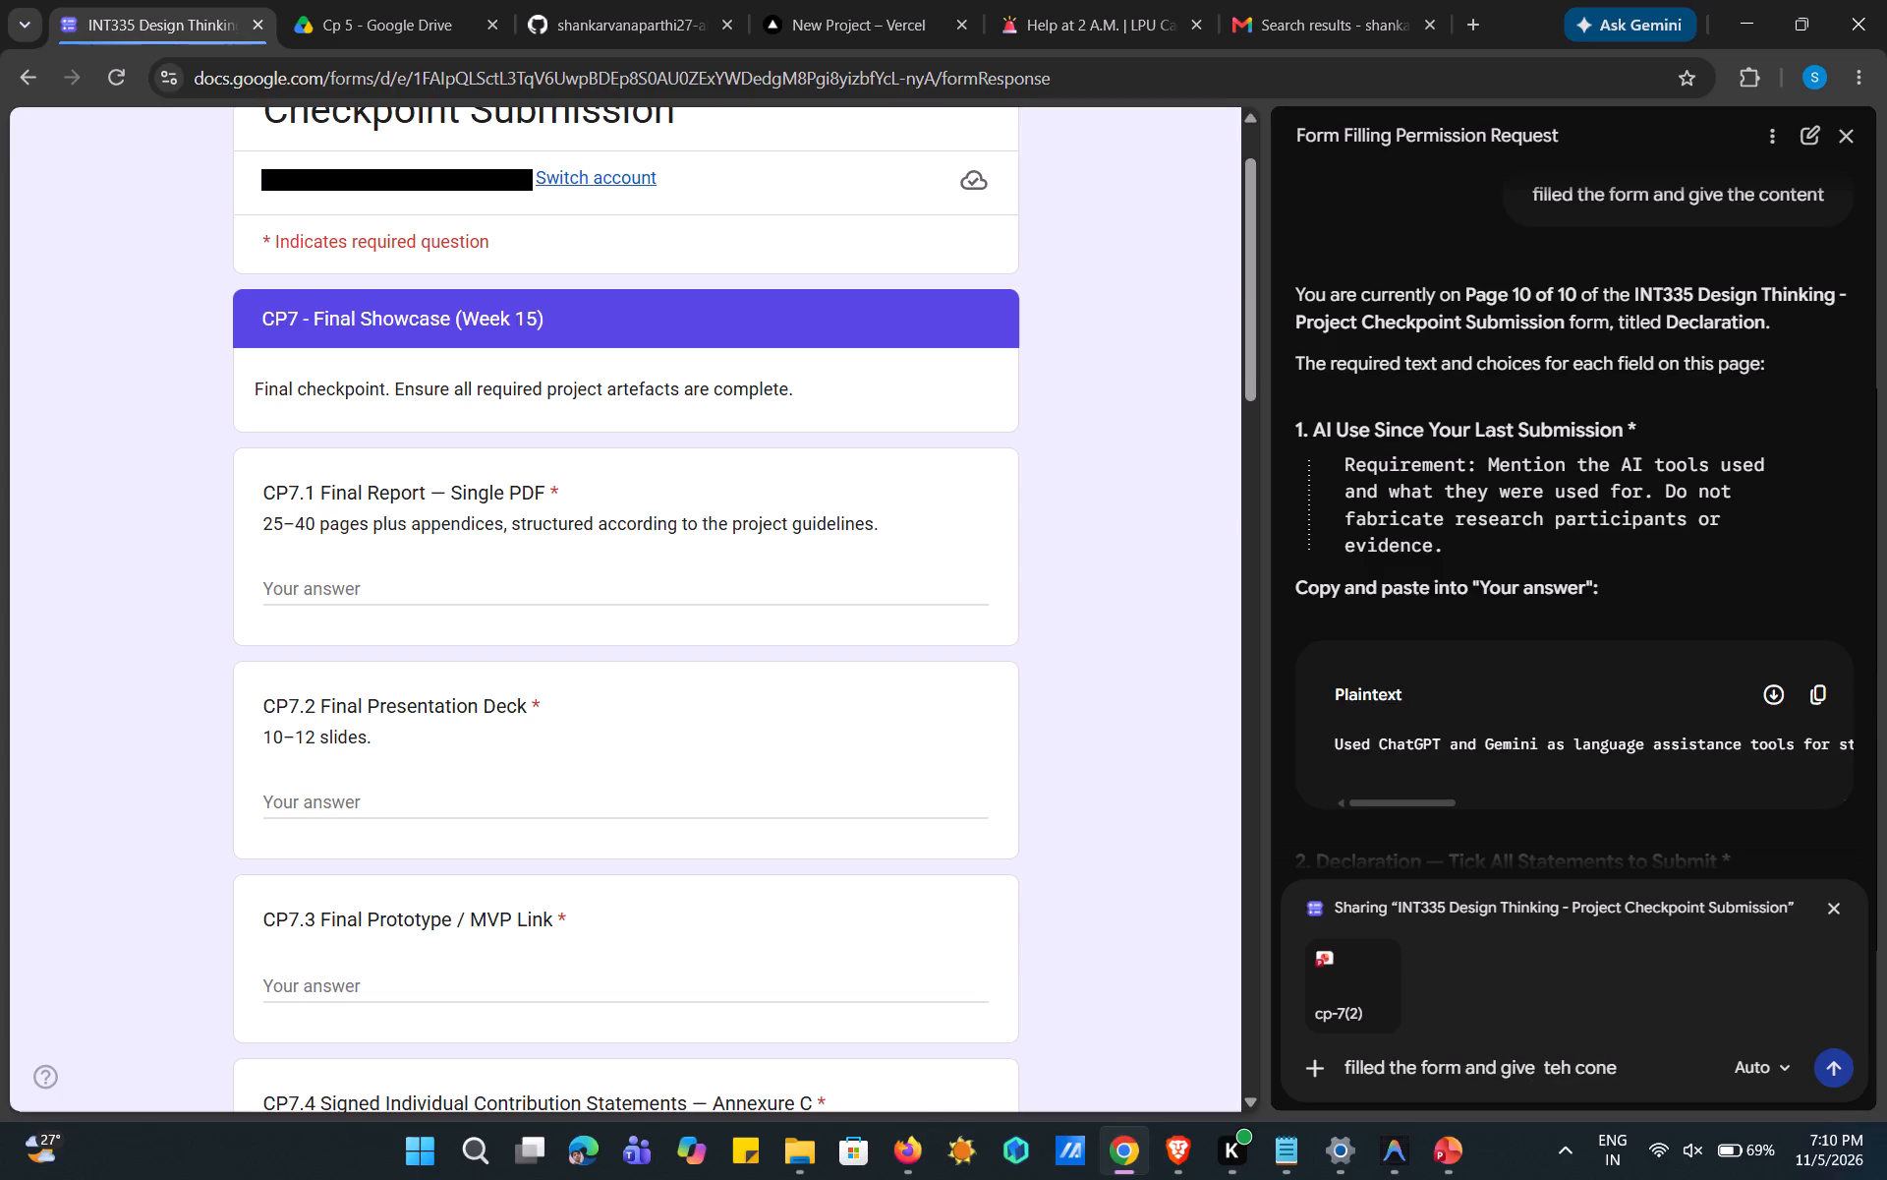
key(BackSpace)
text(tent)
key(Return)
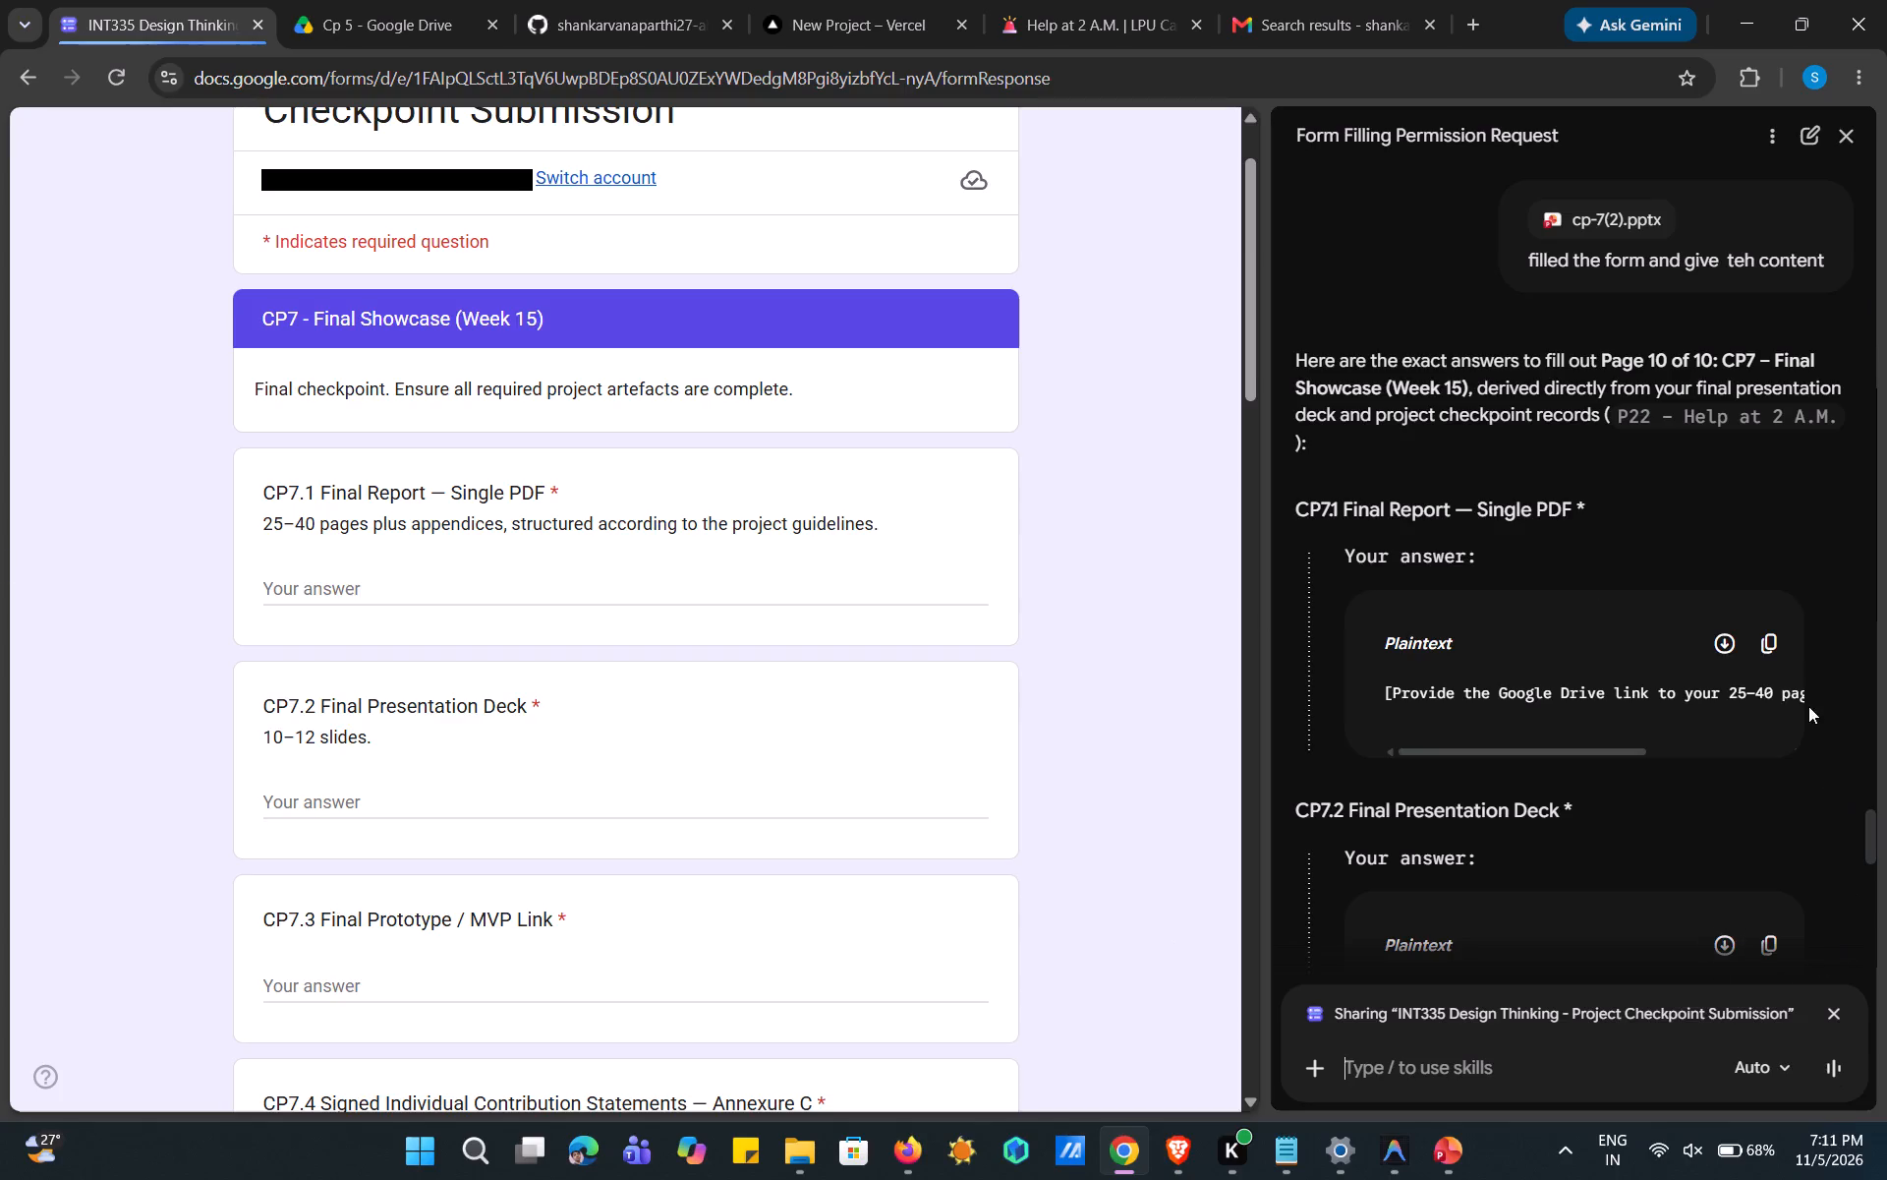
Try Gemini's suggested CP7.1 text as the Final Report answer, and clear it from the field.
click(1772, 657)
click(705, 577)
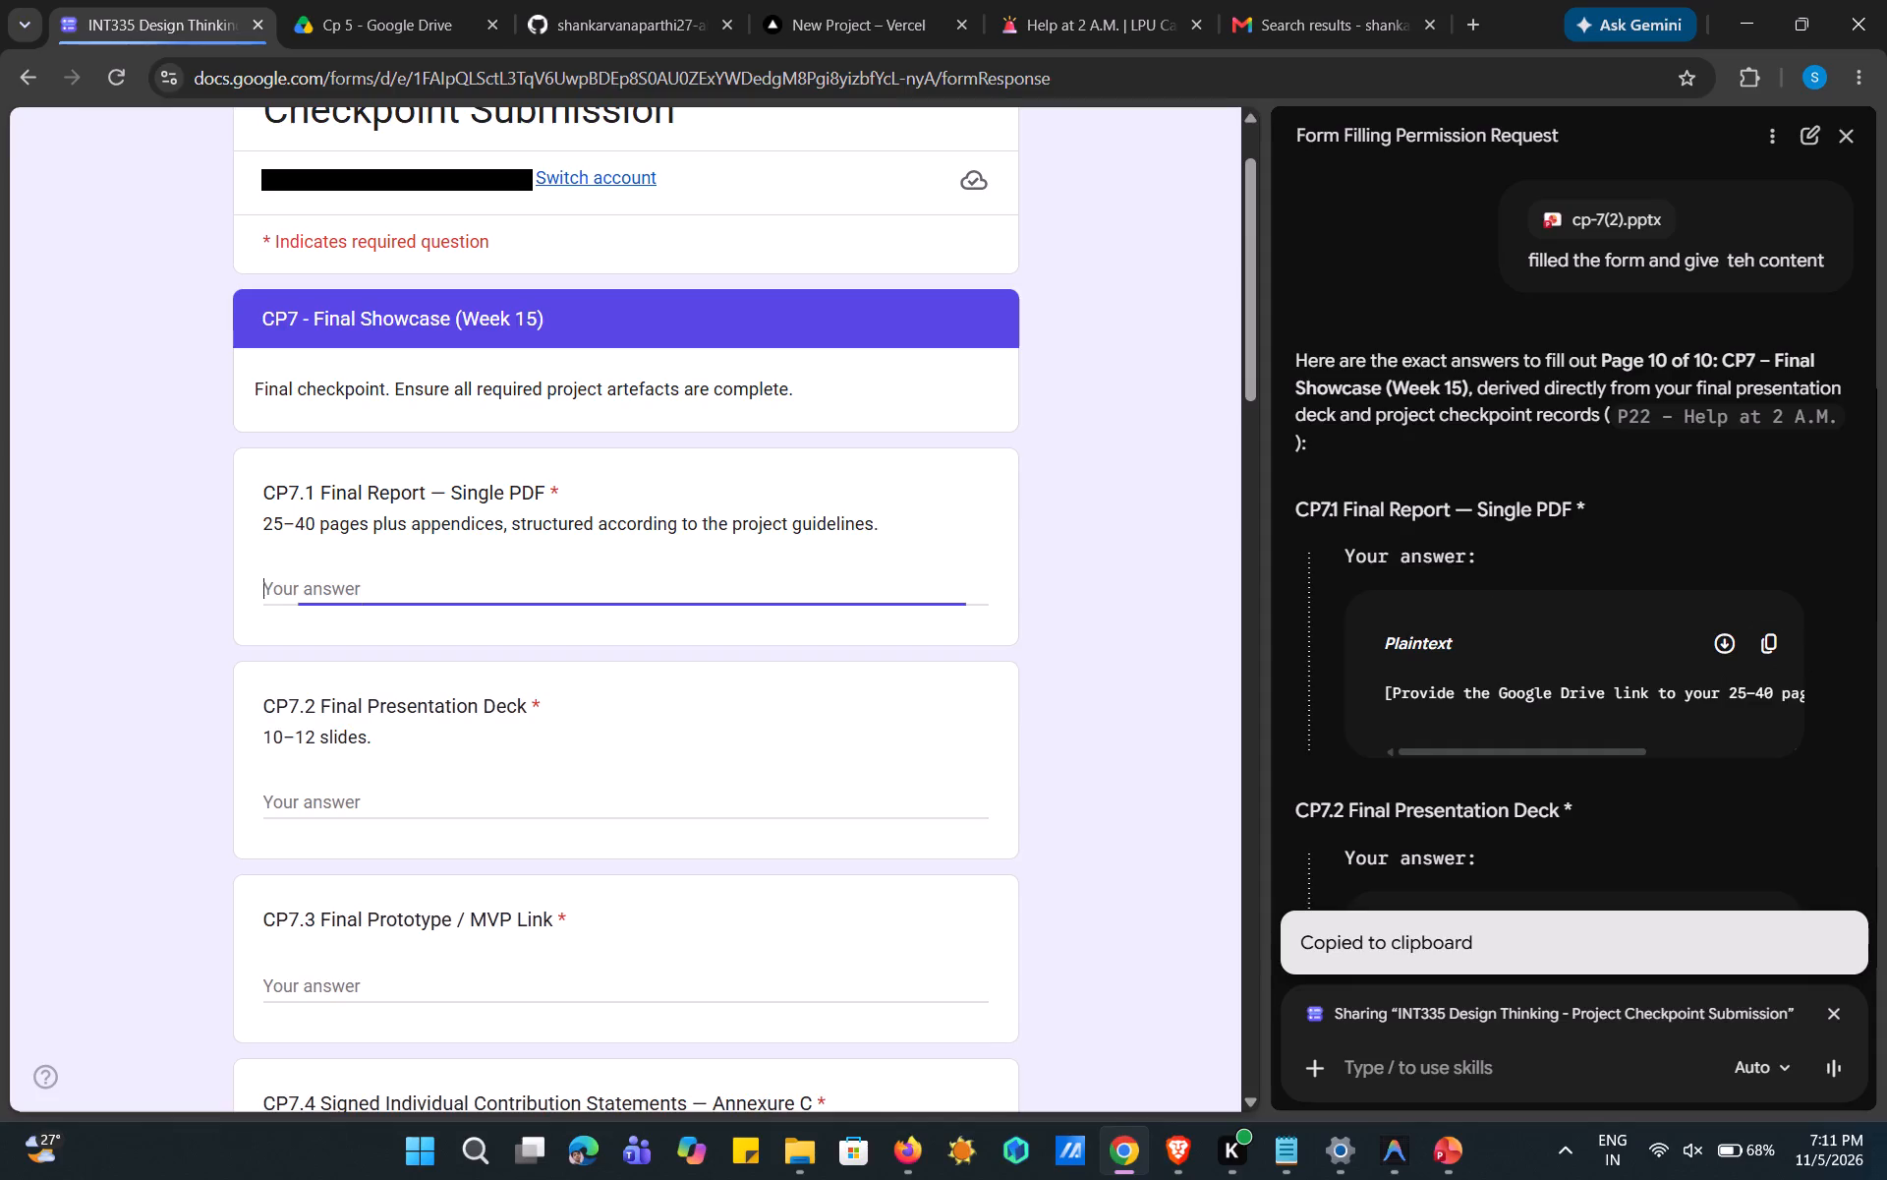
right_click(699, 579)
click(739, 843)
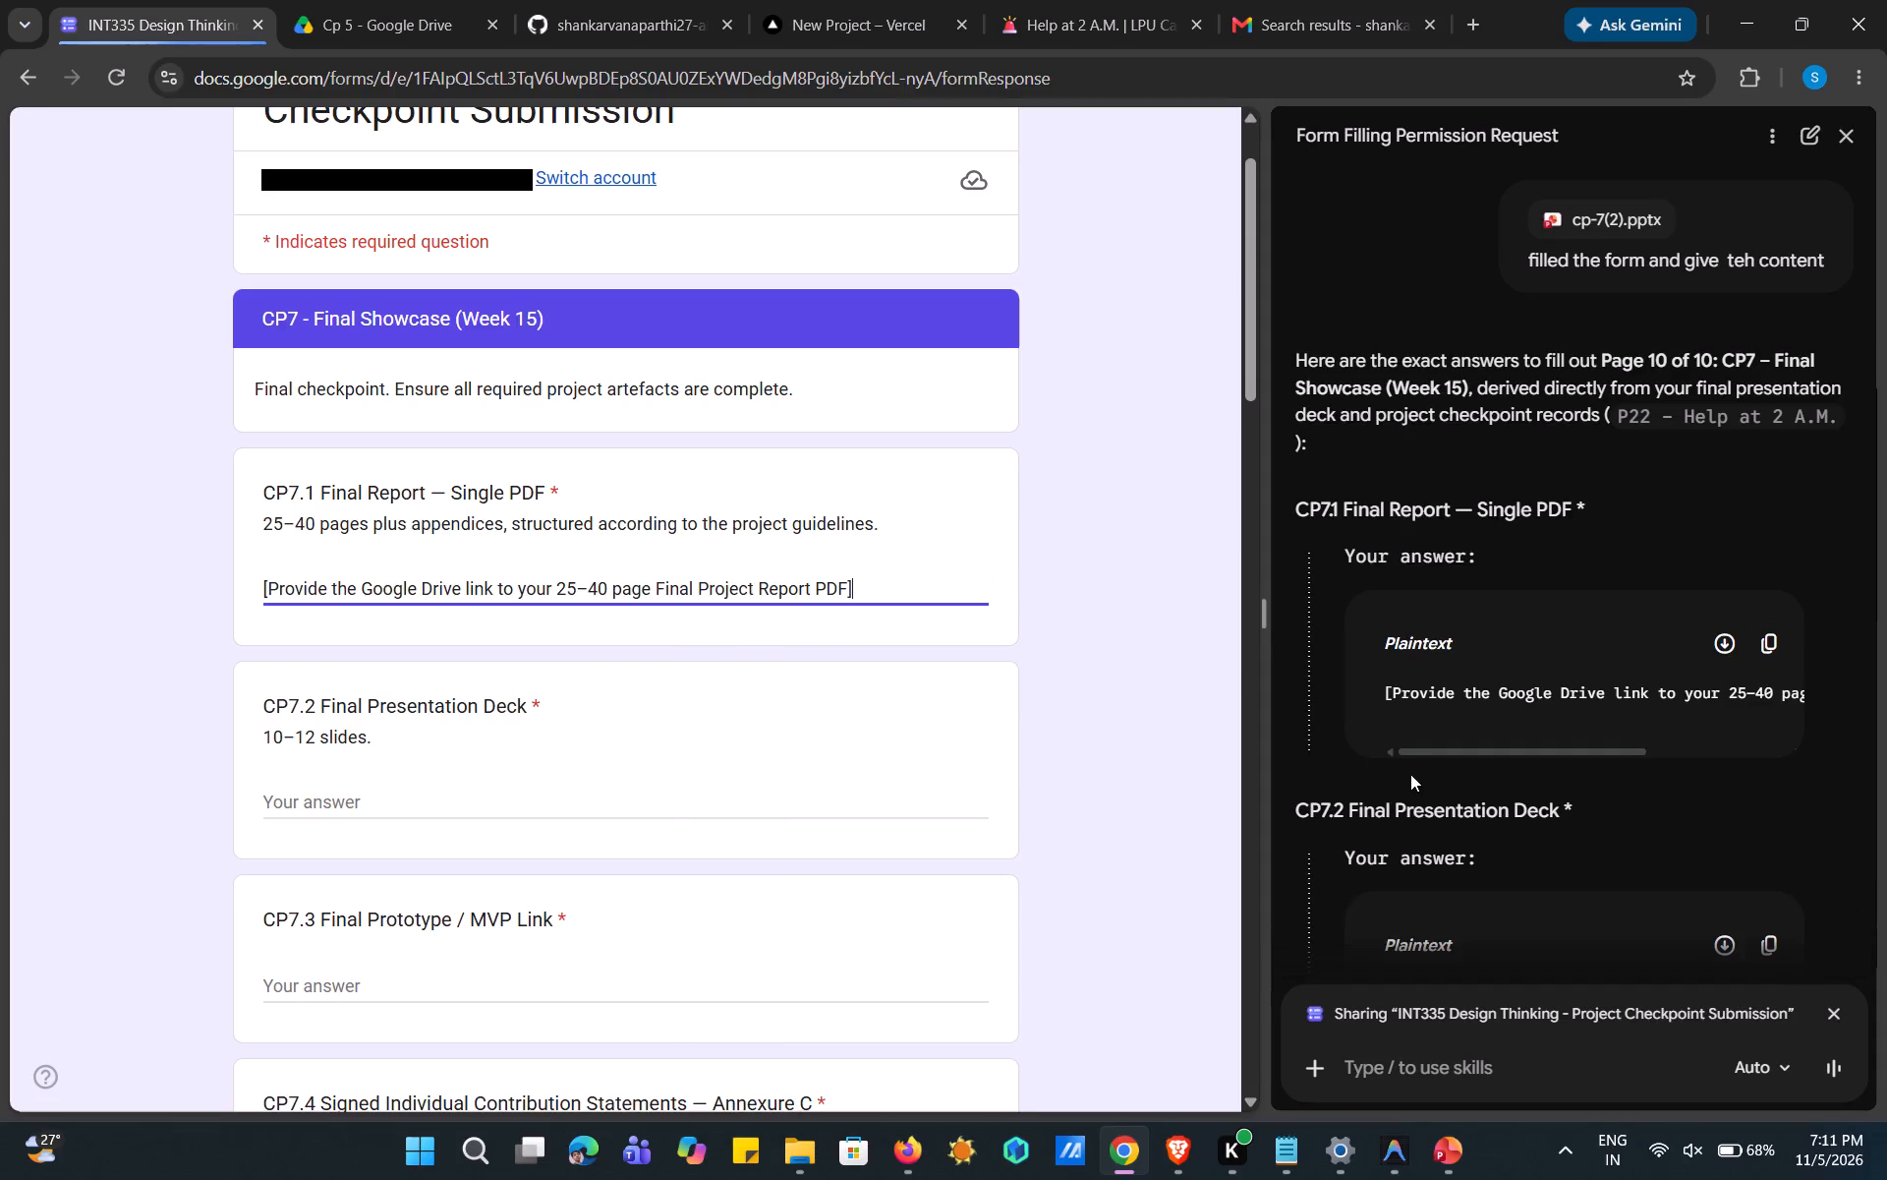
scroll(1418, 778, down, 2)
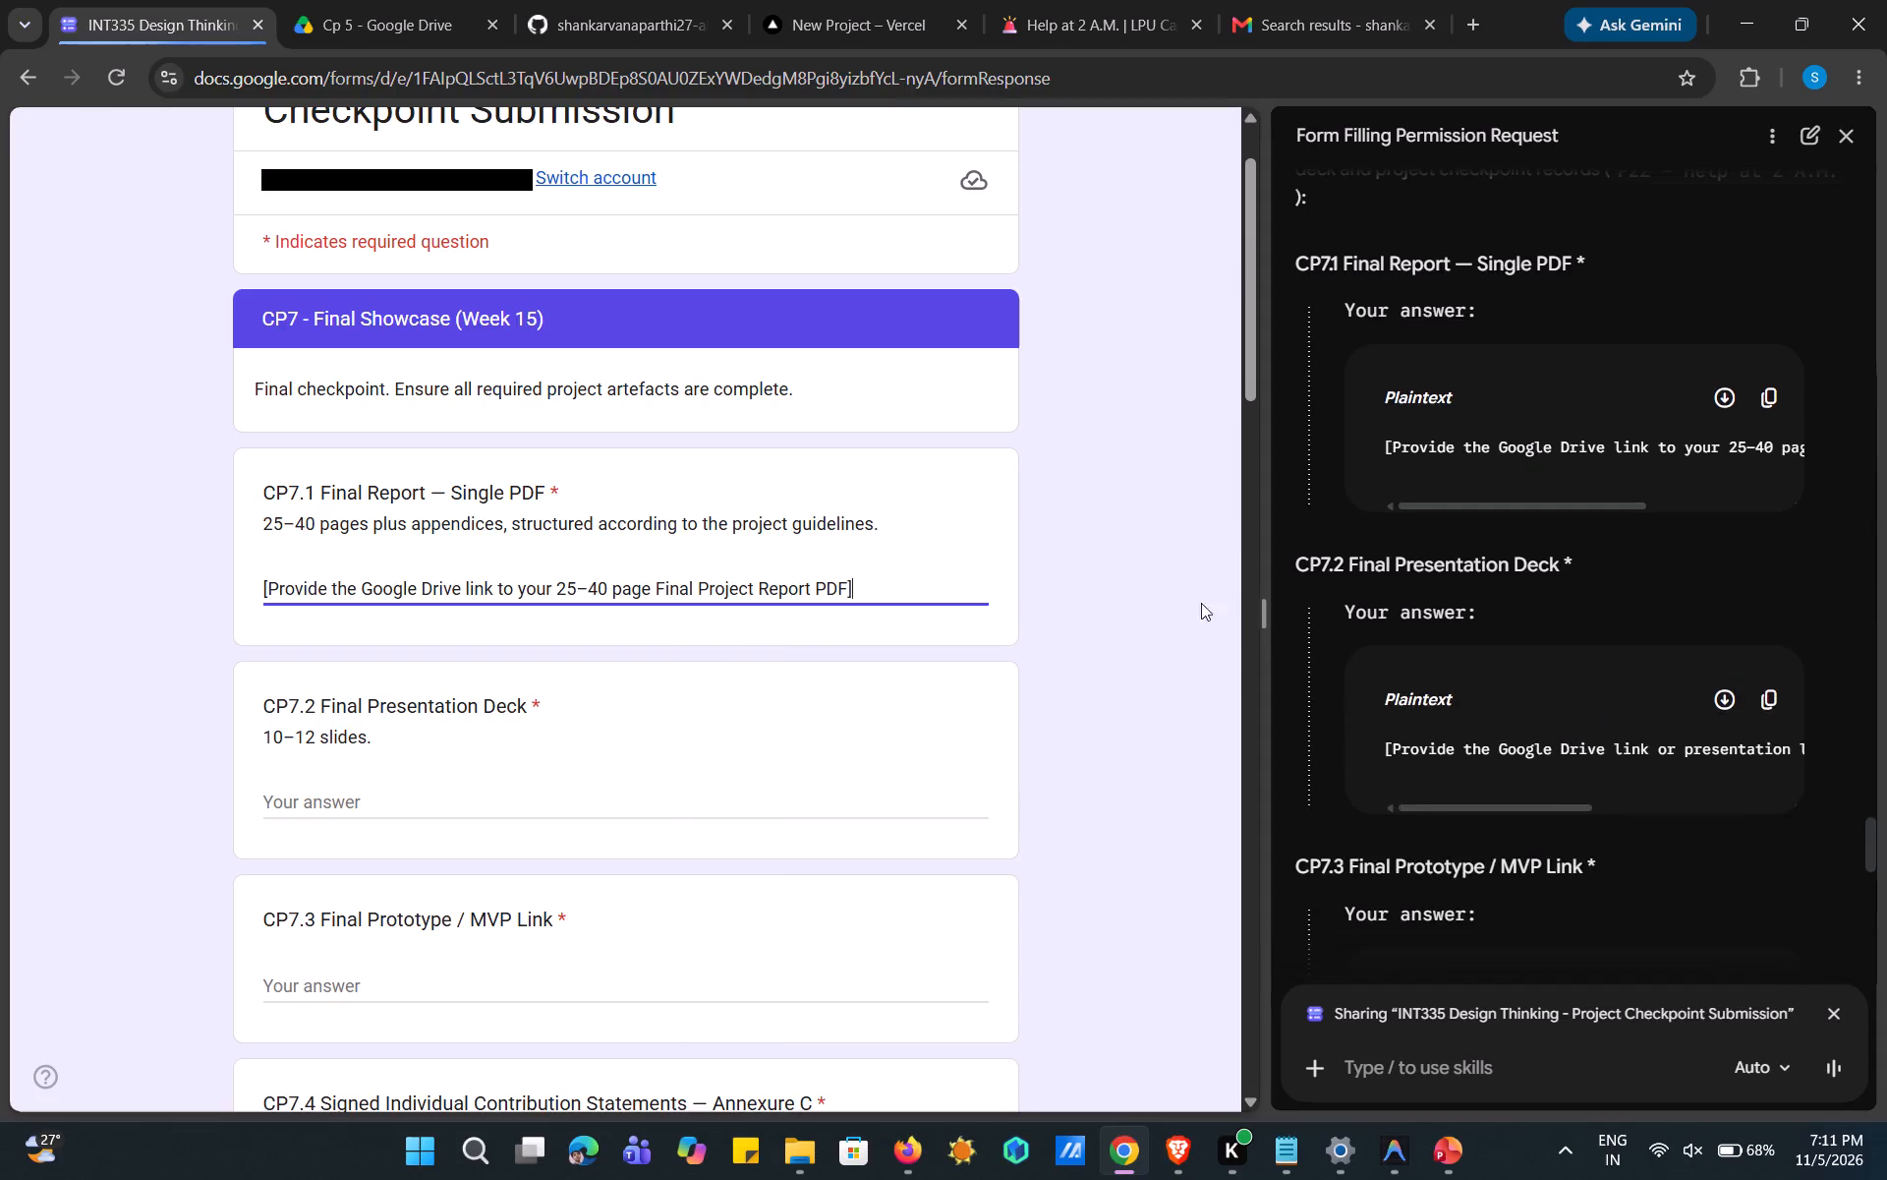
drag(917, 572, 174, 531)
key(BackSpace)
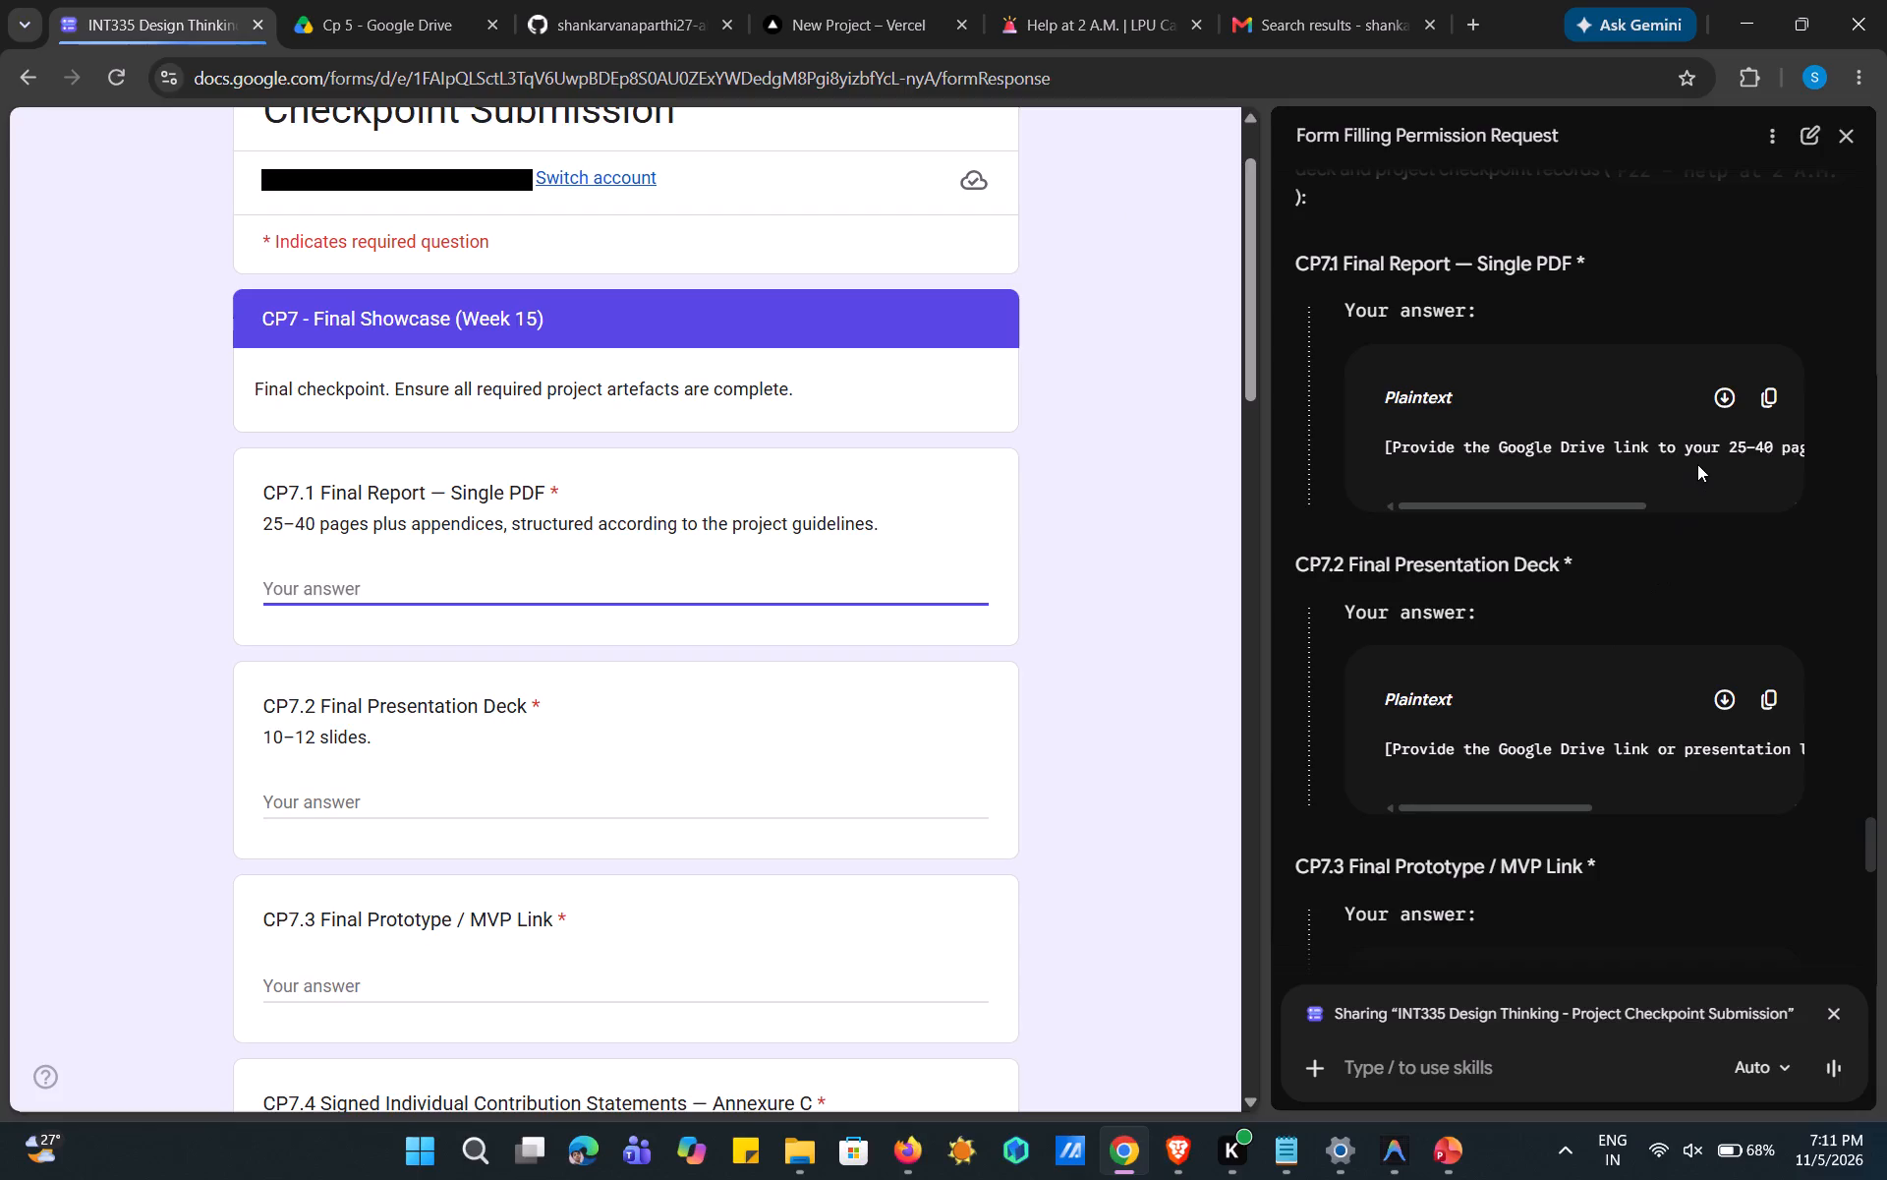
Copy the CA 7 Drive folder link from the Notepad notes into the CP7.1 Final Report and CP7.2 Final Presentation Deck answers.
click(1284, 1146)
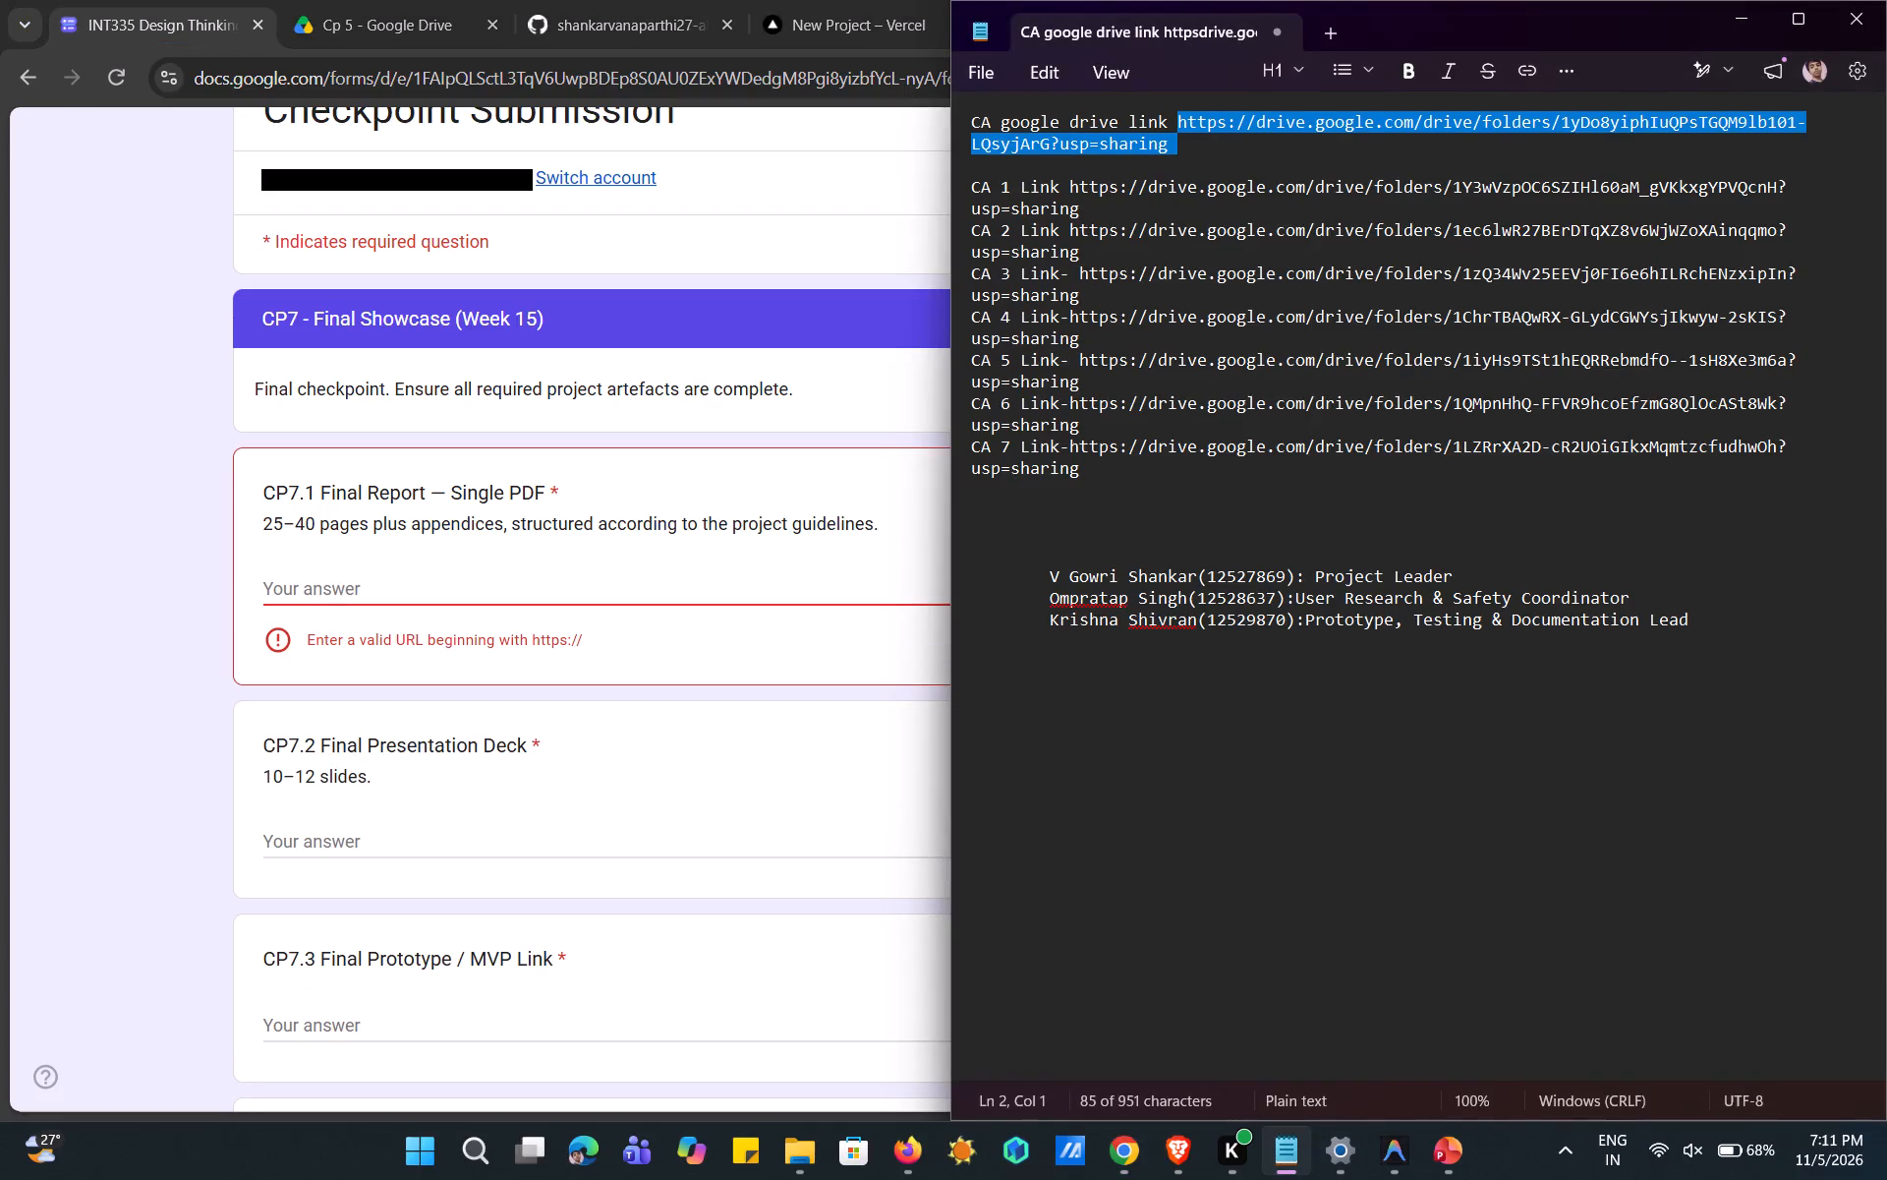
drag(1074, 445, 1091, 460)
key(ctrl+c)
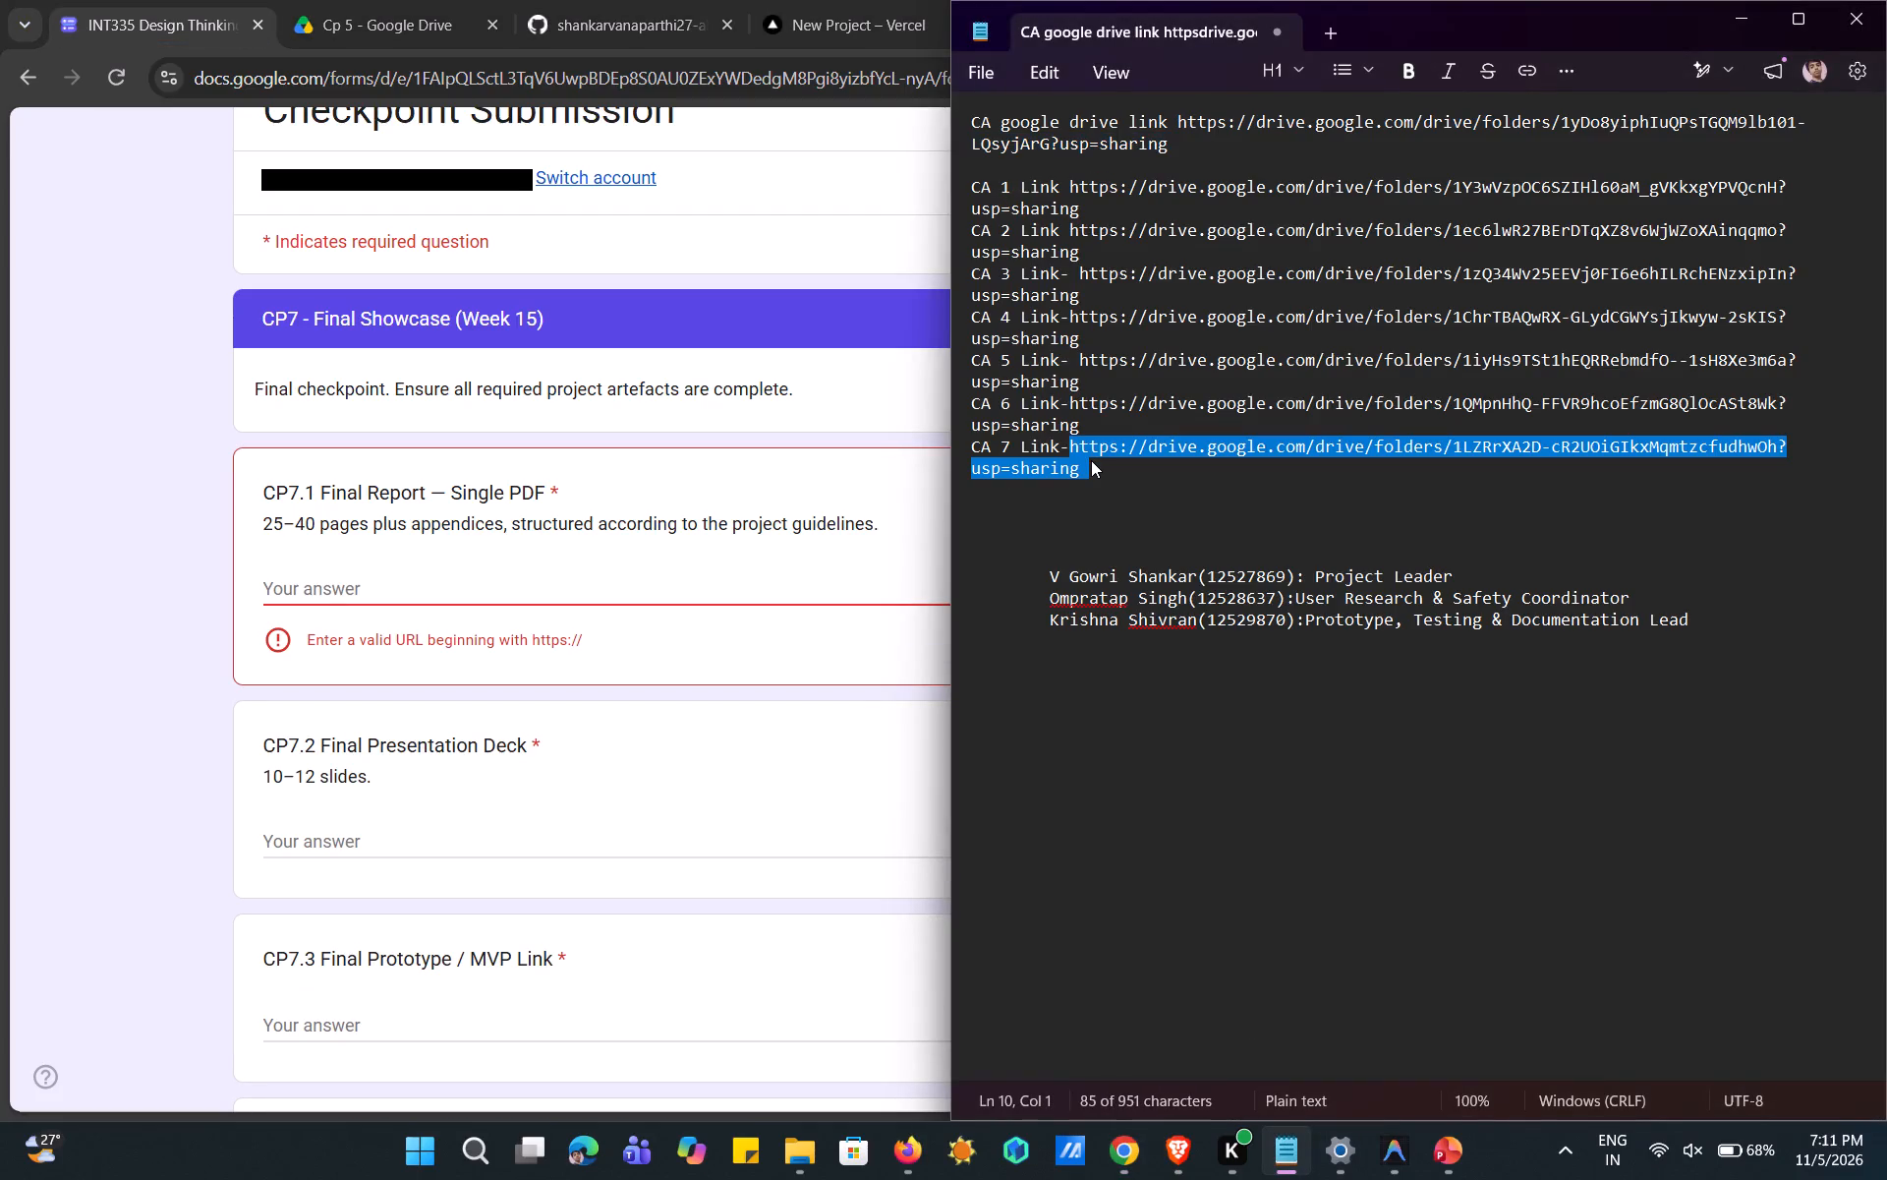
right_click(537, 571)
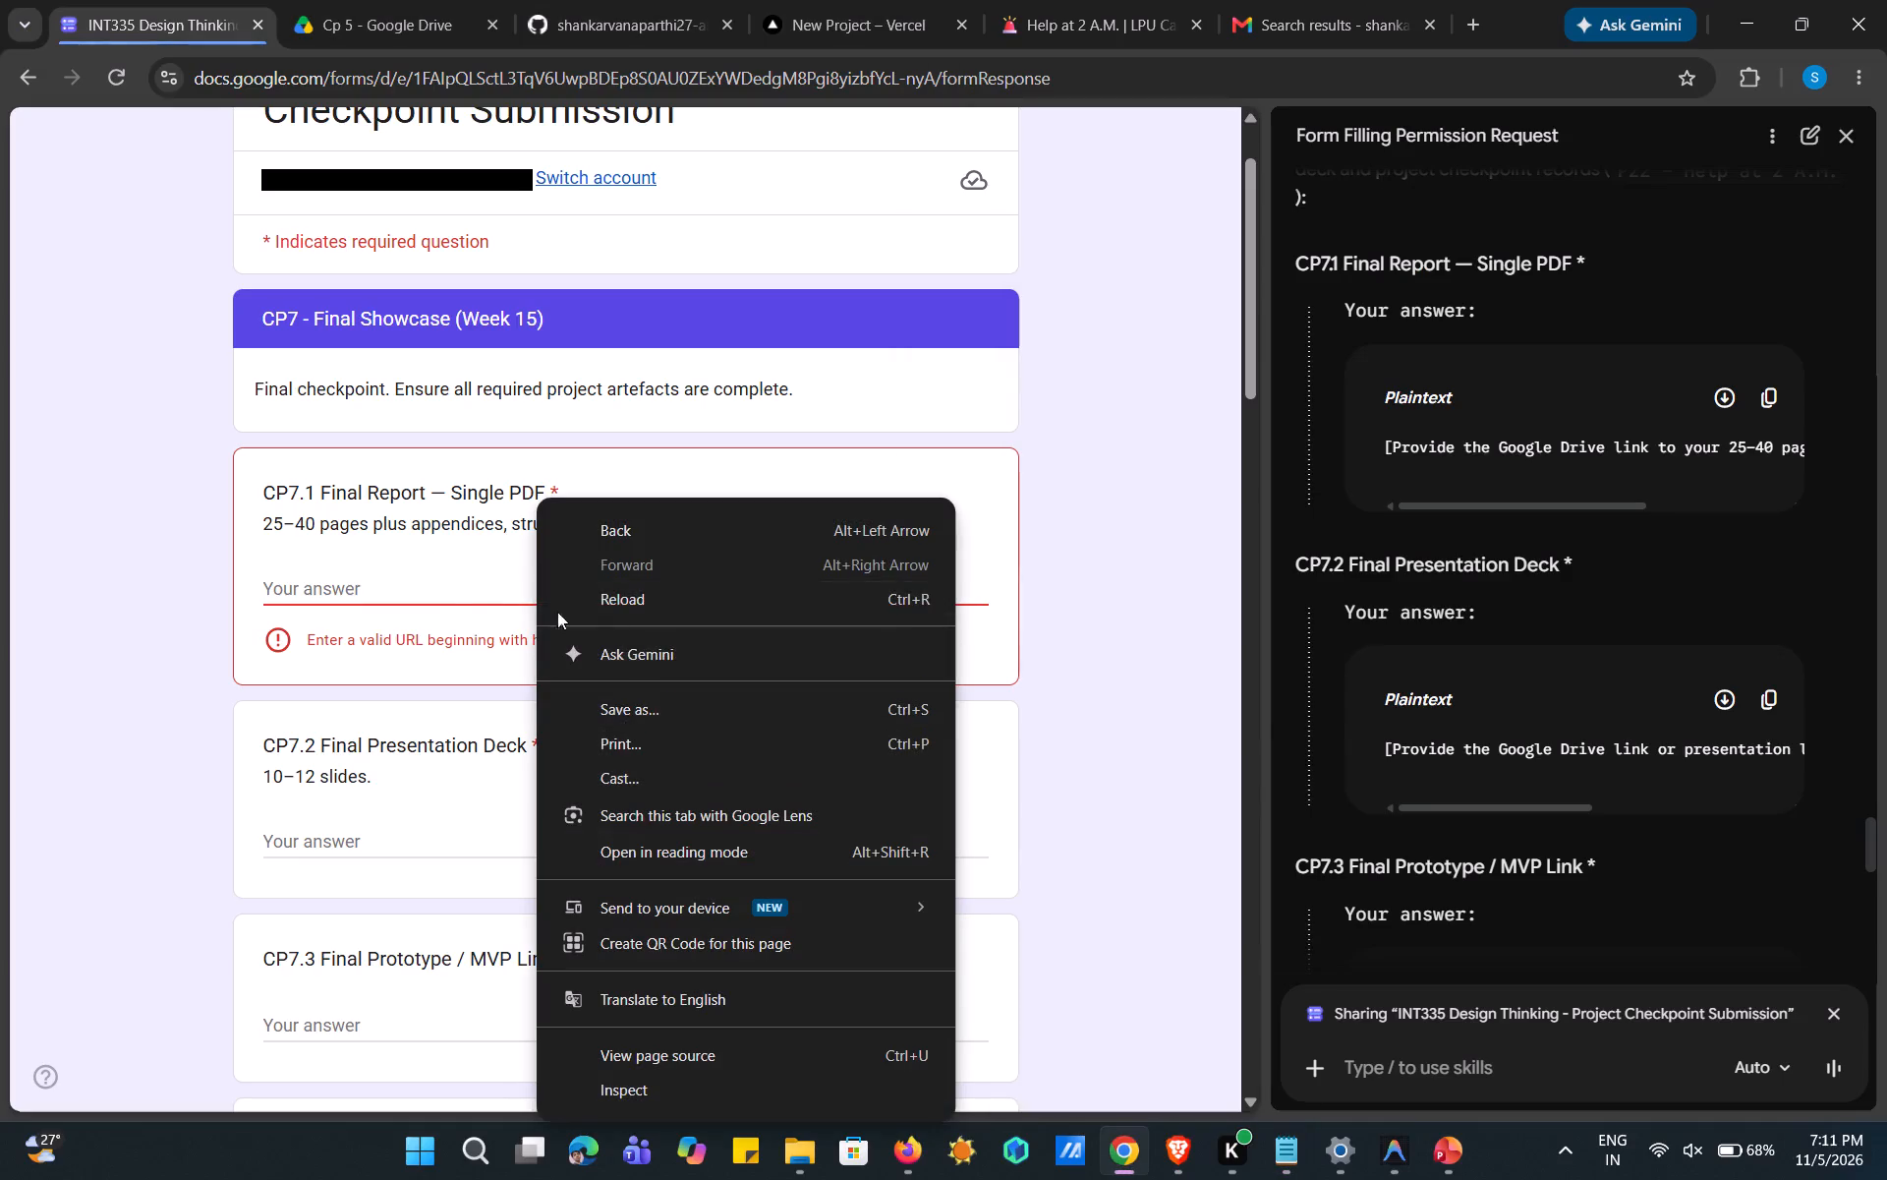
click(417, 575)
right_click(412, 575)
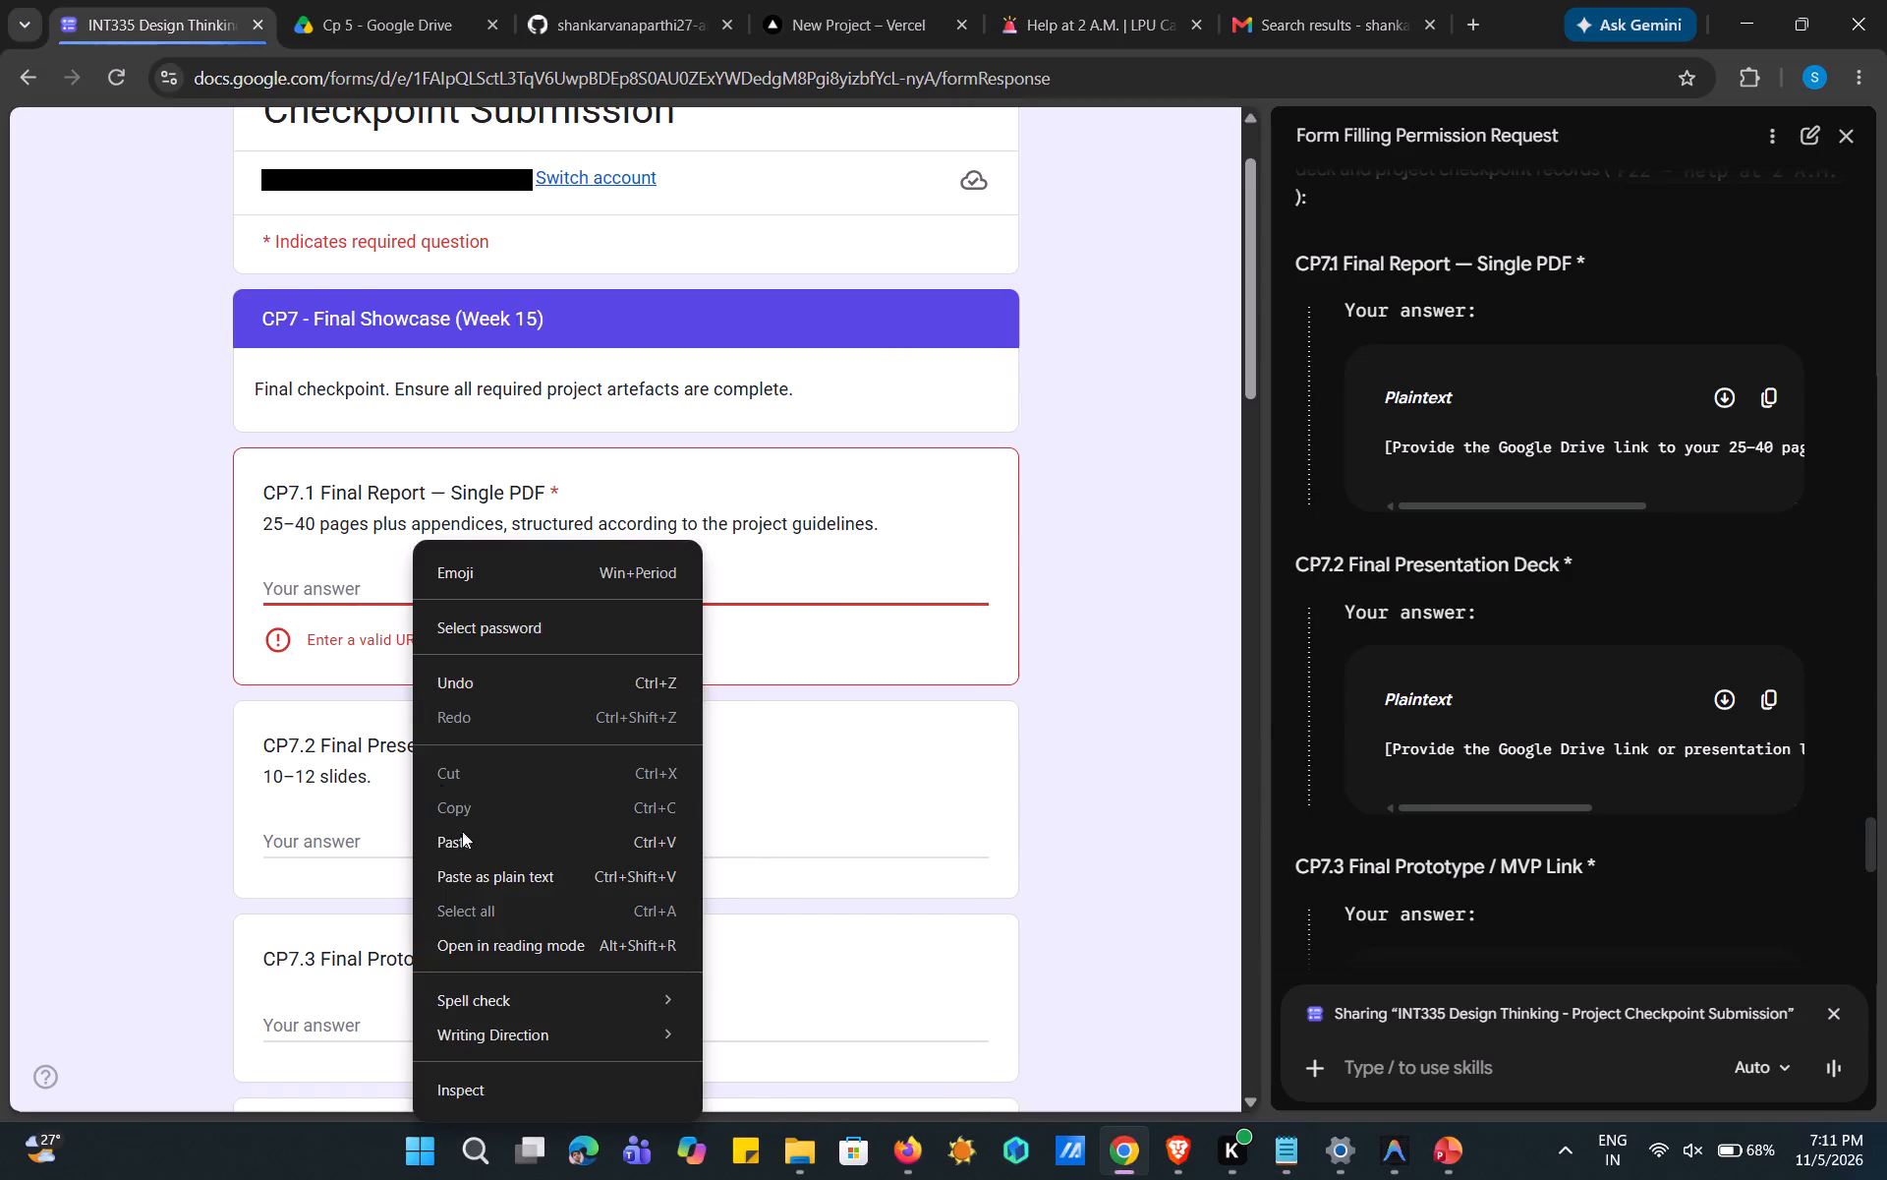
click(464, 838)
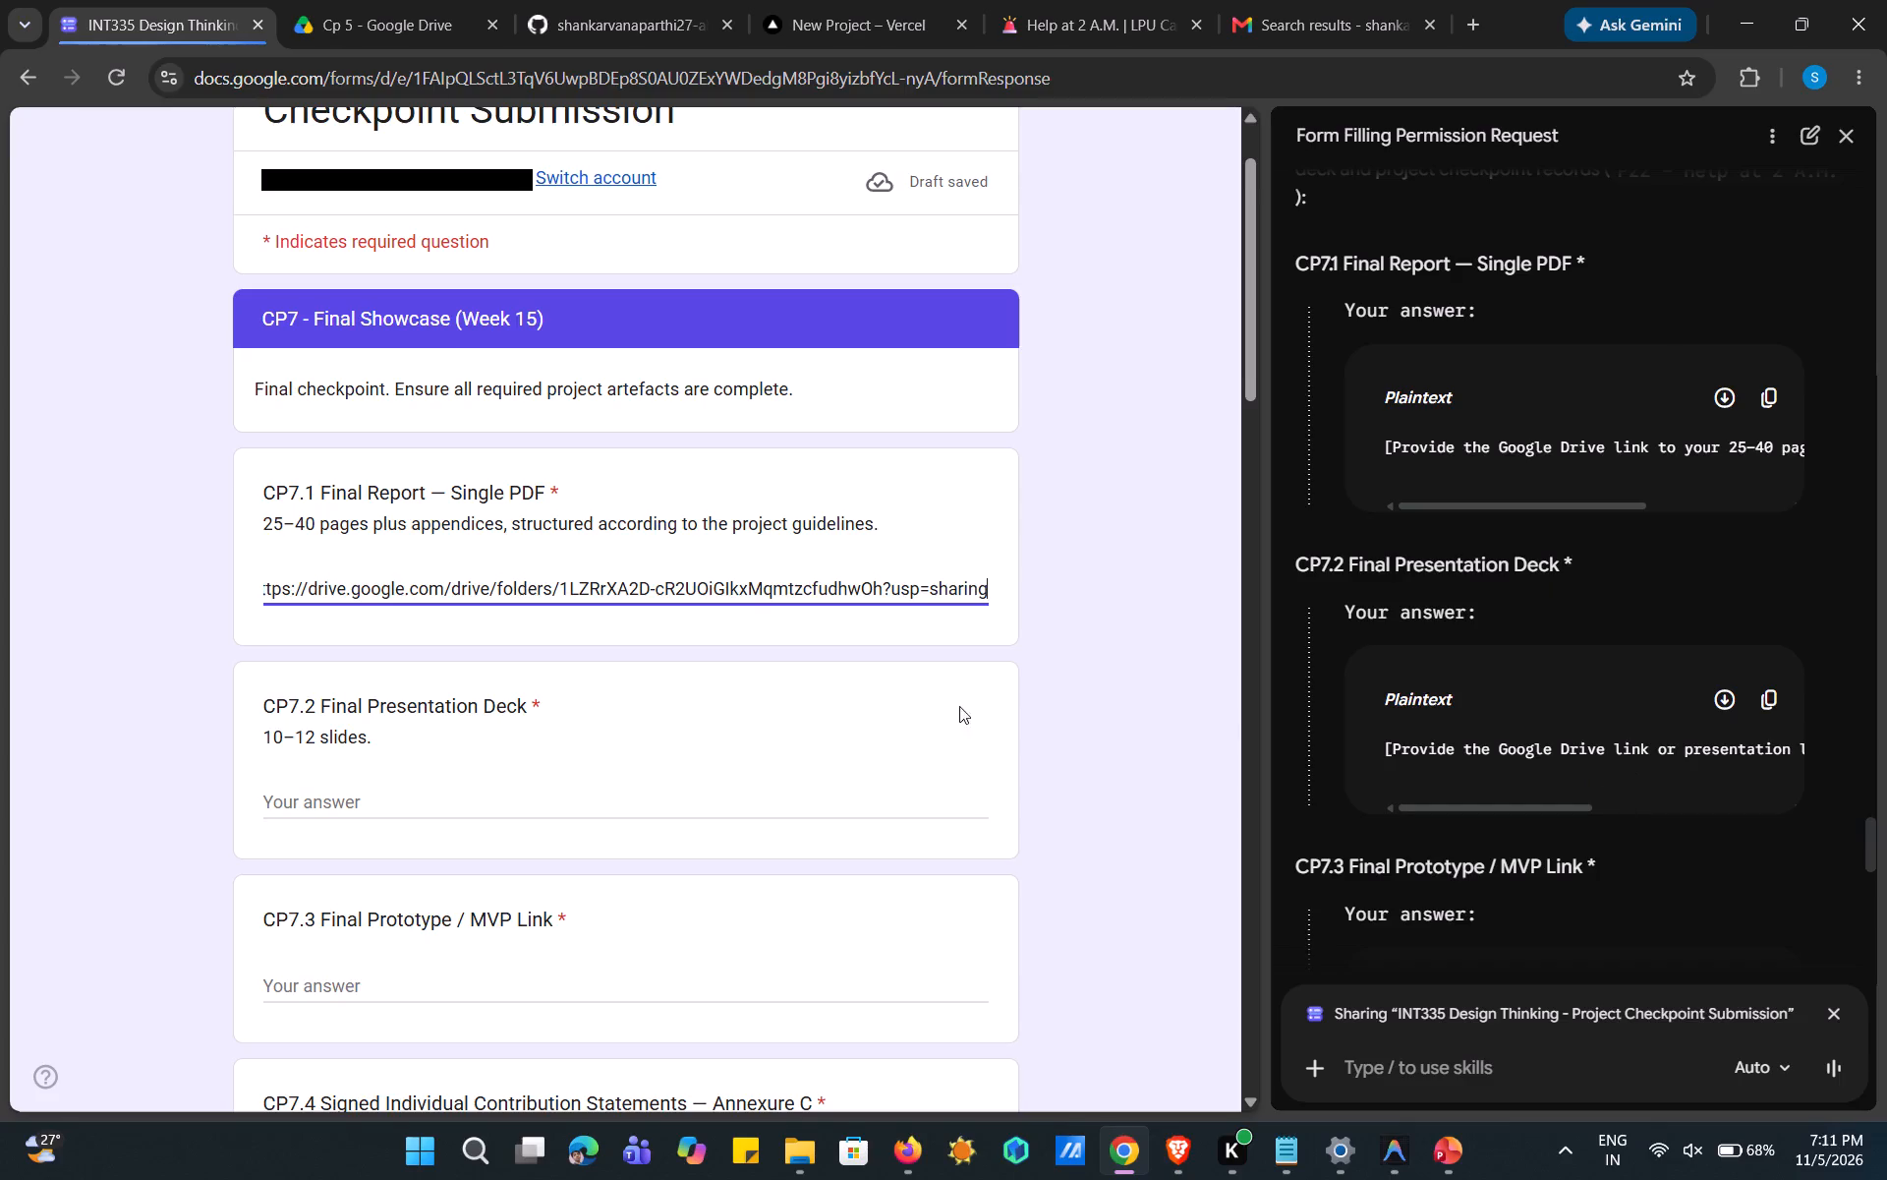
click(363, 797)
key(ctrl+v)
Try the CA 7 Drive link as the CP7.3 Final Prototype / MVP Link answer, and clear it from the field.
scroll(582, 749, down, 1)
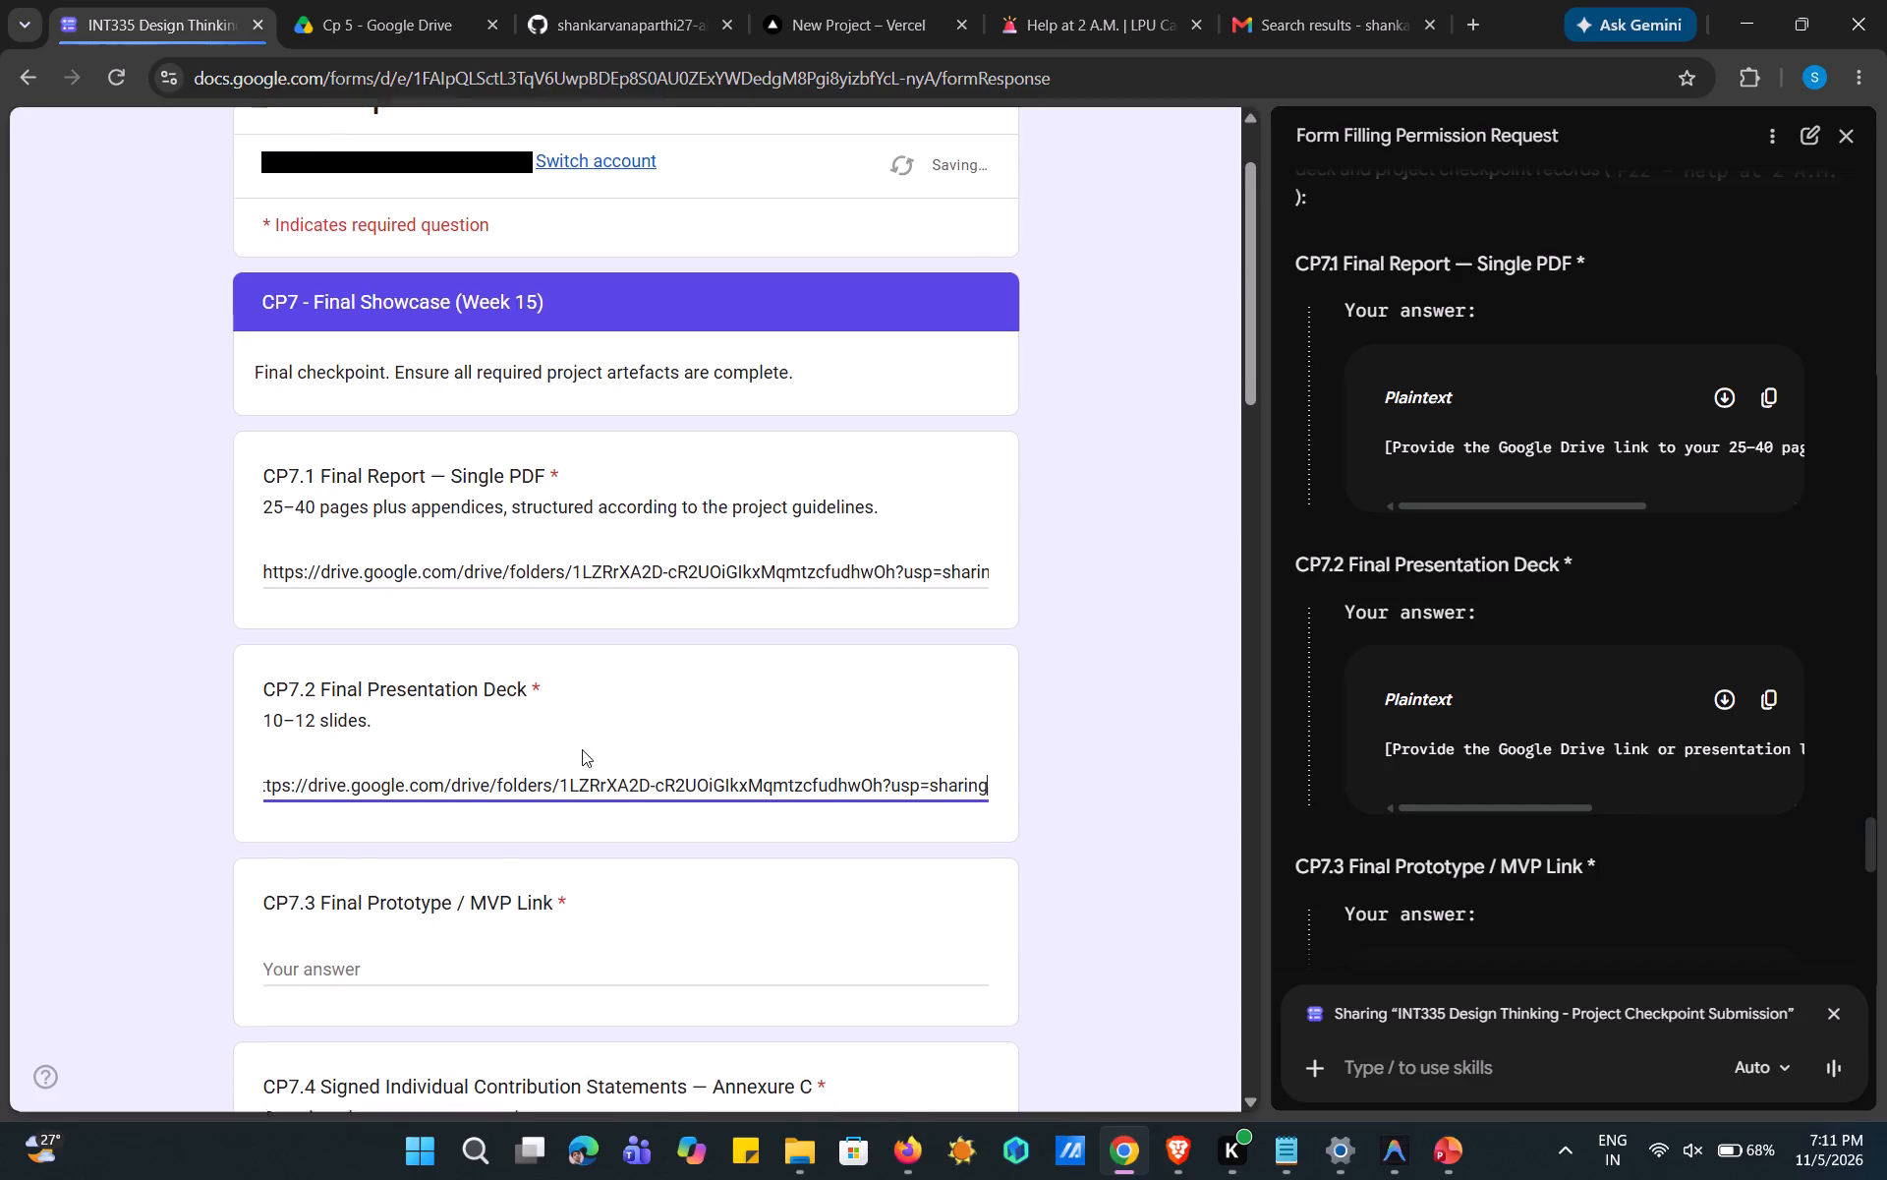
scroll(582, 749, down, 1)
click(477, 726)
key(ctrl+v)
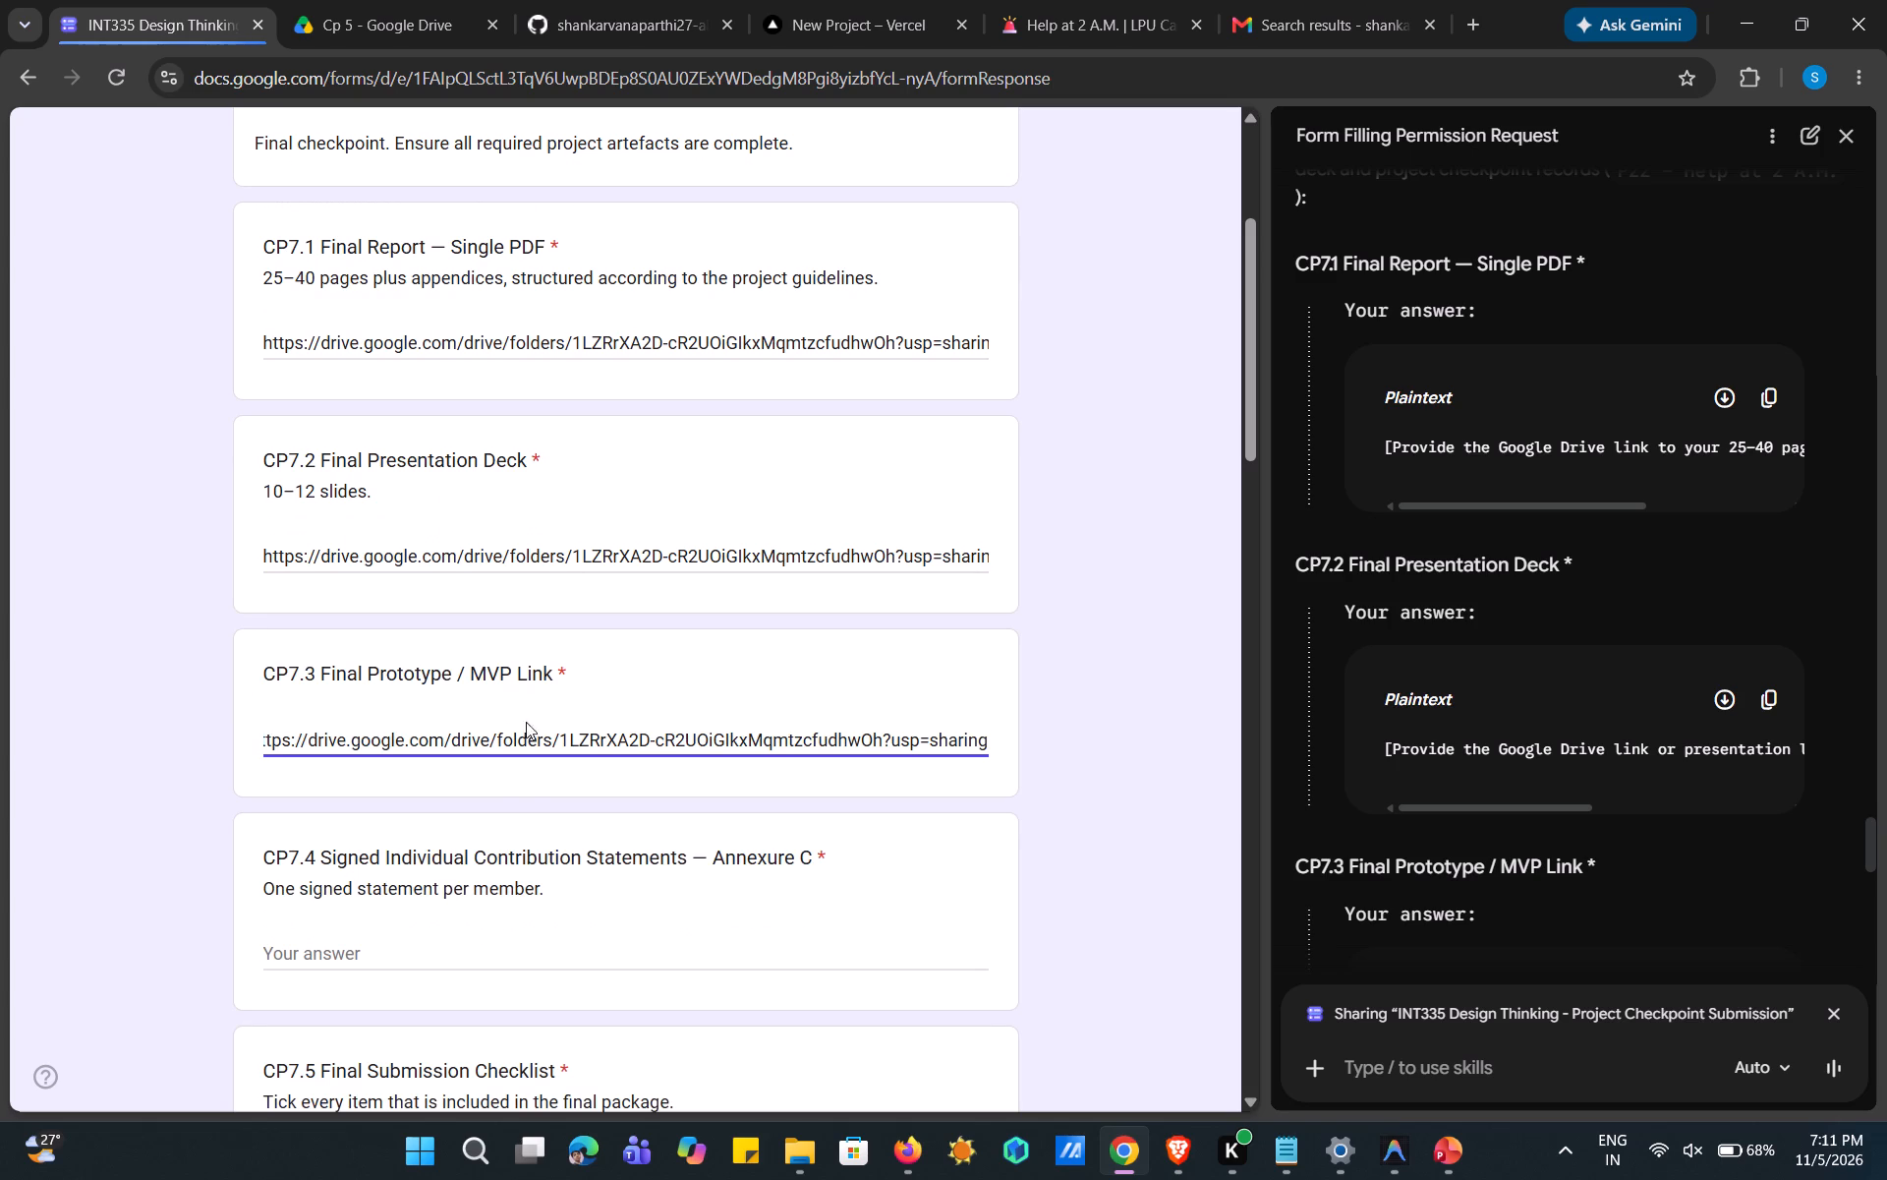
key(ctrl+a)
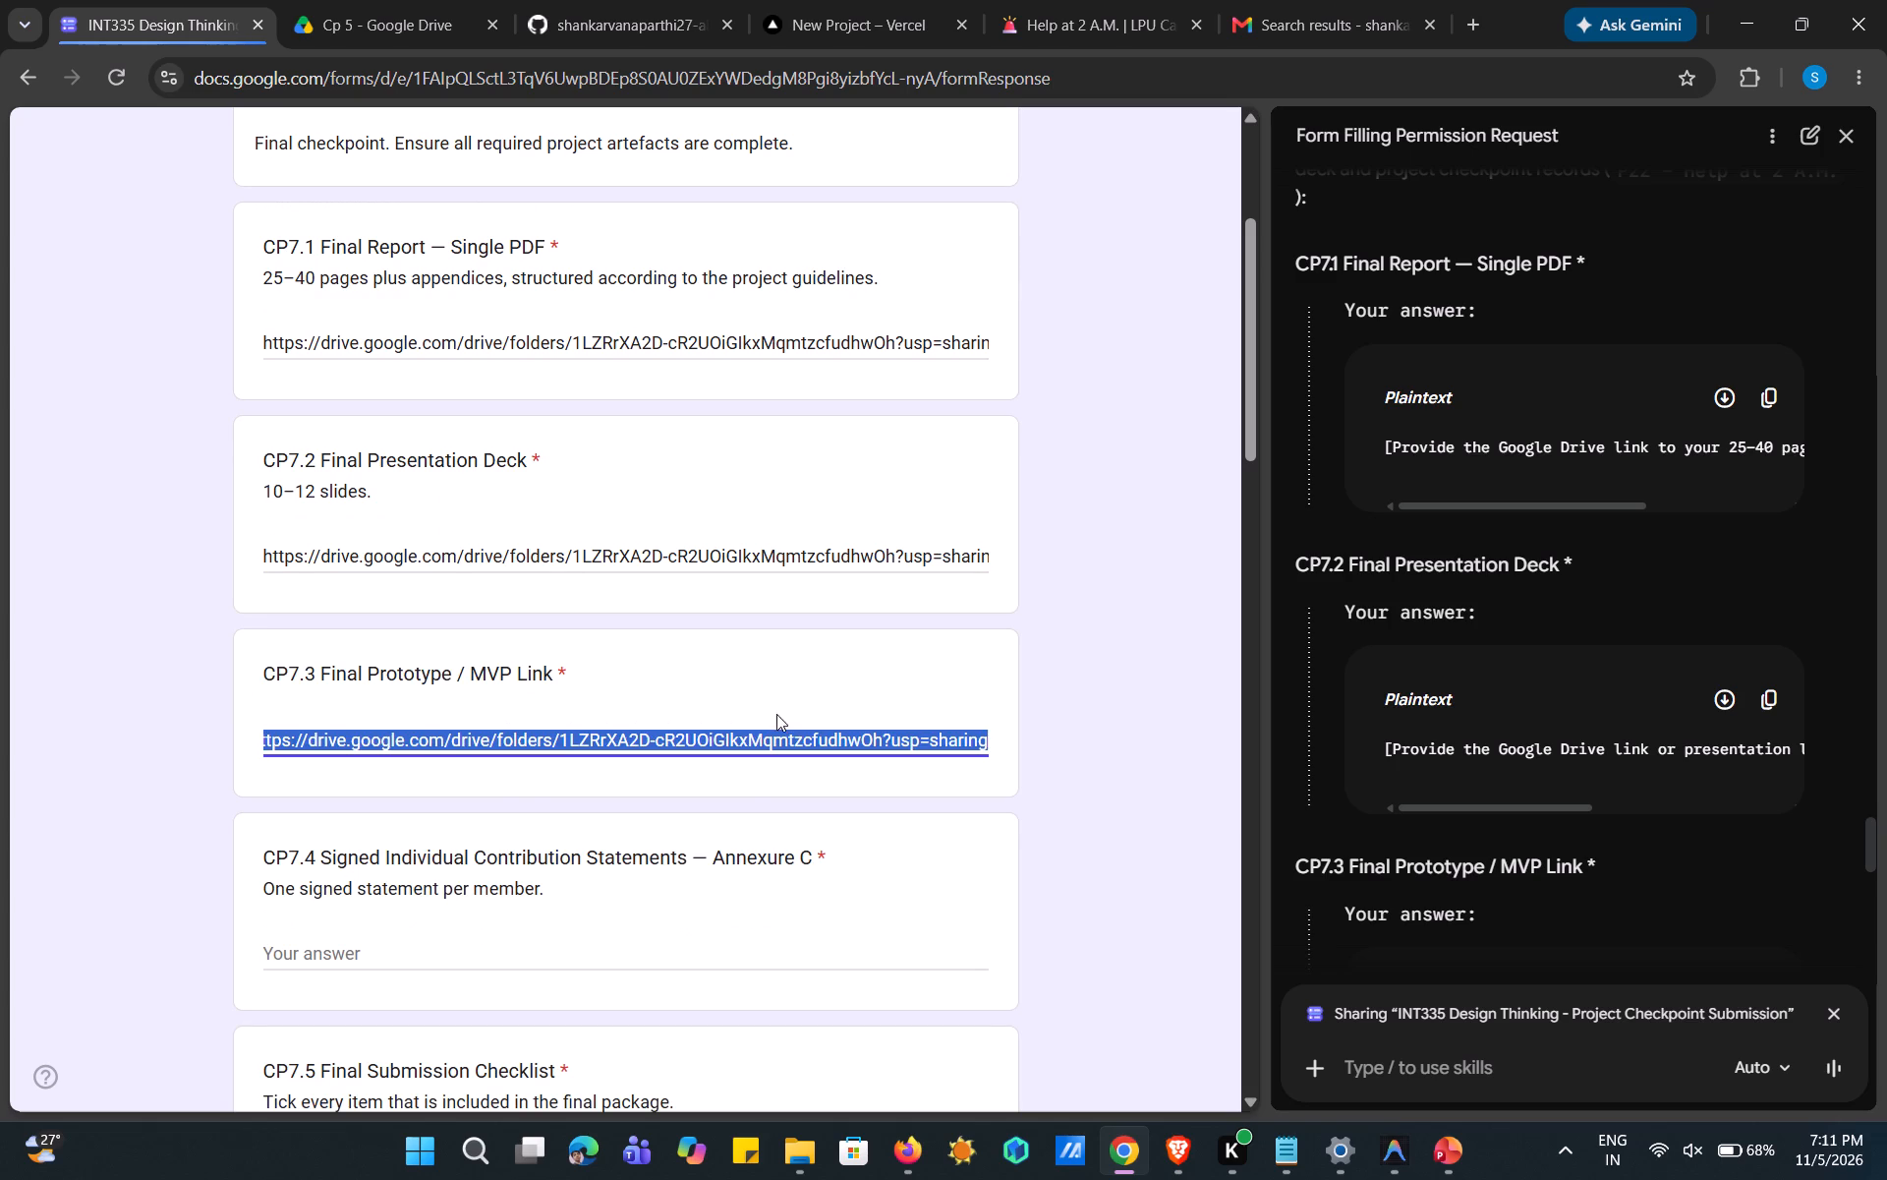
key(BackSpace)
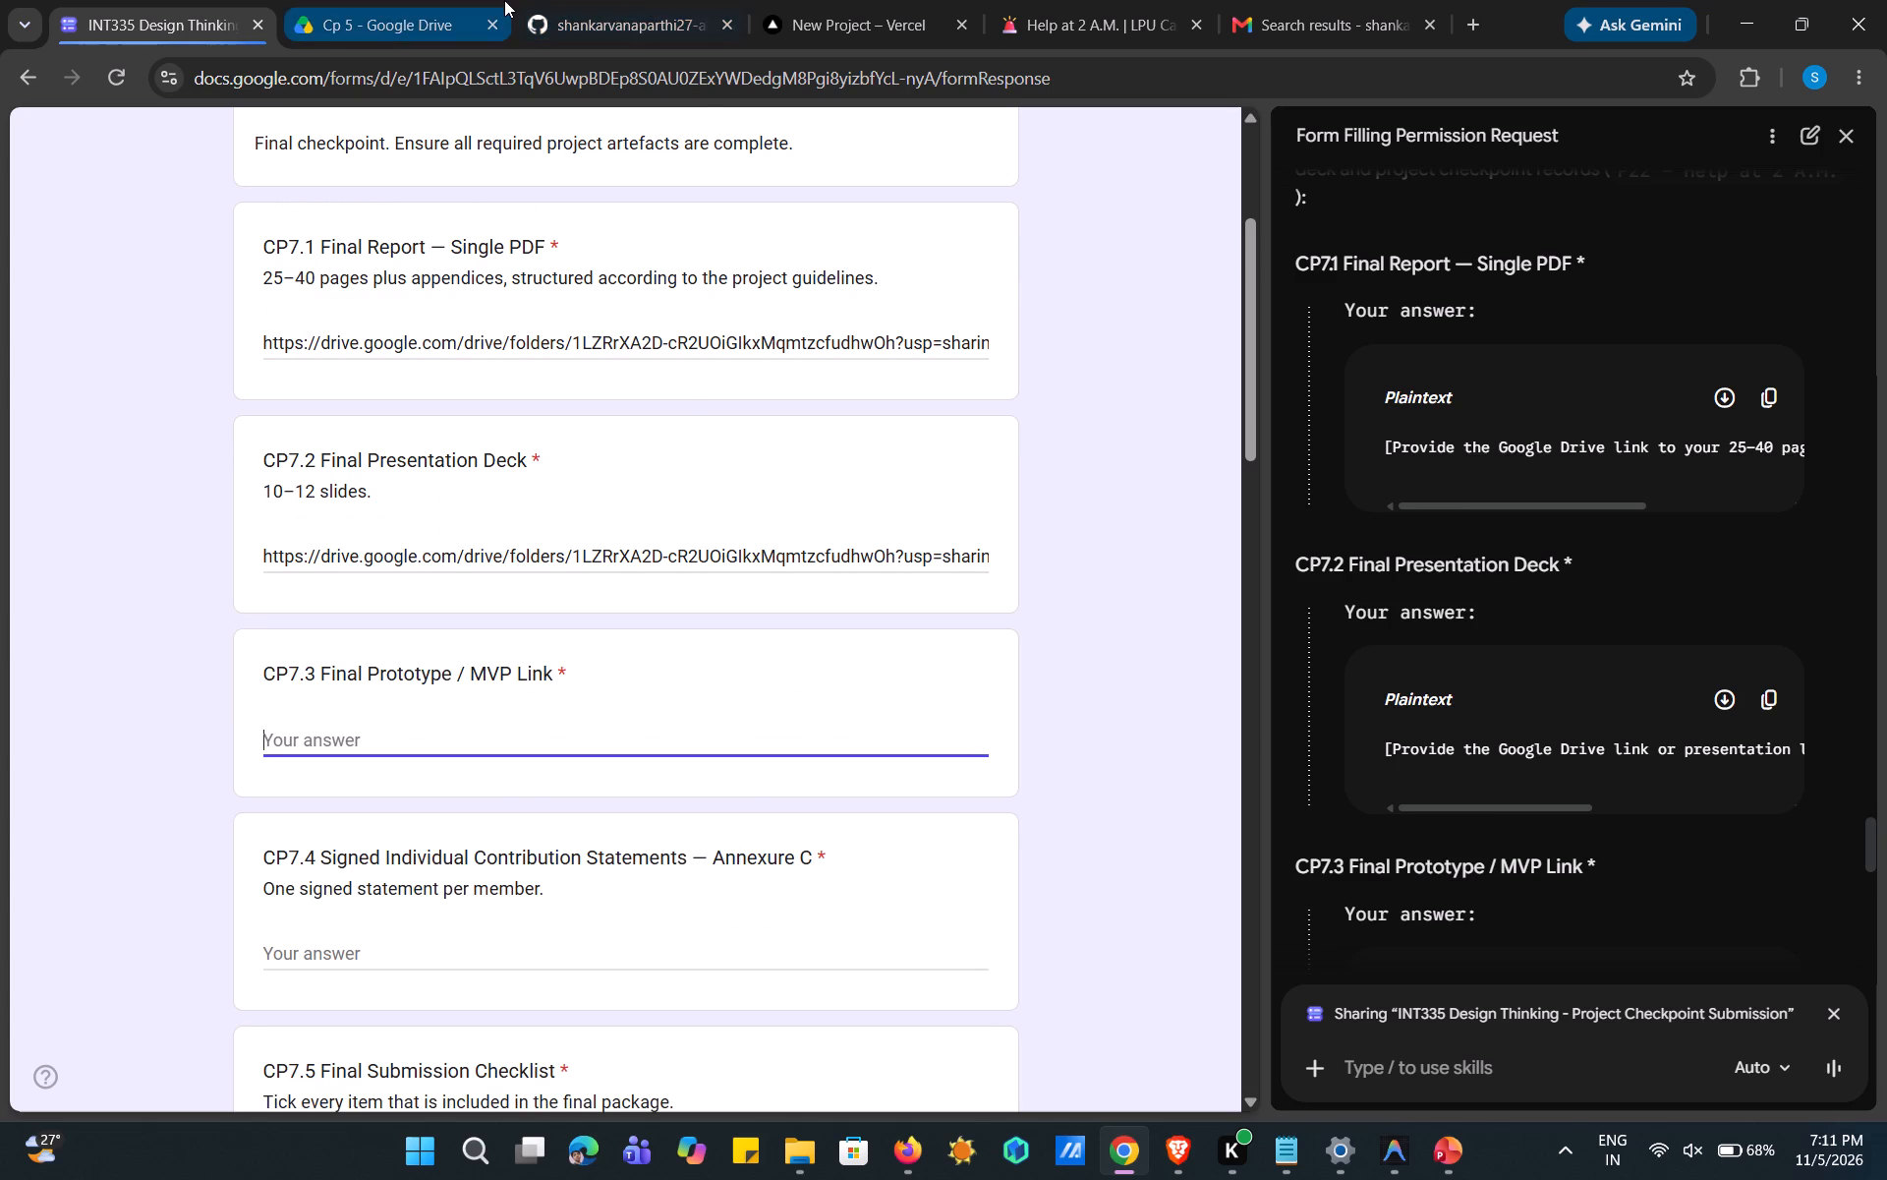
click(643, 0)
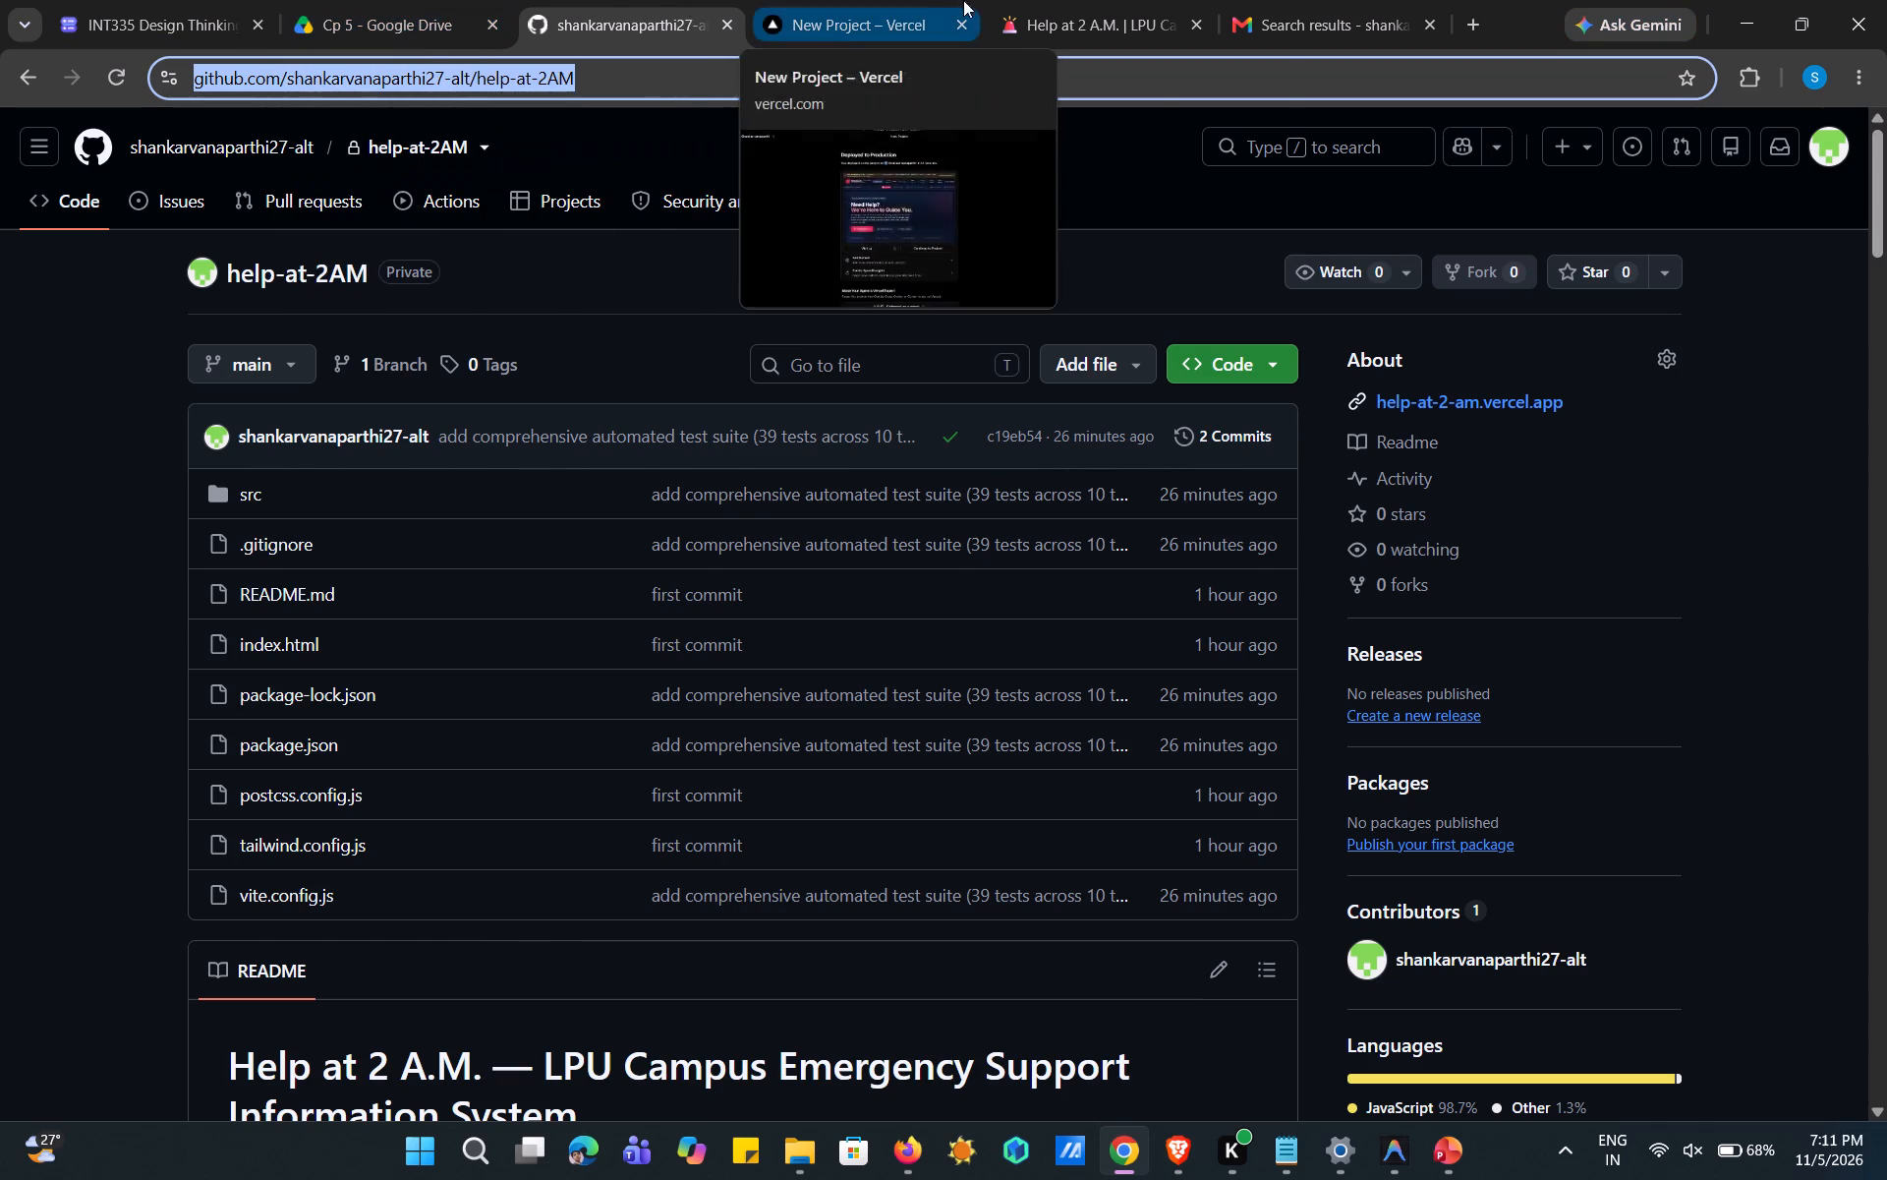
click(1032, 0)
right_click(406, 72)
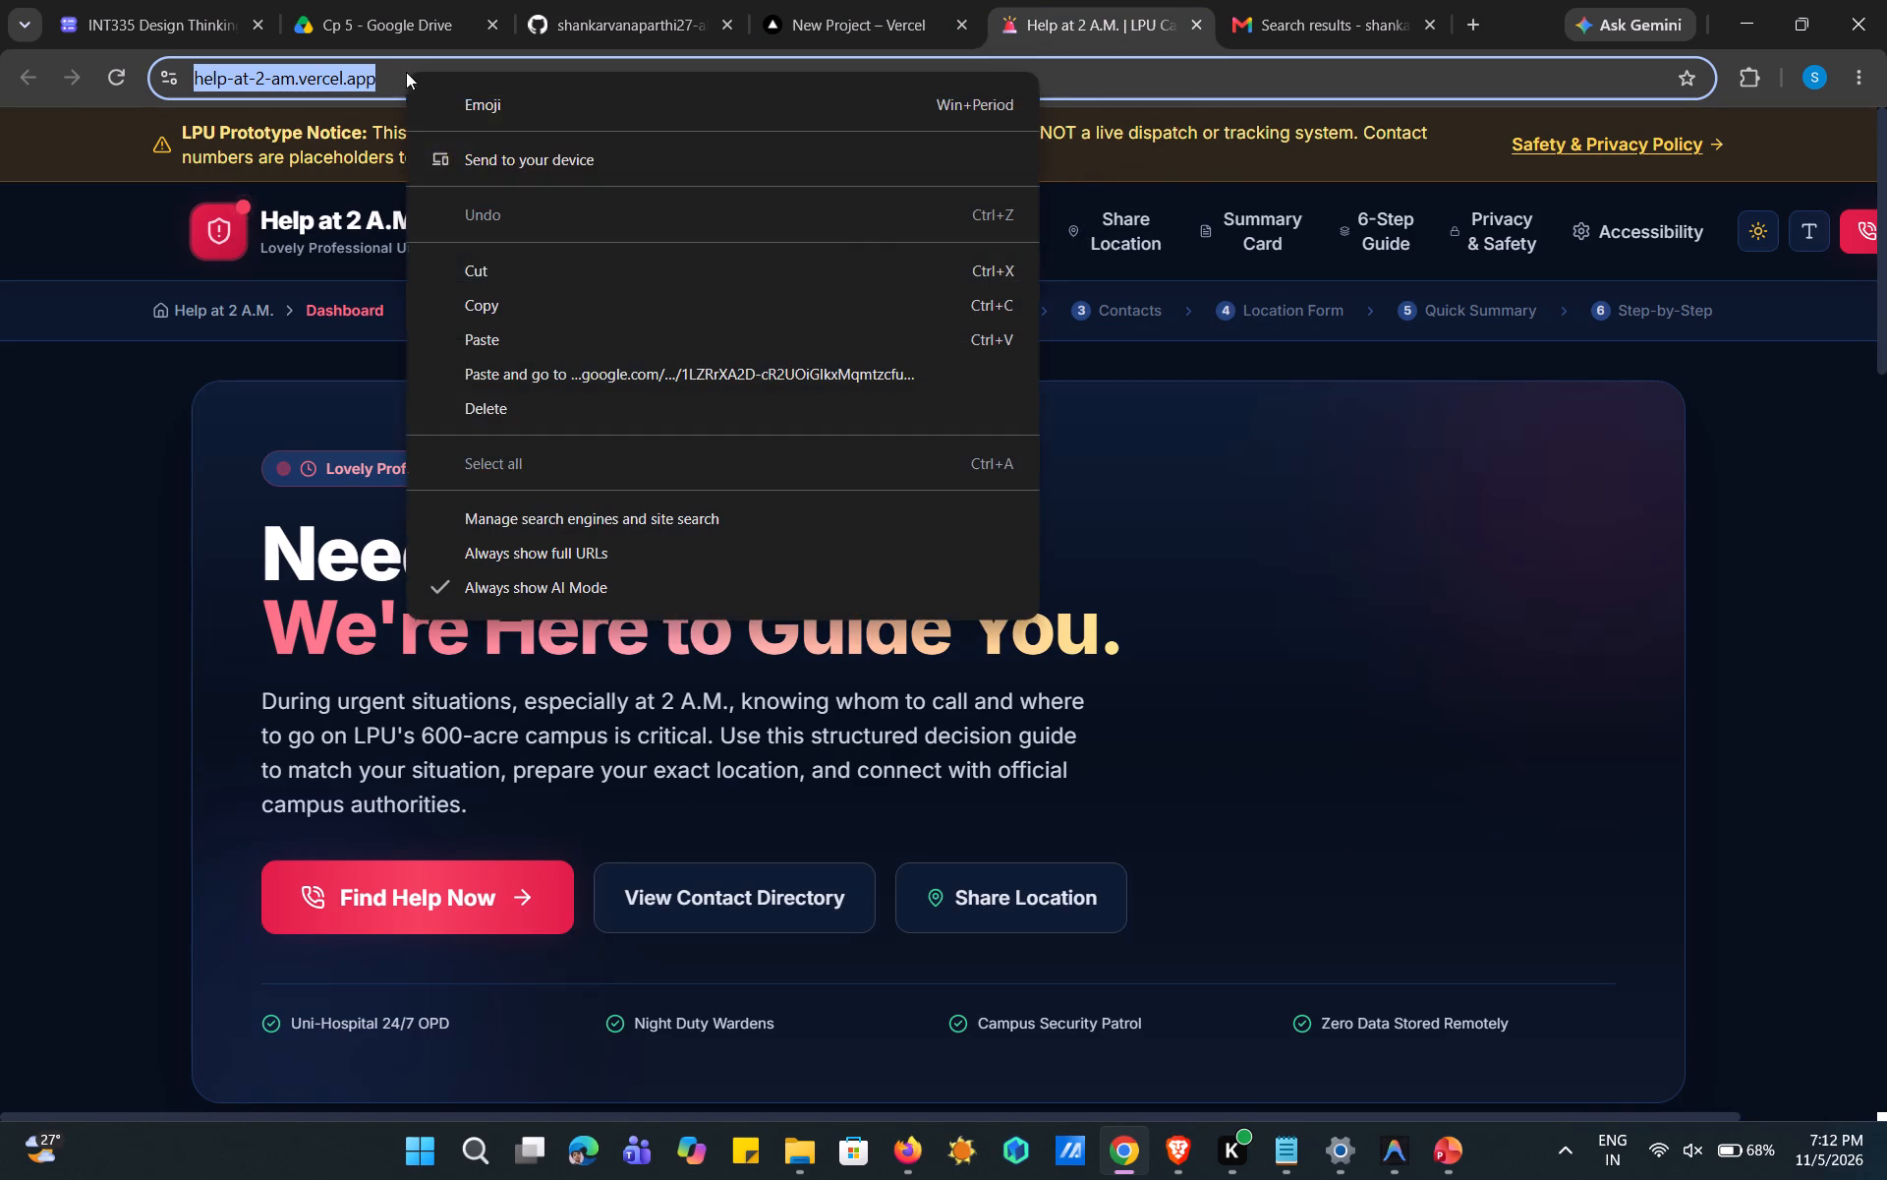
click(504, 302)
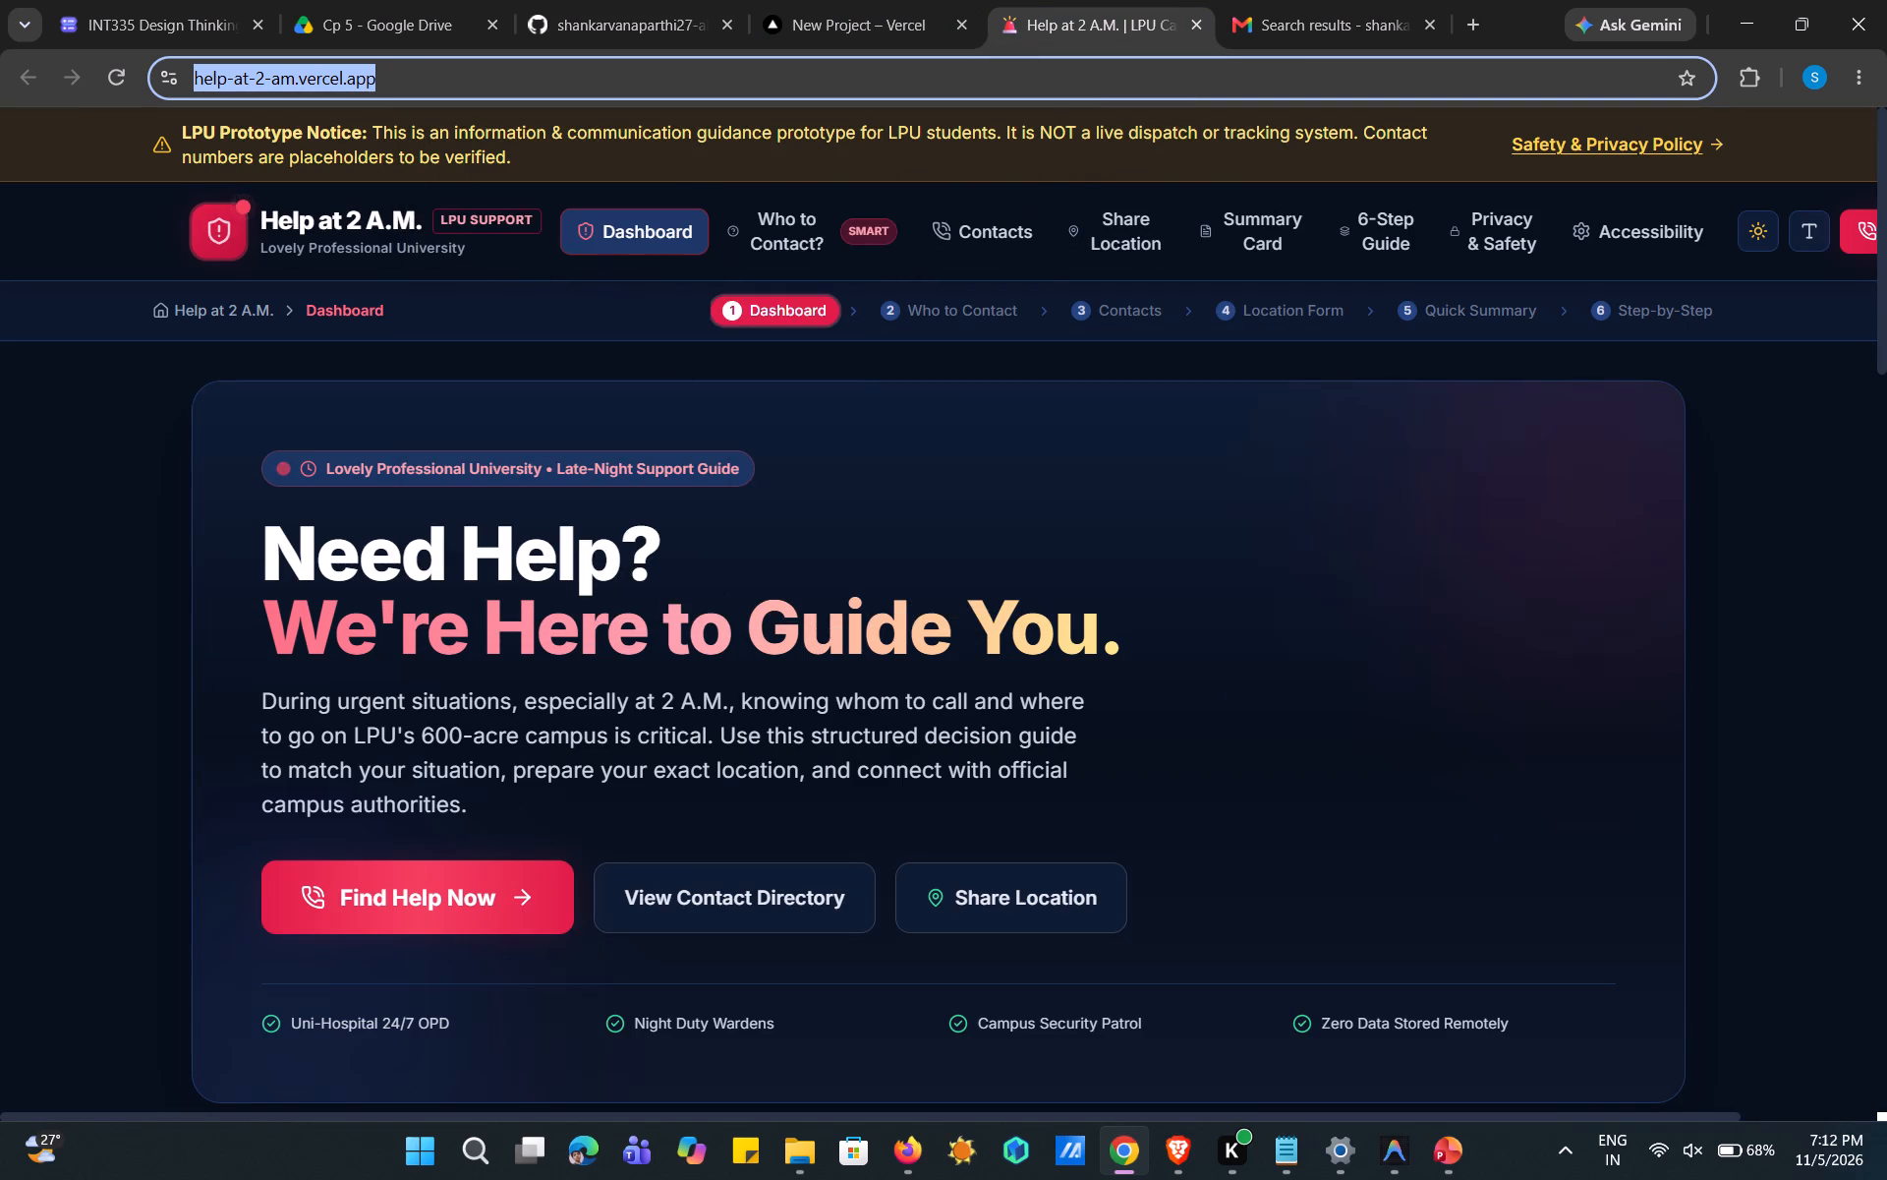
click(160, 0)
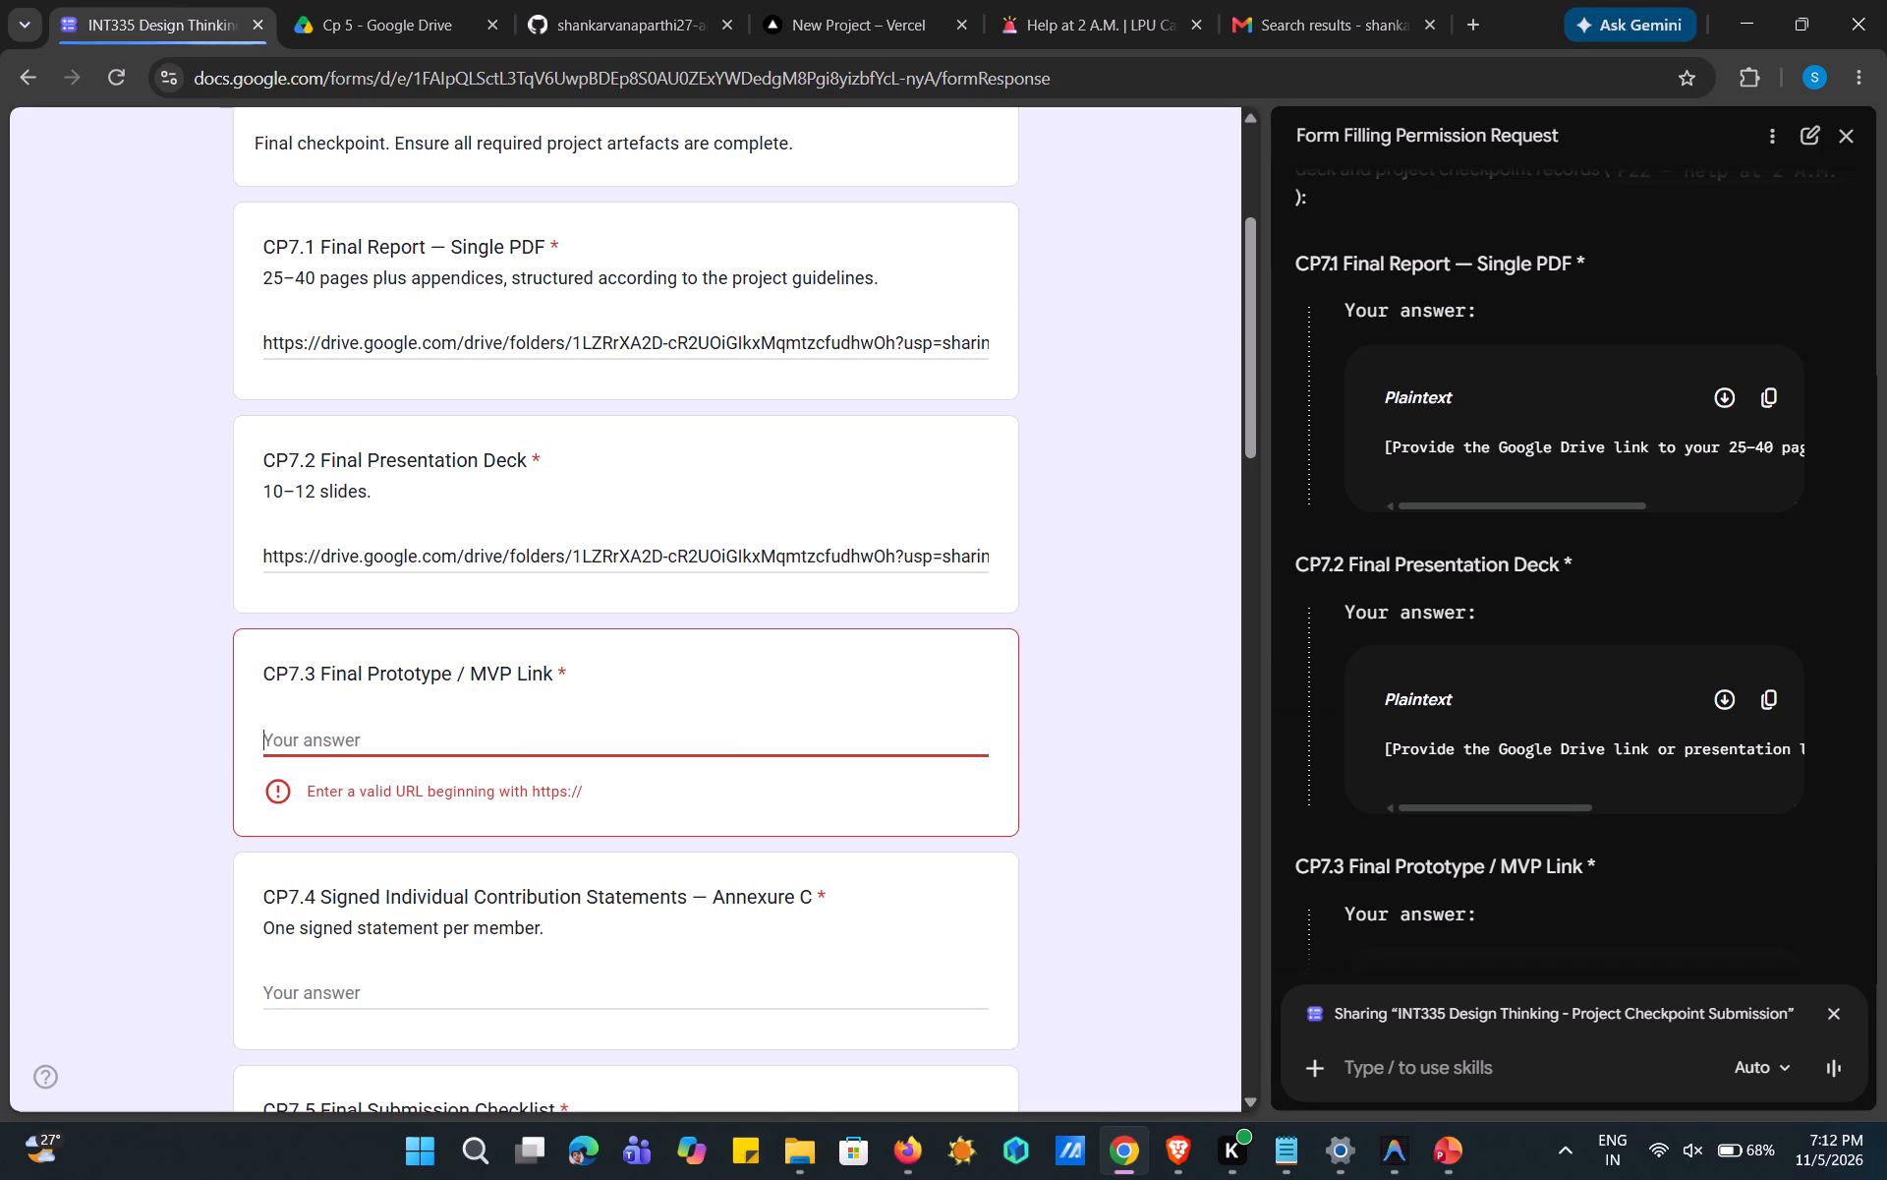
key(ctrl+v)
Reuse the Drive folder link from CP7.2 as the CP7.4 Signed Individual Contribution Statements answer.
scroll(527, 702, down, 2)
click(441, 705)
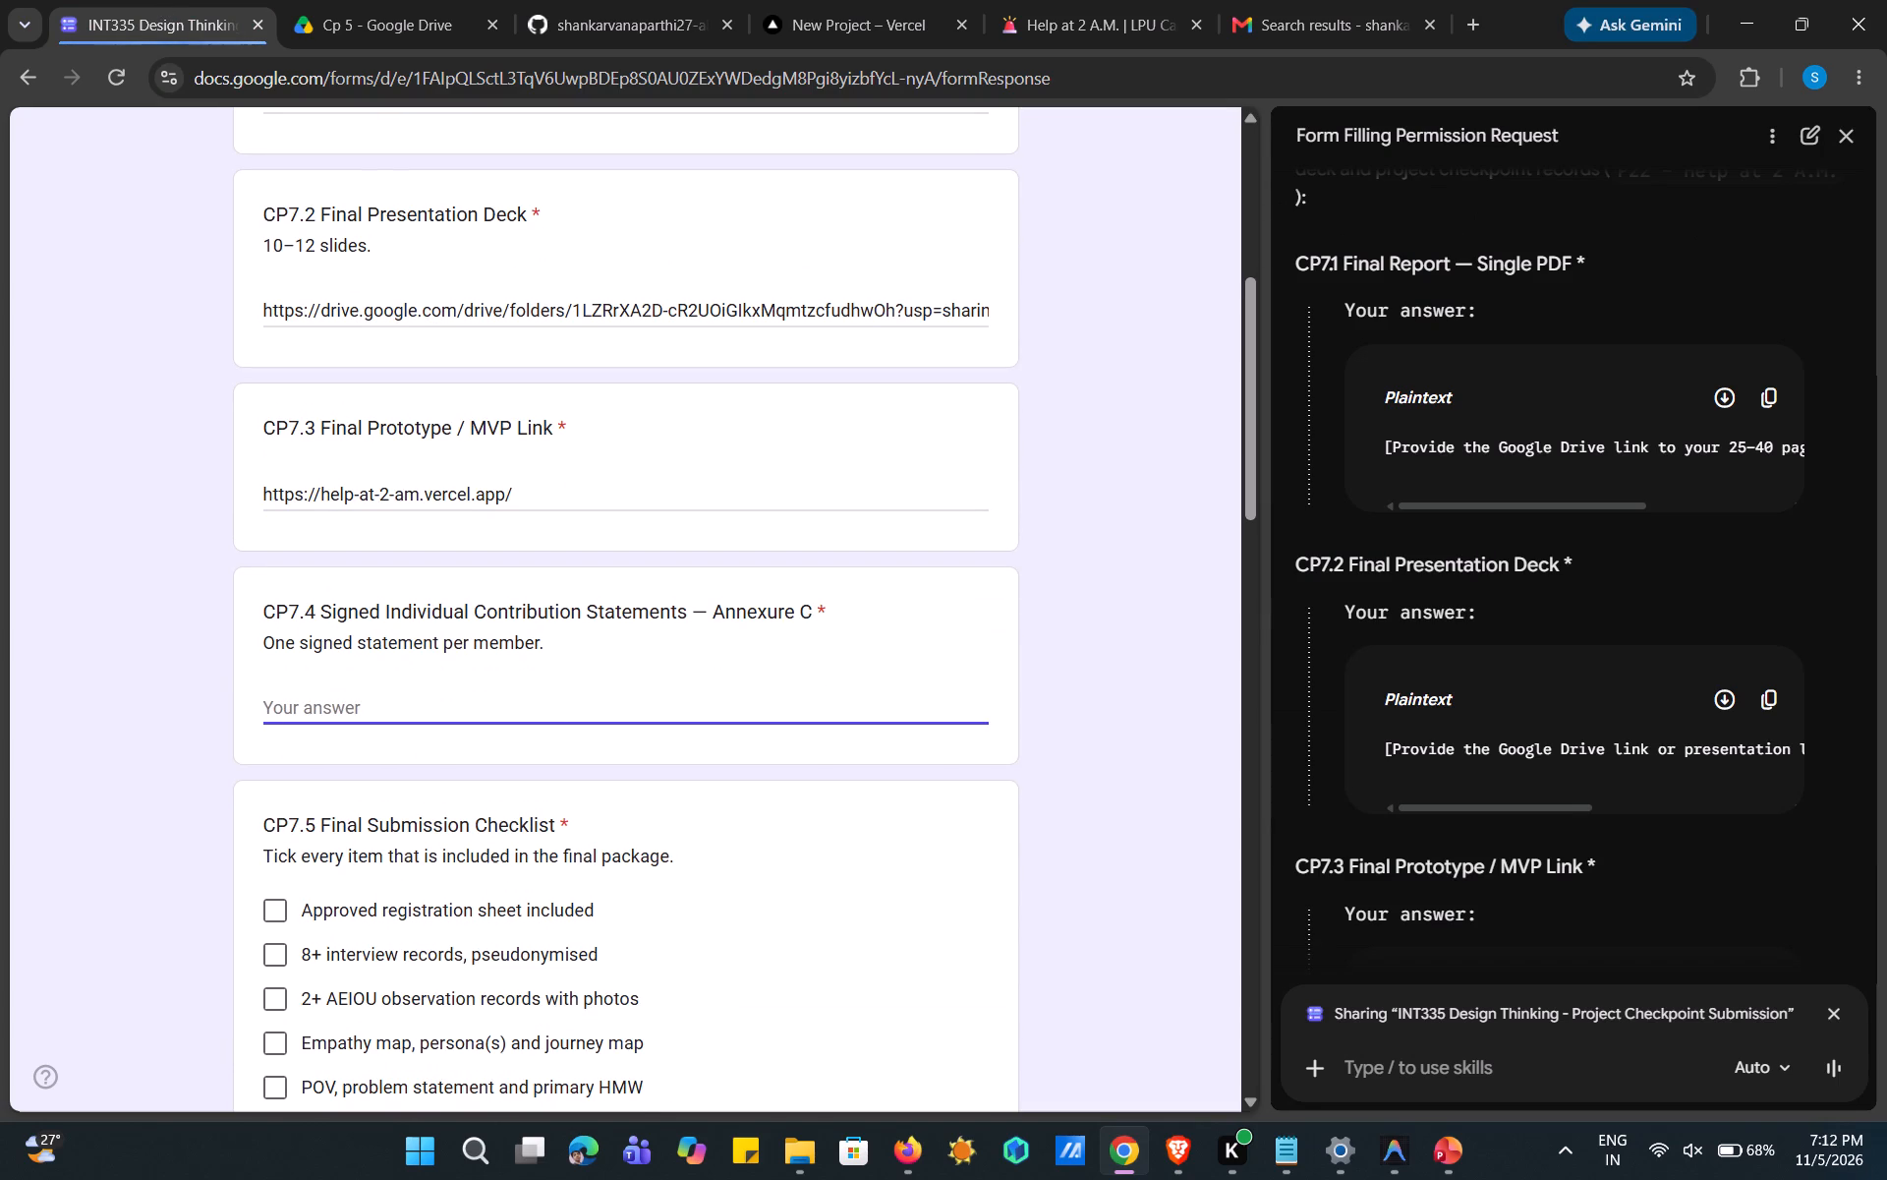
scroll(1586, 717, down, 3)
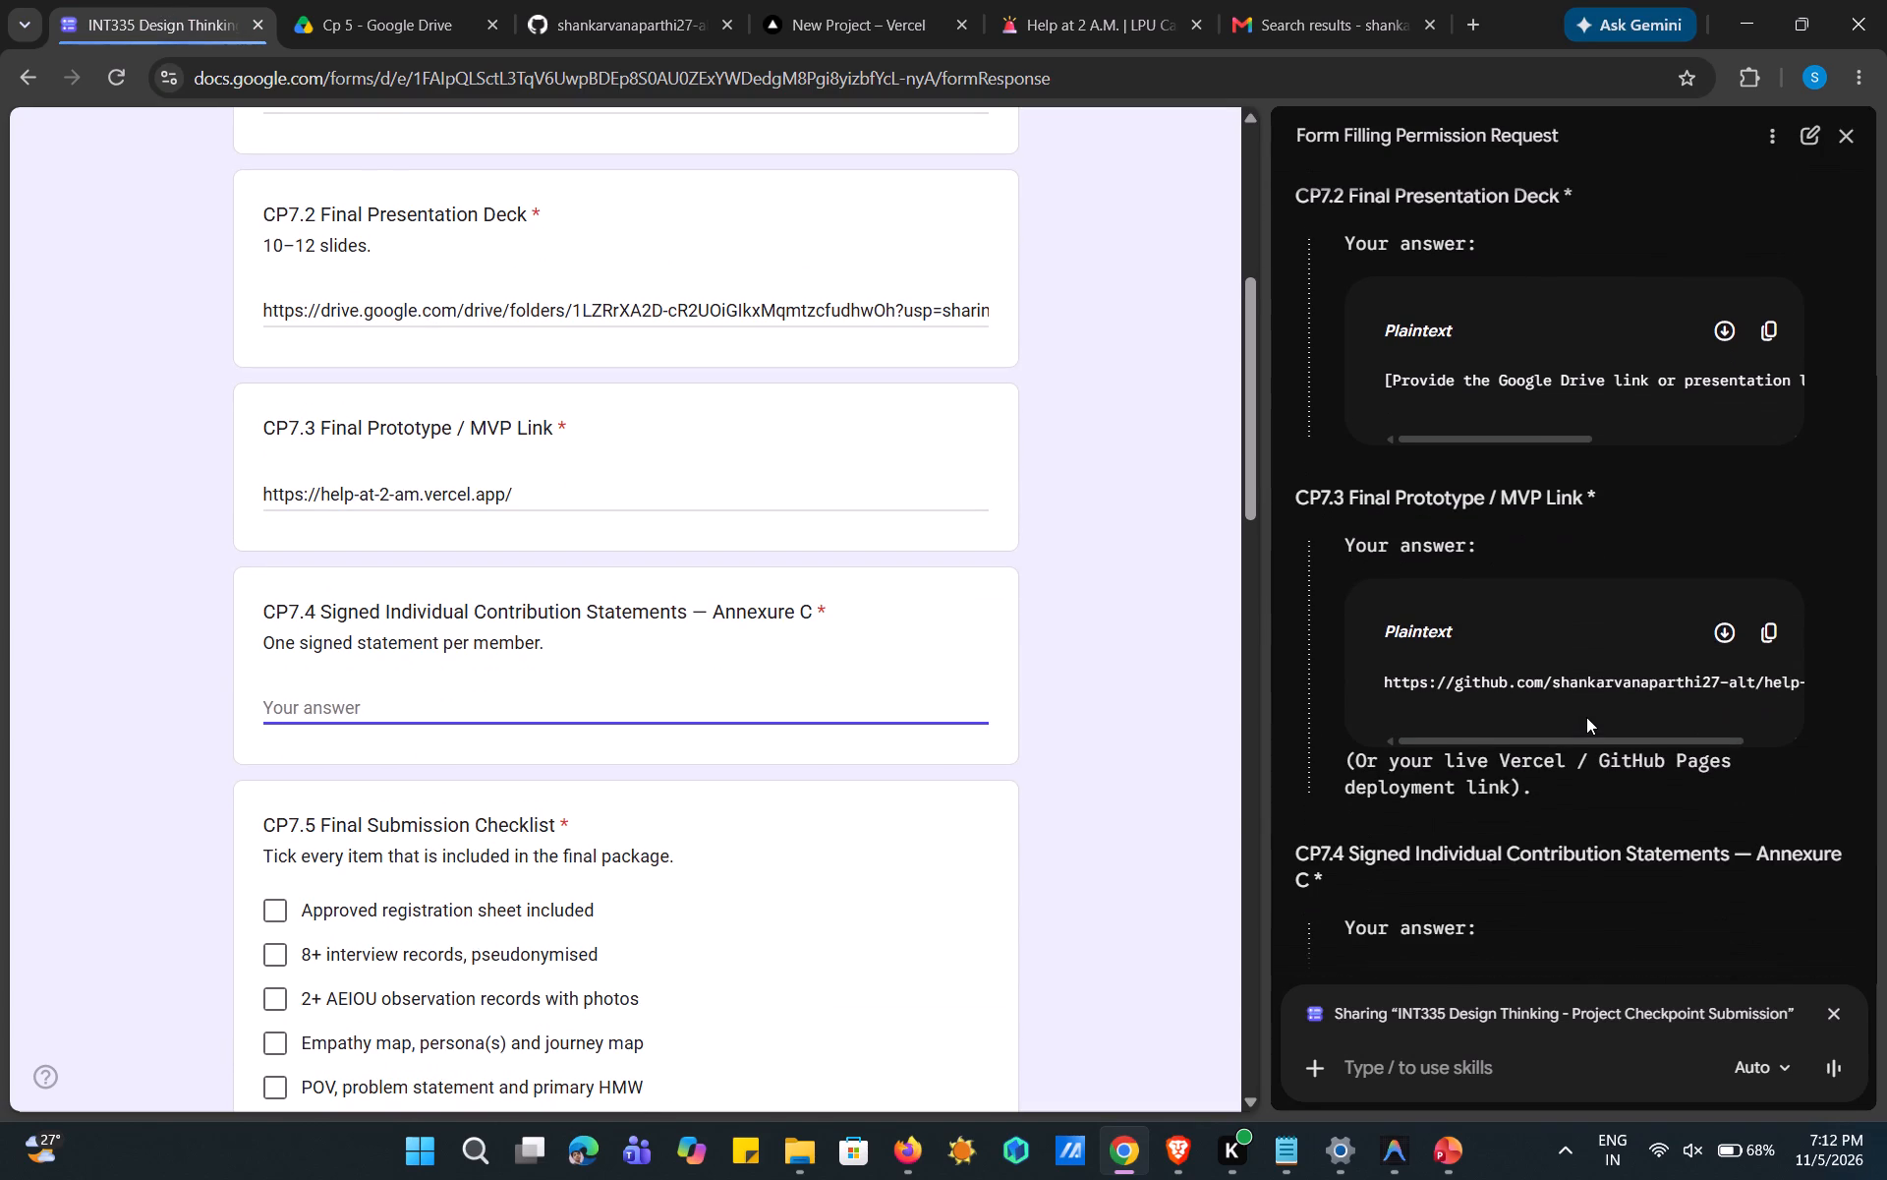
scroll(1586, 717, down, 3)
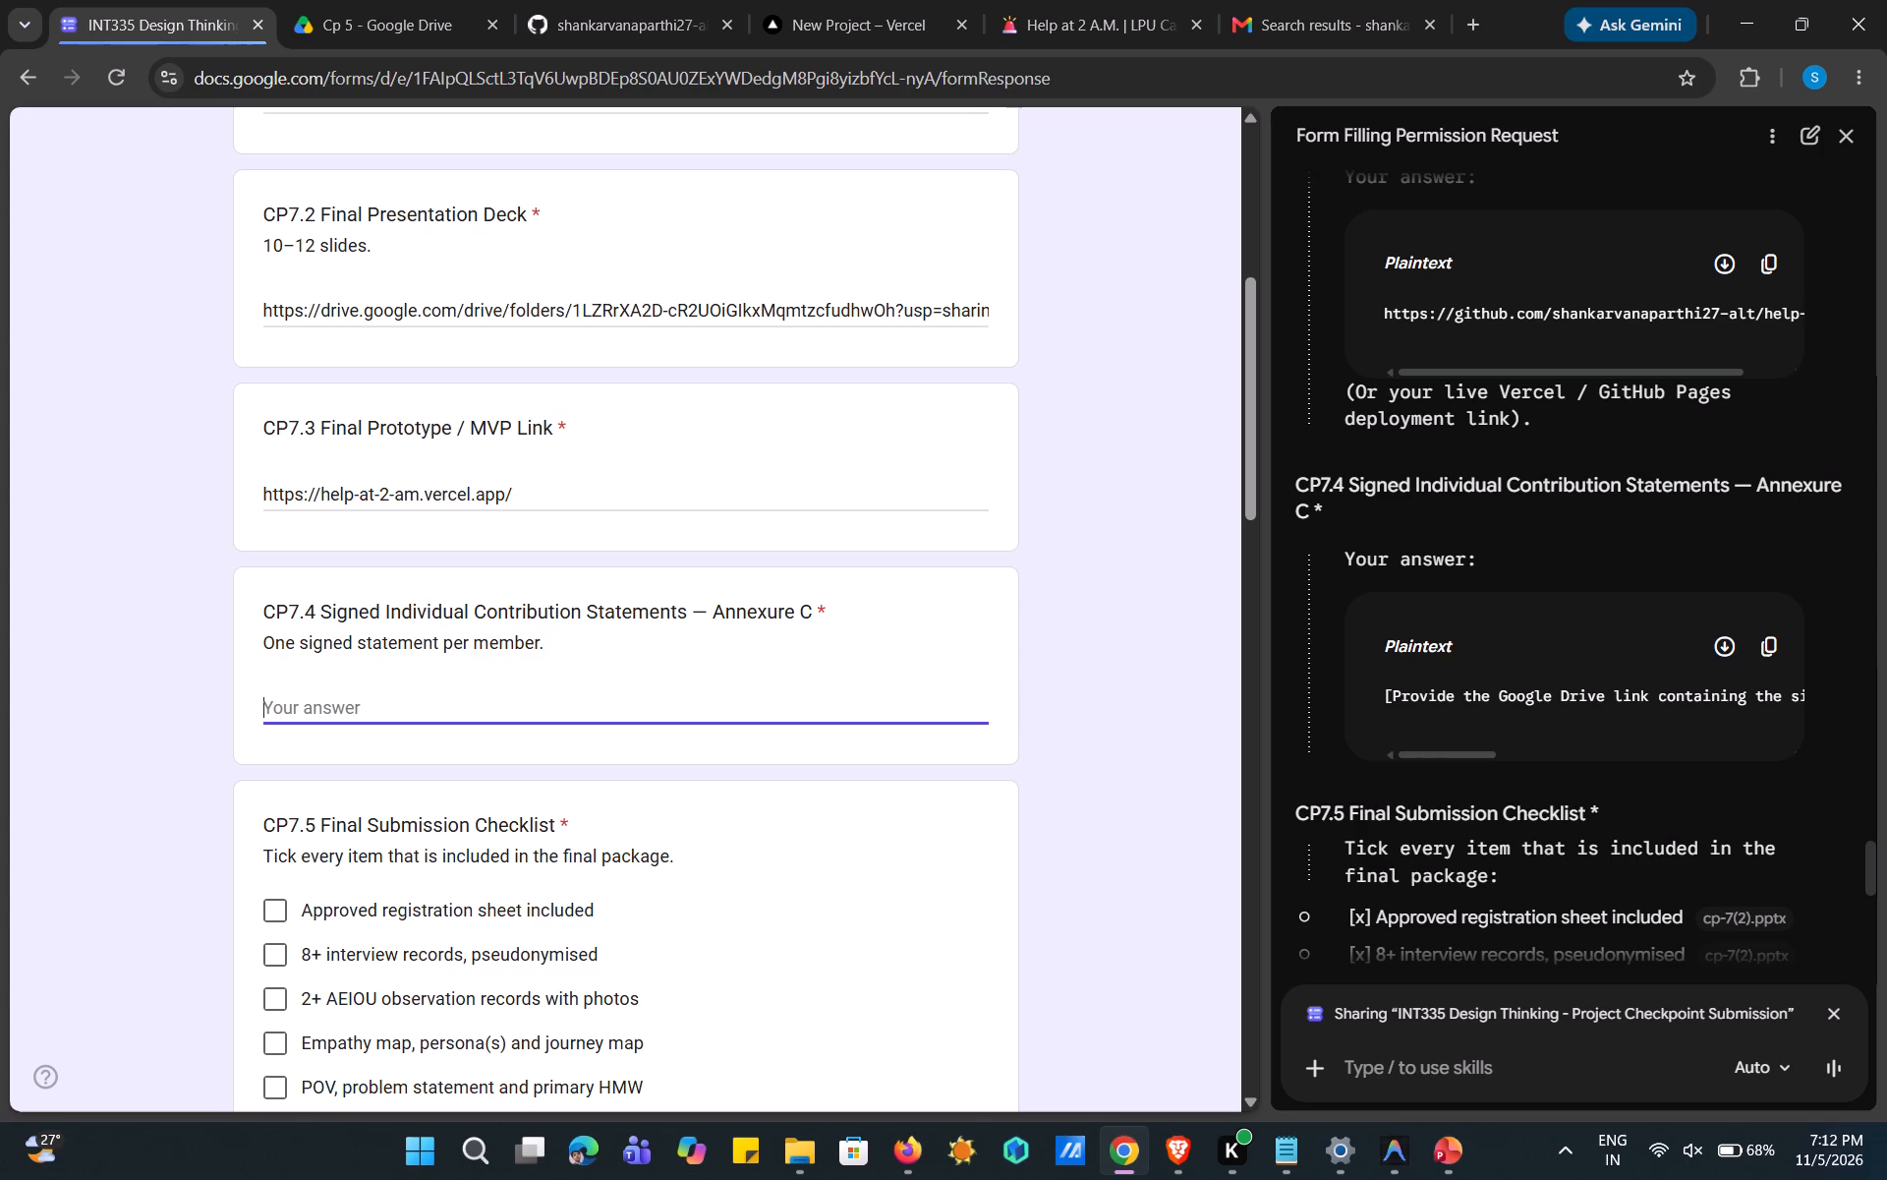
click(931, 319)
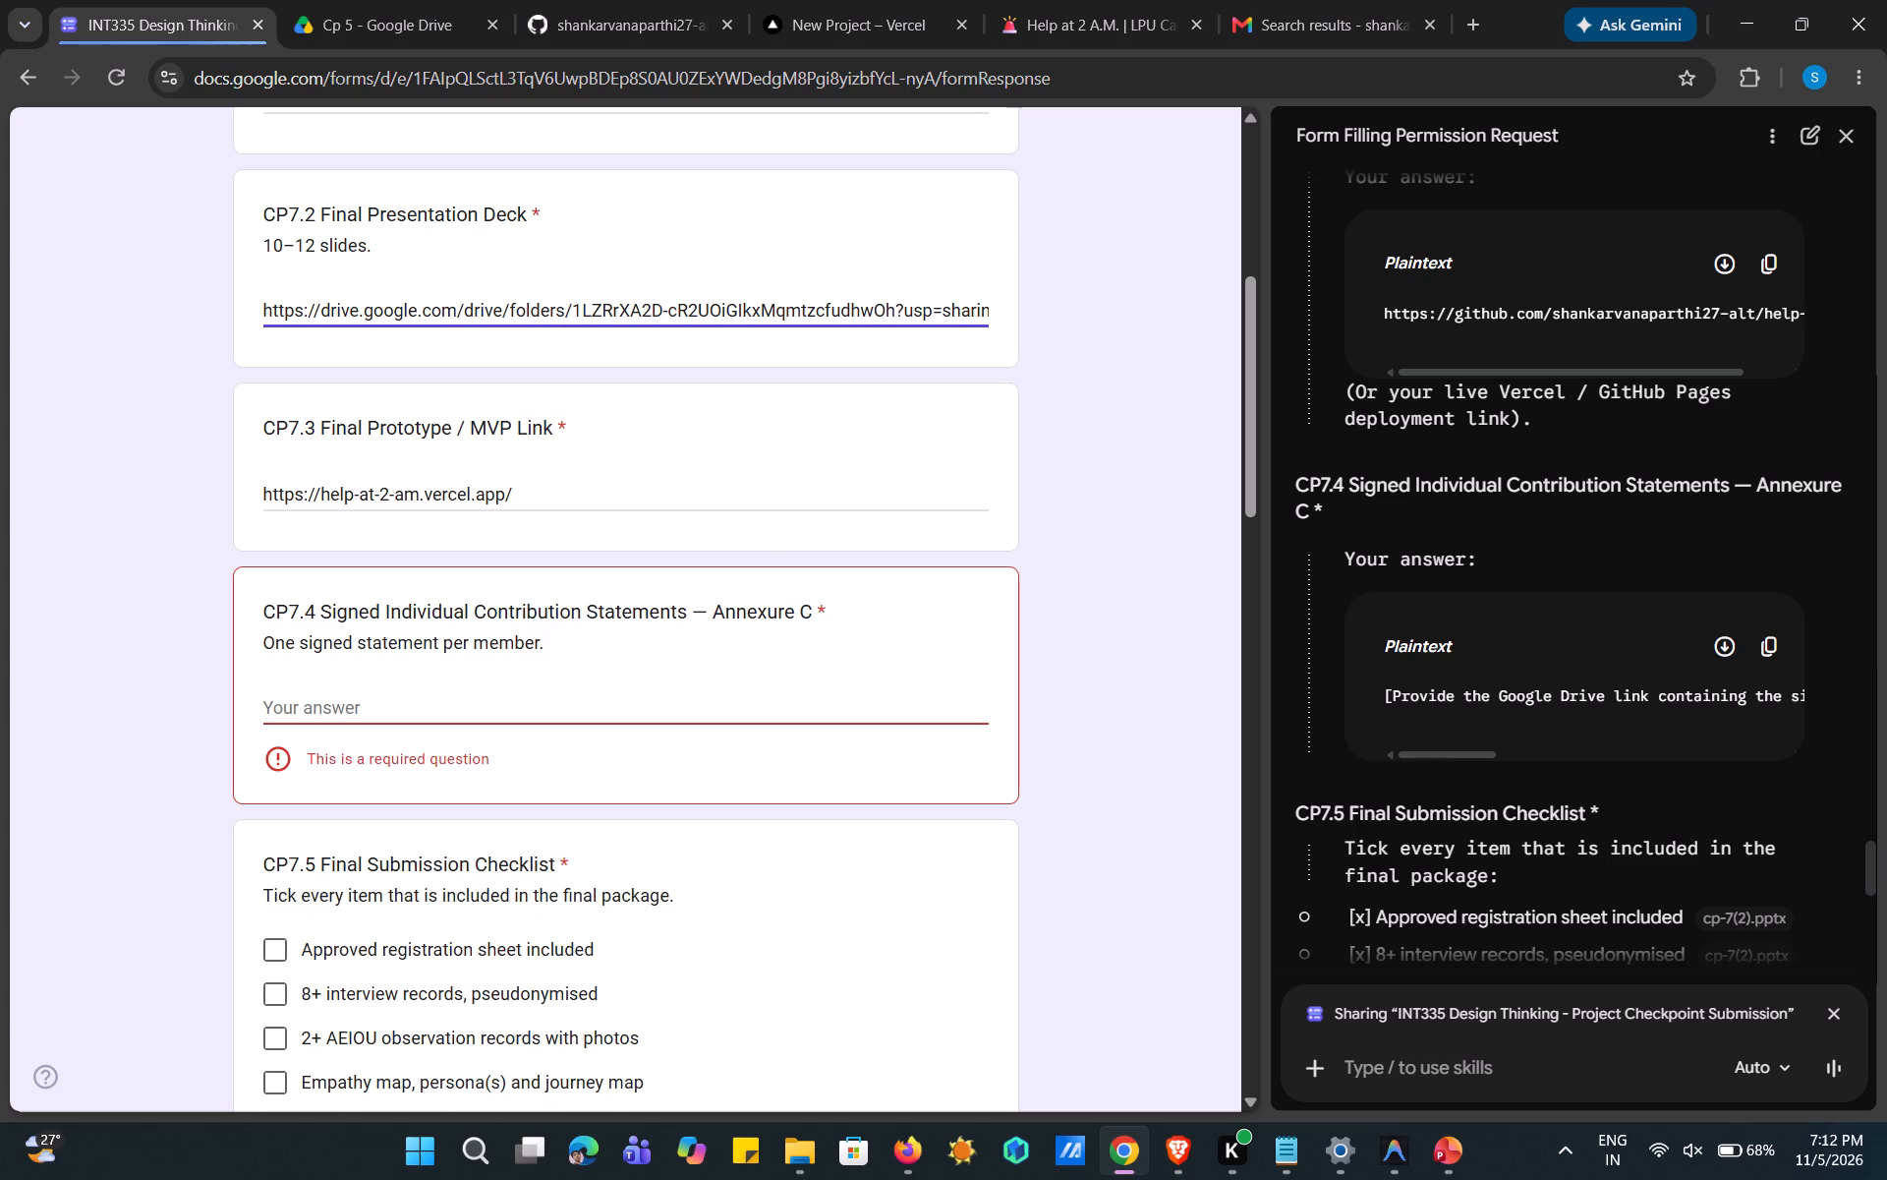
key(ctrl+a)
key(ctrl+q)
key(ctrl+c)
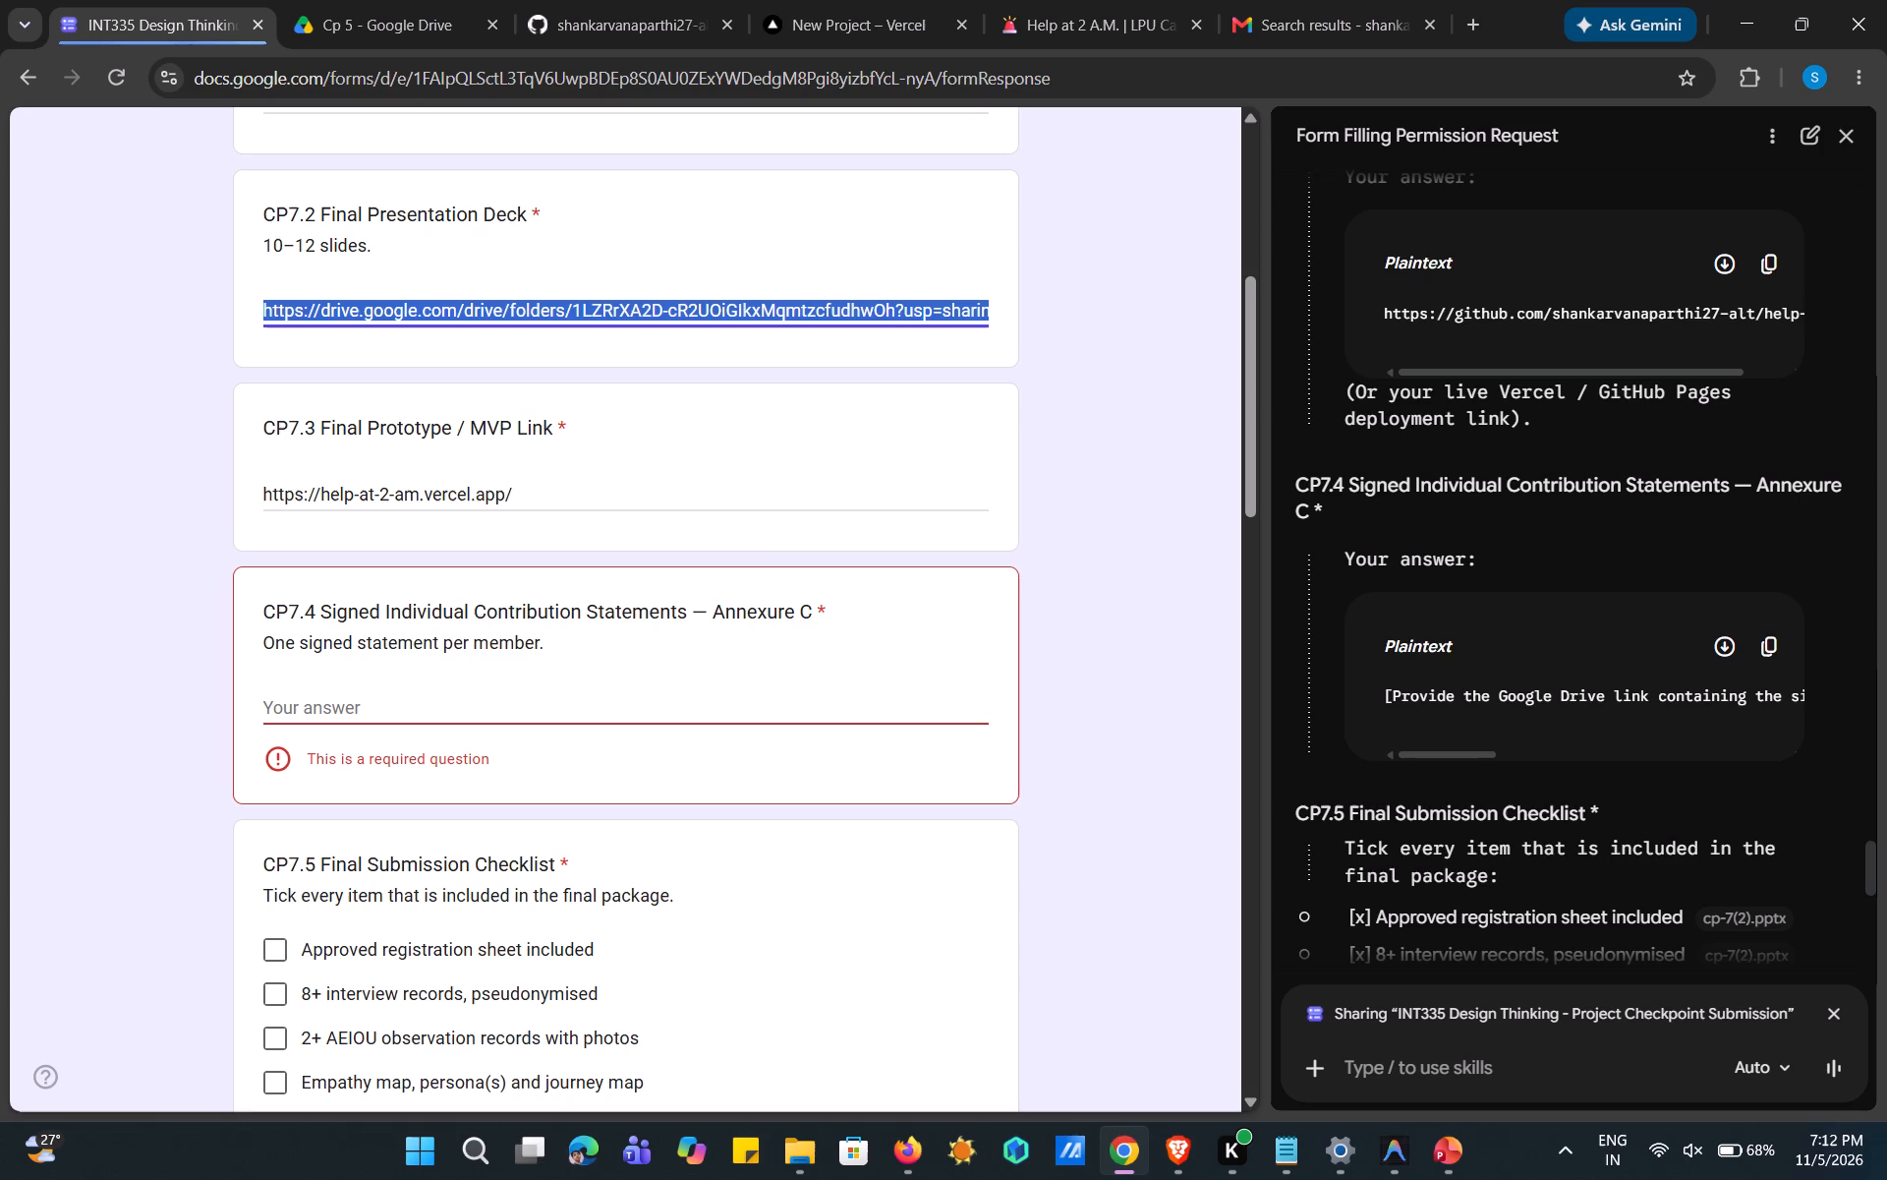
click(459, 706)
key(ctrl+v)
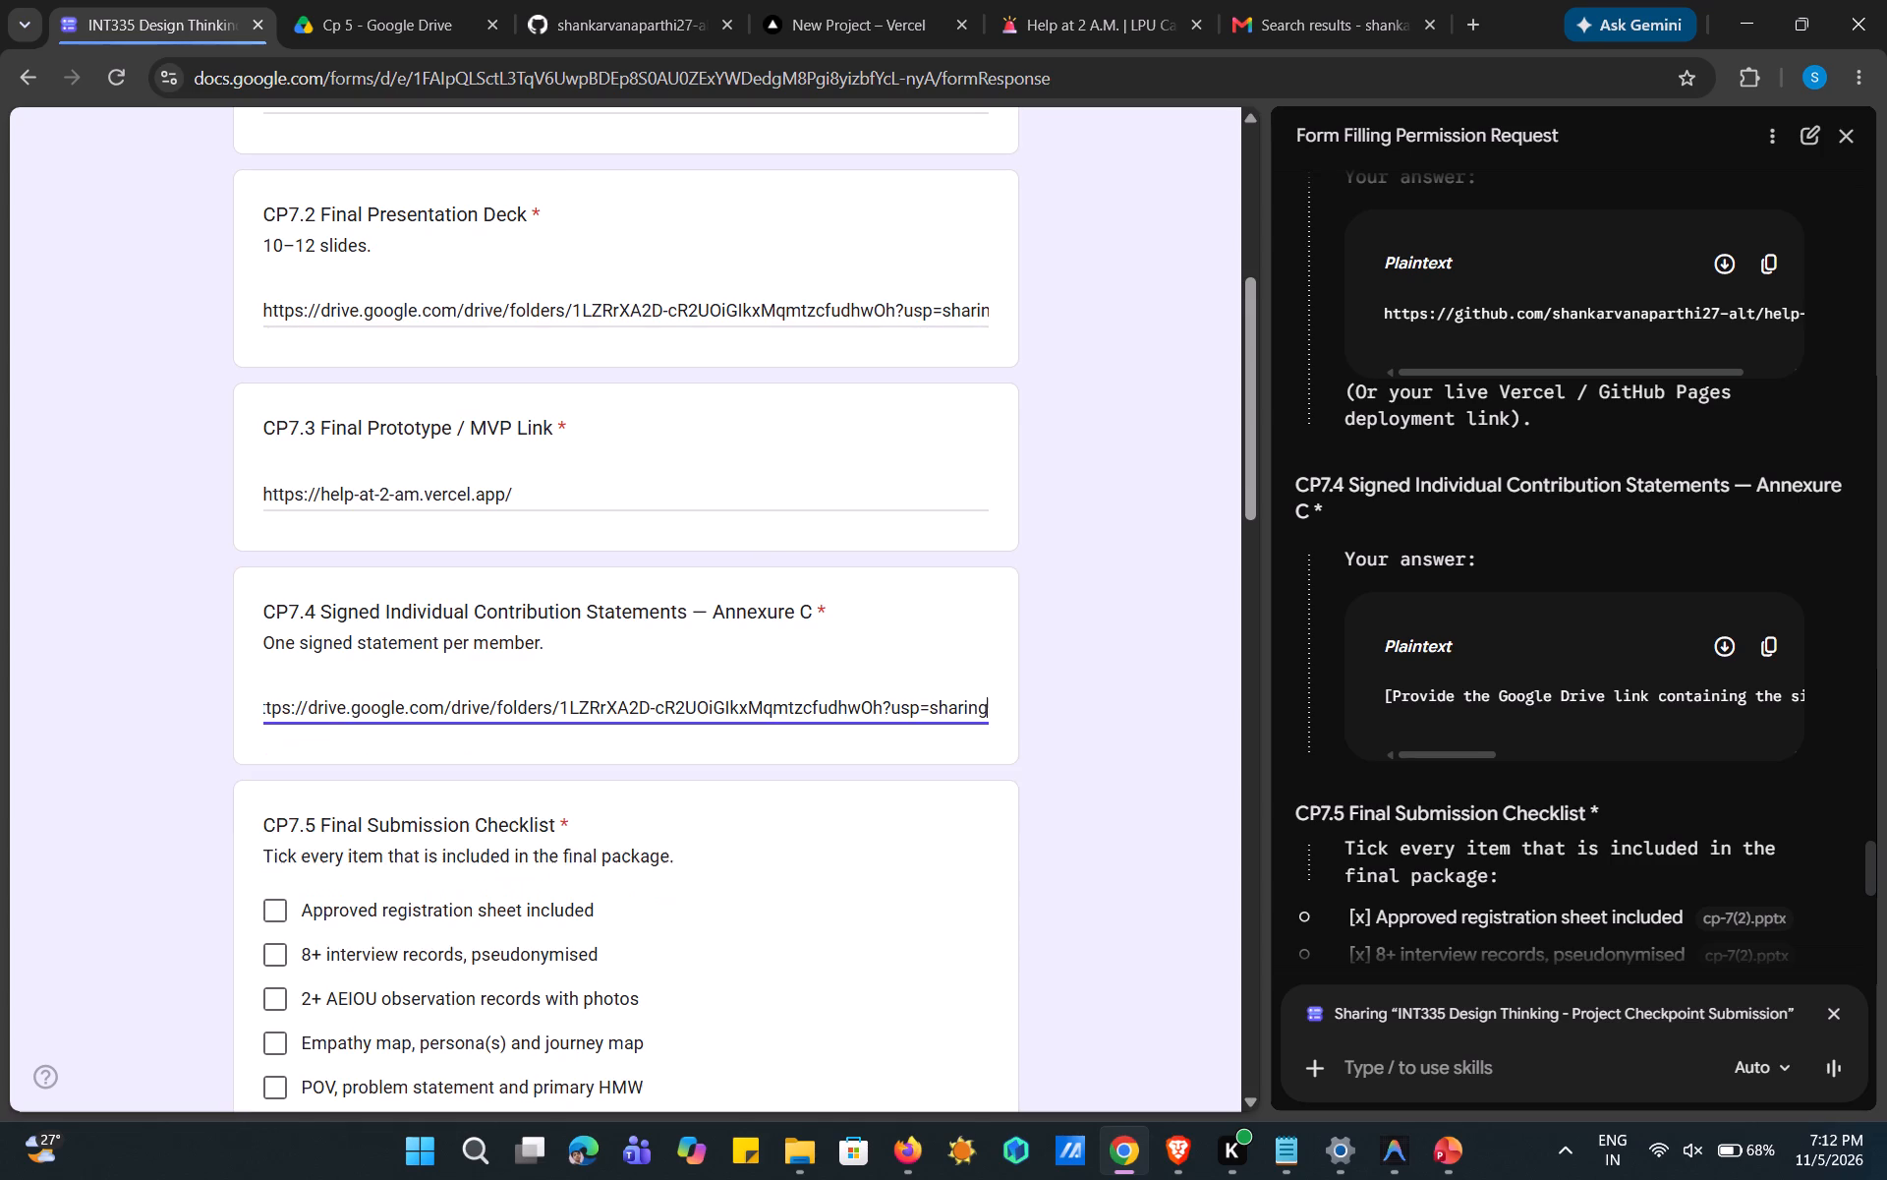
Tick every item in the CP7.5 Final Submission Checklist, from the approved registration sheet to the final presentation deck and working demonstration.
scroll(608, 680, down, 1)
scroll(430, 774, down, 4)
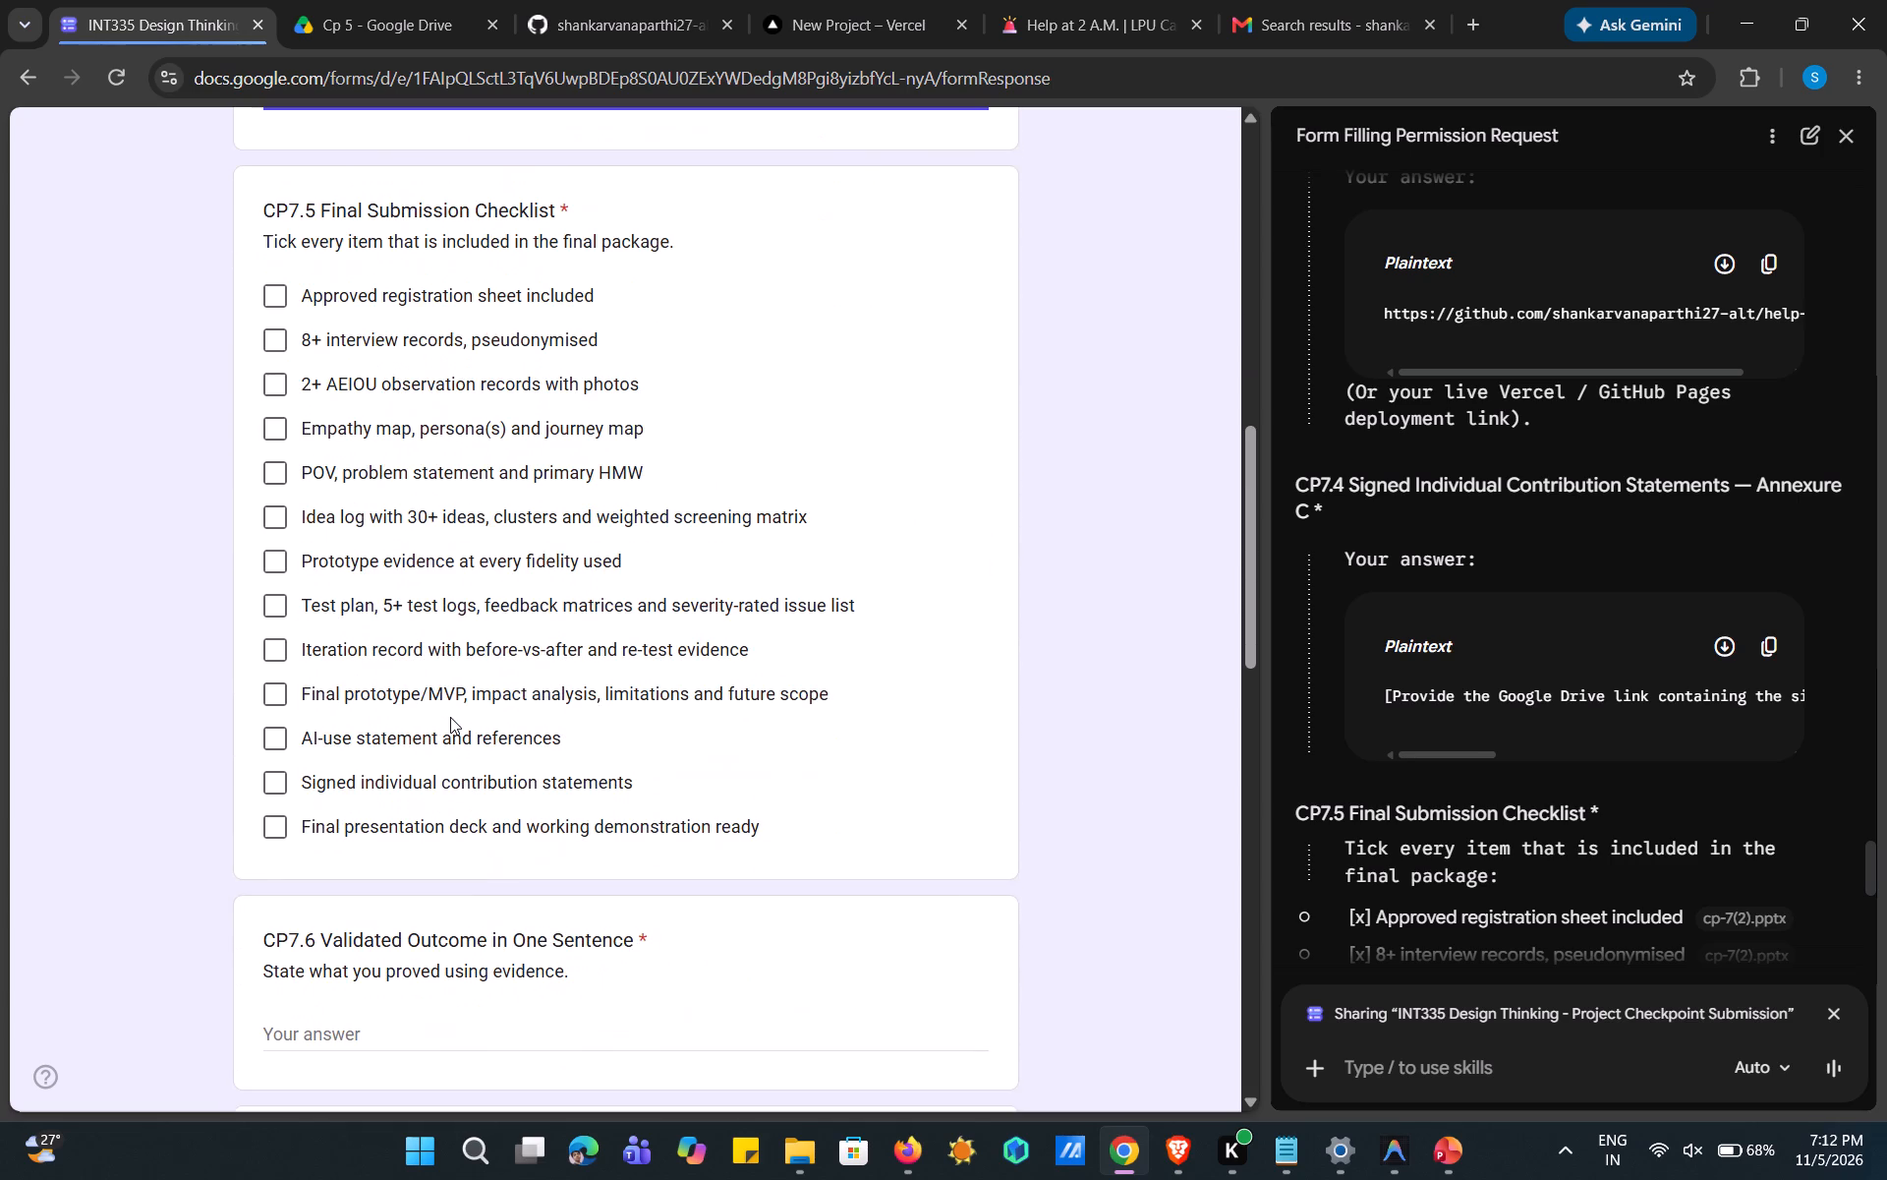
click(279, 304)
scroll(1399, 800, down, 7)
scroll(1399, 800, up, 2)
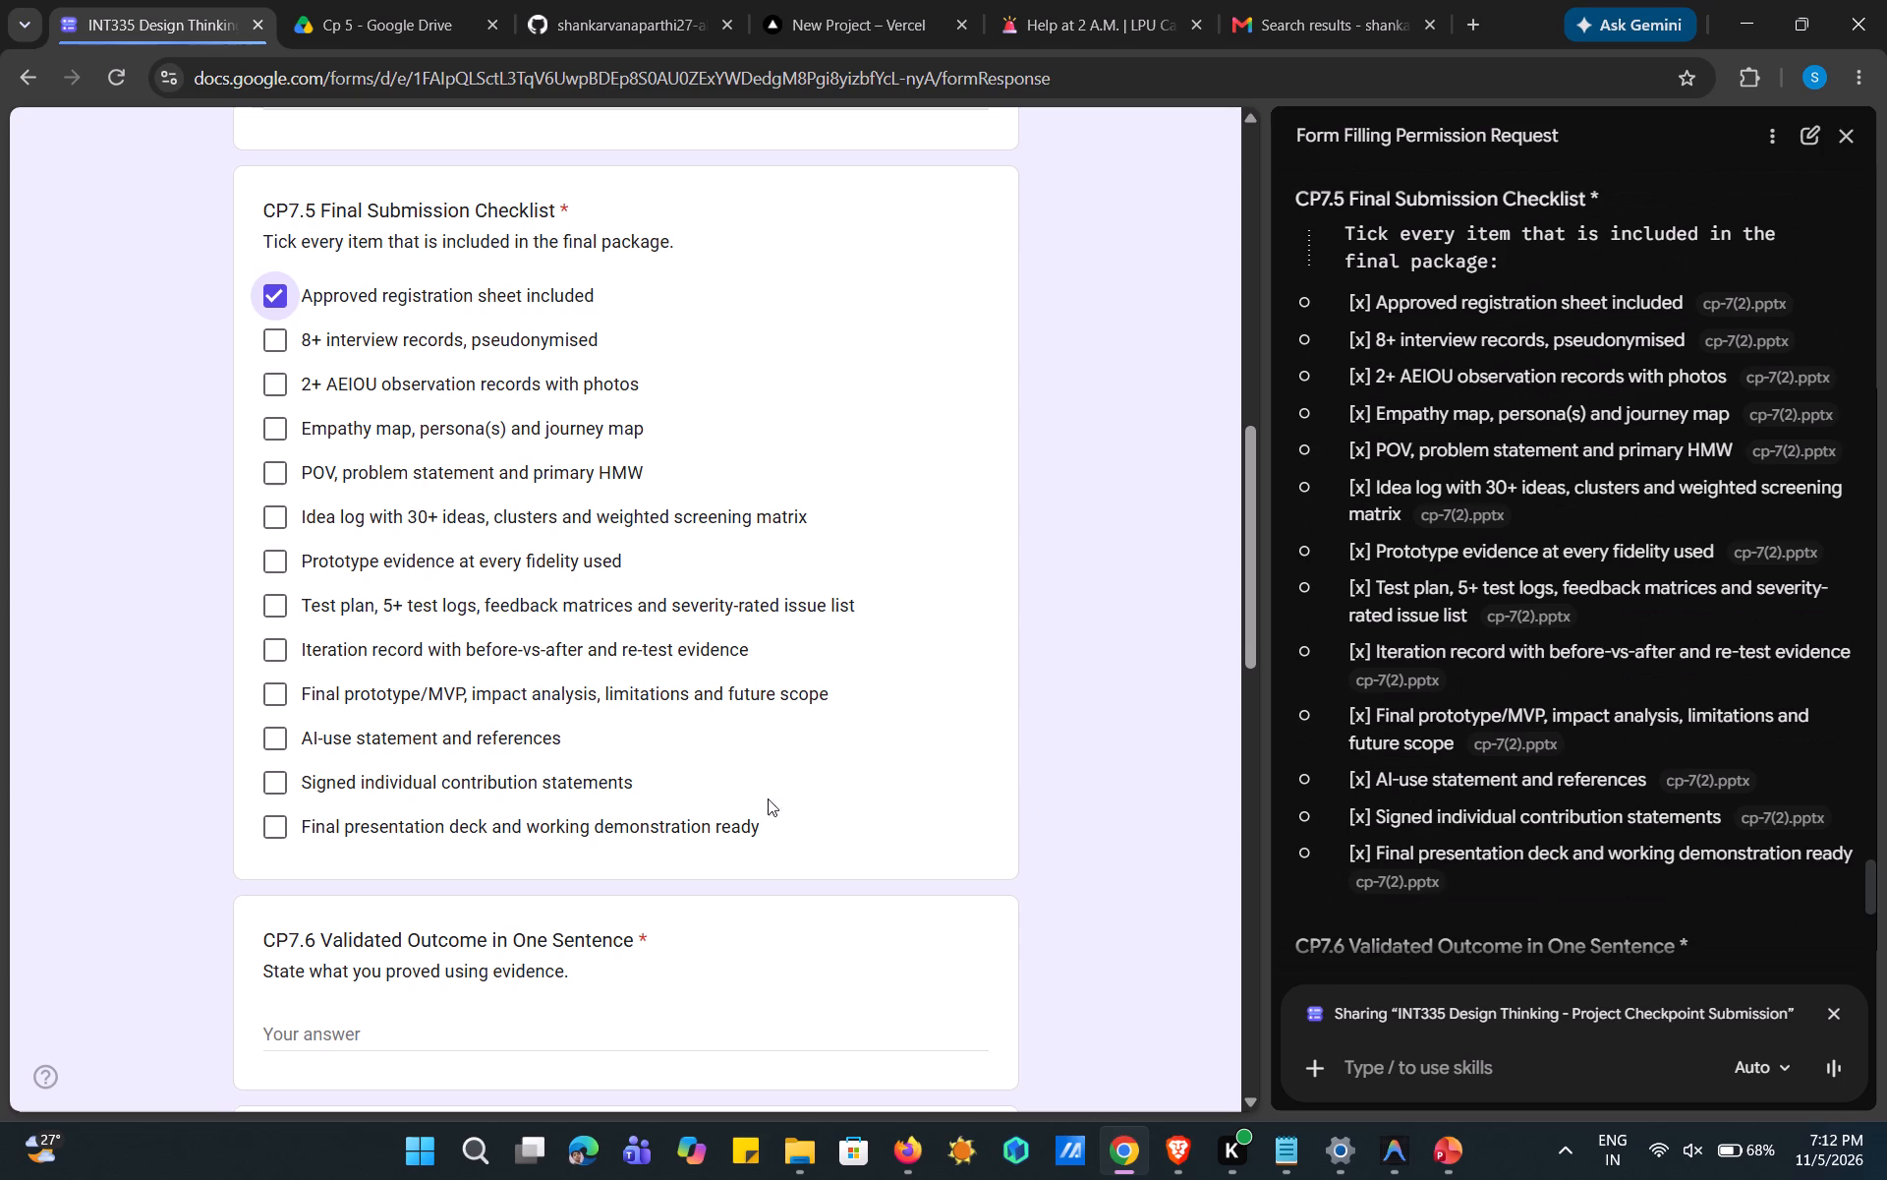
click(284, 335)
click(274, 390)
click(284, 442)
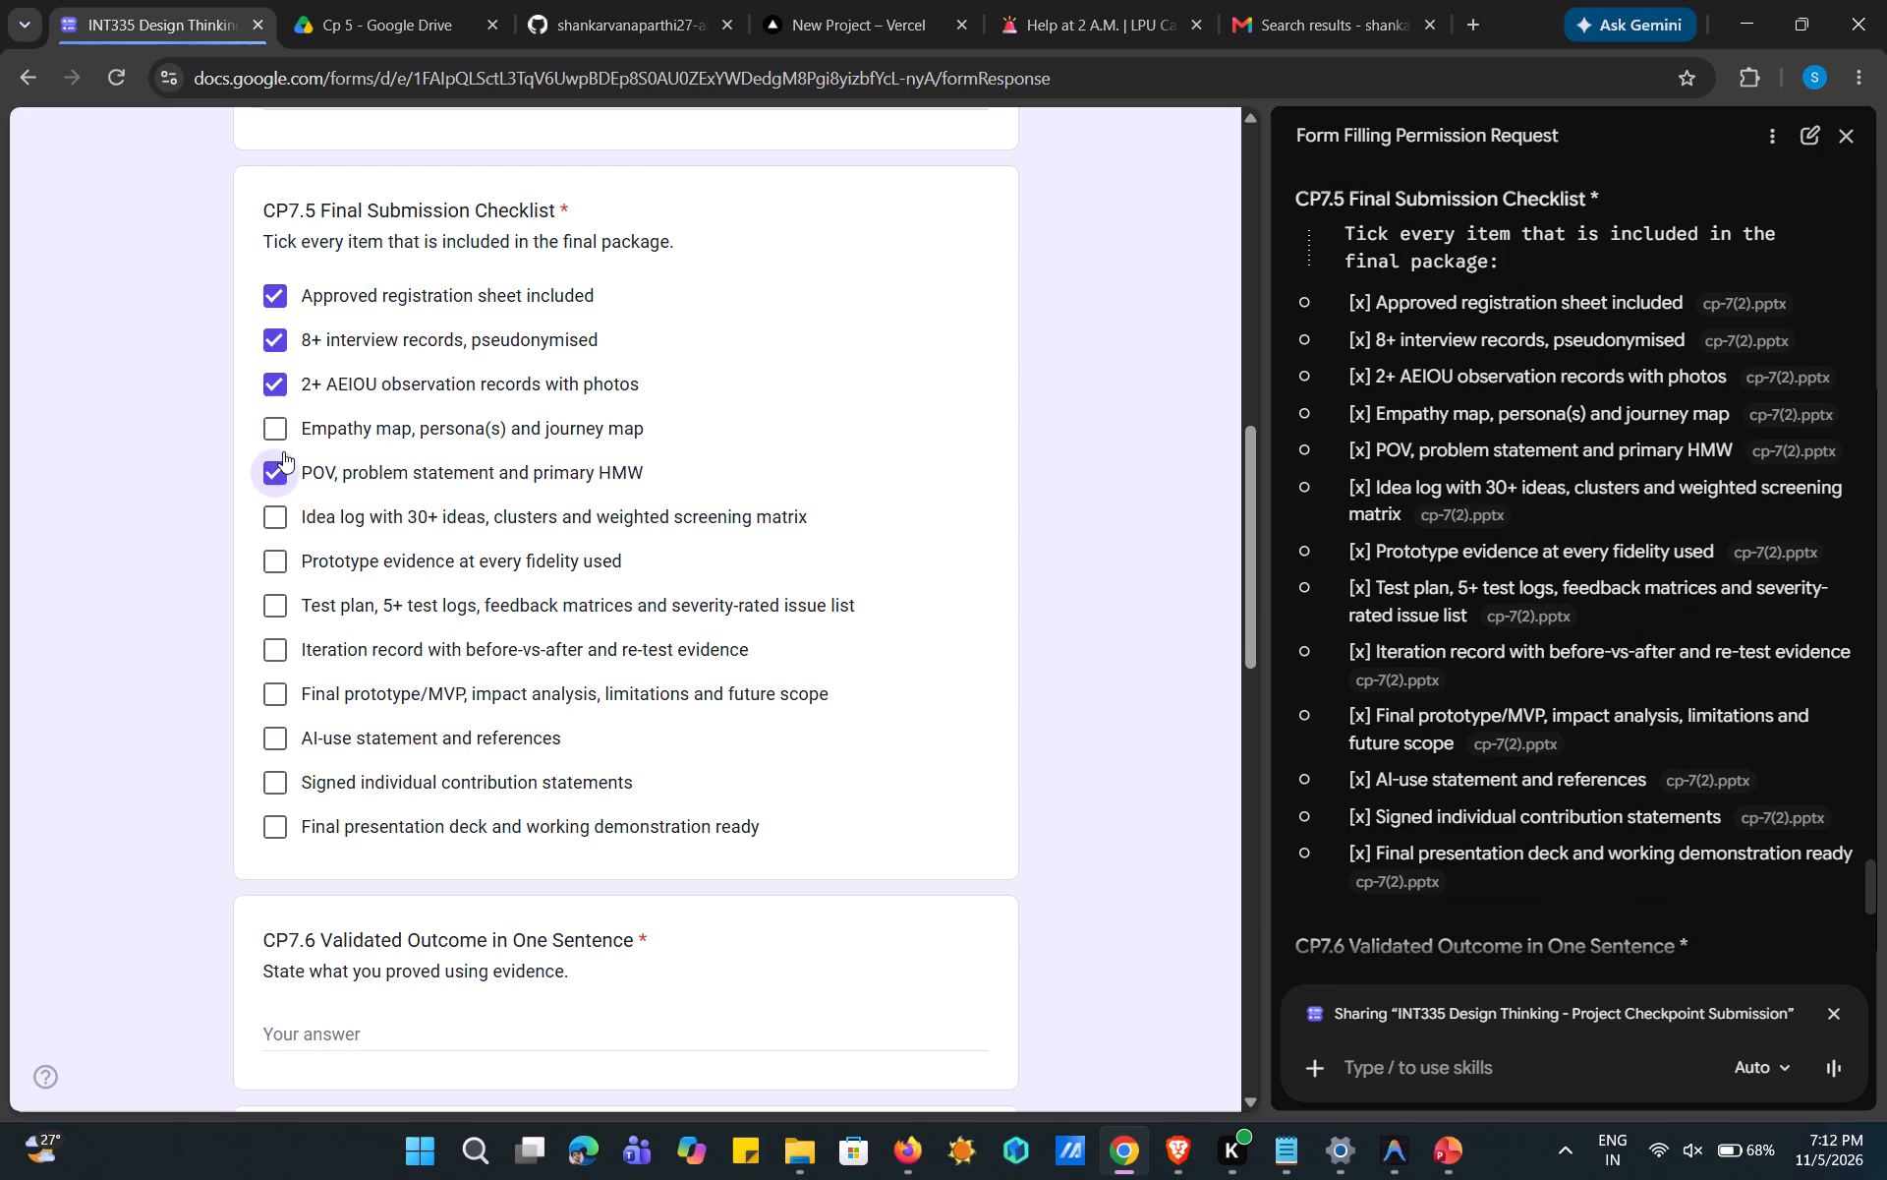
click(278, 423)
click(287, 497)
drag(287, 552, 295, 562)
click(303, 588)
click(289, 645)
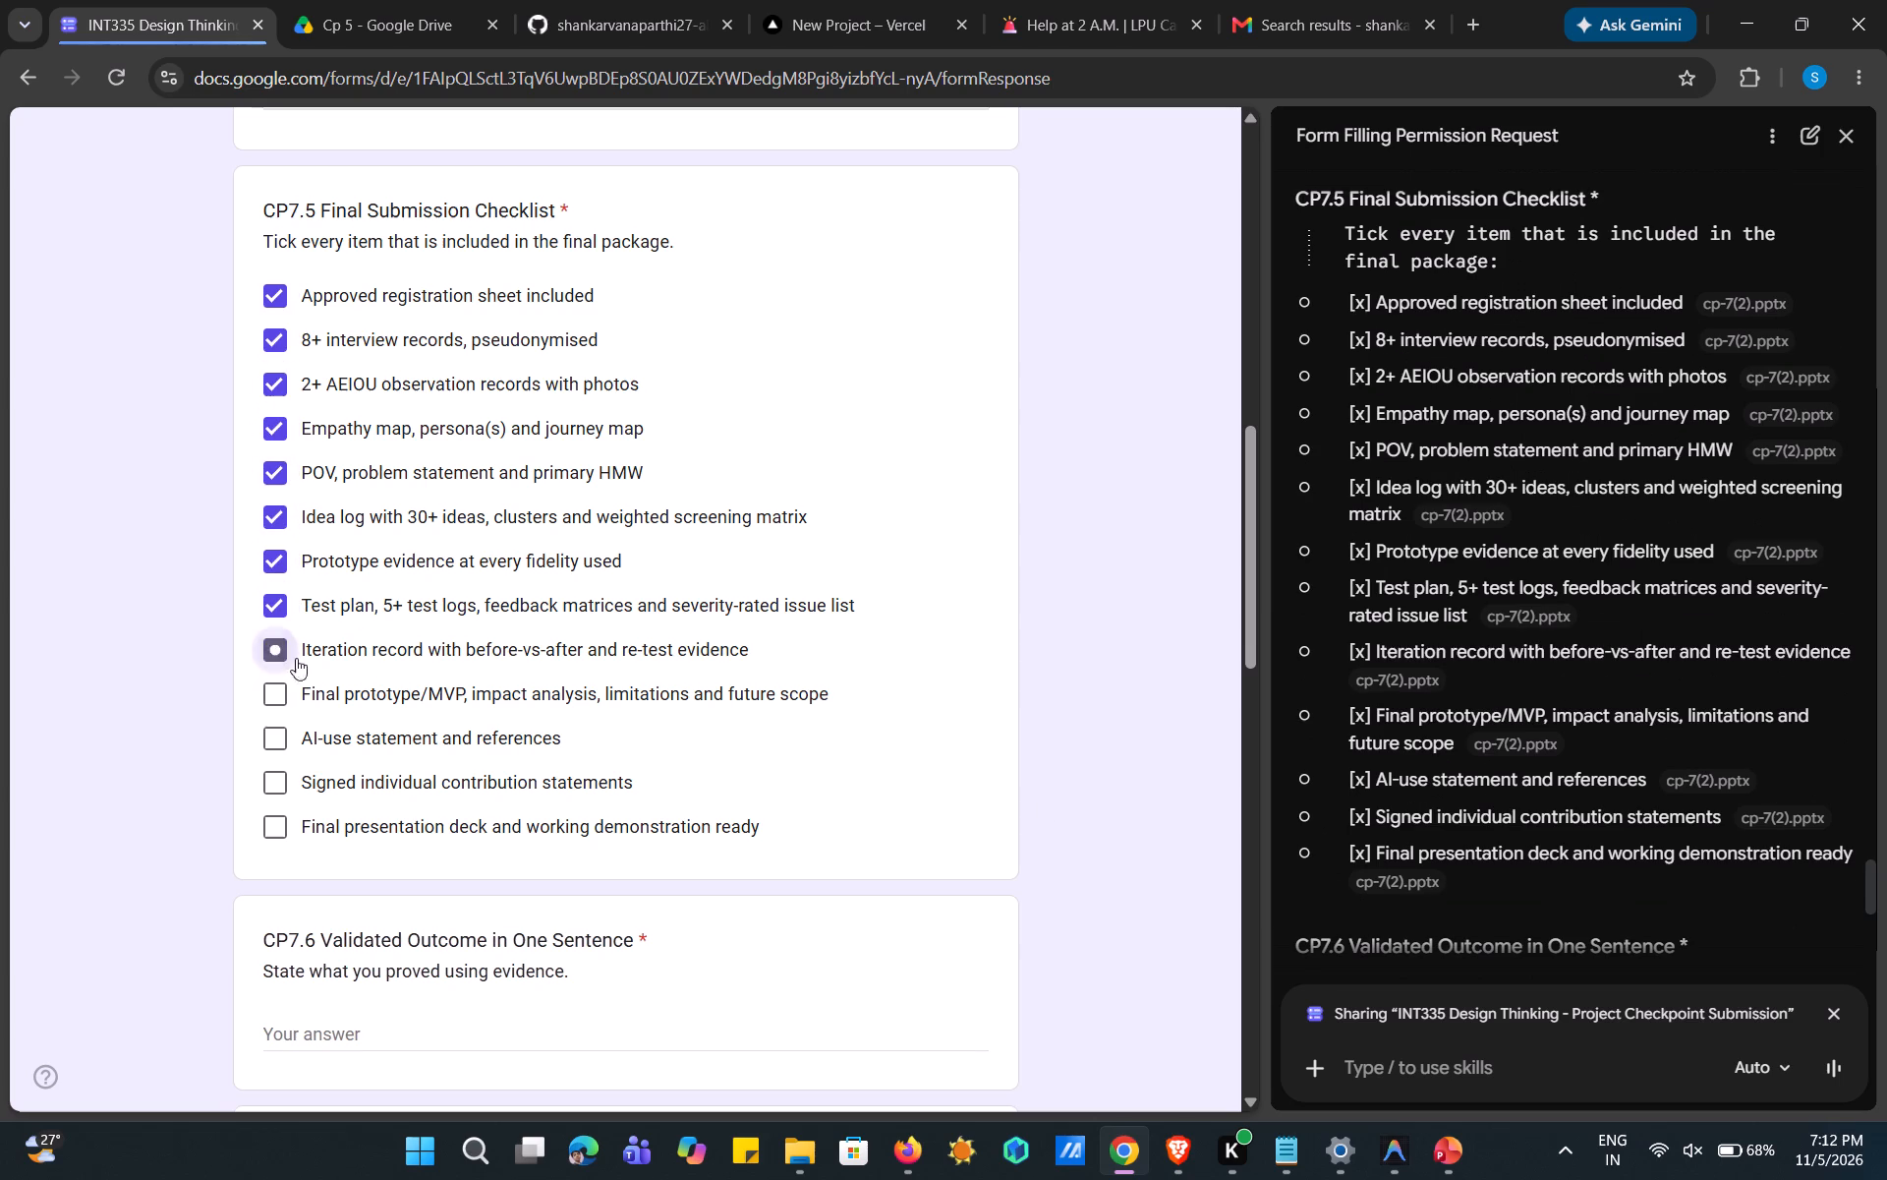
click(304, 671)
click(316, 704)
click(317, 736)
click(323, 717)
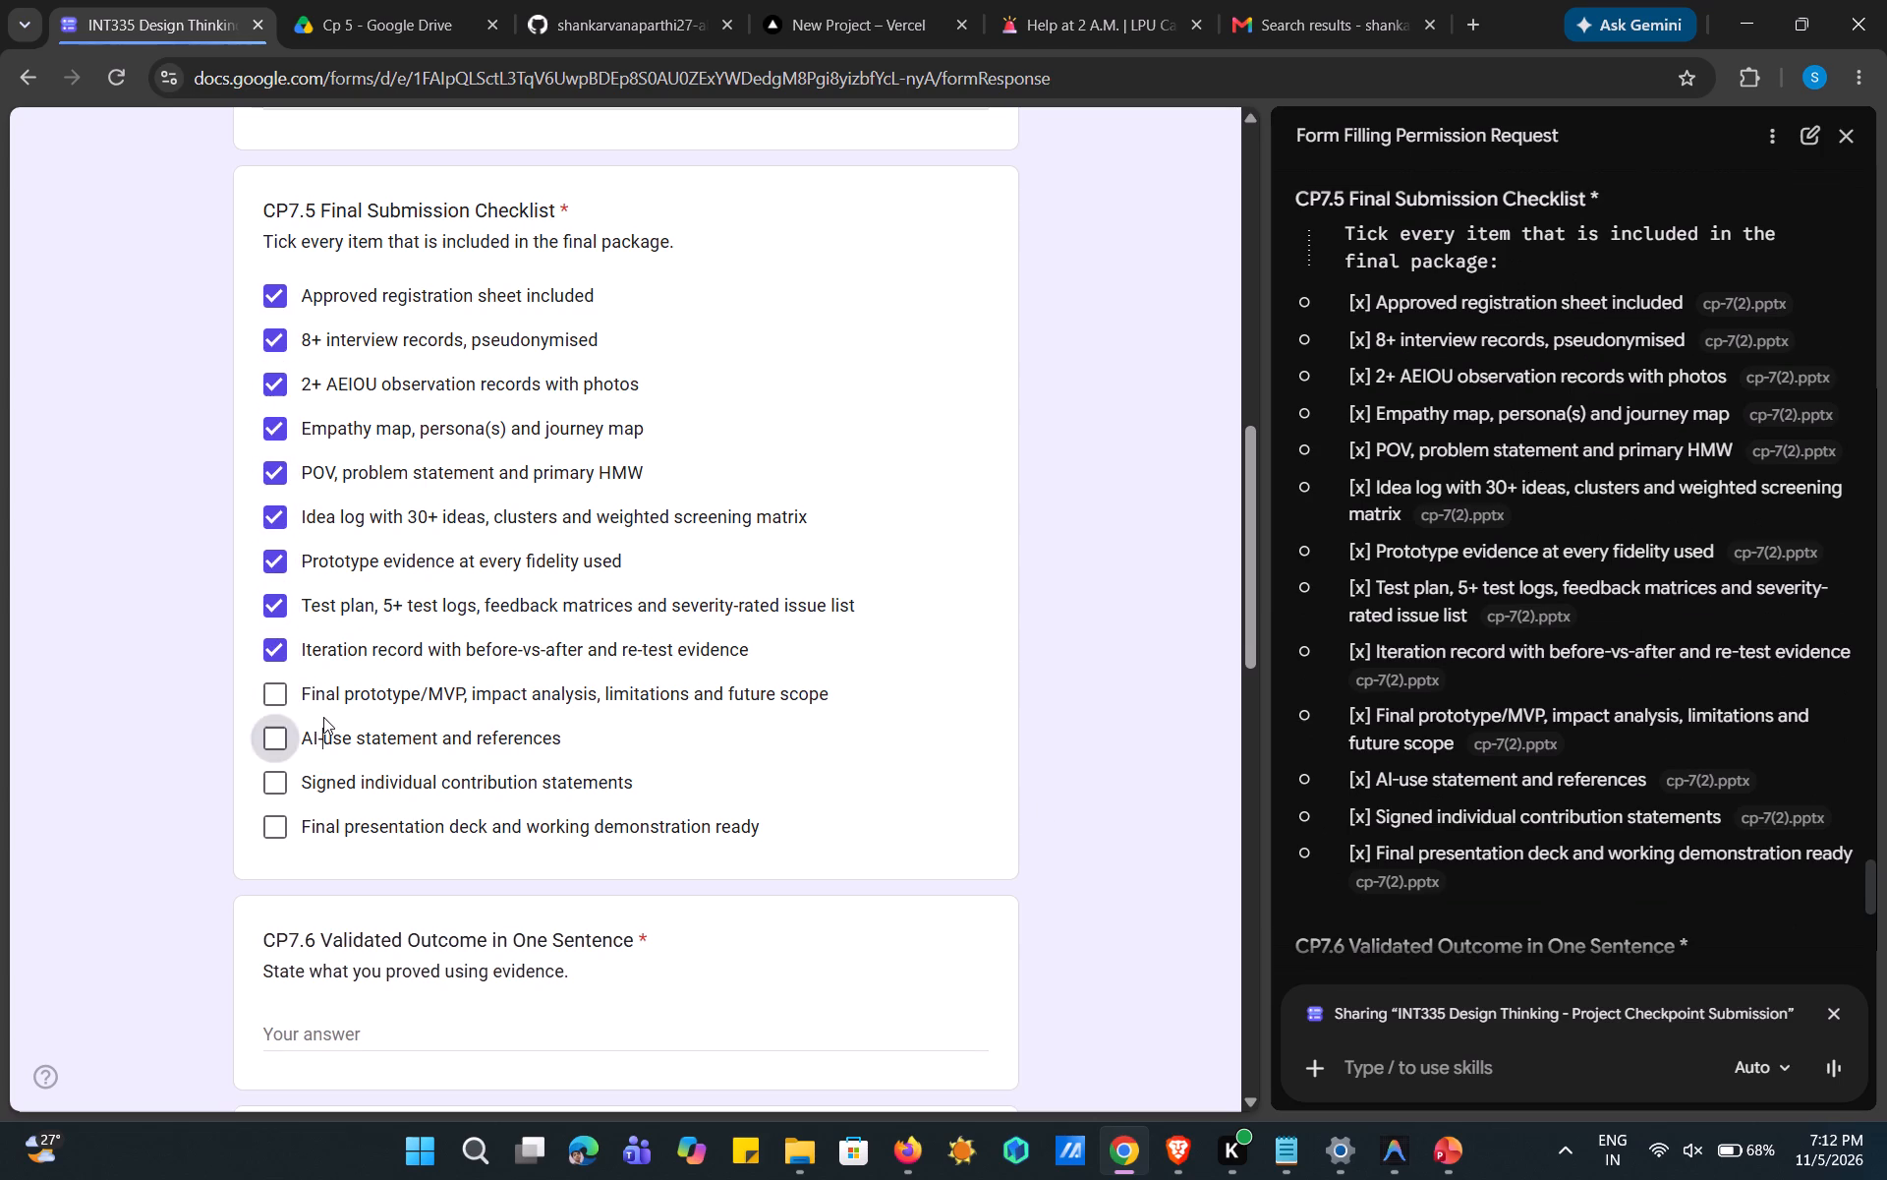
click(326, 717)
click(333, 755)
click(340, 798)
click(352, 744)
click(348, 716)
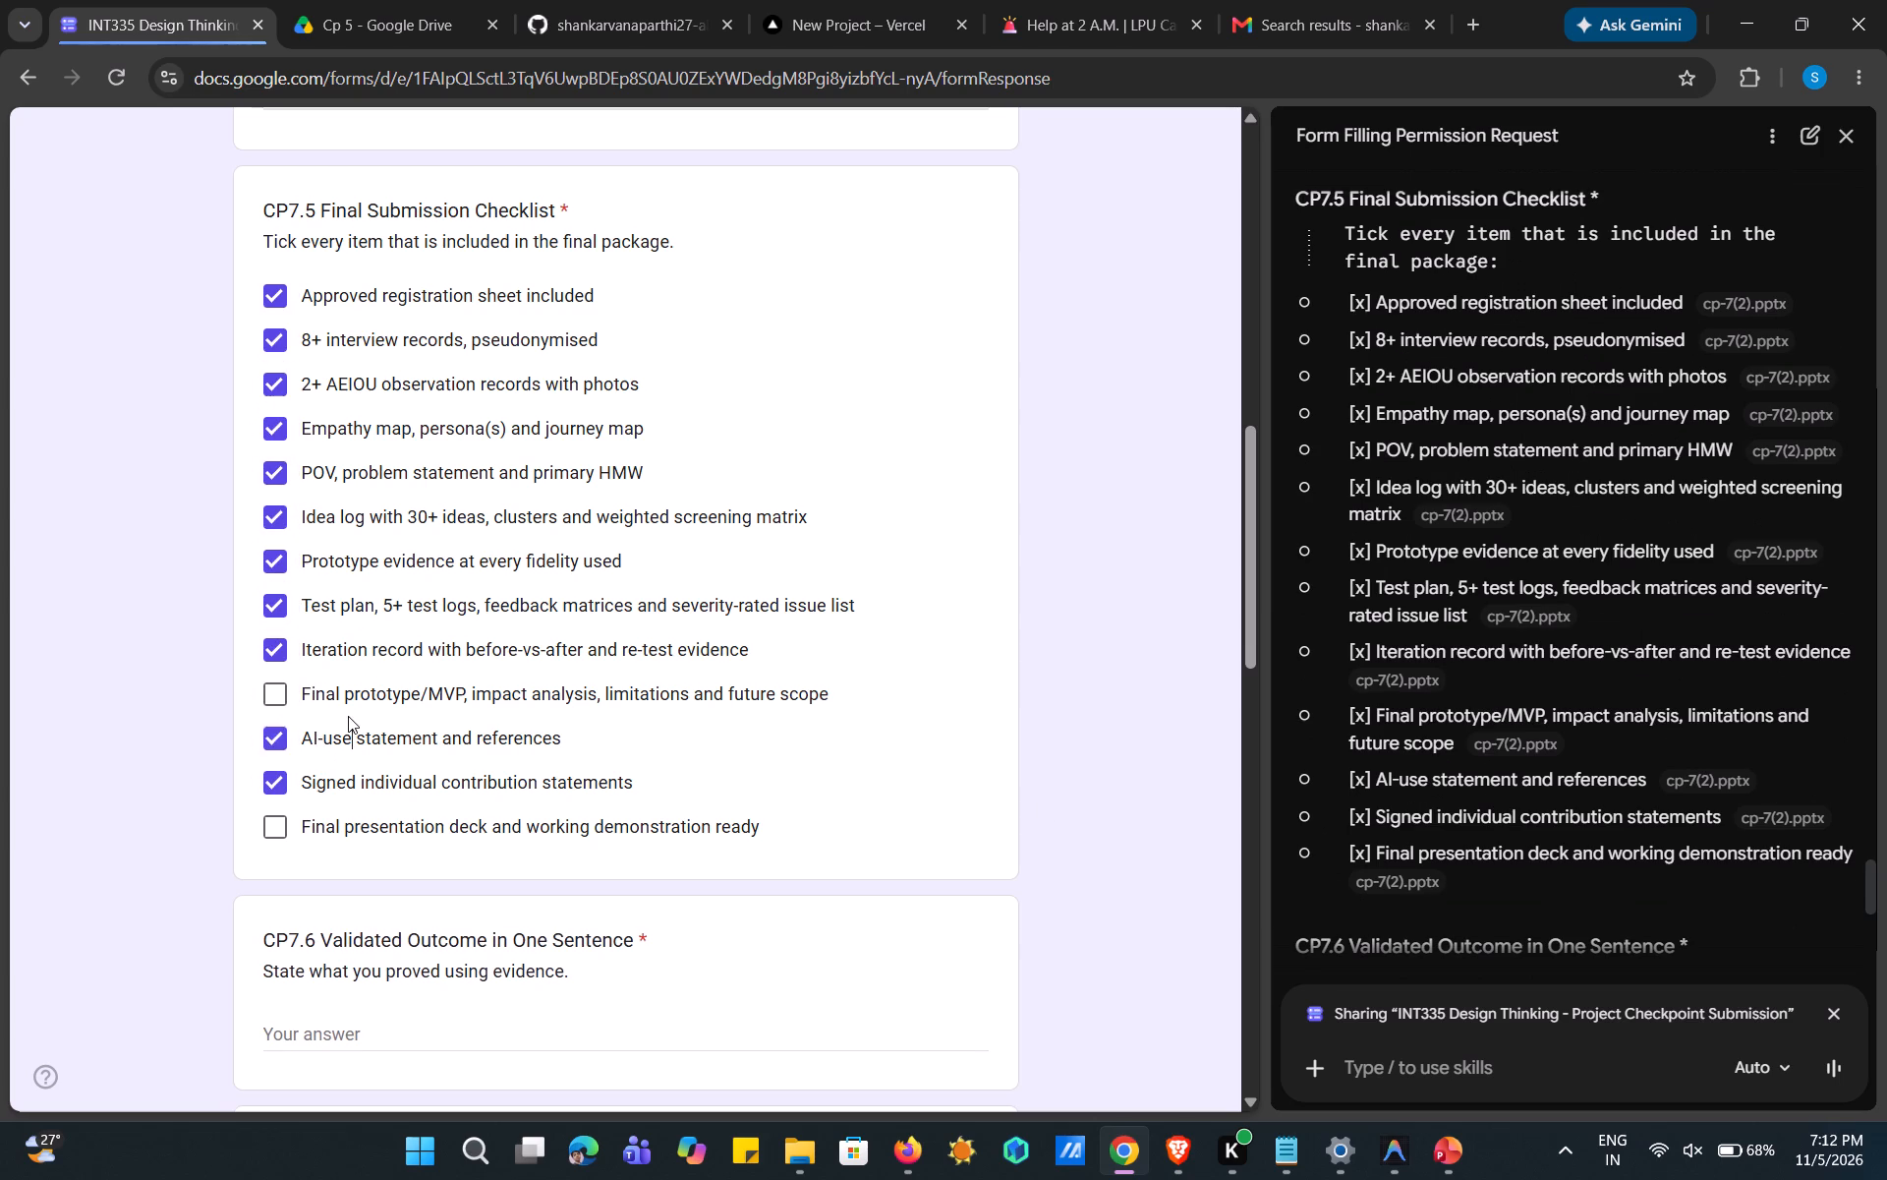
click(353, 837)
click(384, 704)
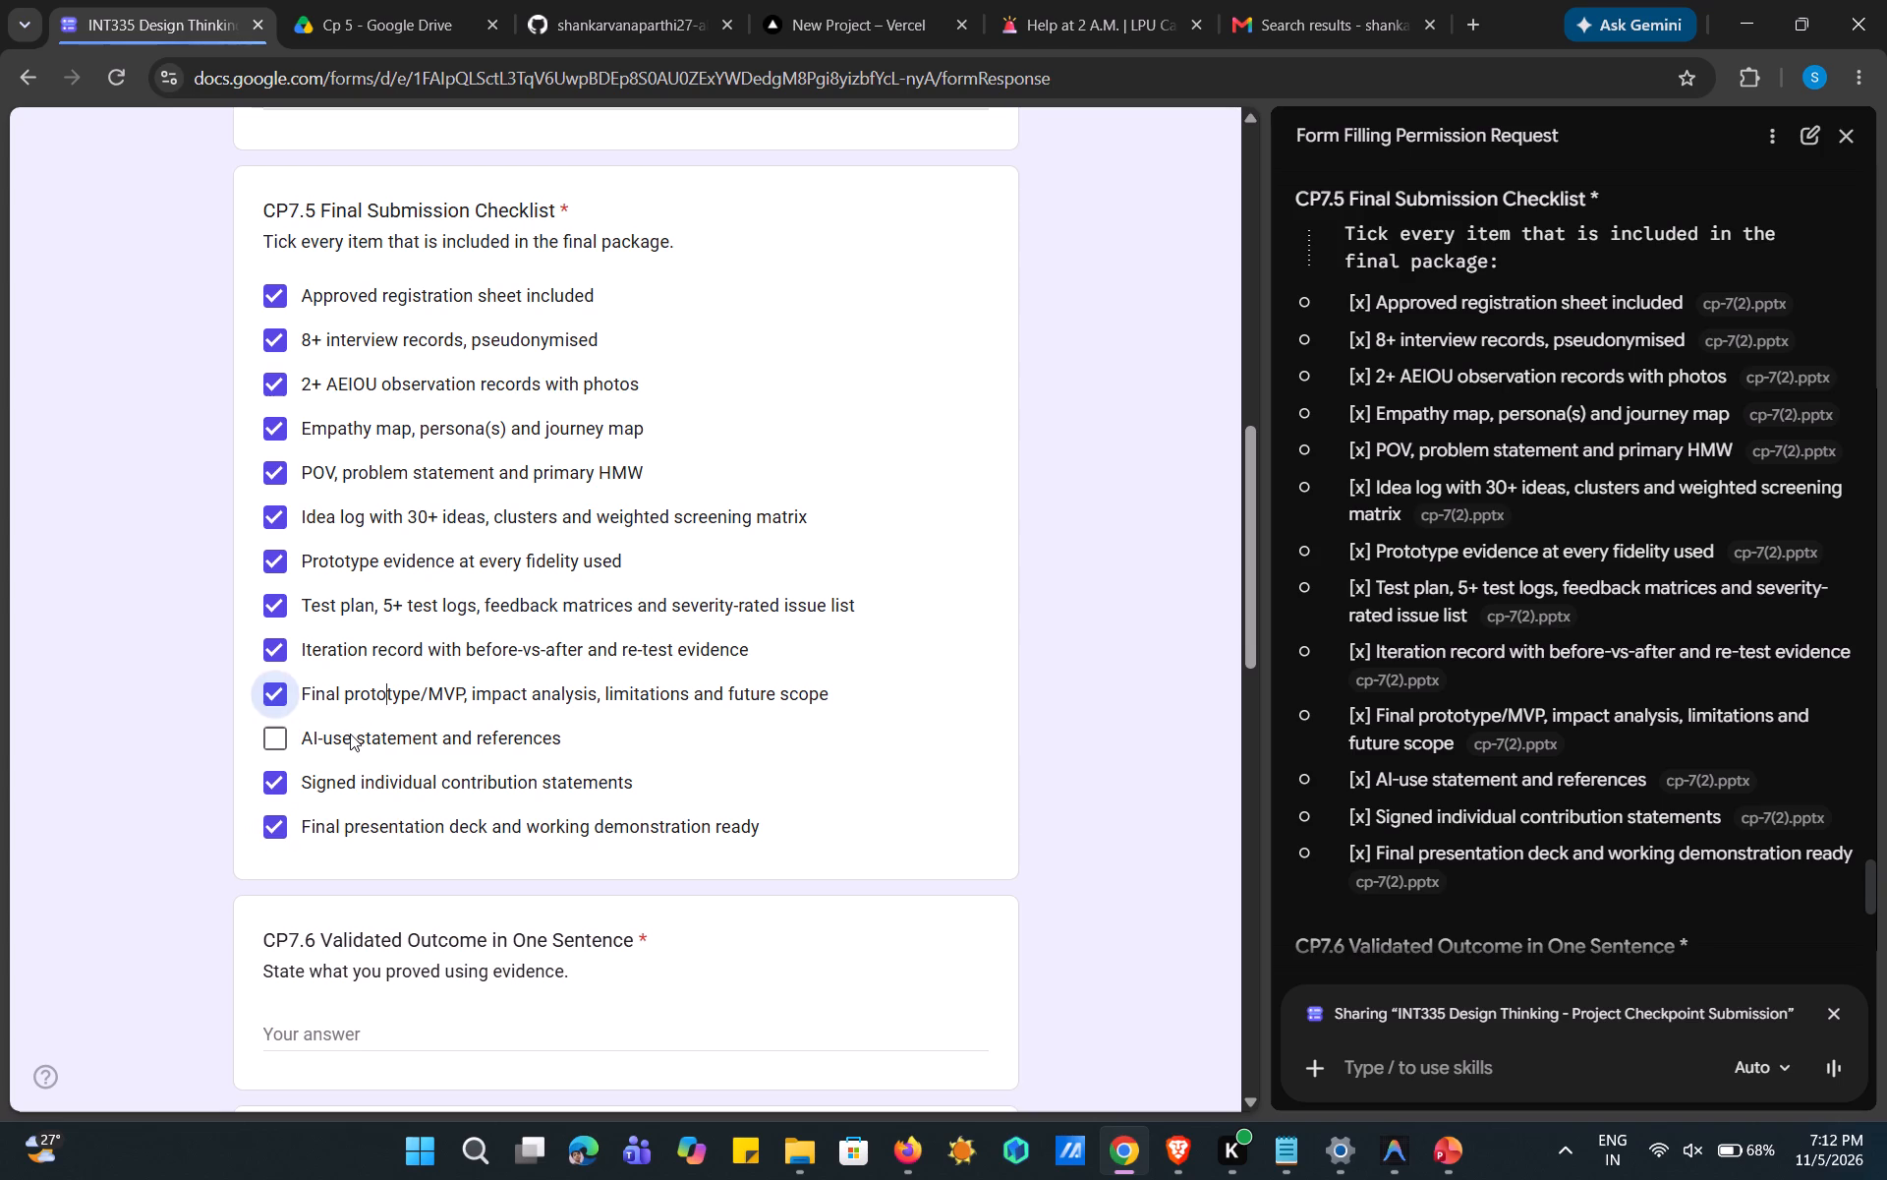
click(350, 734)
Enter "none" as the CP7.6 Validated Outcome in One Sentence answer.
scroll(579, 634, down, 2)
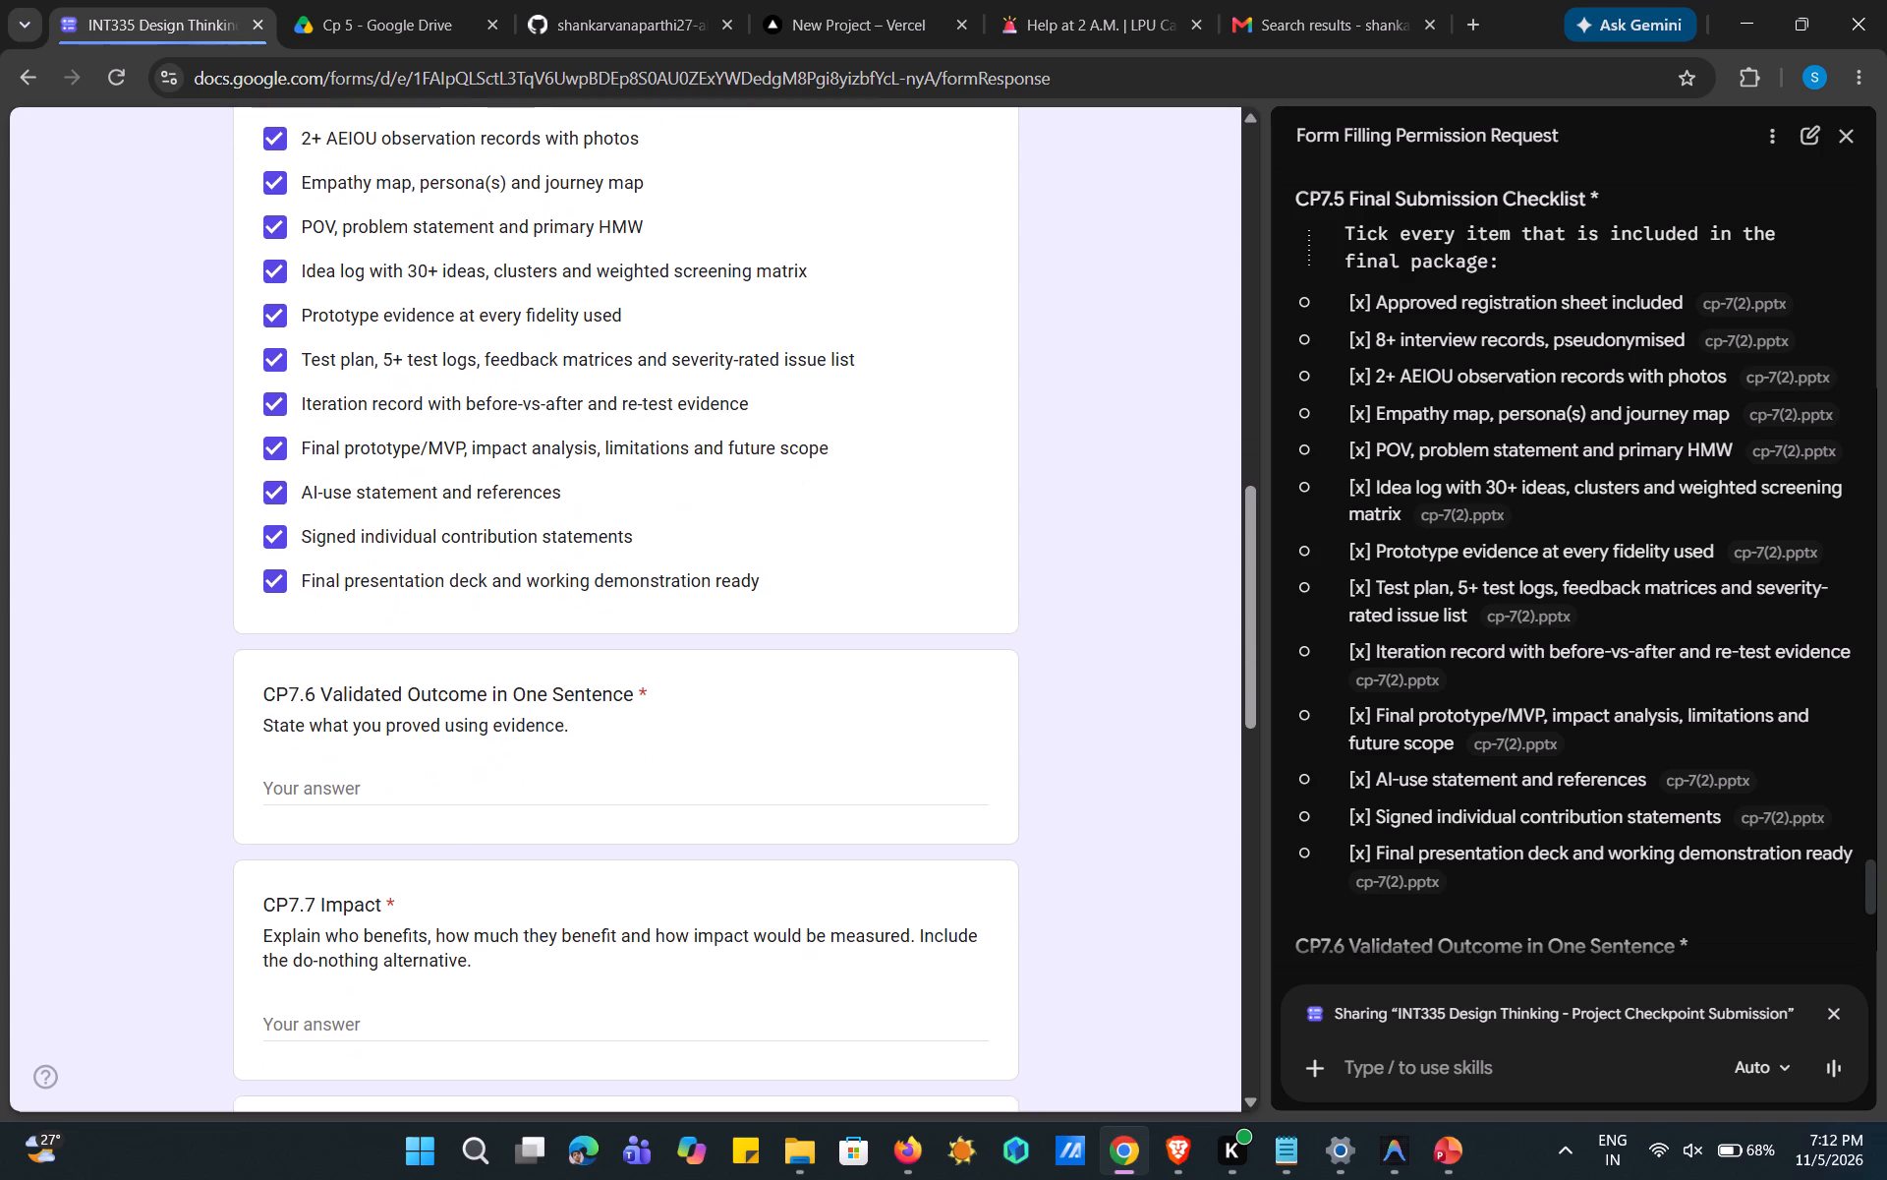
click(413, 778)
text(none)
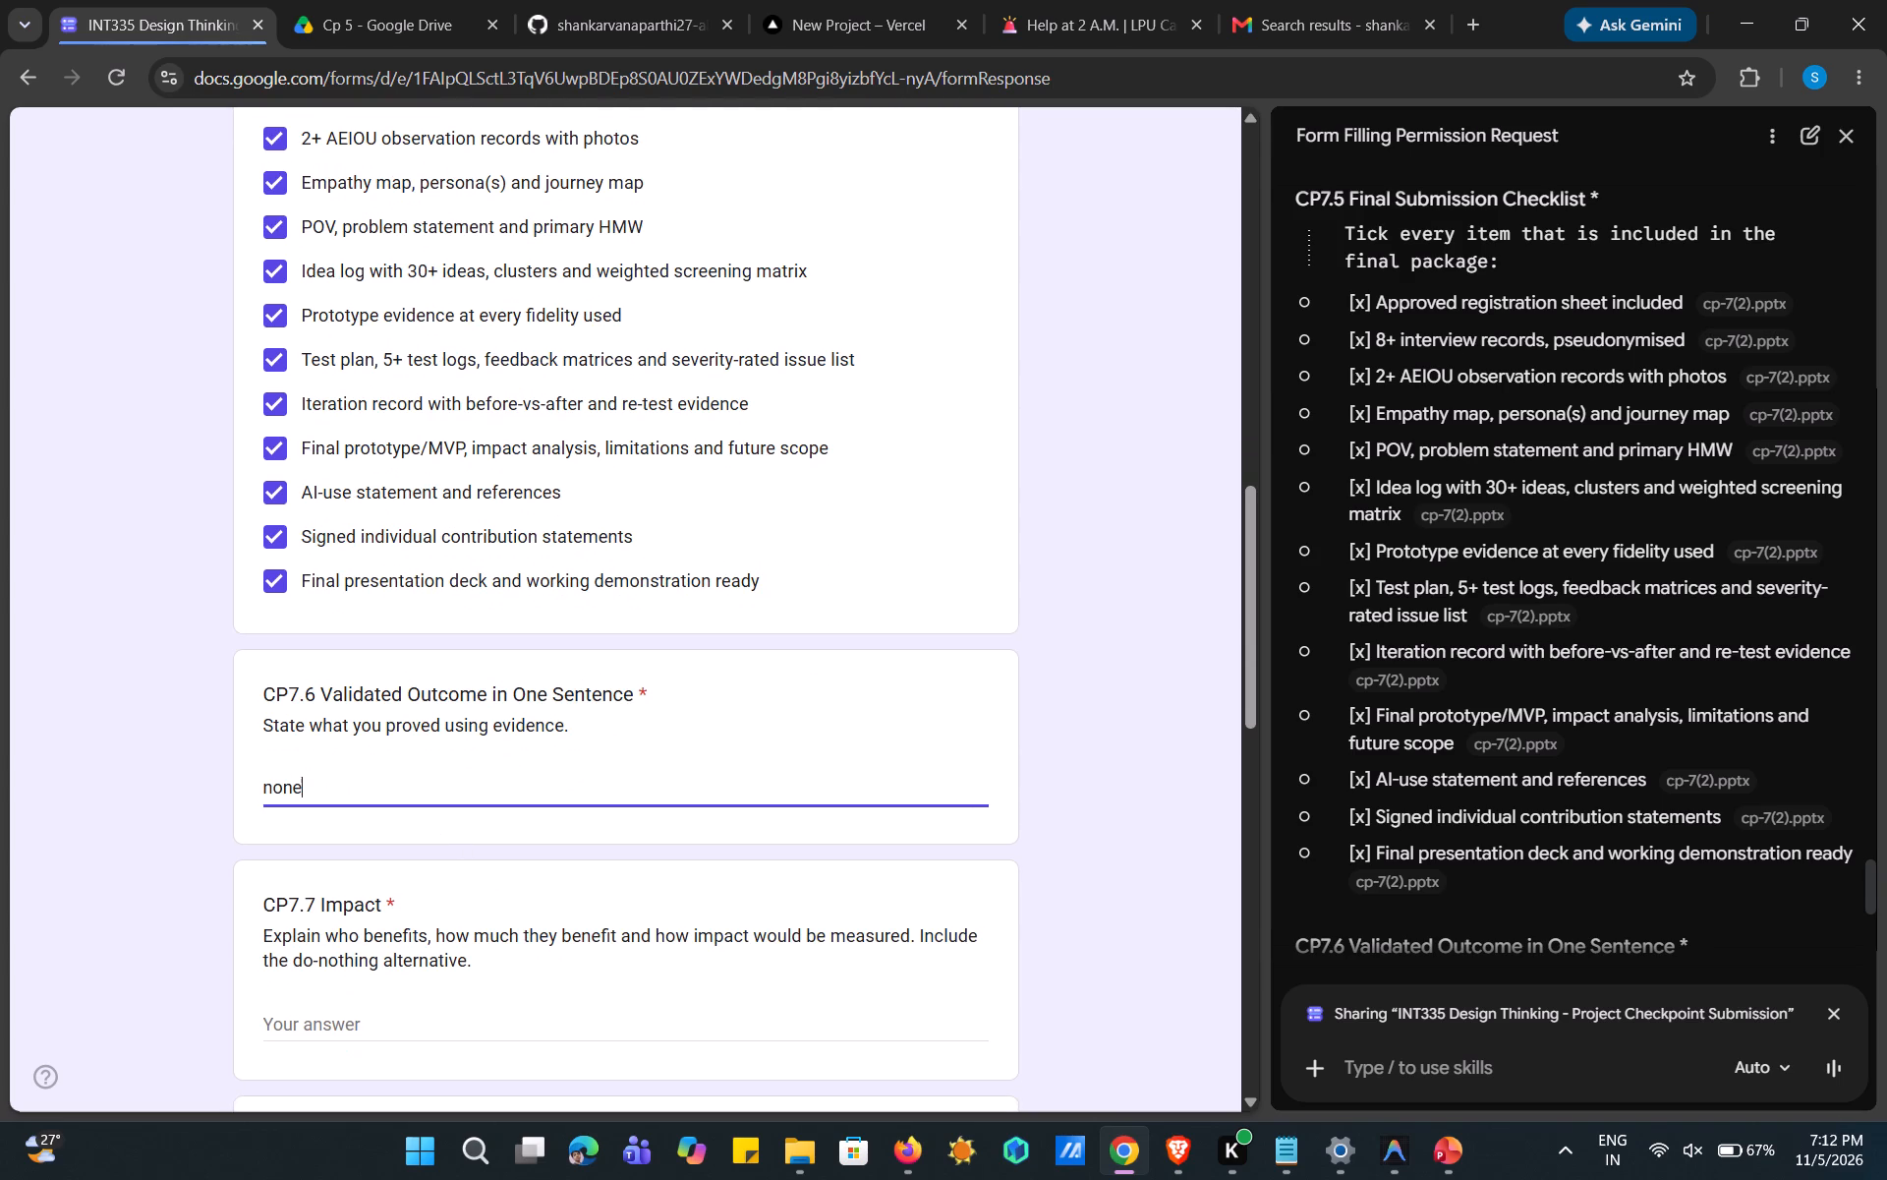
Enter "none" as the CP7.7 Impact answer.
scroll(1507, 992, down, 2)
scroll(972, 1039, down, 2)
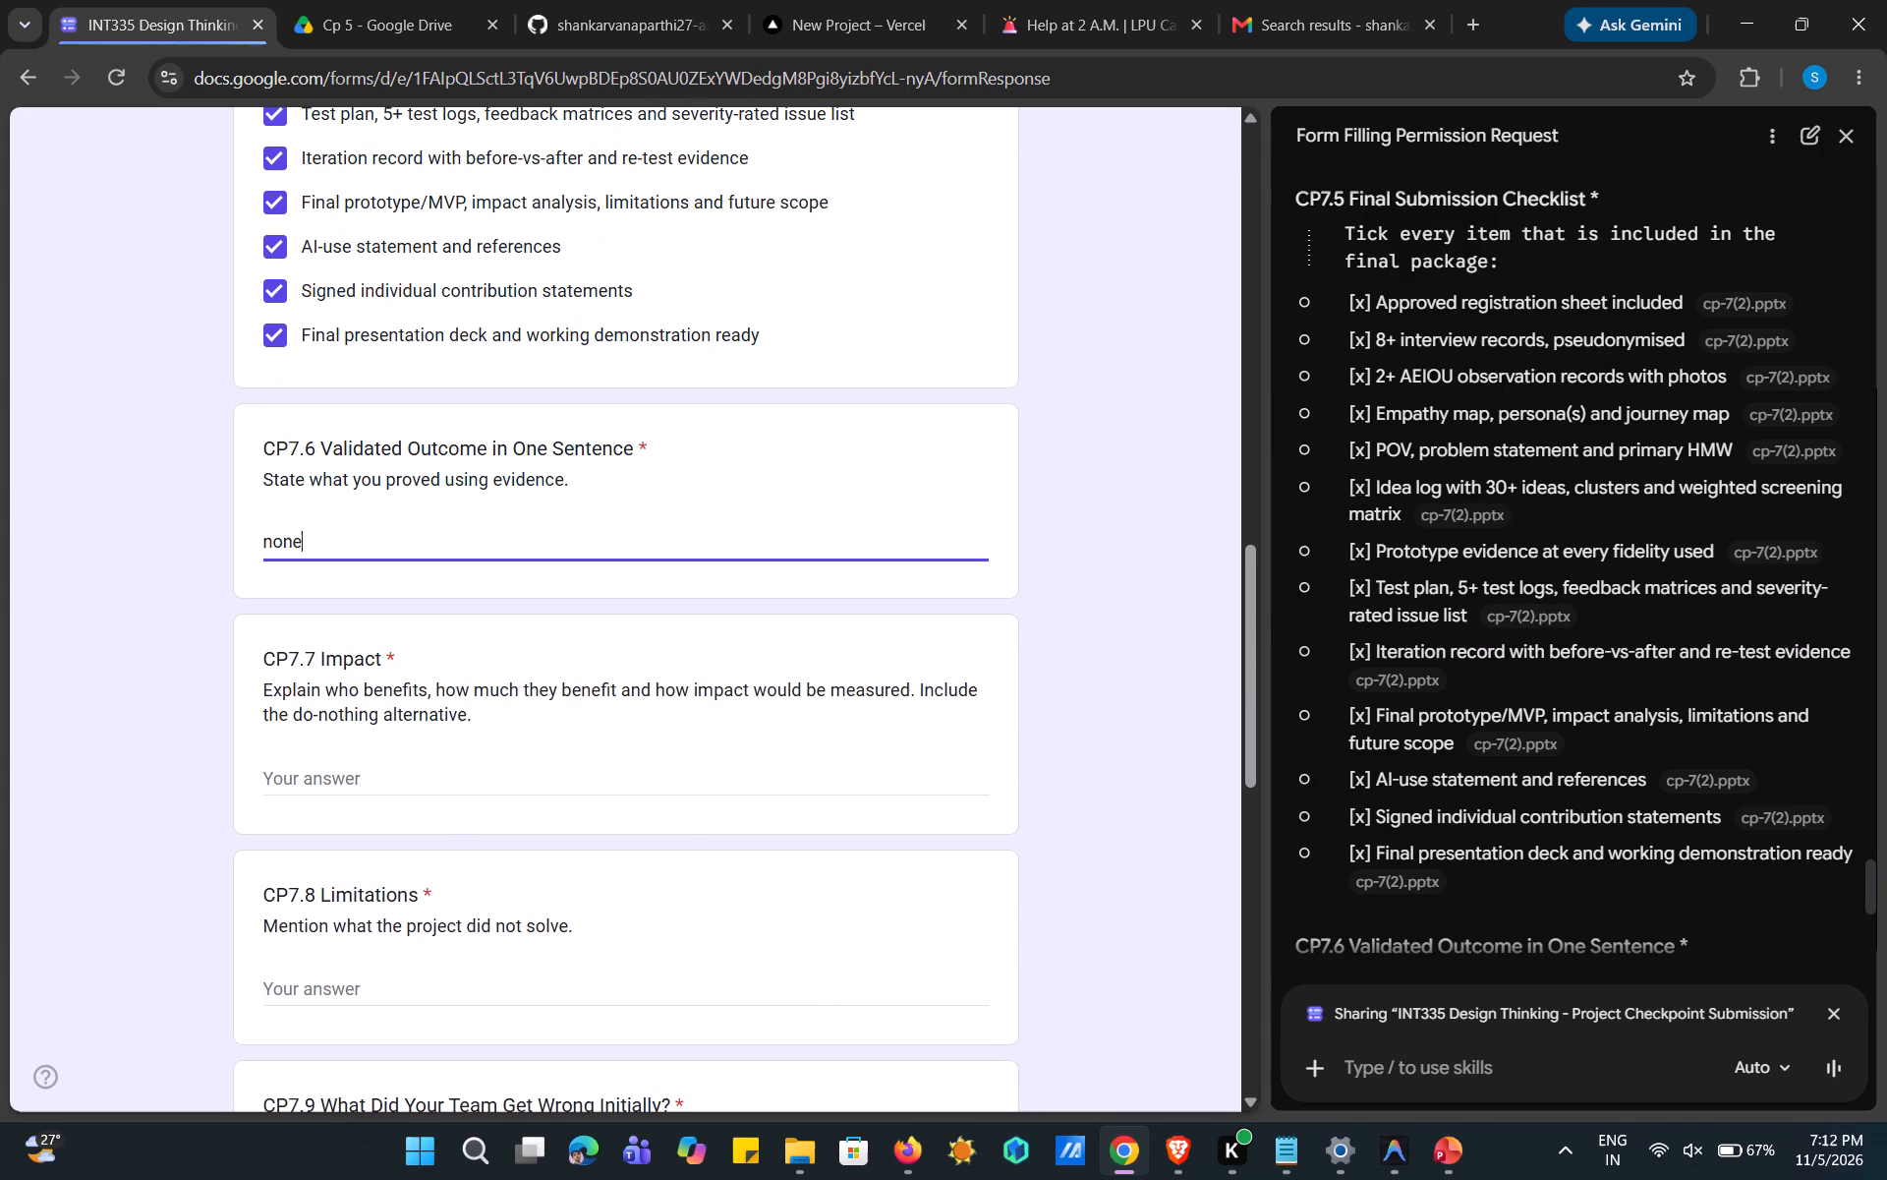
click(508, 777)
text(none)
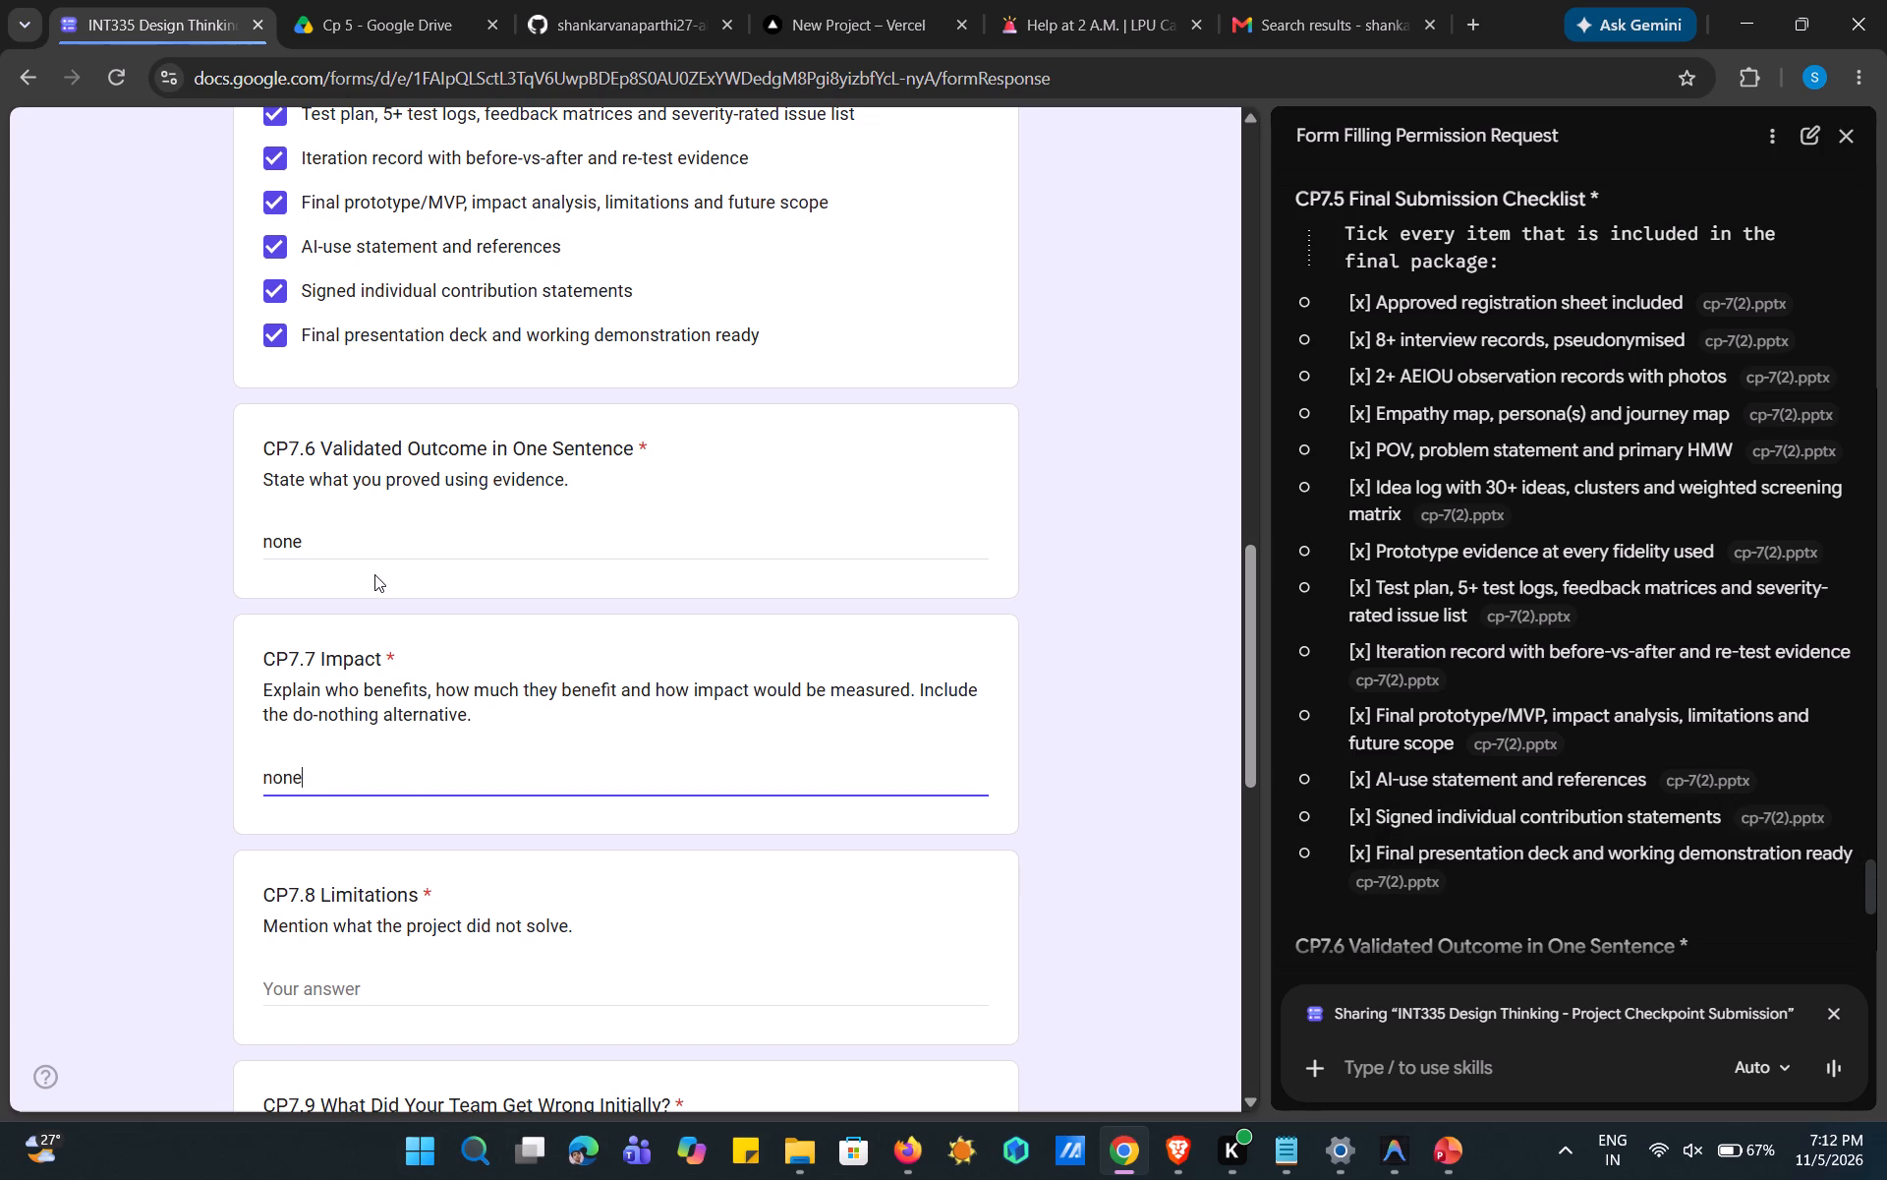
Replace the CP7.6 Validated Outcome in One Sentence answer with Gemini's suggested text about automated component testing.
drag(345, 502, 172, 542)
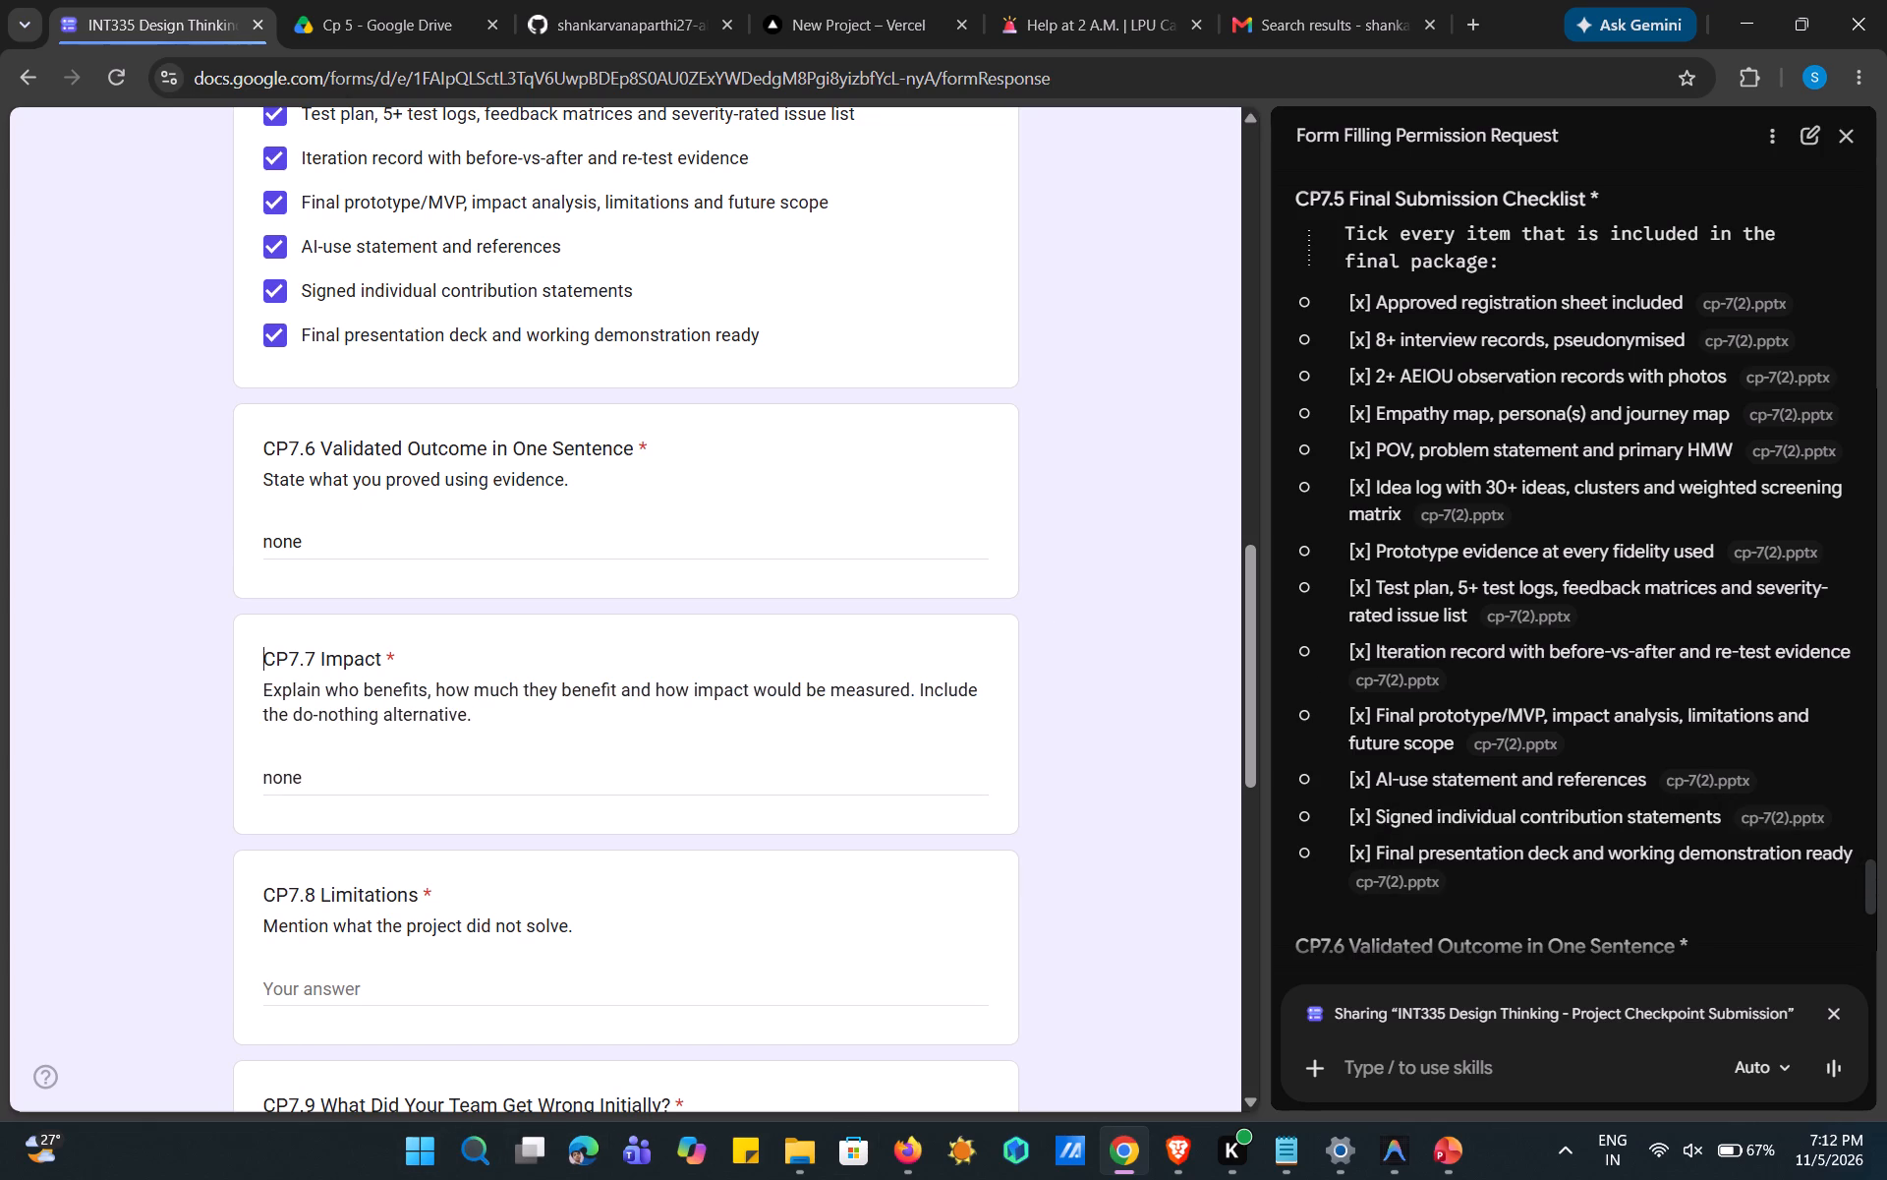
drag(309, 532, 187, 514)
key(BackSpace)
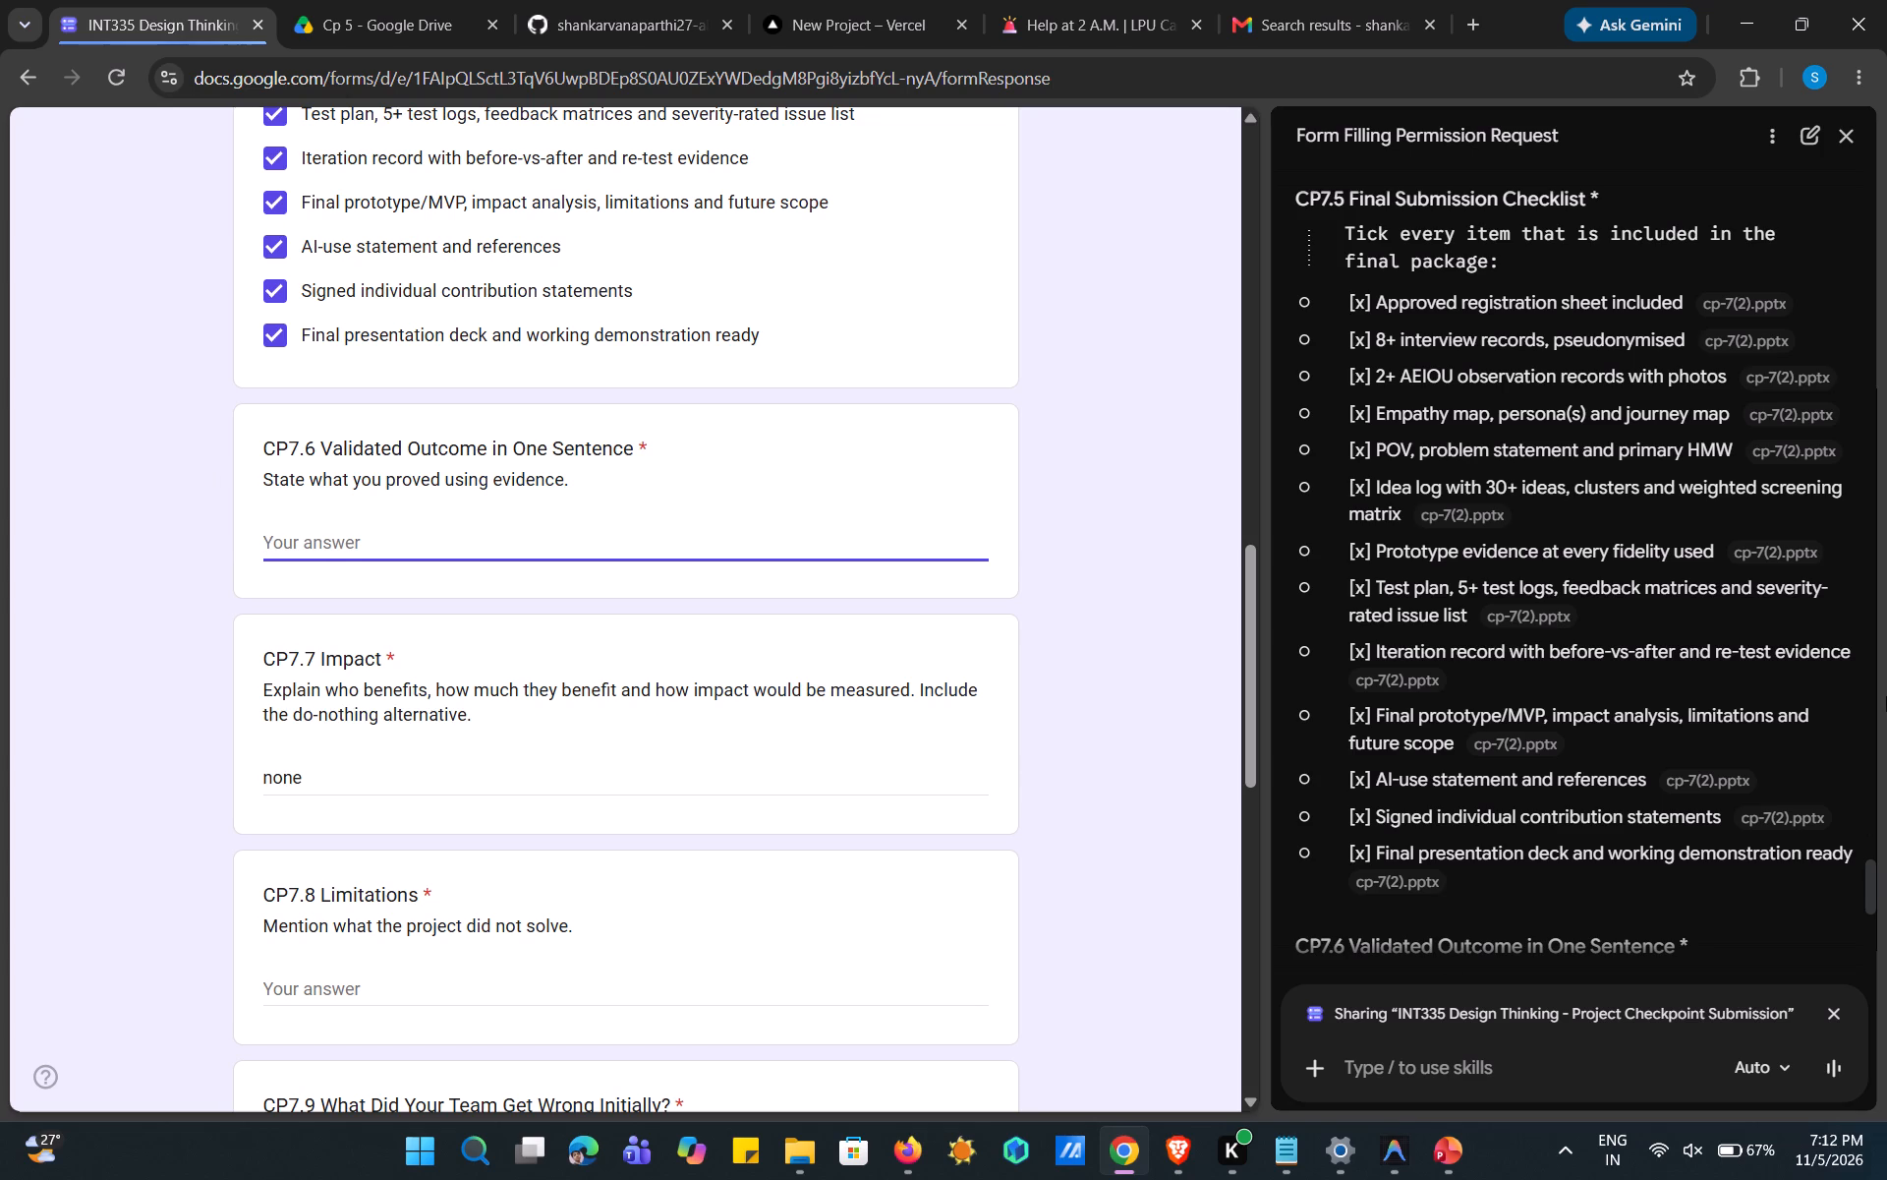
scroll(1490, 709, down, 3)
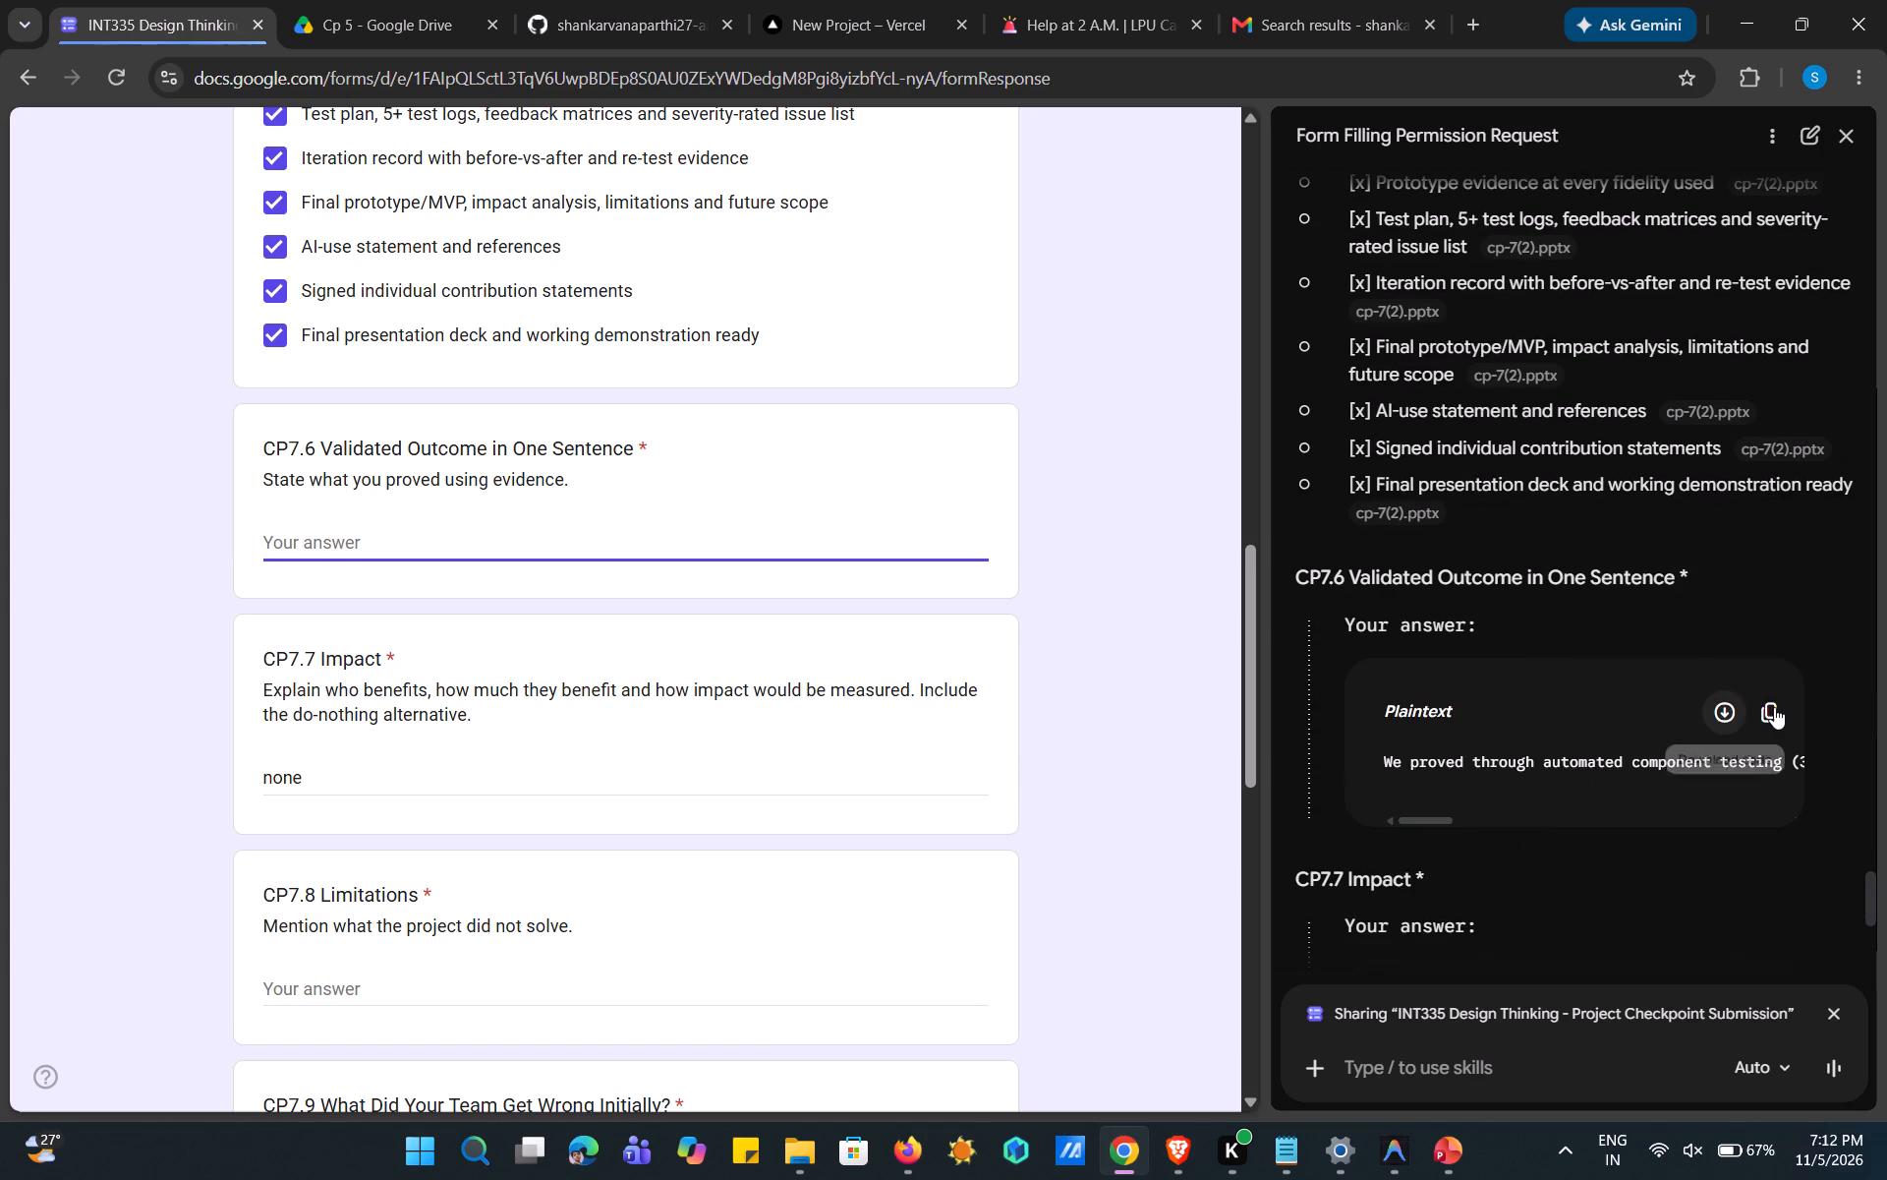
click(1774, 707)
click(358, 555)
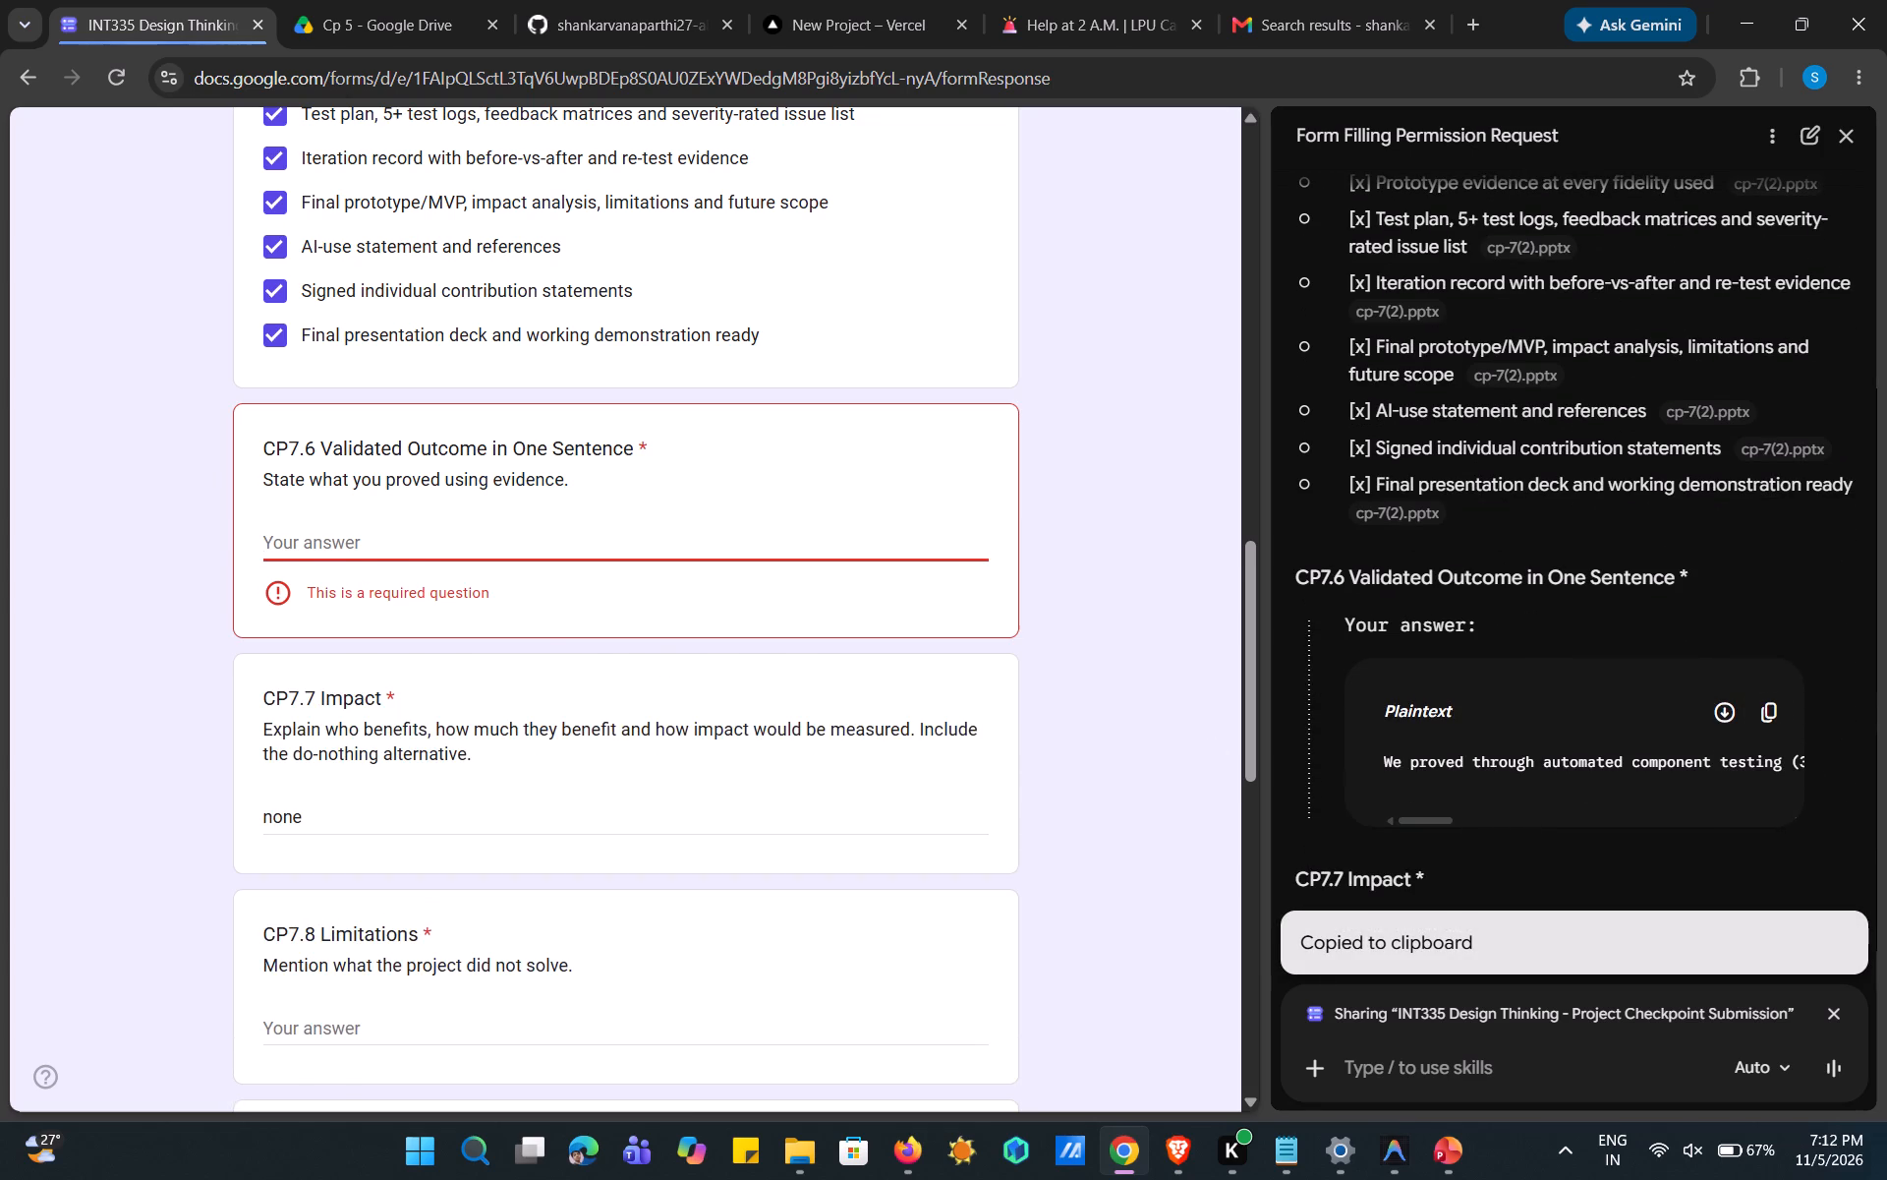
key(ctrl+v)
Replace the CP7.7 Impact answer with Gemini's suggested text covering beneficiaries, value, measurement and the do-nothing alternative.
scroll(941, 568, down, 1)
click(485, 736)
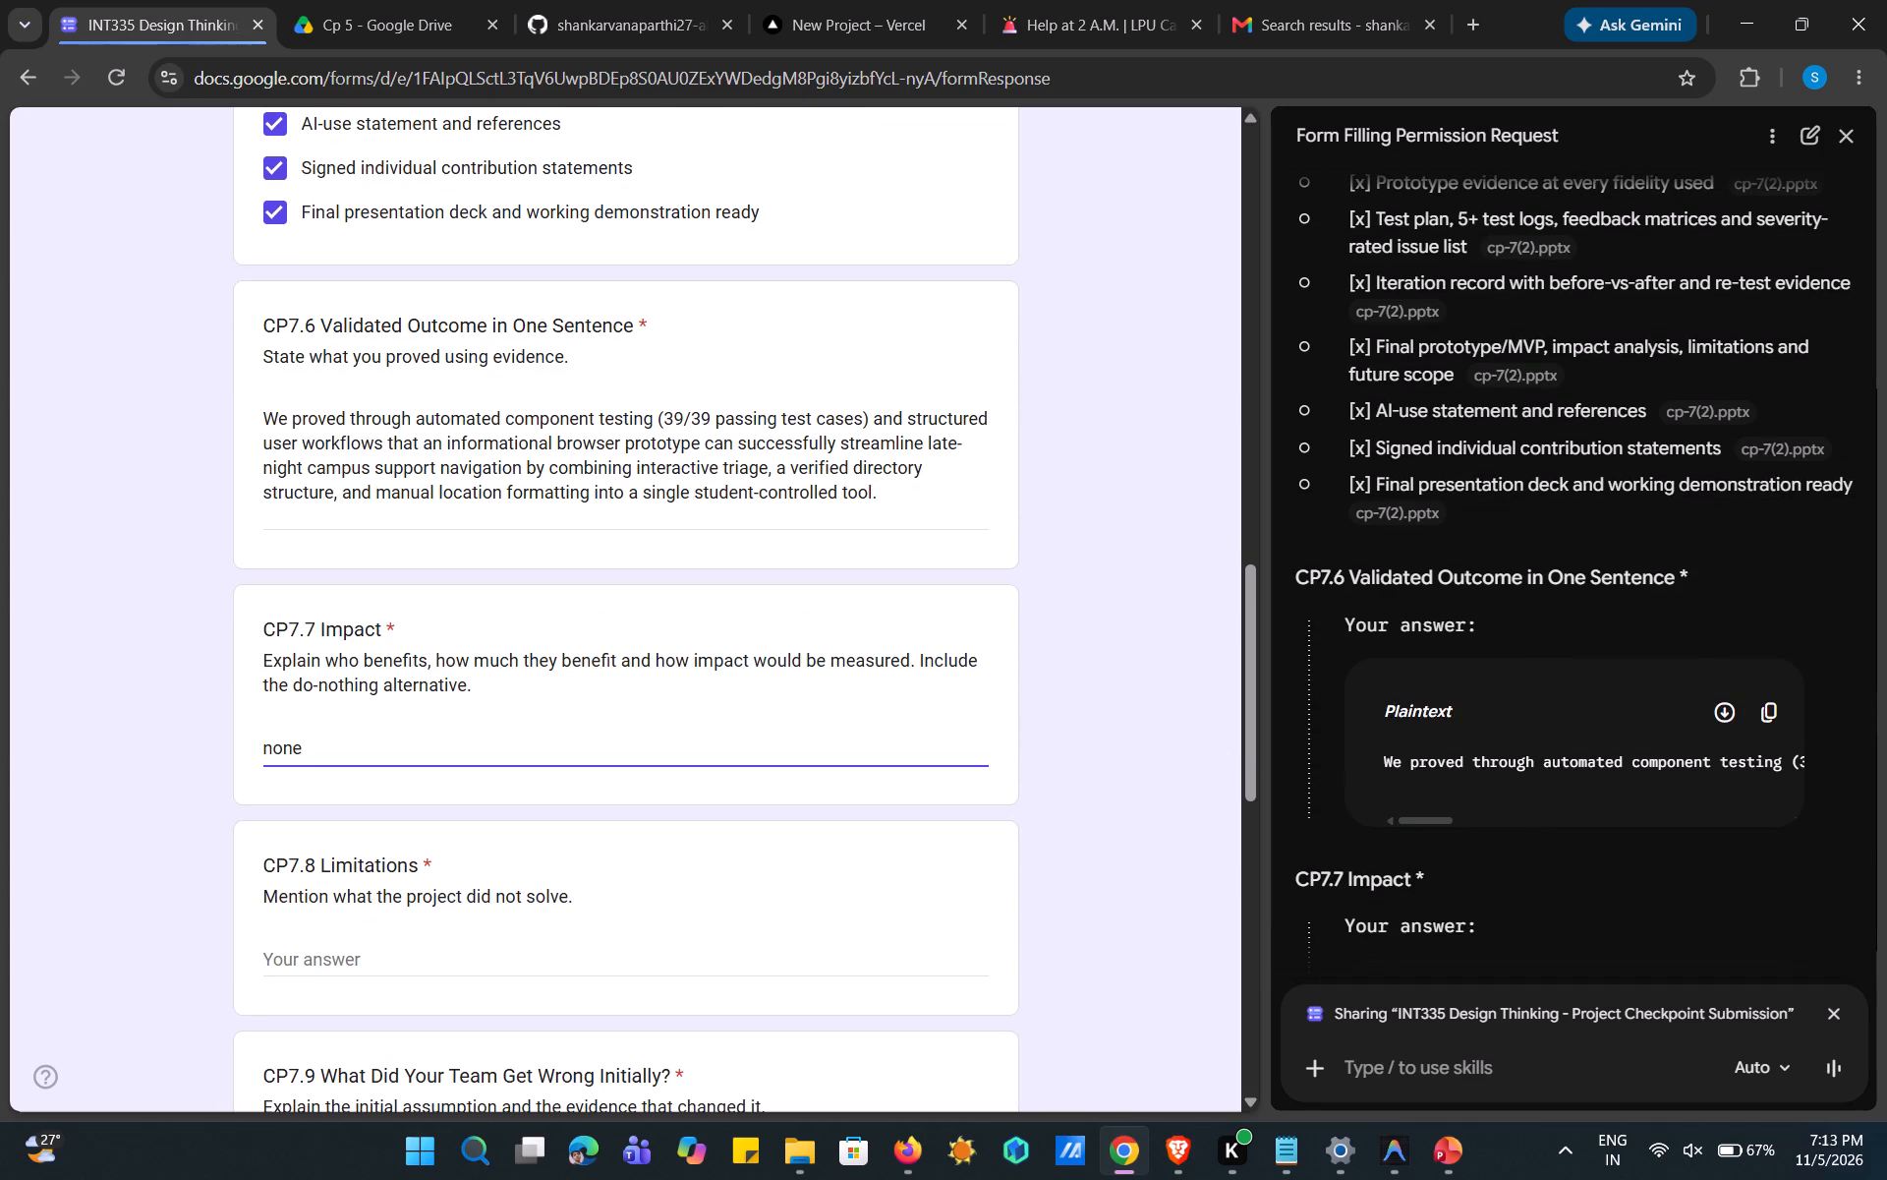
key(ctrl+a)
key(BackSpace)
scroll(1391, 791, down, 2)
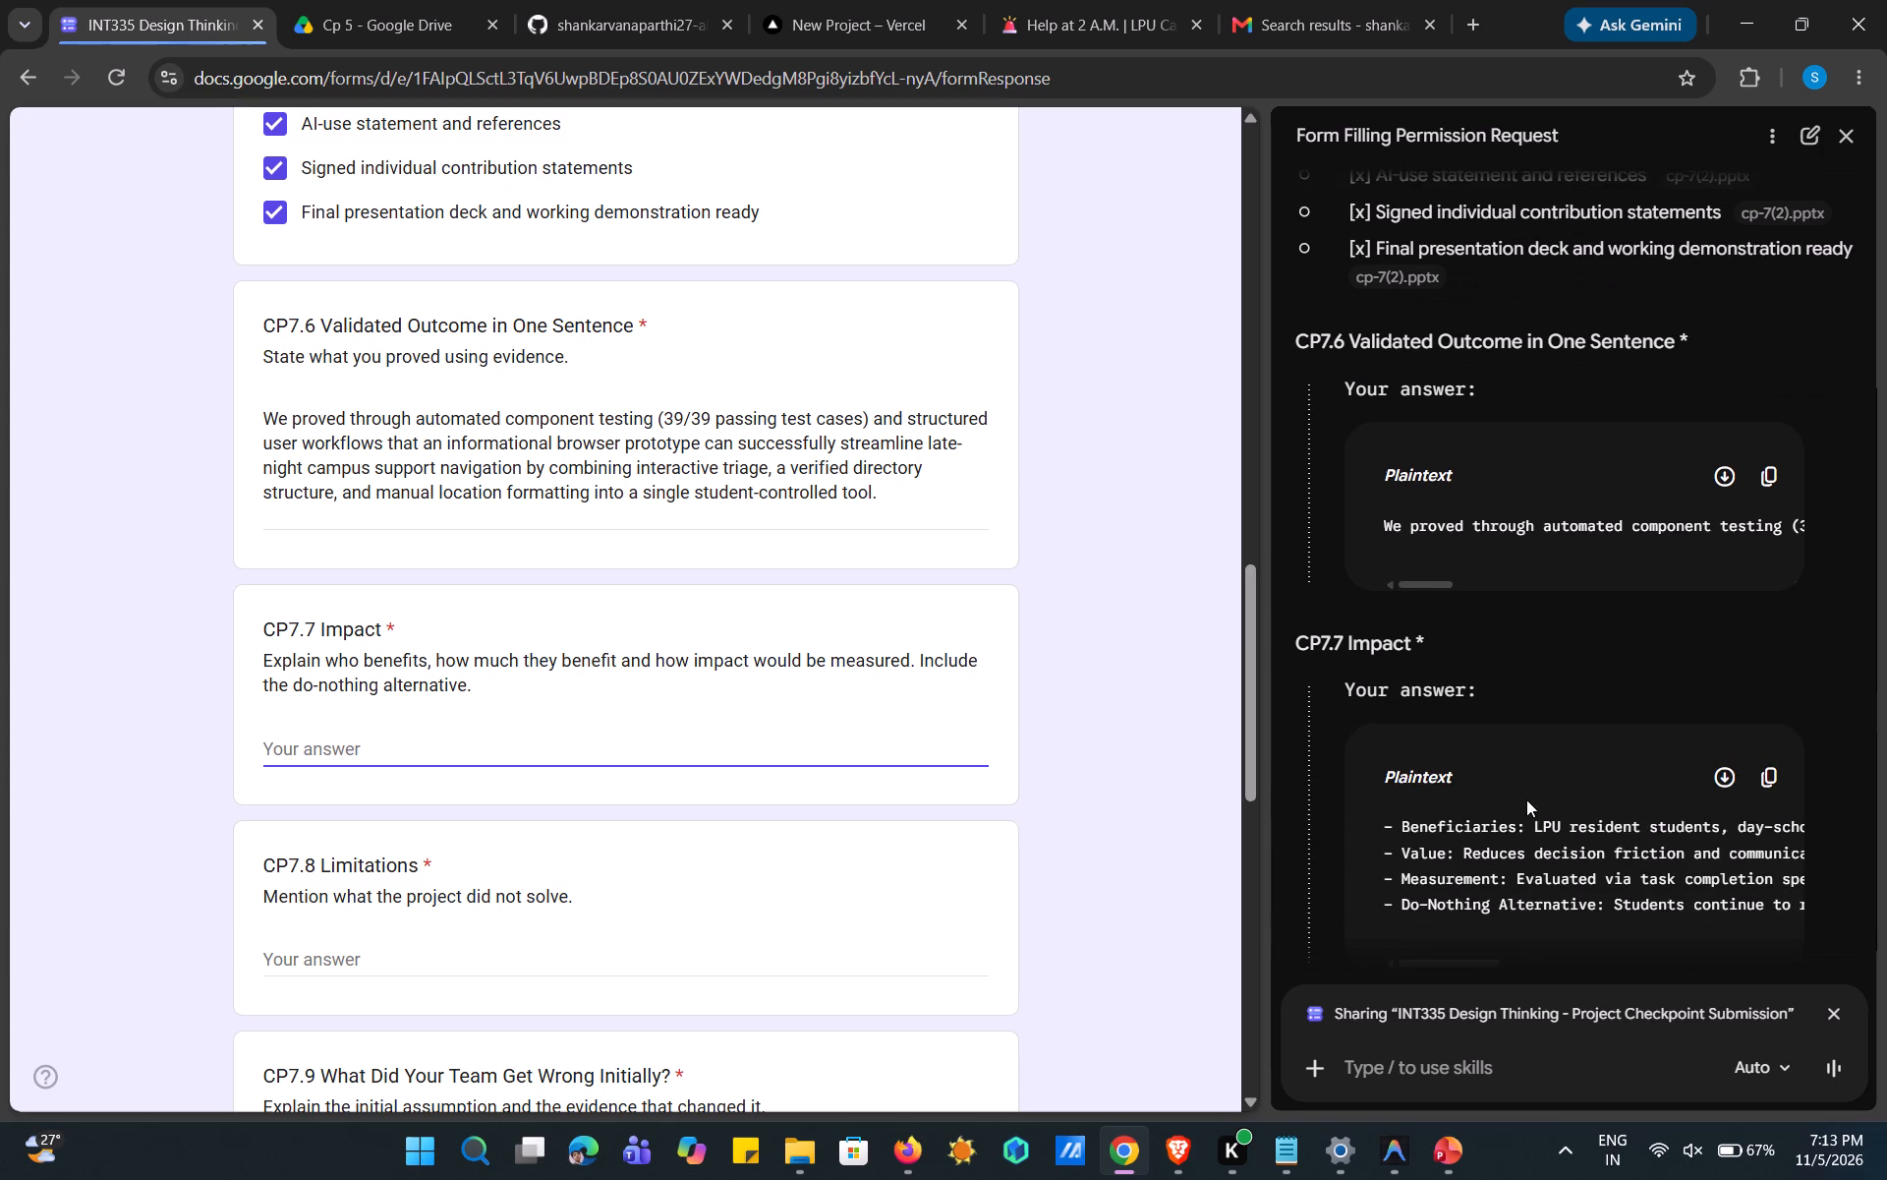
click(1770, 768)
click(488, 756)
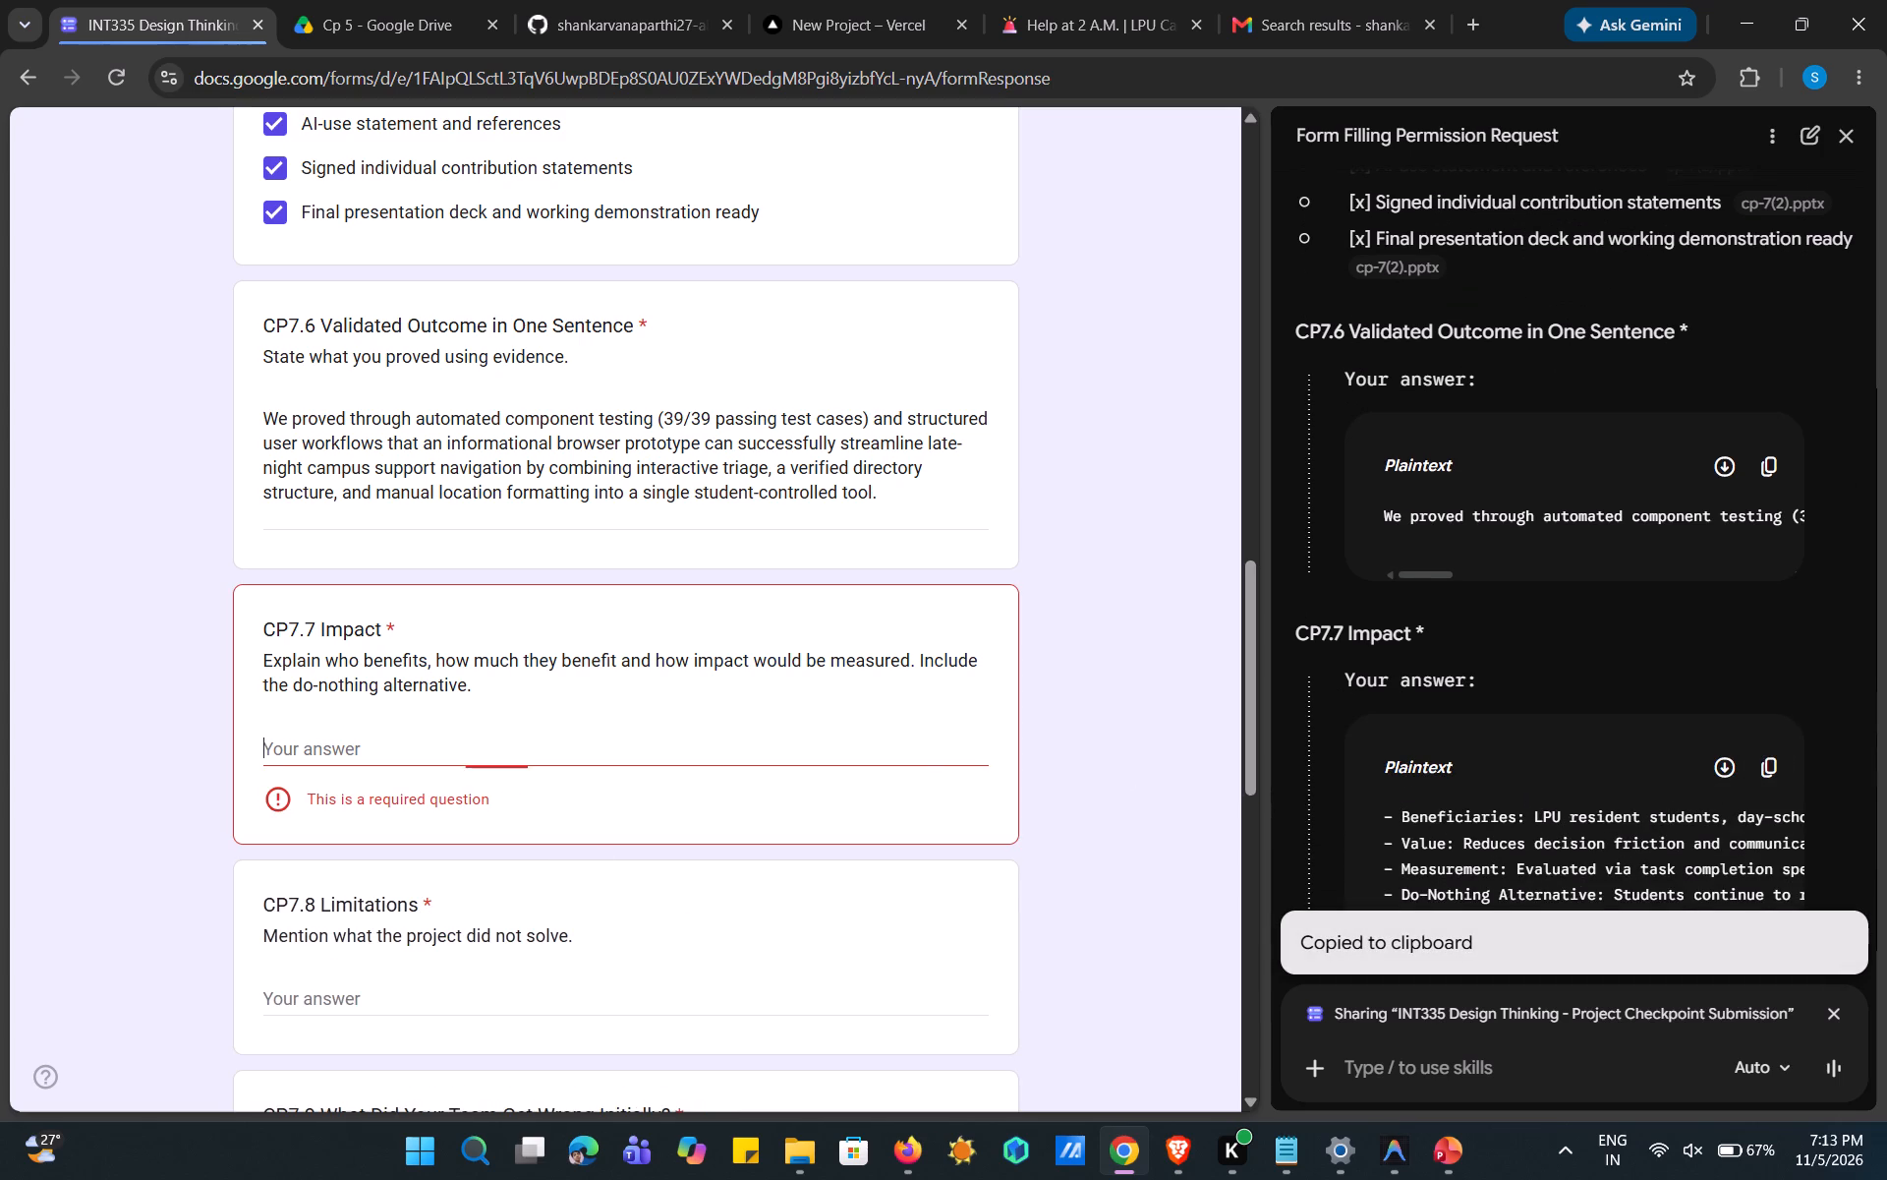
key(ctrl+v)
Fill in CP7.8 Limitations with Gemini's suggested answer about the system being solely an information and communication guidance tool.
scroll(871, 753, down, 3)
scroll(1806, 804, down, 4)
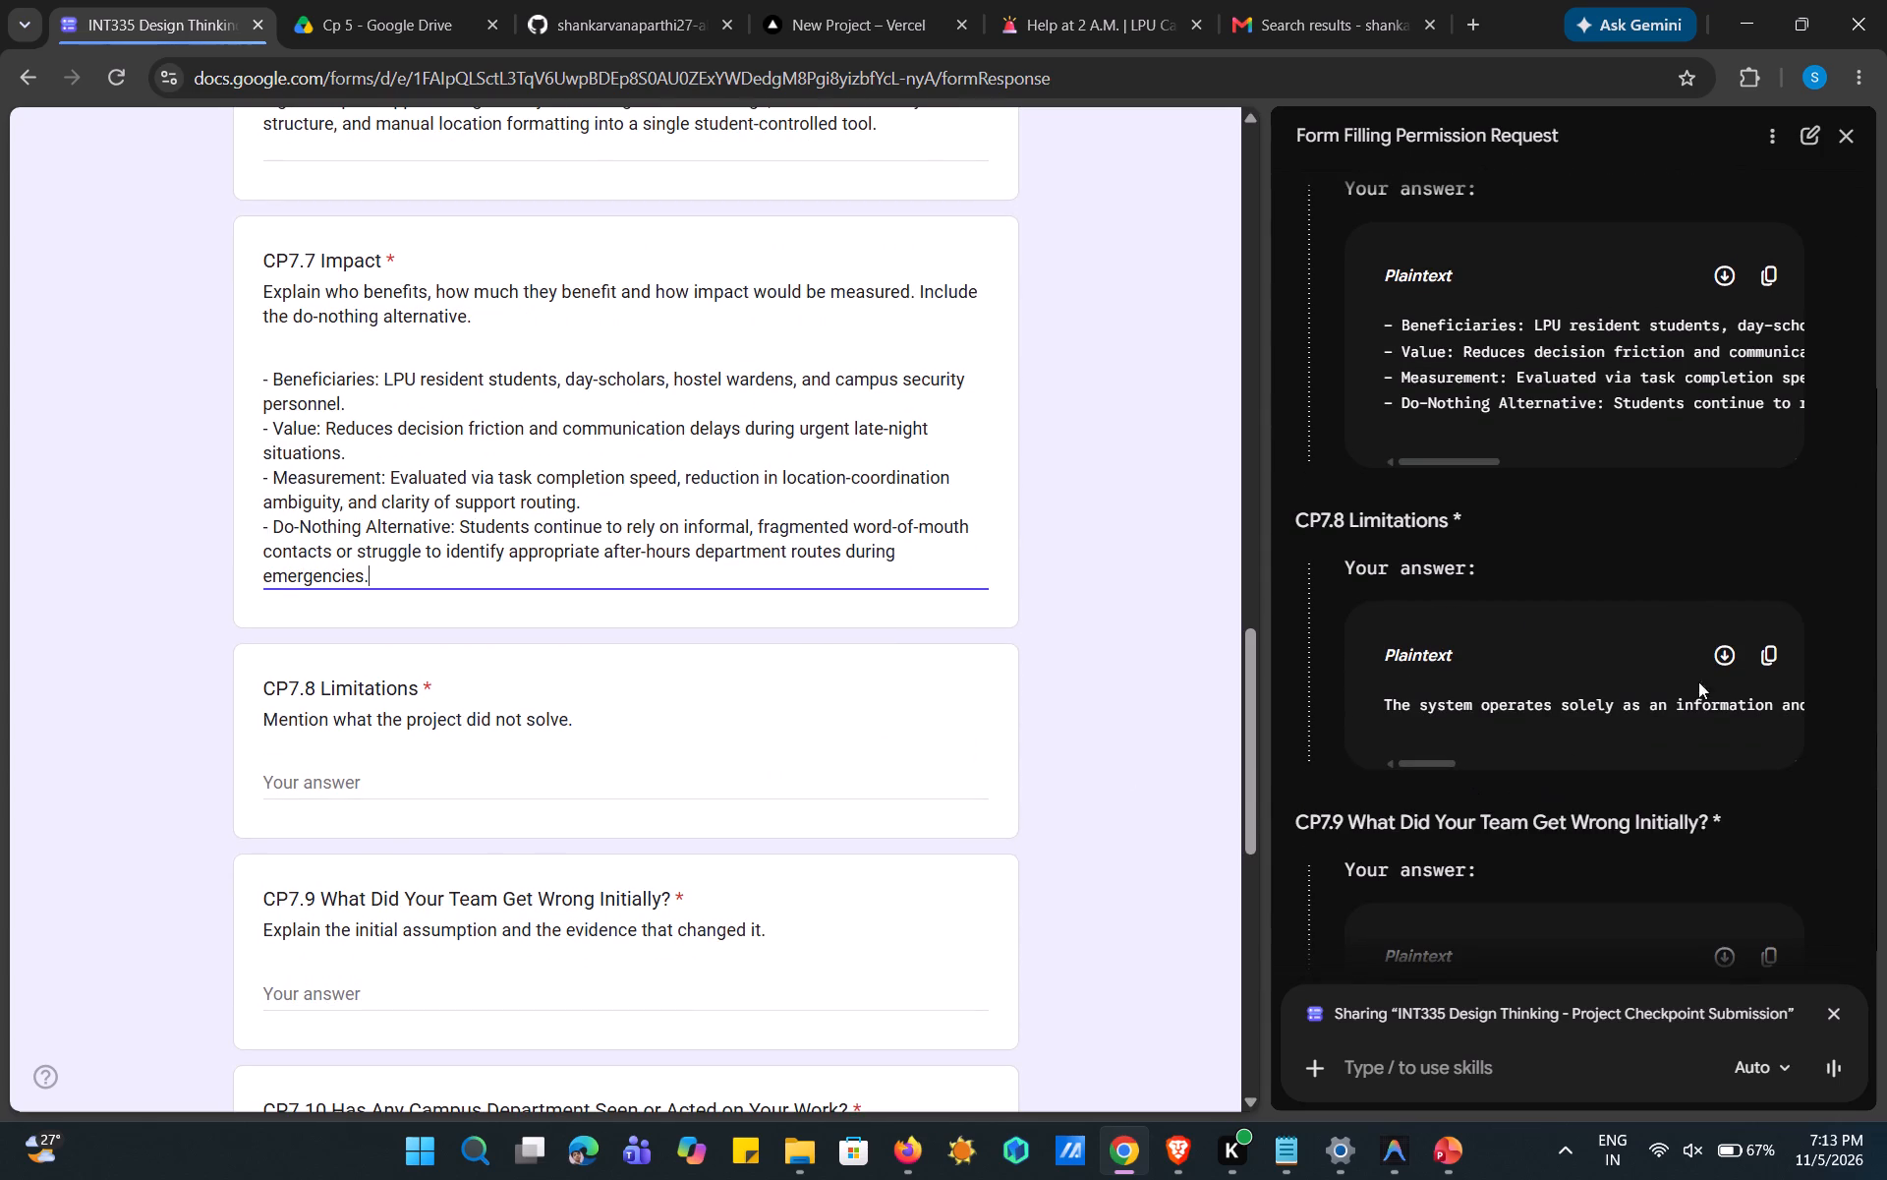
click(1753, 663)
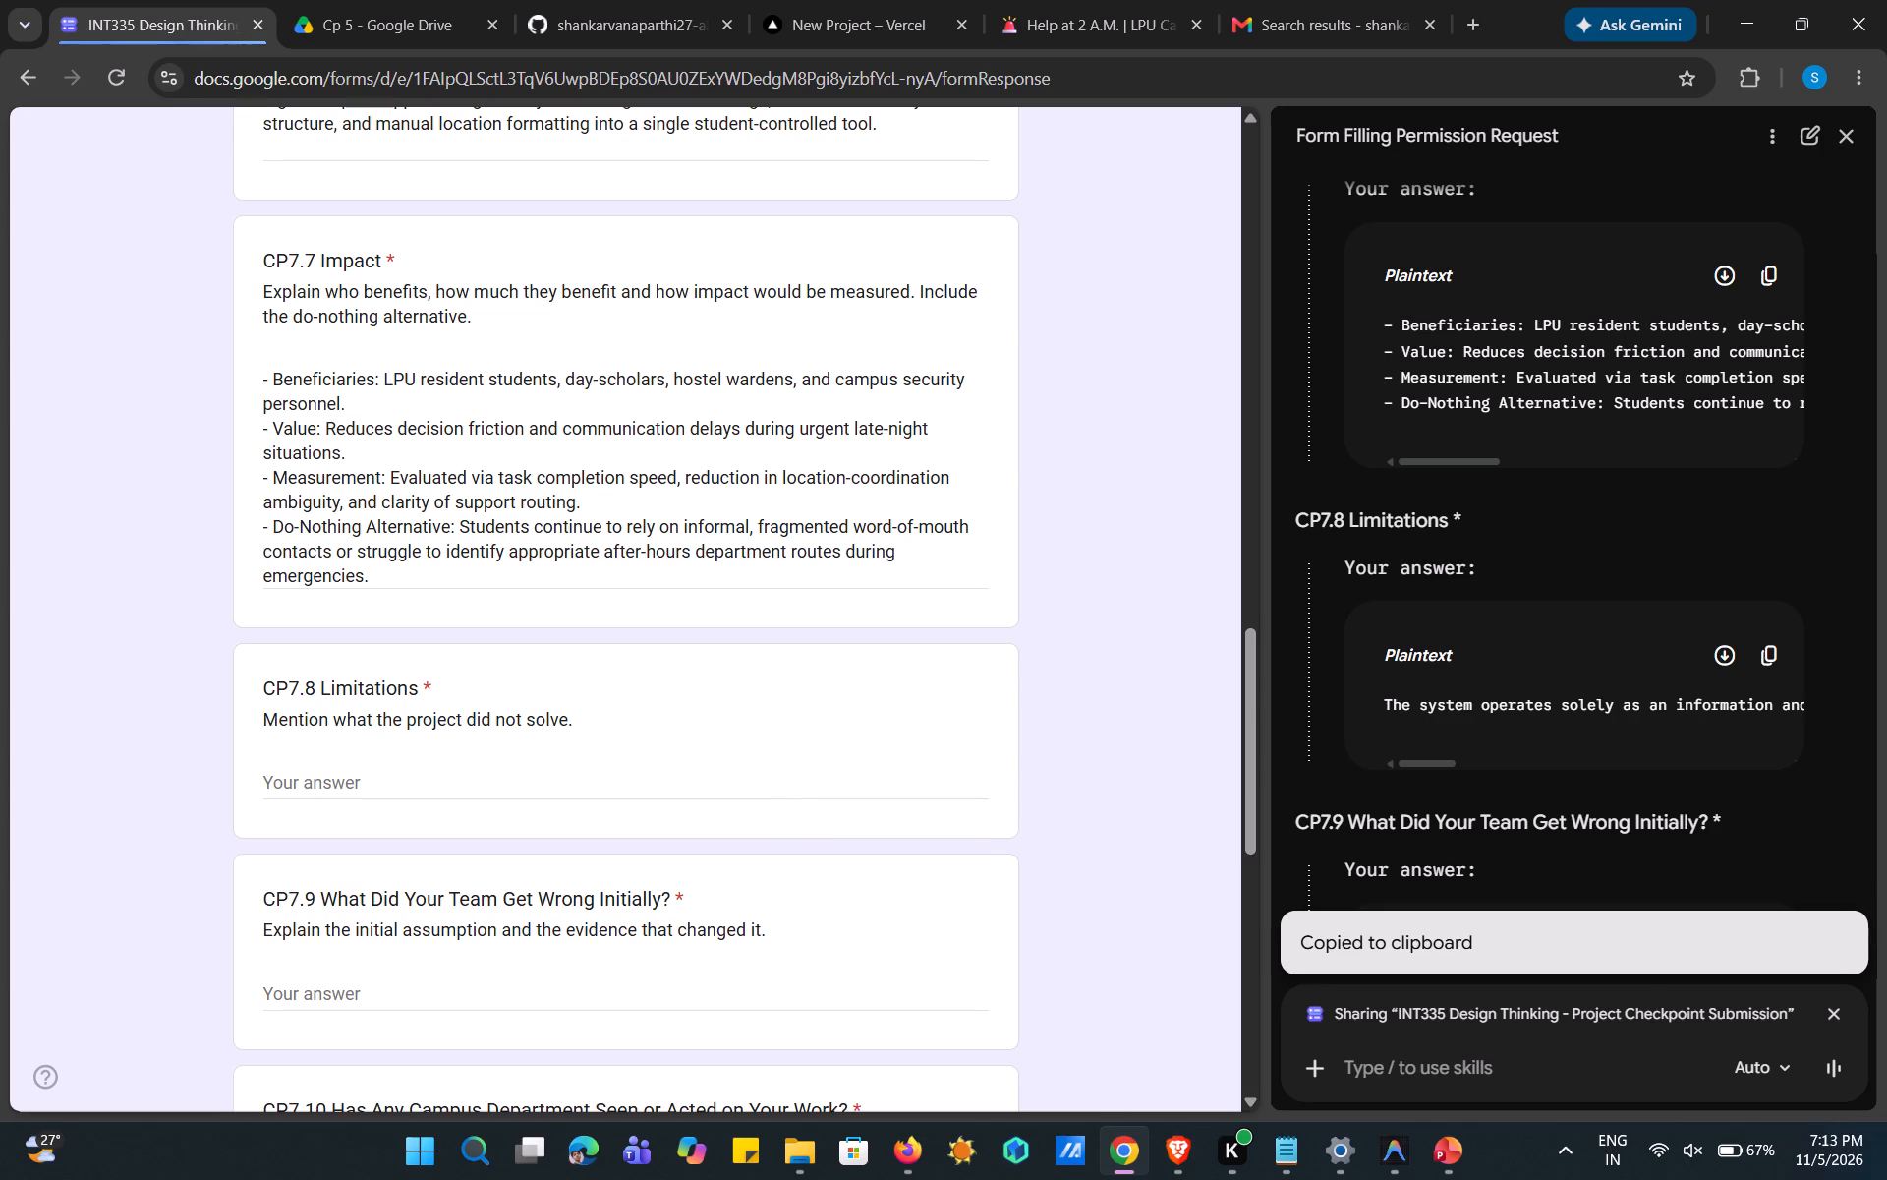
right_click(754, 762)
click(751, 771)
right_click(748, 779)
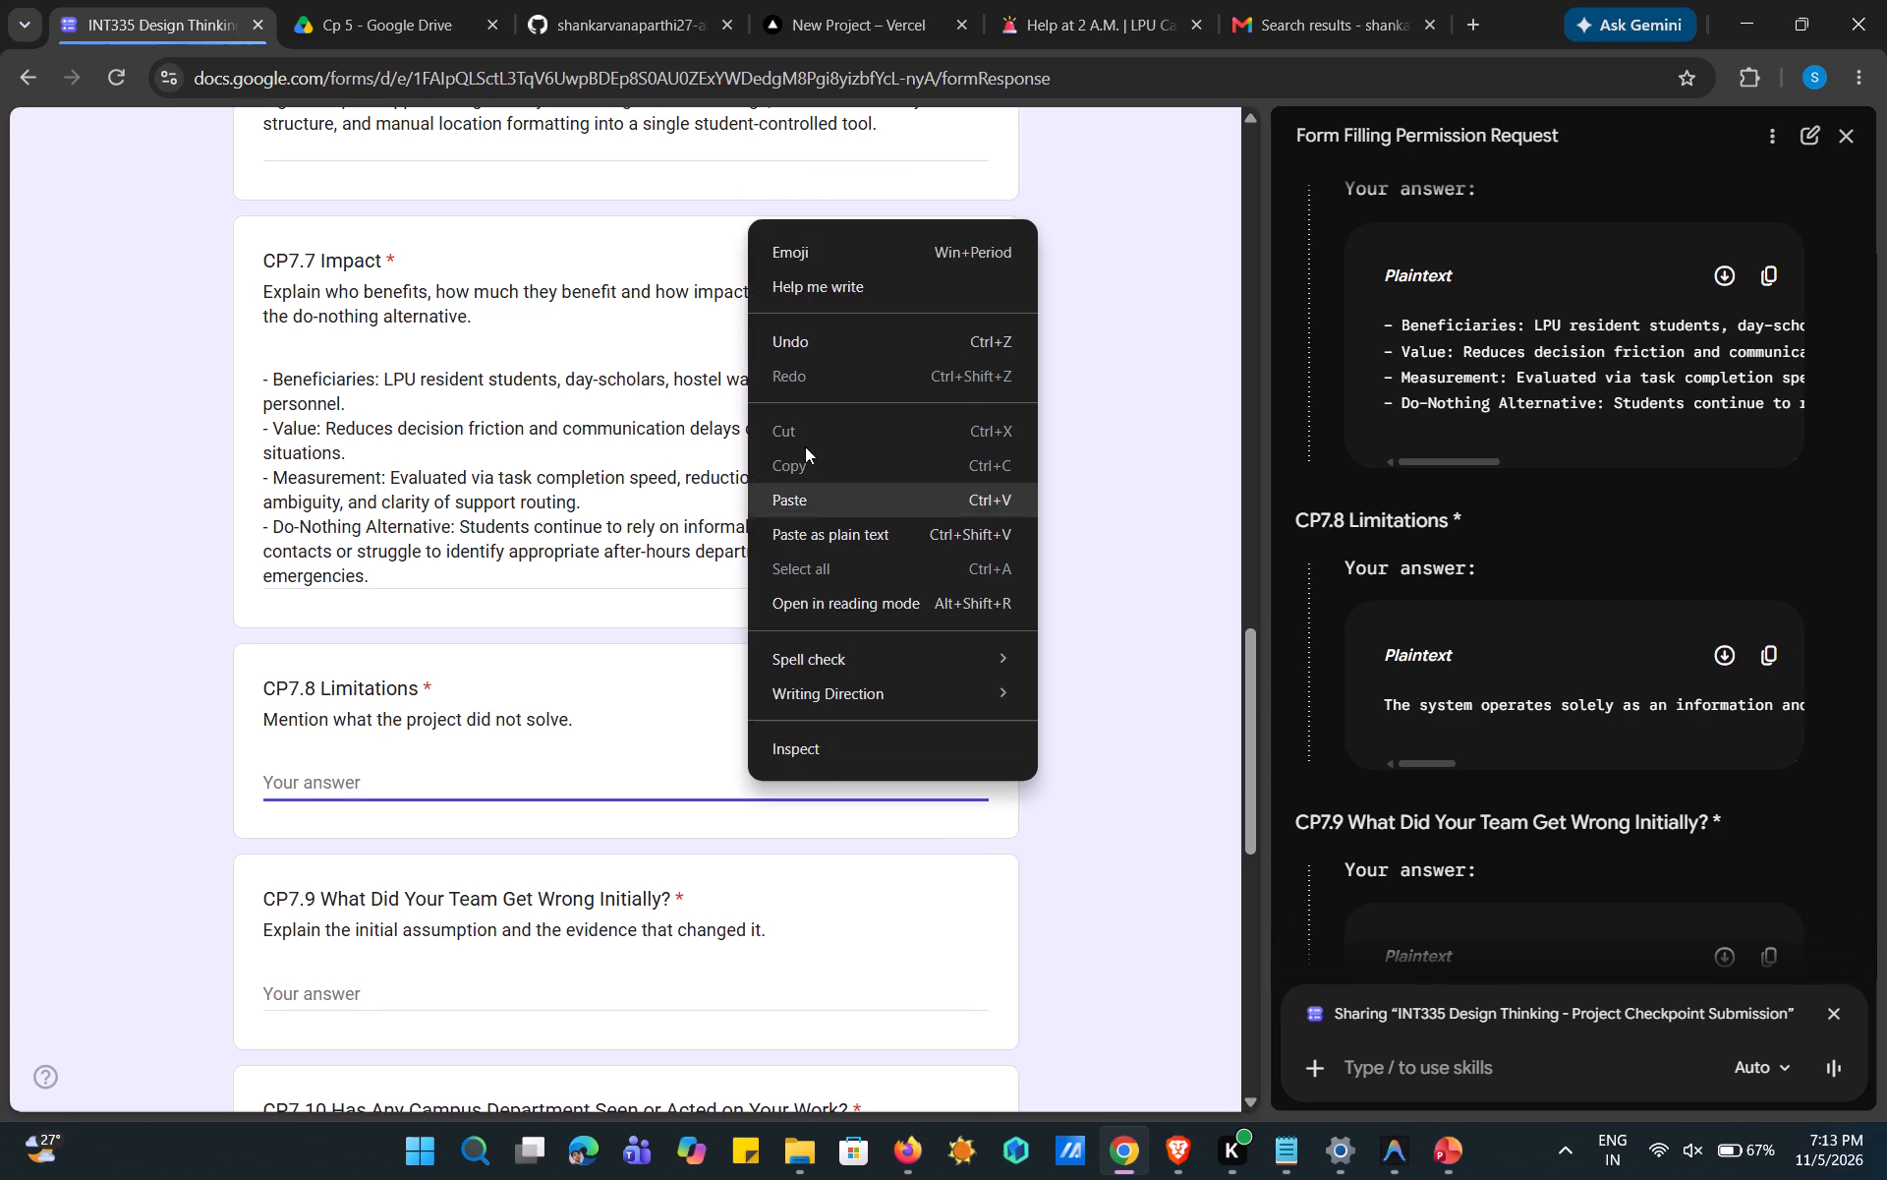
click(795, 497)
Fill in CP7.9 What Did Your Team Get Wrong Initially? with Gemini's suggested answer about the initial emergency dispatch app assumption.
scroll(1647, 792, down, 3)
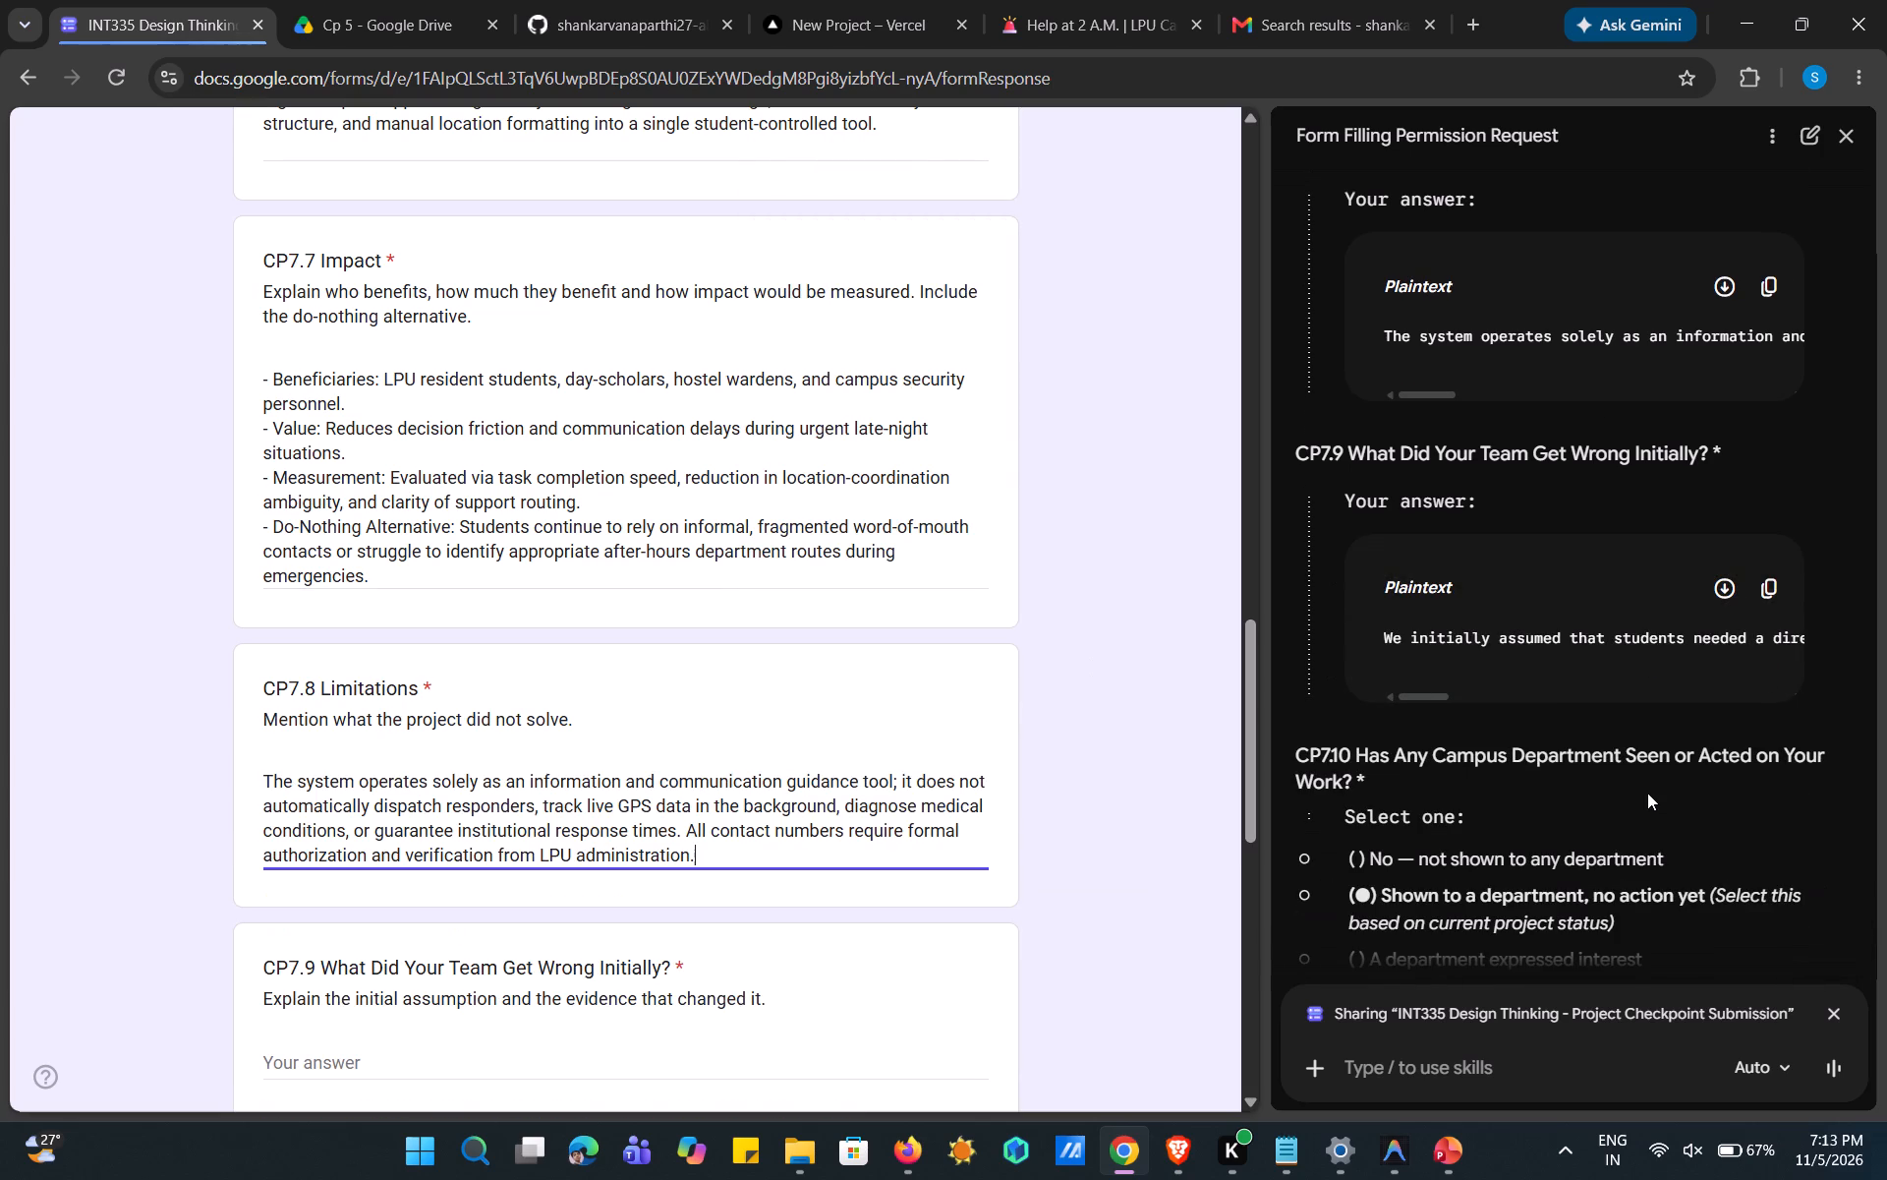
scroll(915, 821, down, 2)
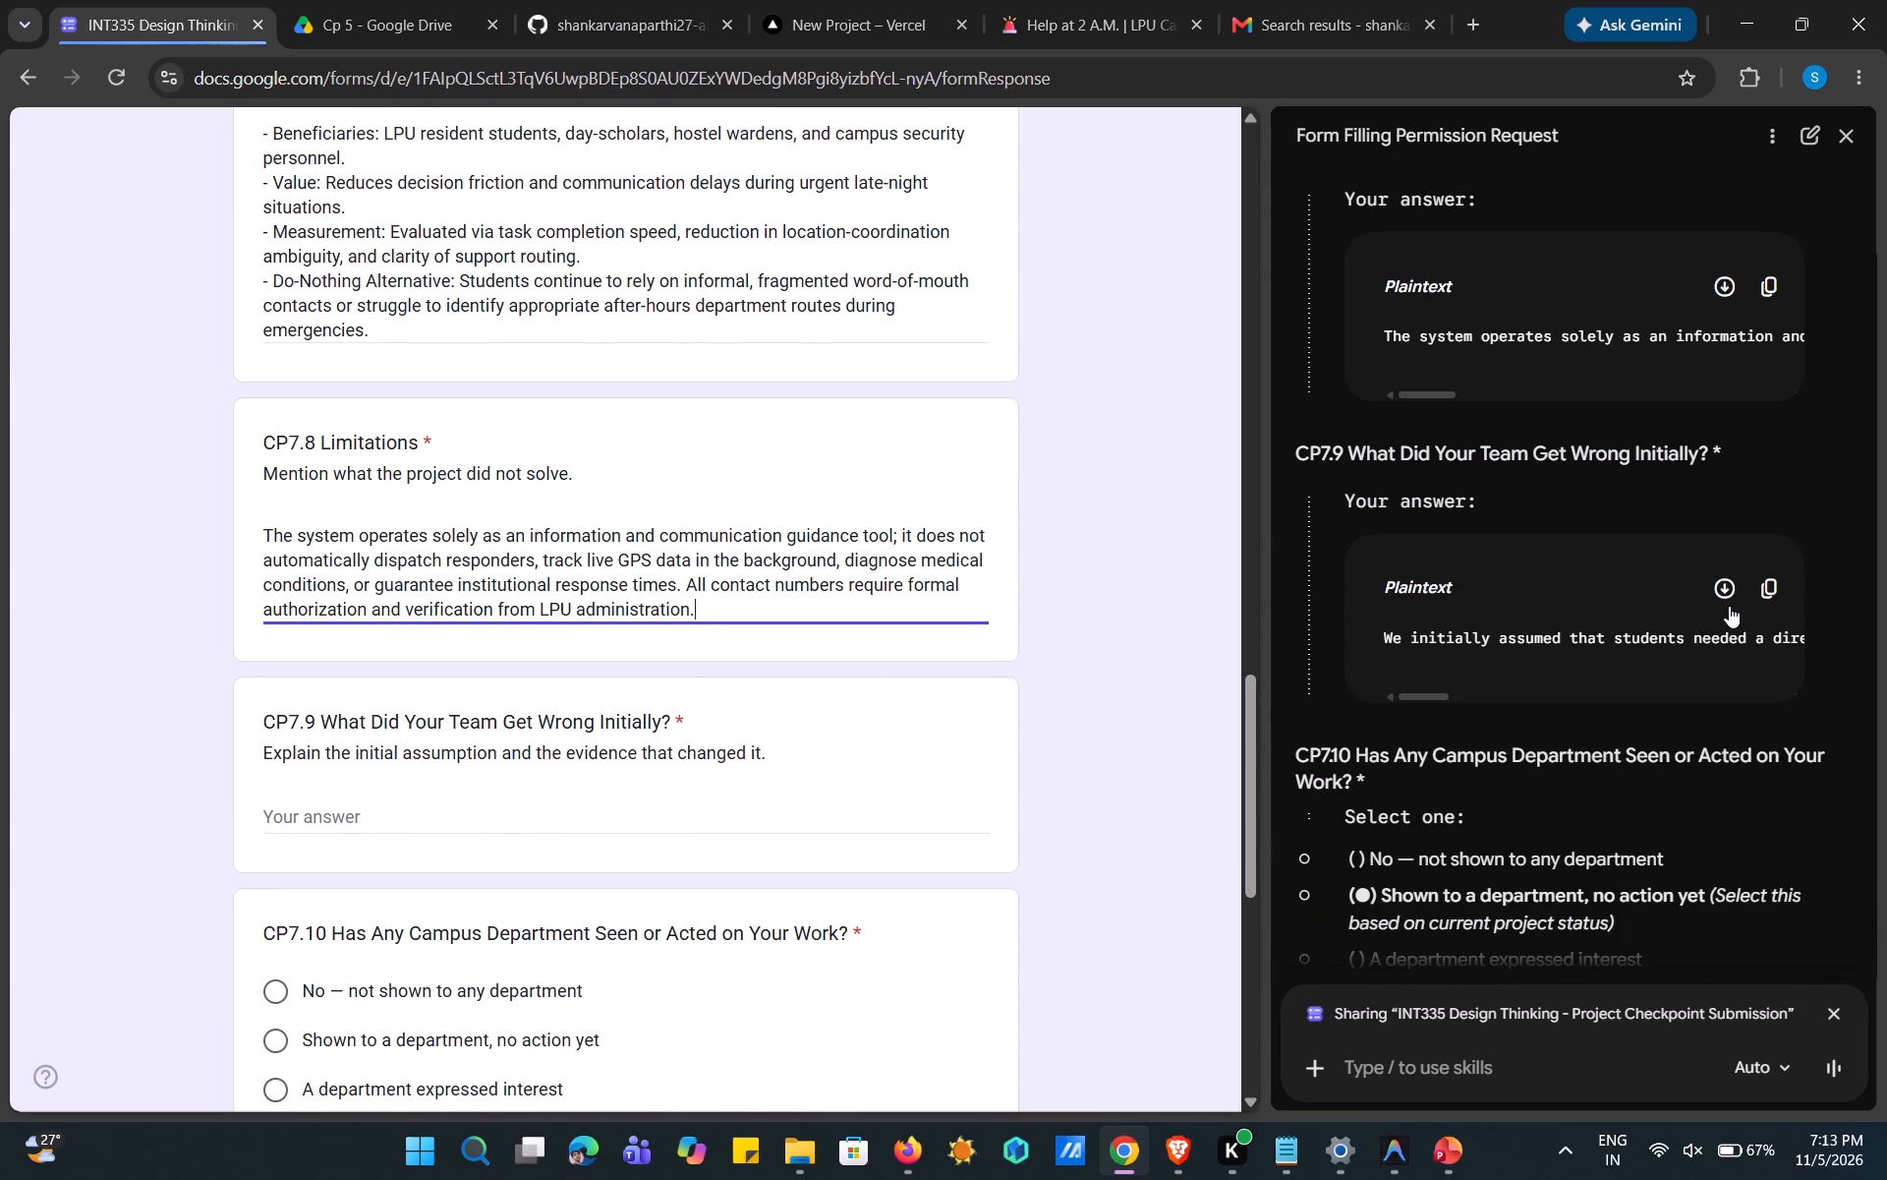
click(1744, 596)
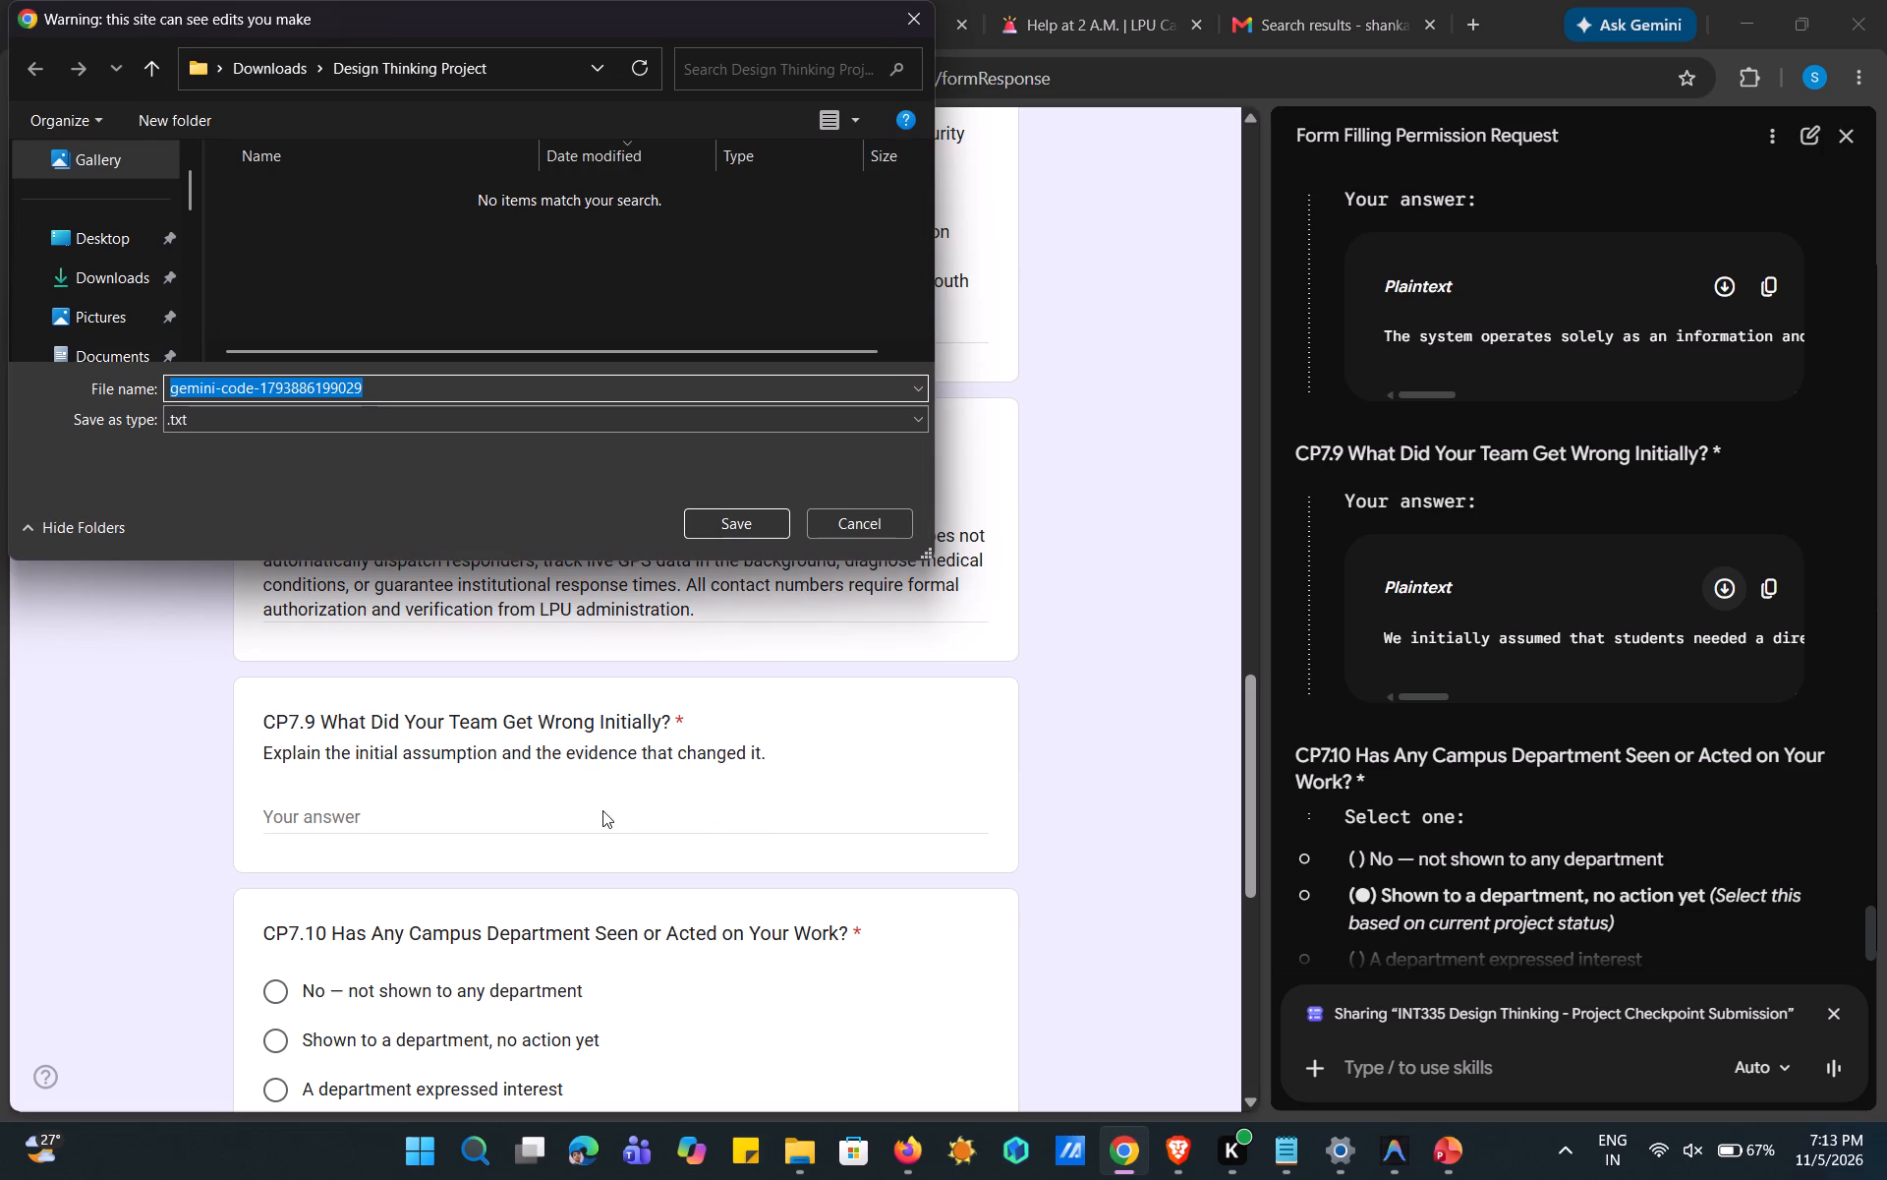
click(849, 524)
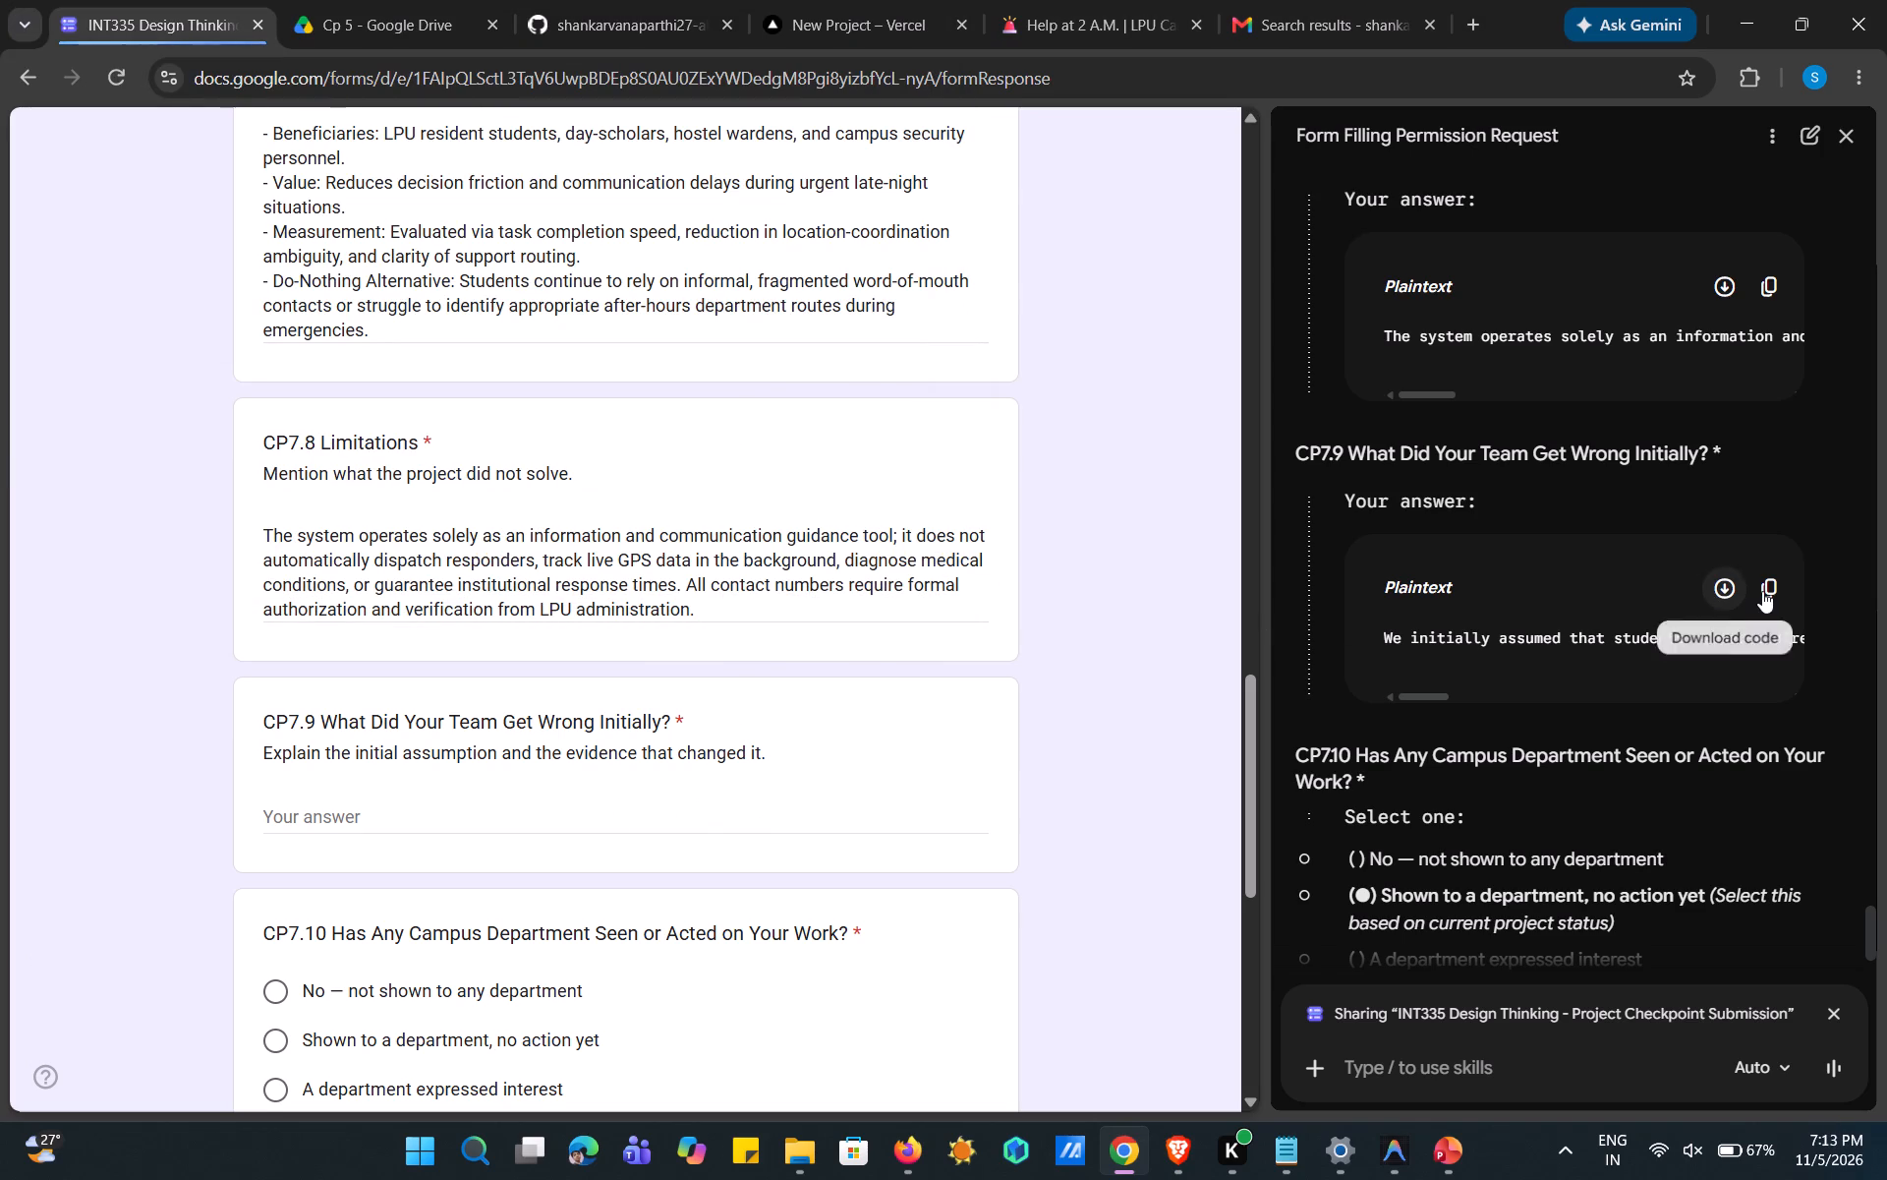
click(1762, 591)
click(477, 846)
click(477, 842)
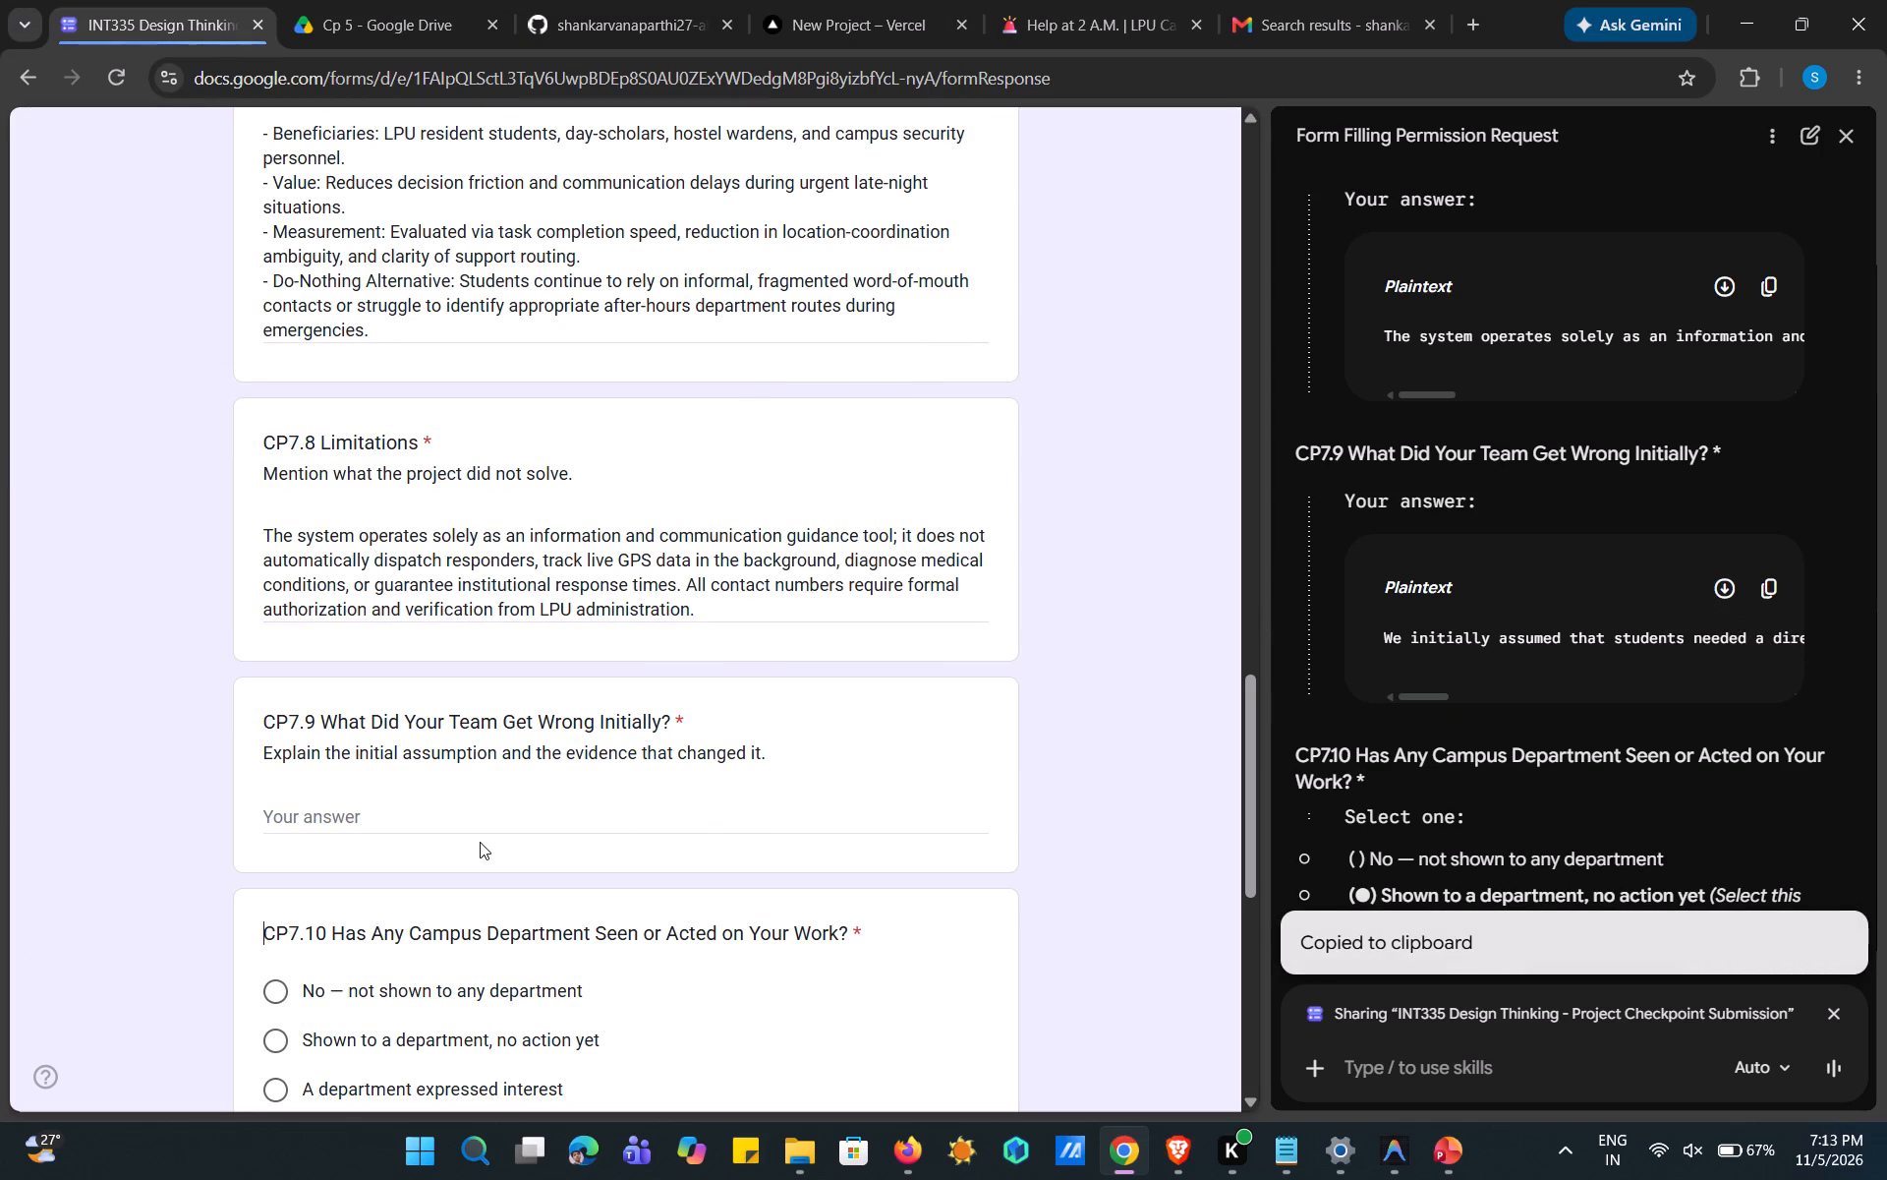
click(488, 824)
key(ctrl+v)
Answer CP7.10 on campus department involvement with "Shown to a department, no action yet".
scroll(669, 821, down, 3)
scroll(1677, 887, down, 2)
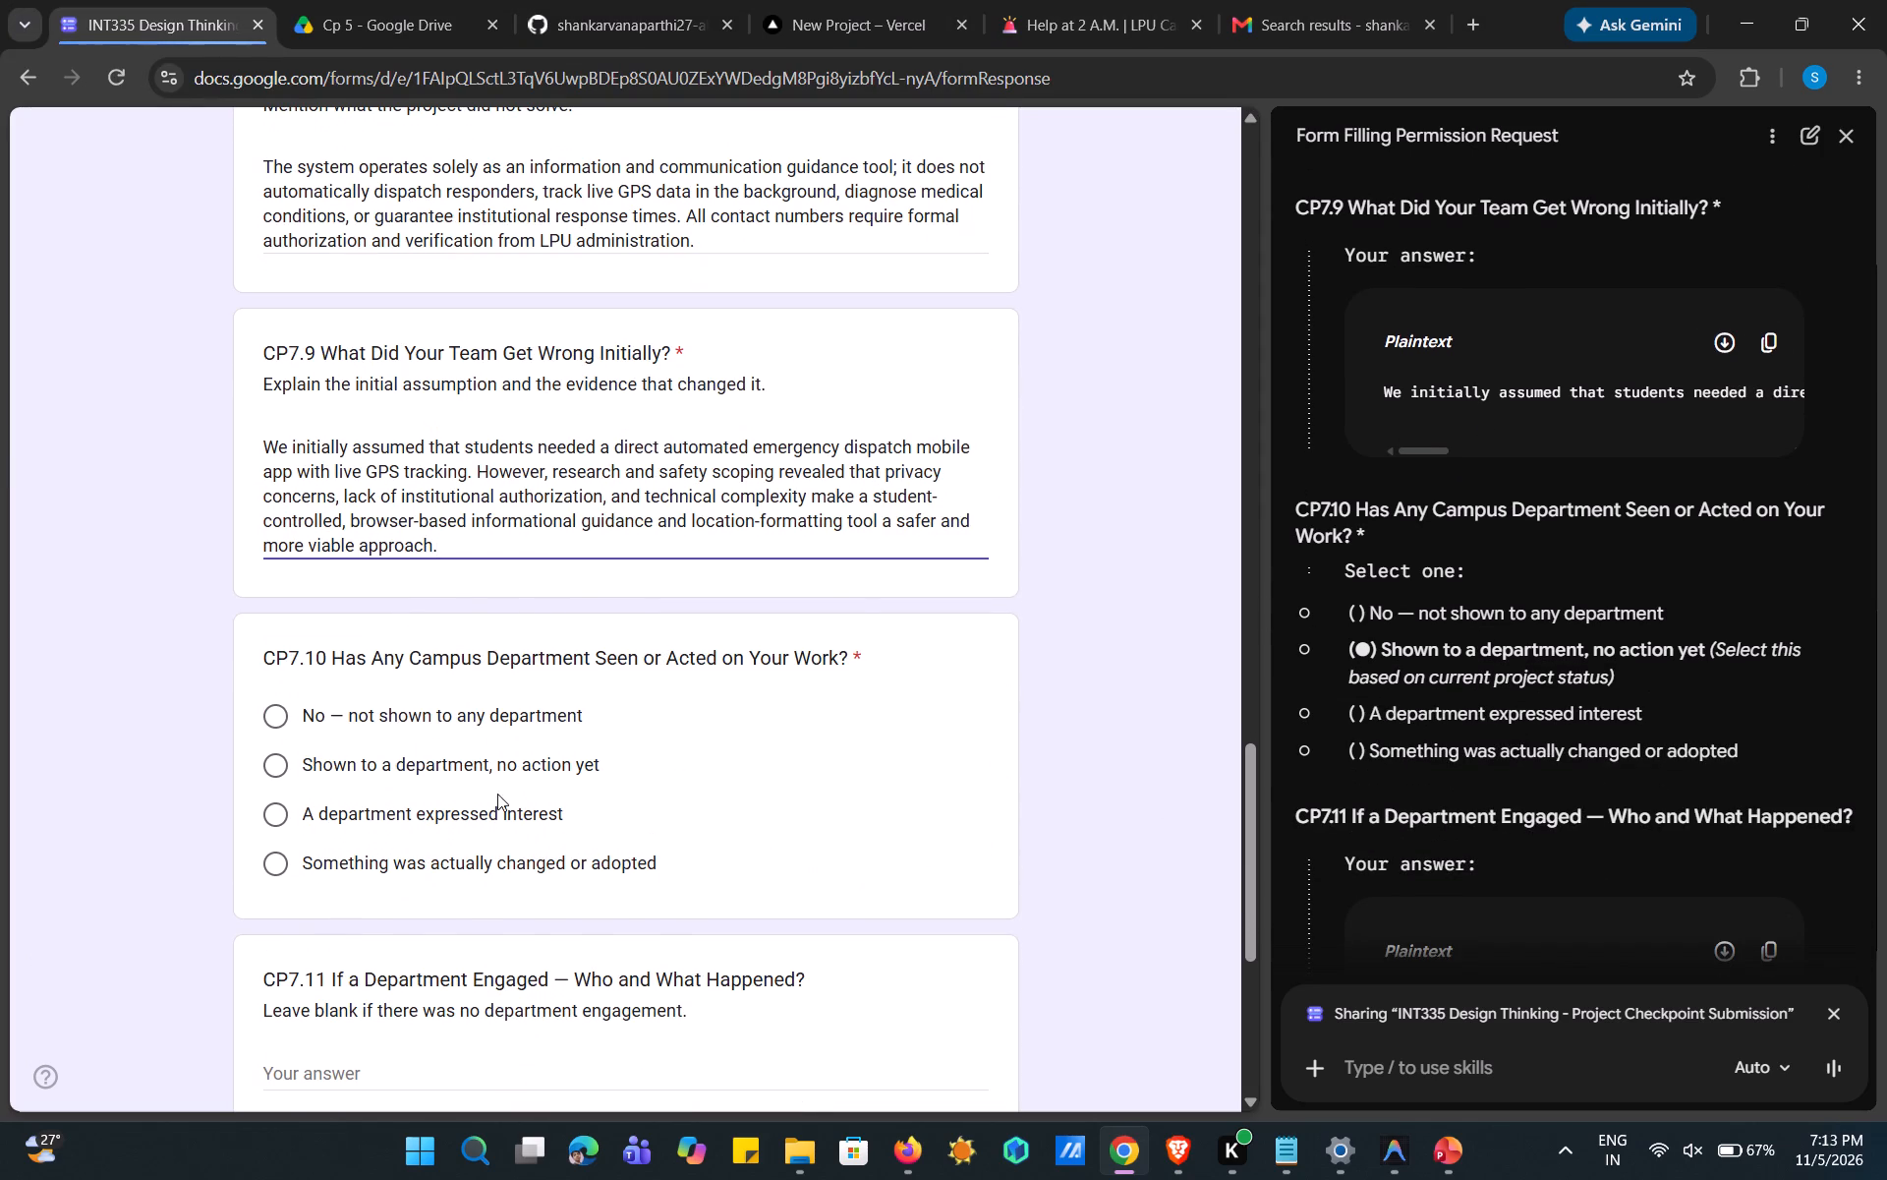
click(304, 771)
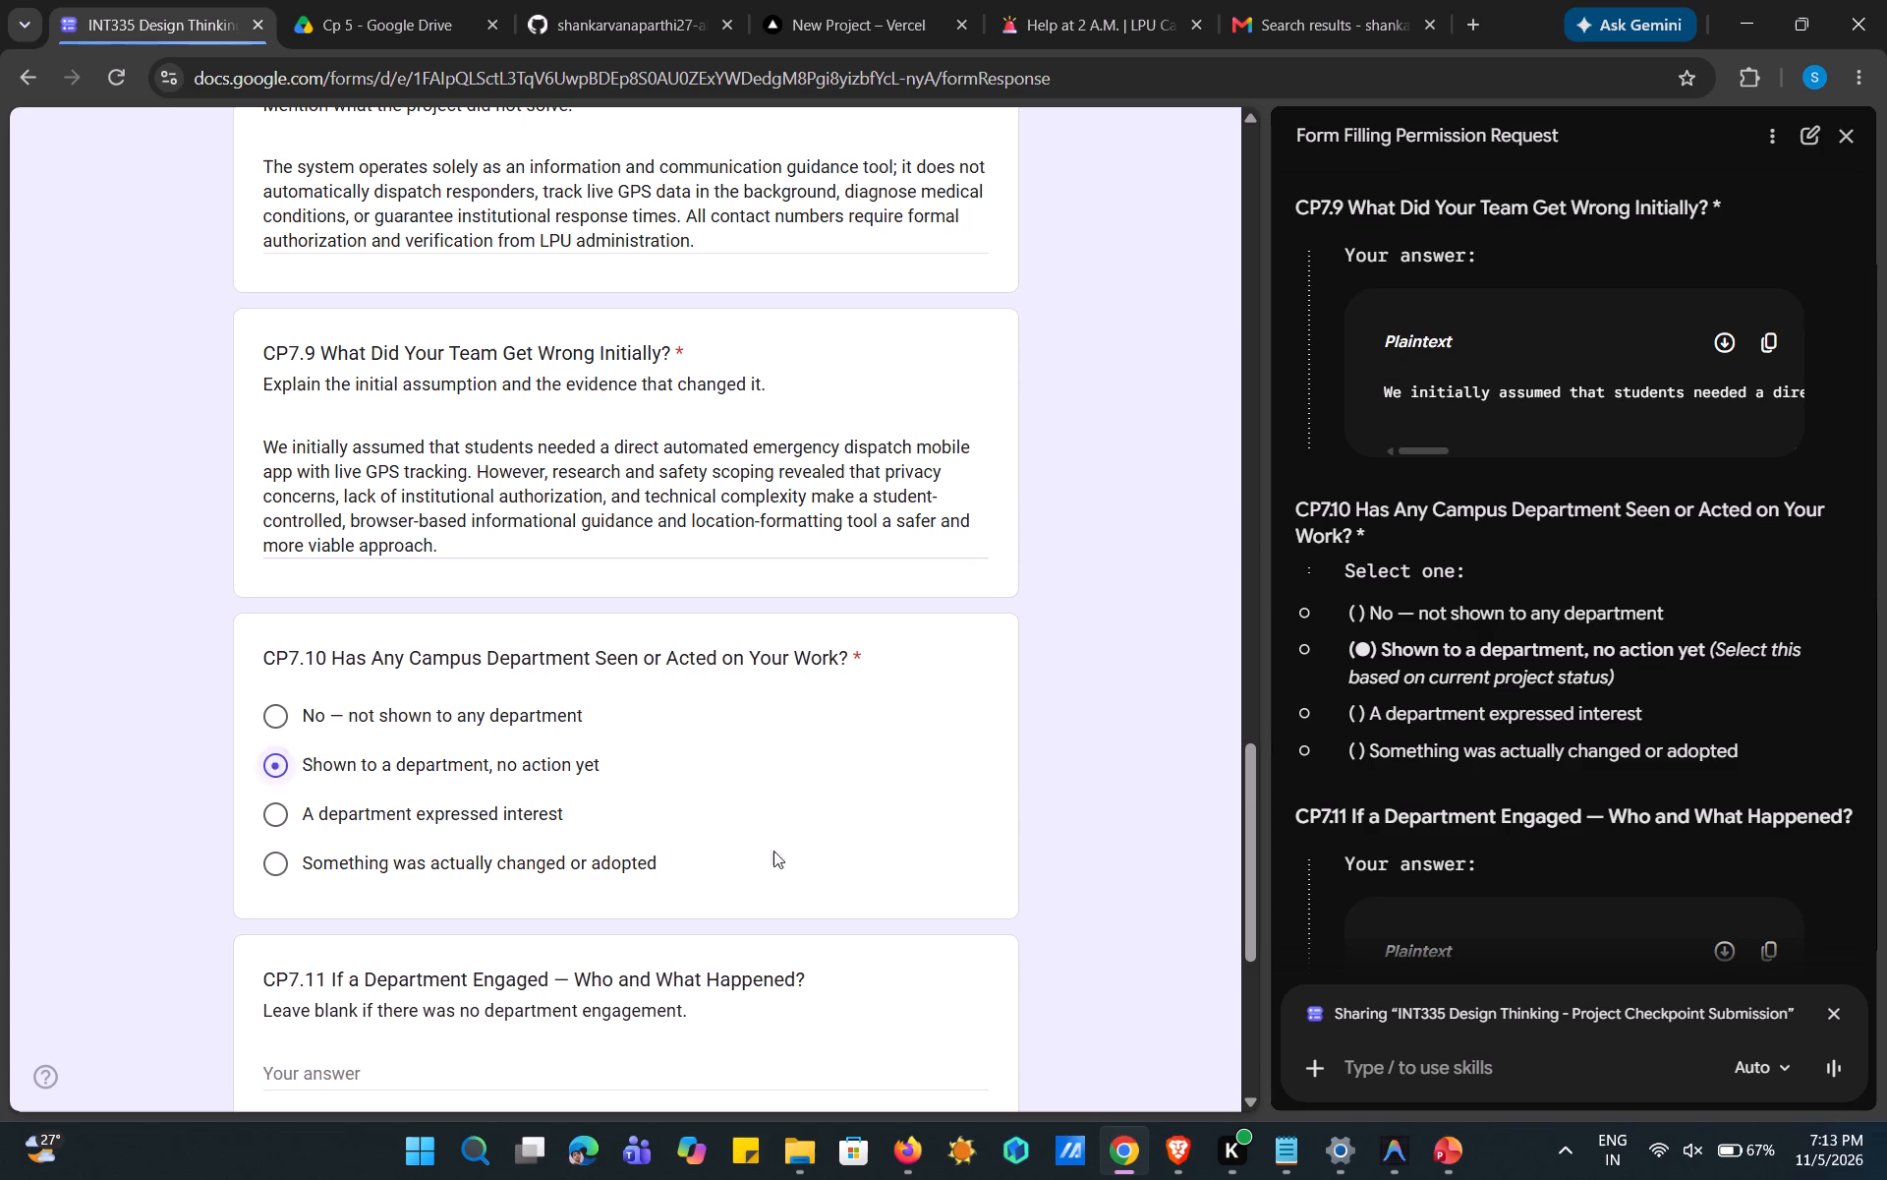
Fill in CP7.11 If a Department Engaged with Gemini's suggested answer about presenting a conceptual design prototype.
scroll(1510, 850, down, 2)
scroll(445, 860, down, 4)
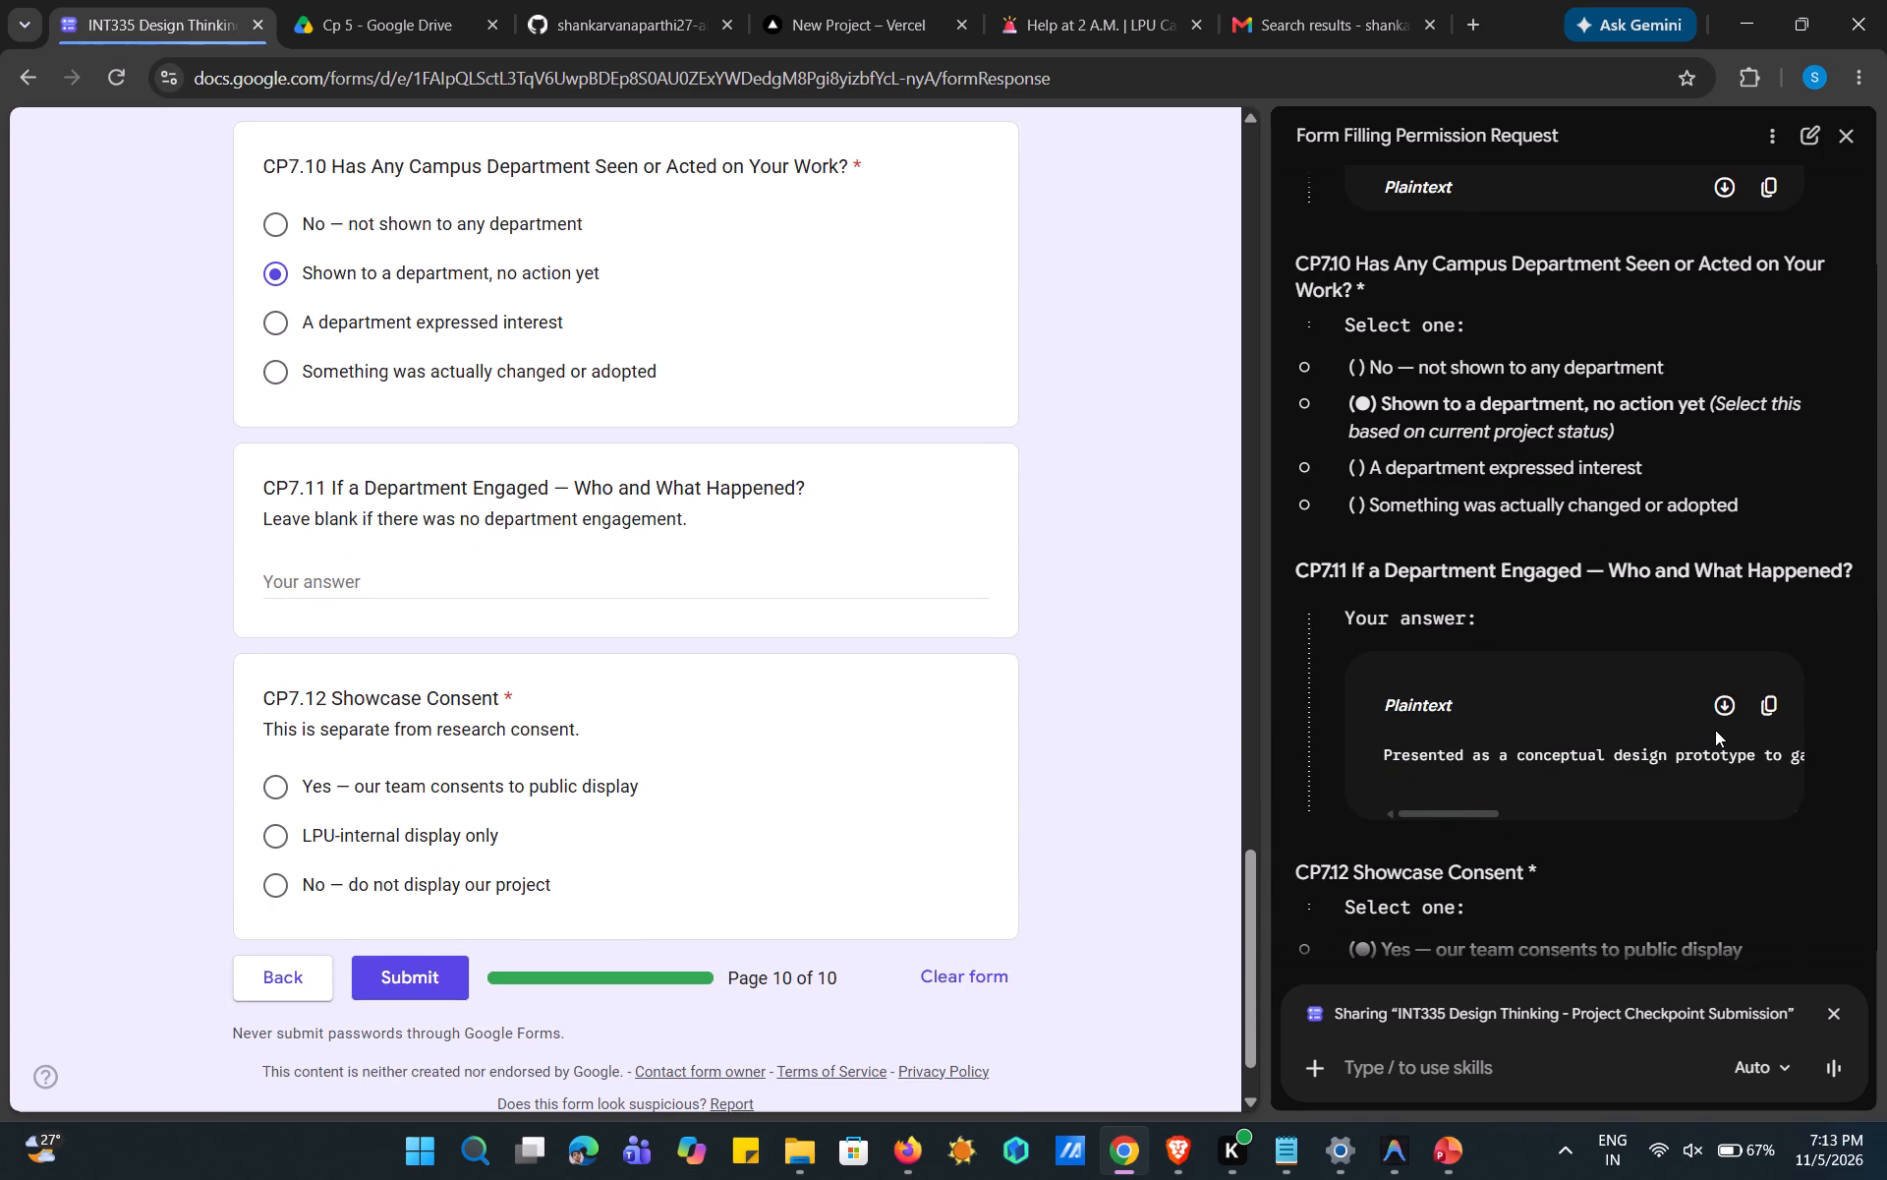
click(1778, 705)
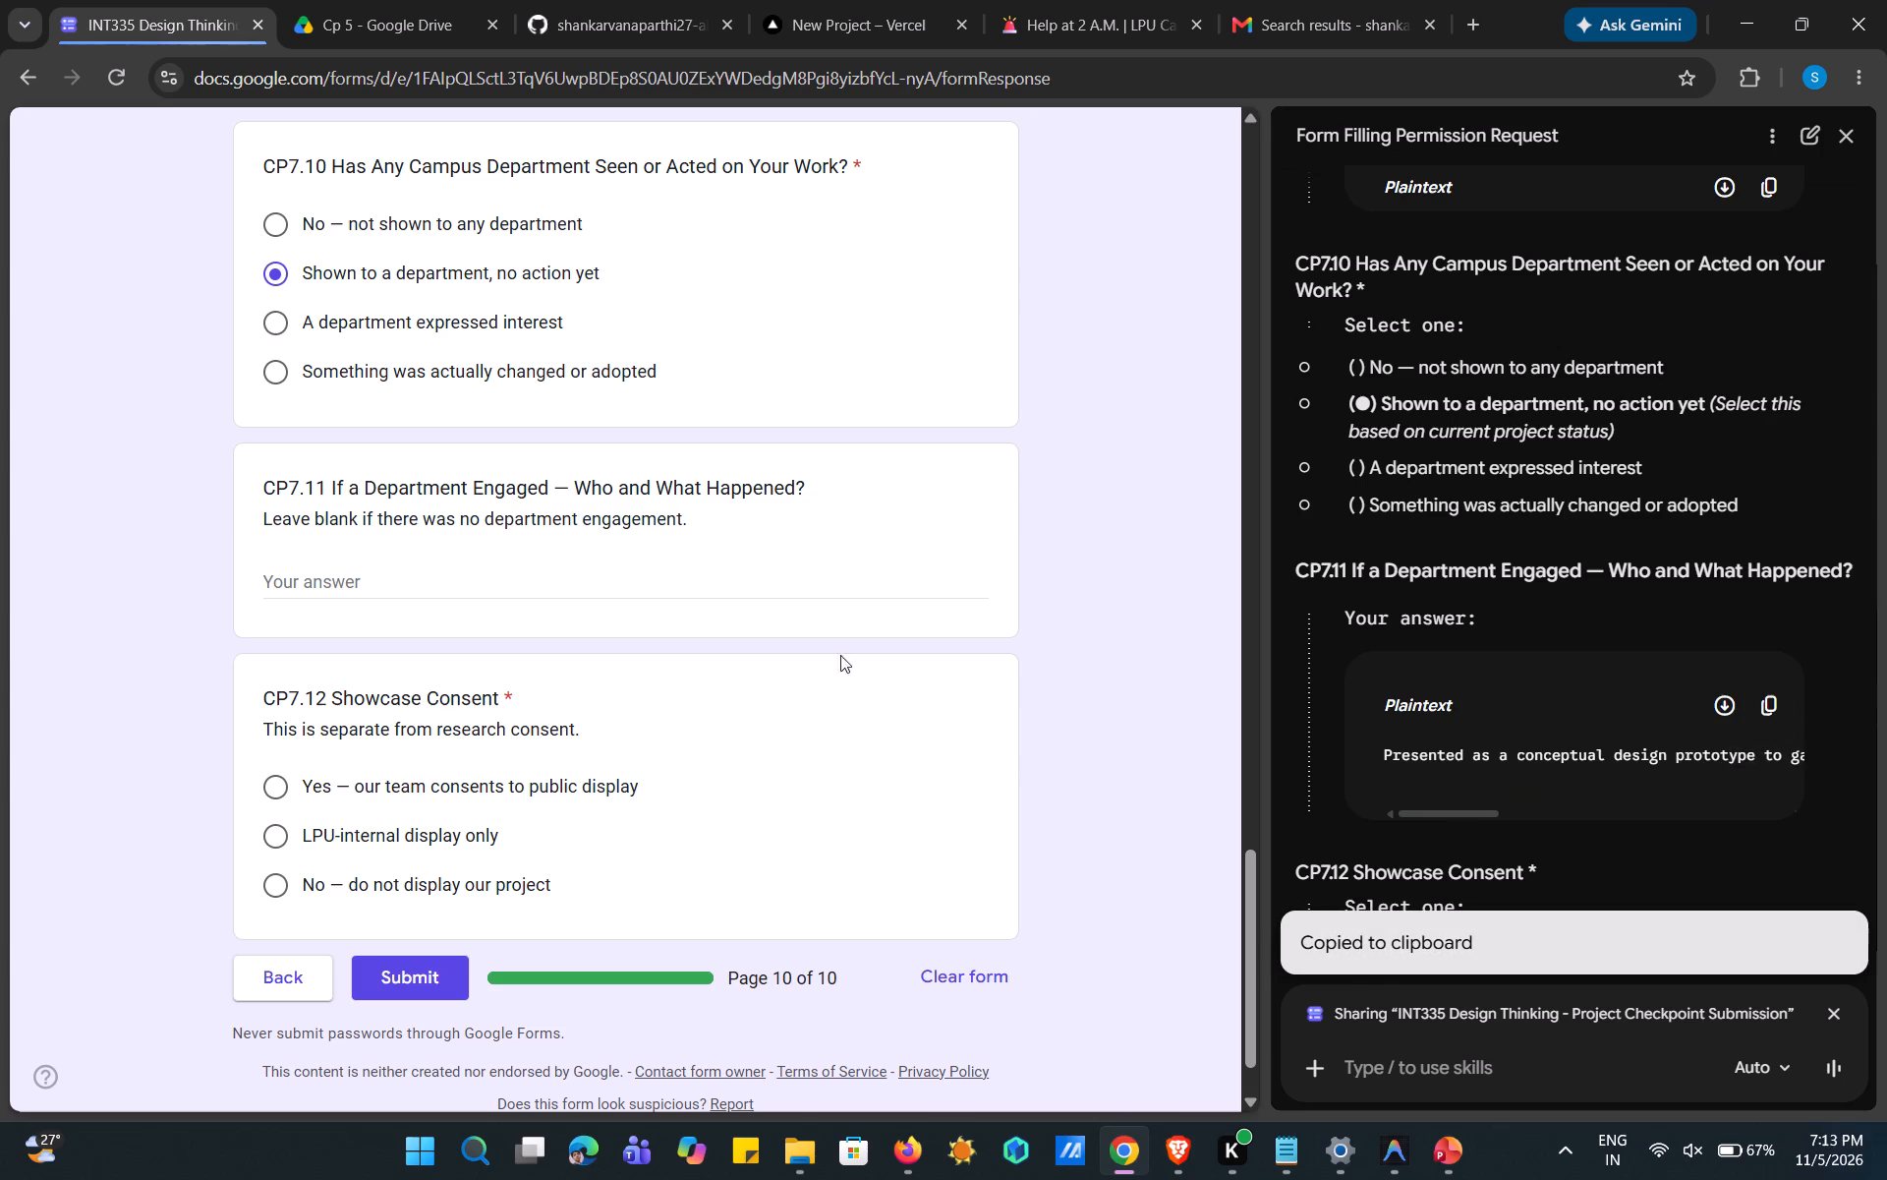
right_click(690, 575)
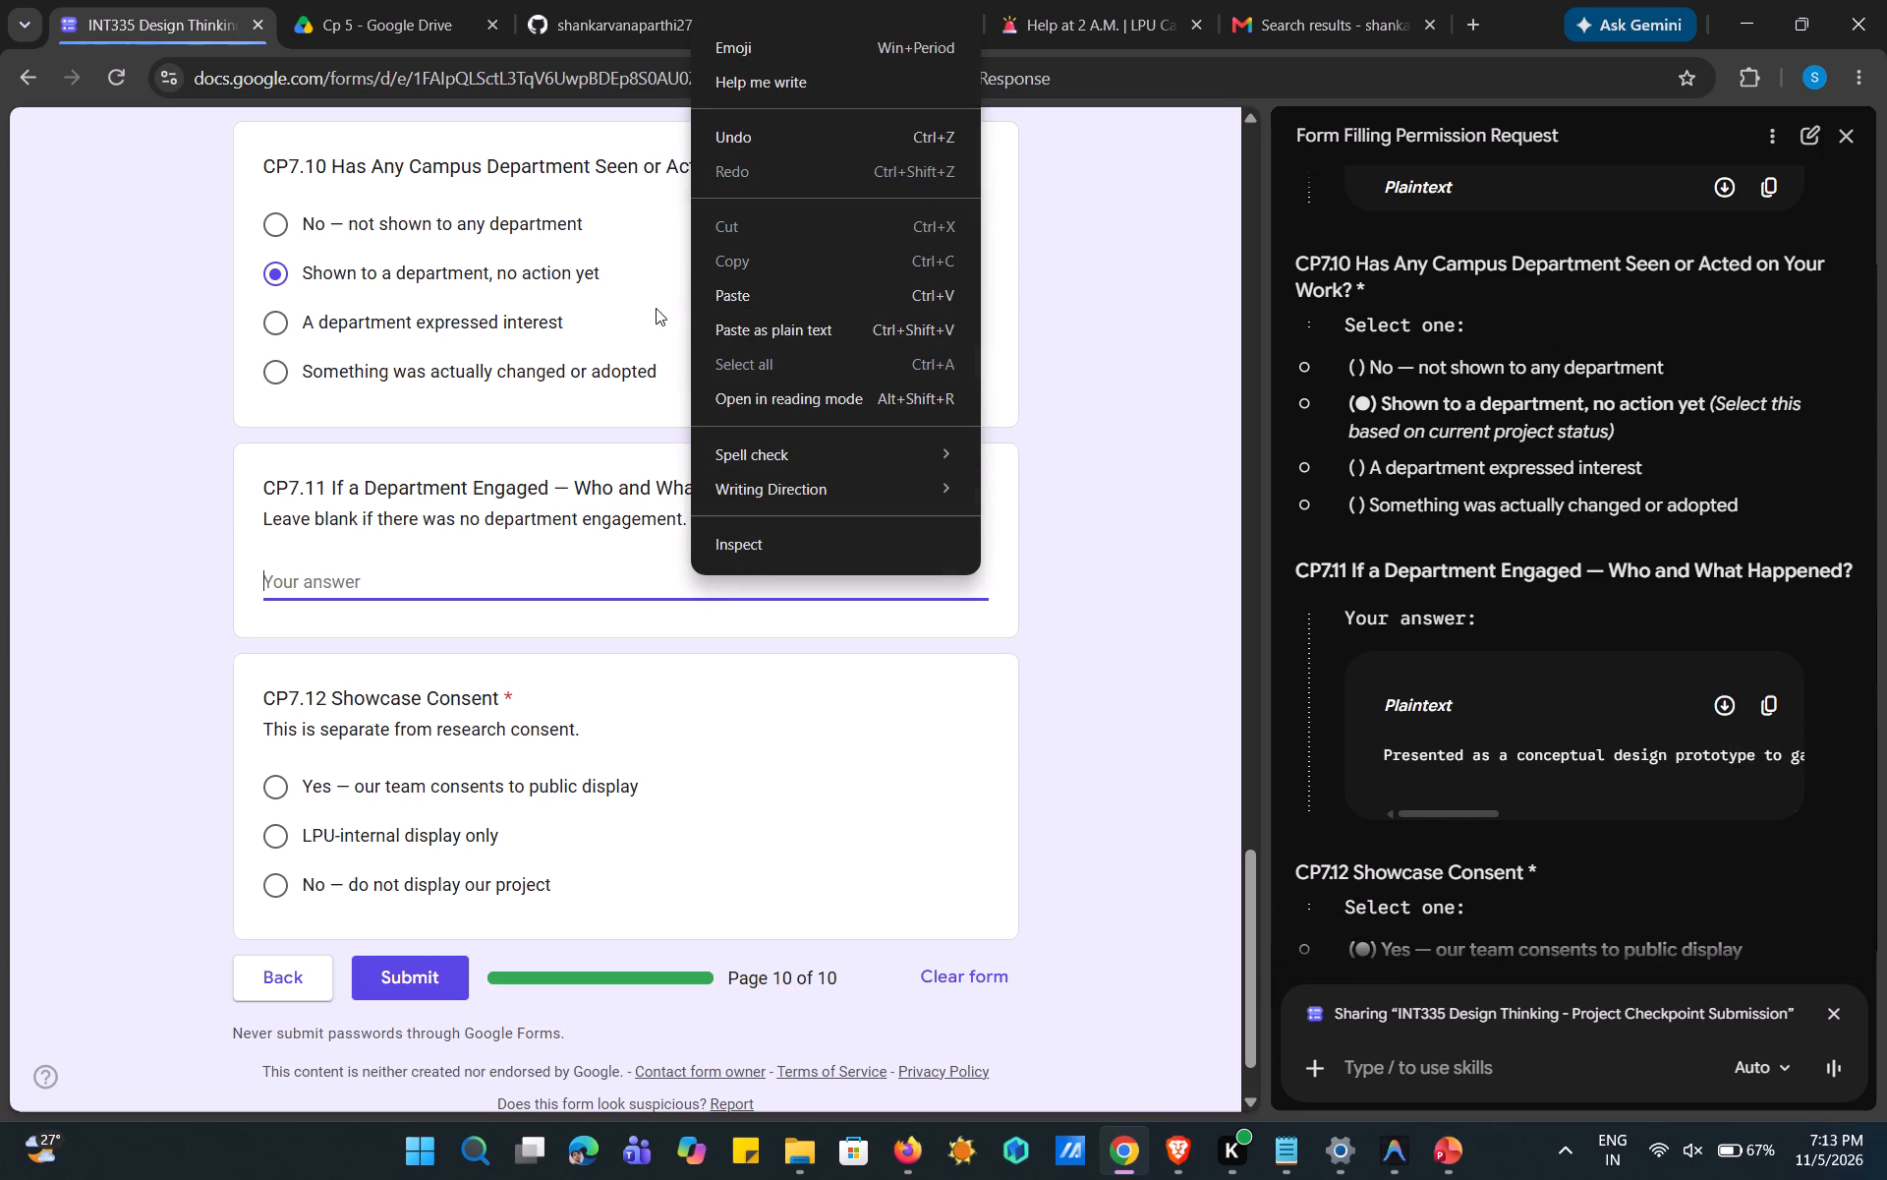
click(703, 296)
Answer CP7.12 Showcase Consent with "Yes — our team consents to public display" and submit the form.
scroll(1677, 675, down, 2)
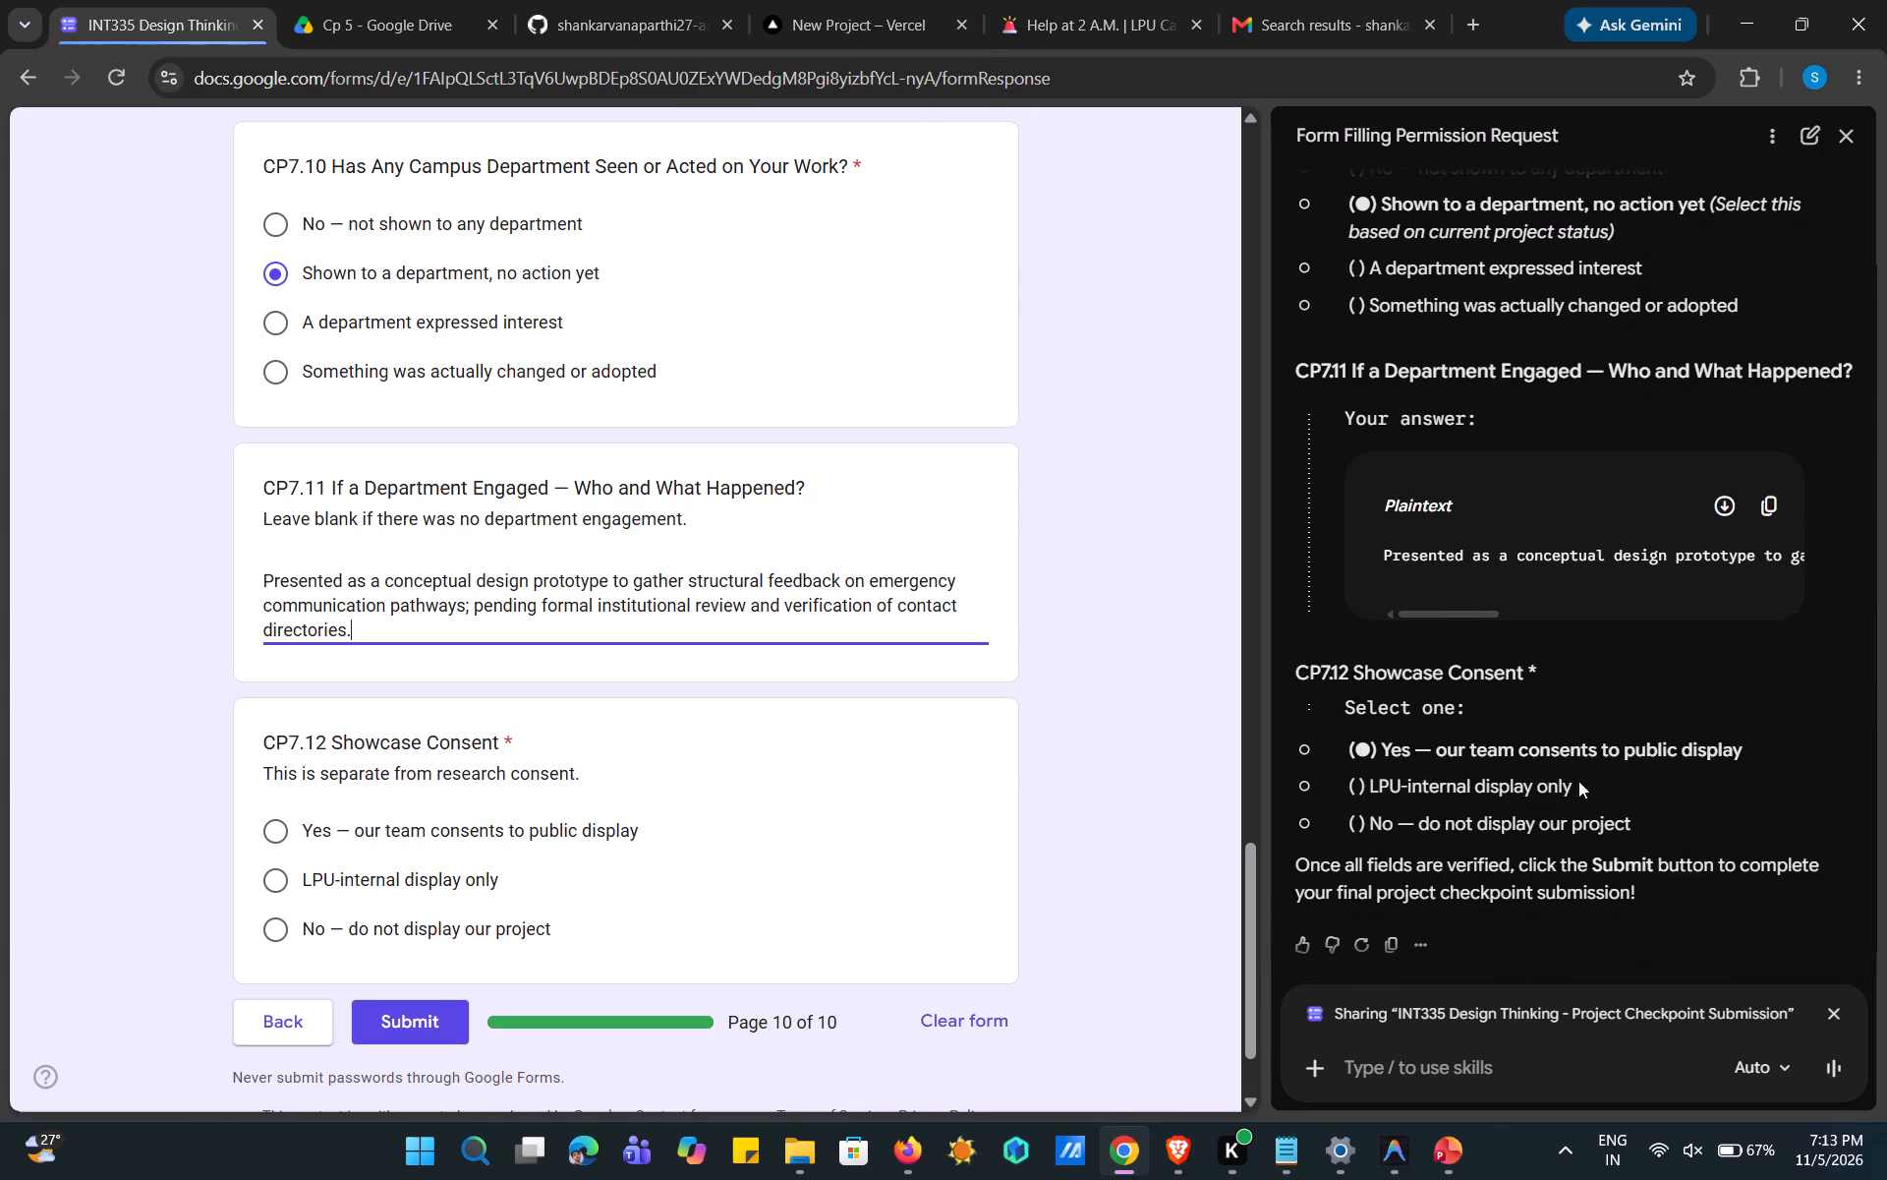
scroll(1578, 781, down, 3)
click(267, 836)
click(382, 1019)
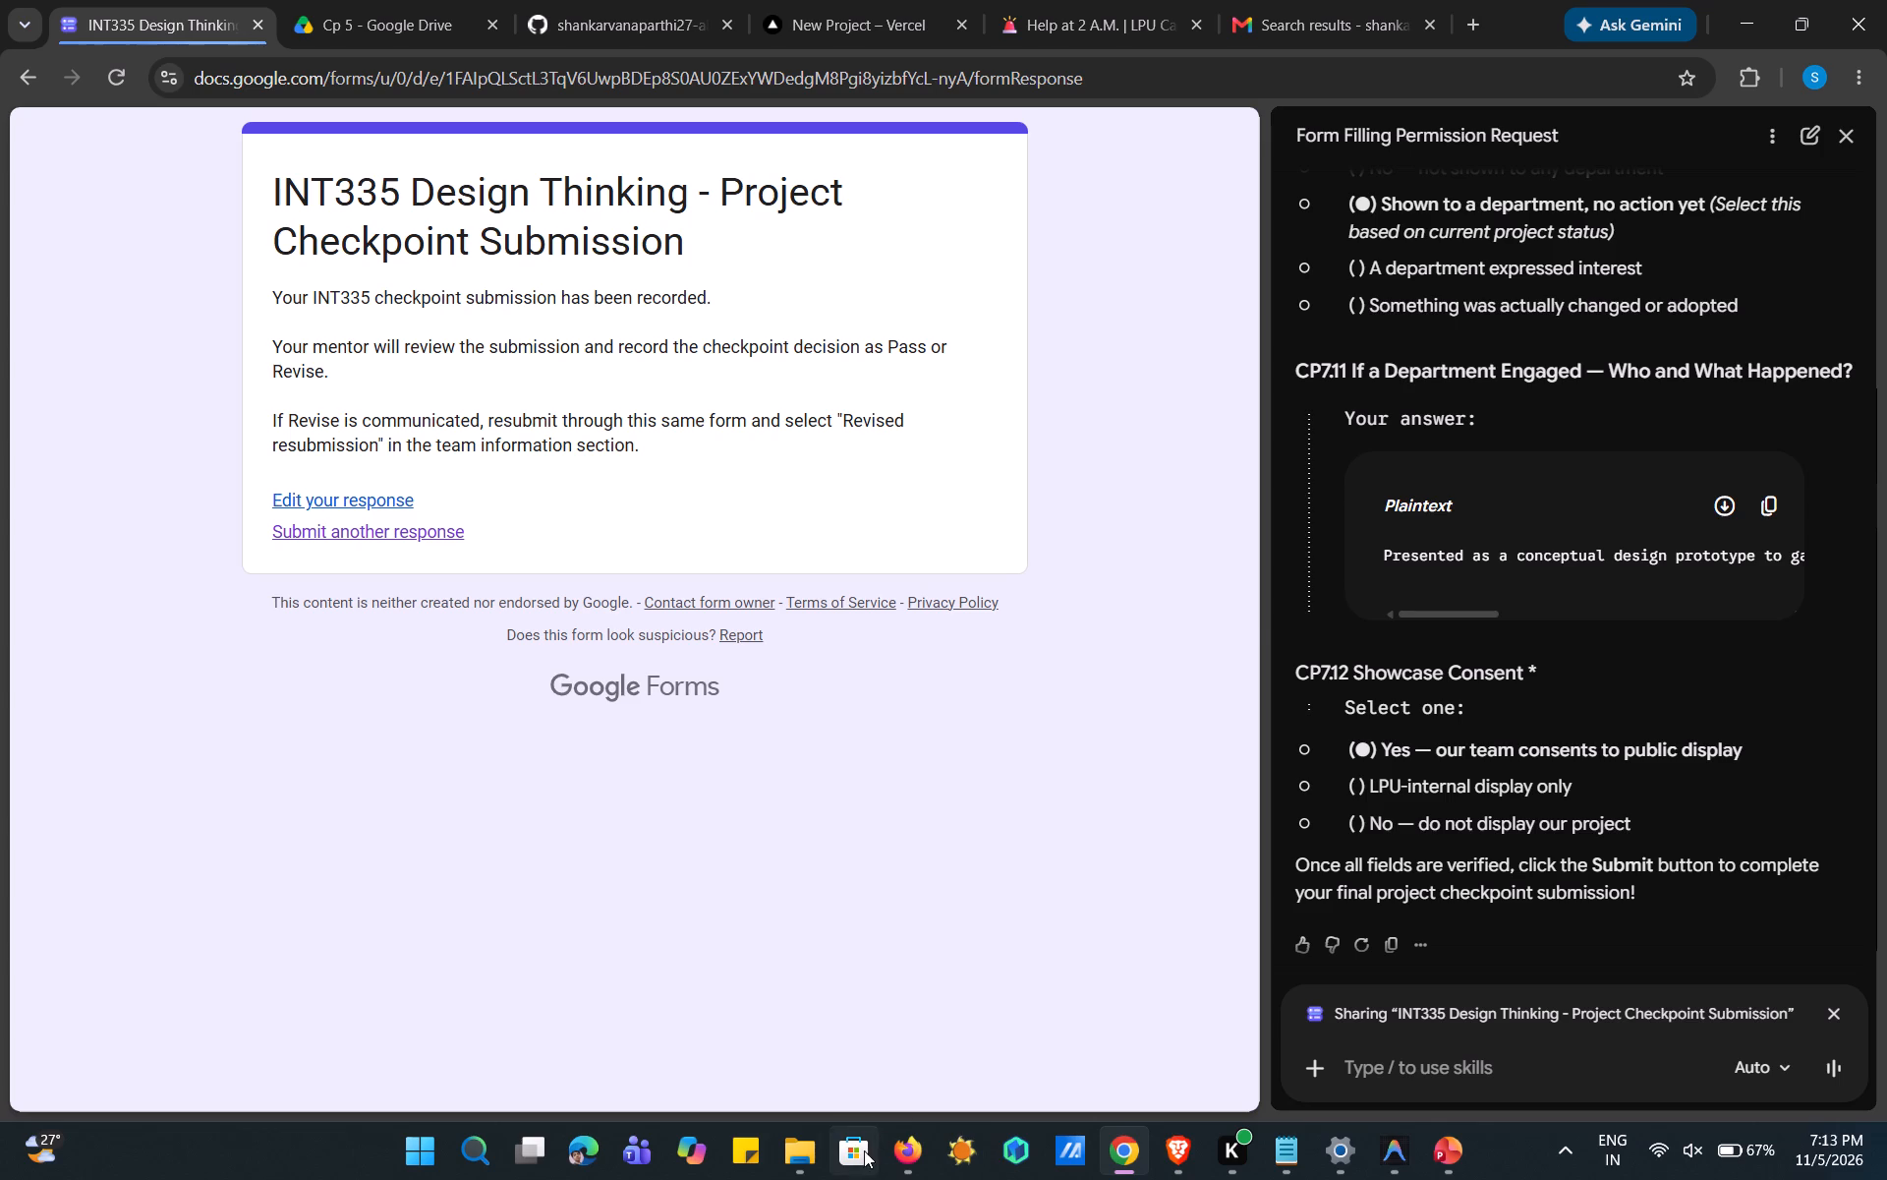
Upload CP6_Help_at_2AM_Testing_and_Fixing from the local Design Thinking Project folder into the Cp 6 folder of INT 335 CA 2 in Google Drive.
click(464, 0)
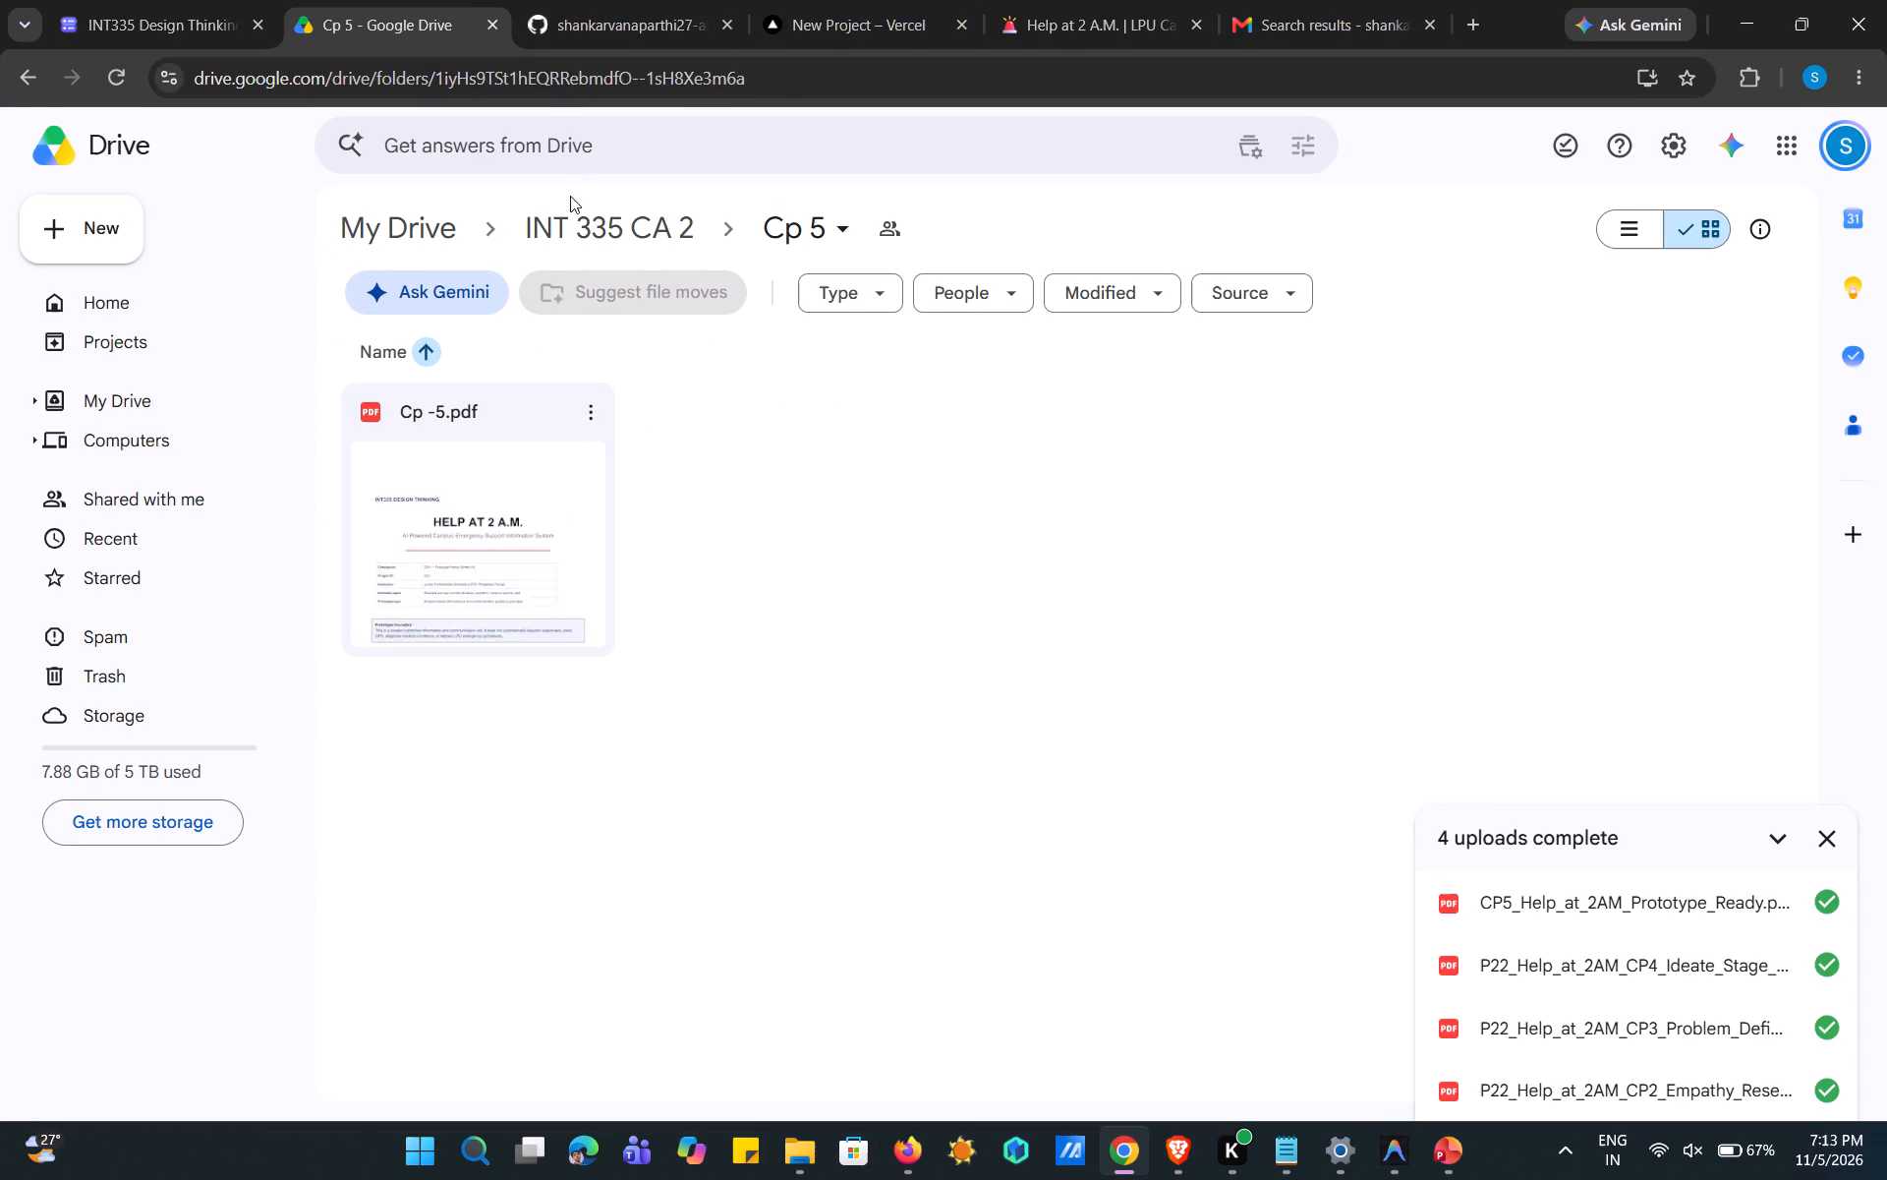
click(579, 229)
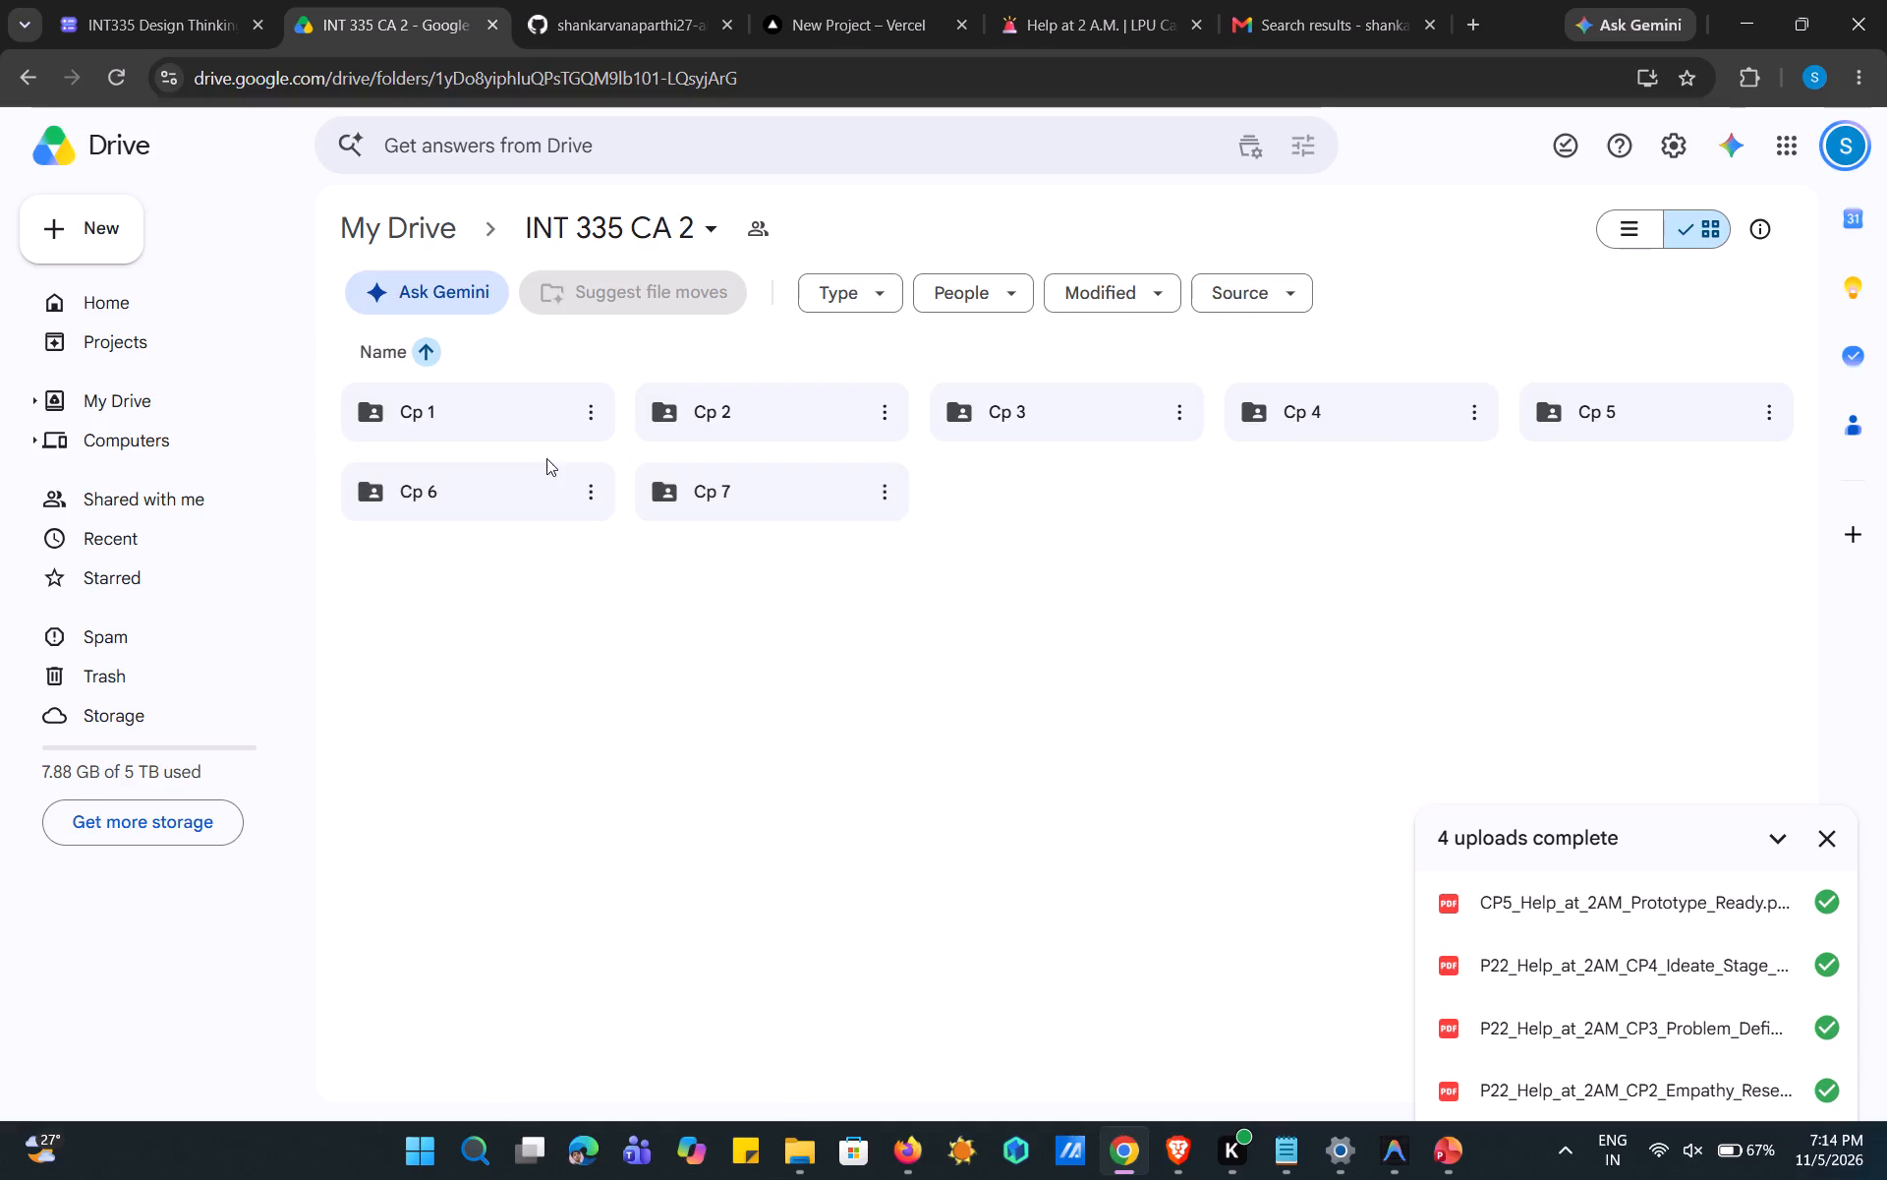
triple_click(535, 500)
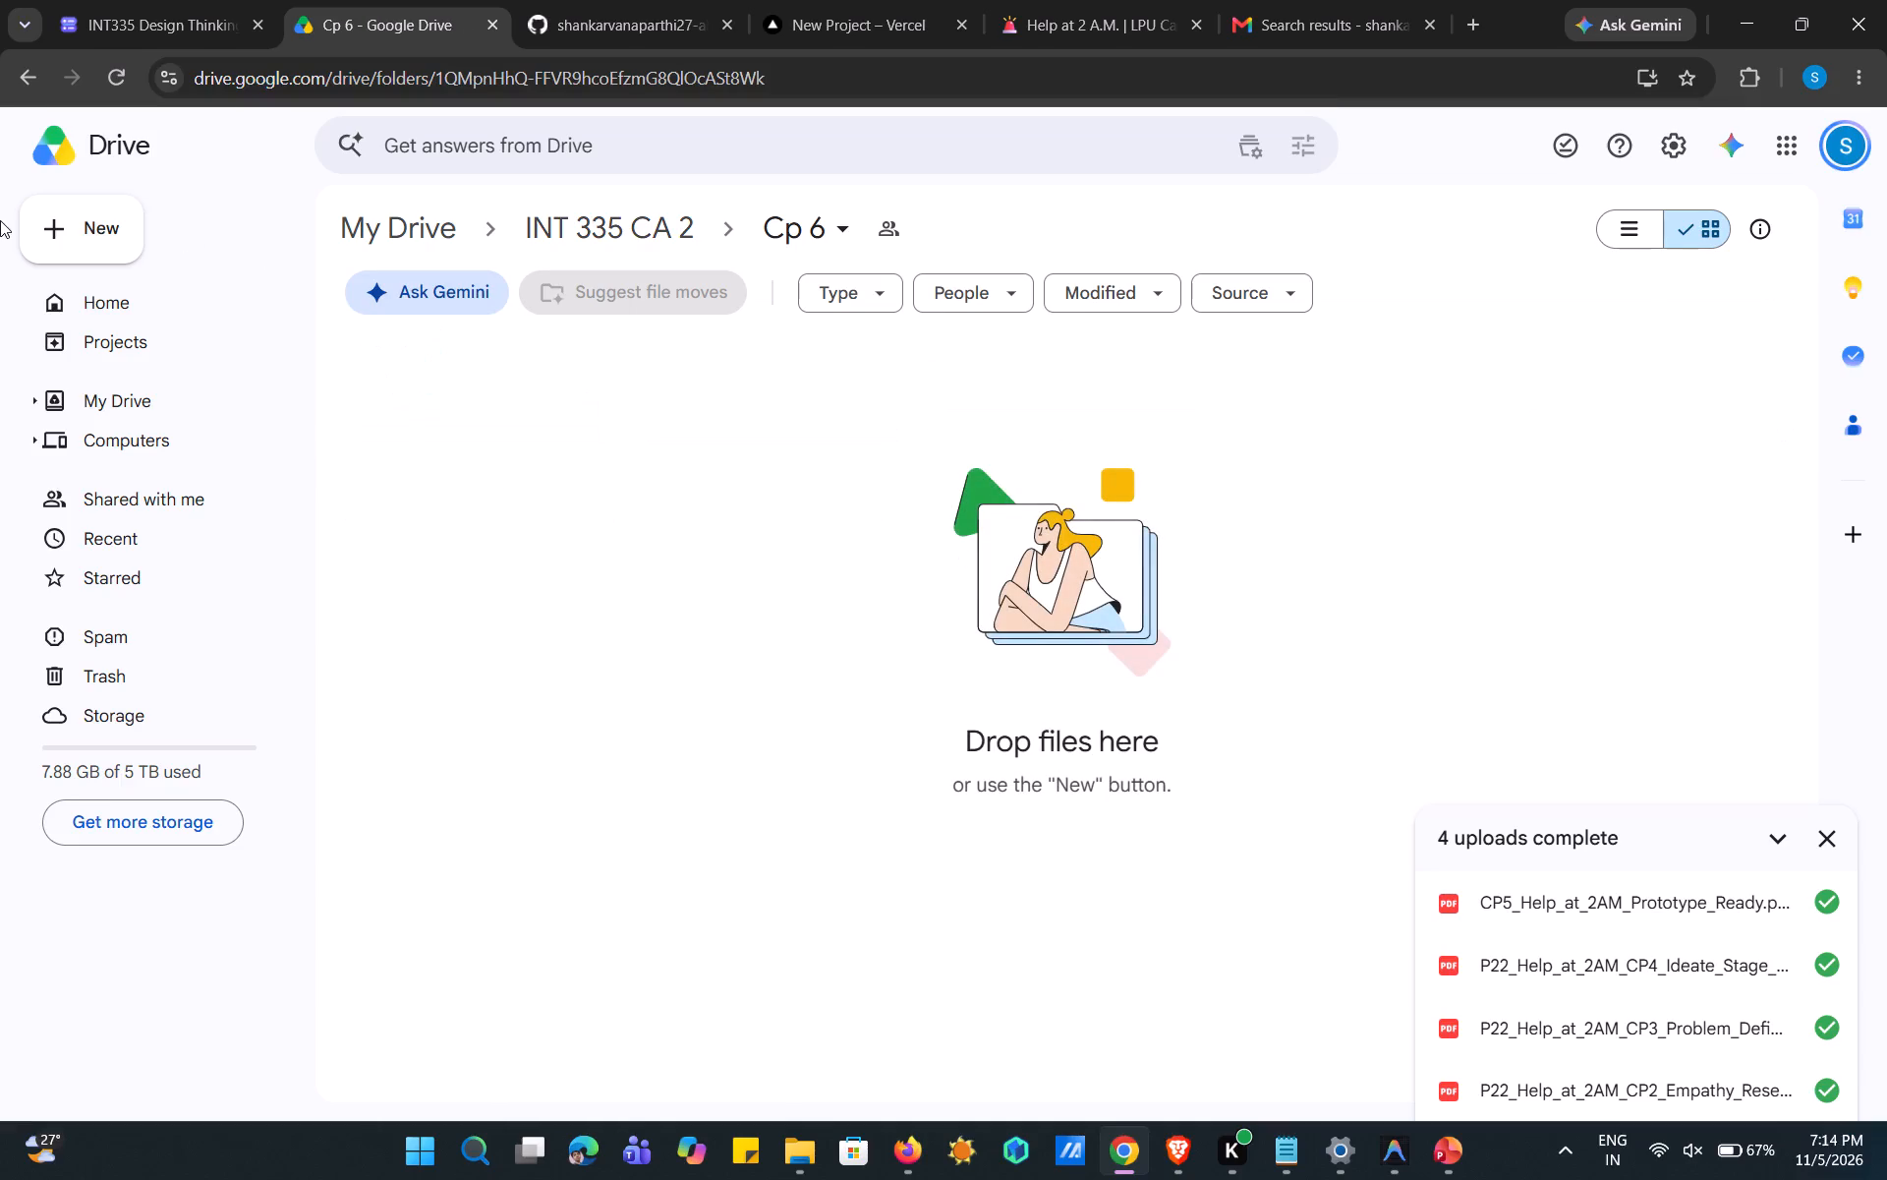
click(40, 233)
click(129, 291)
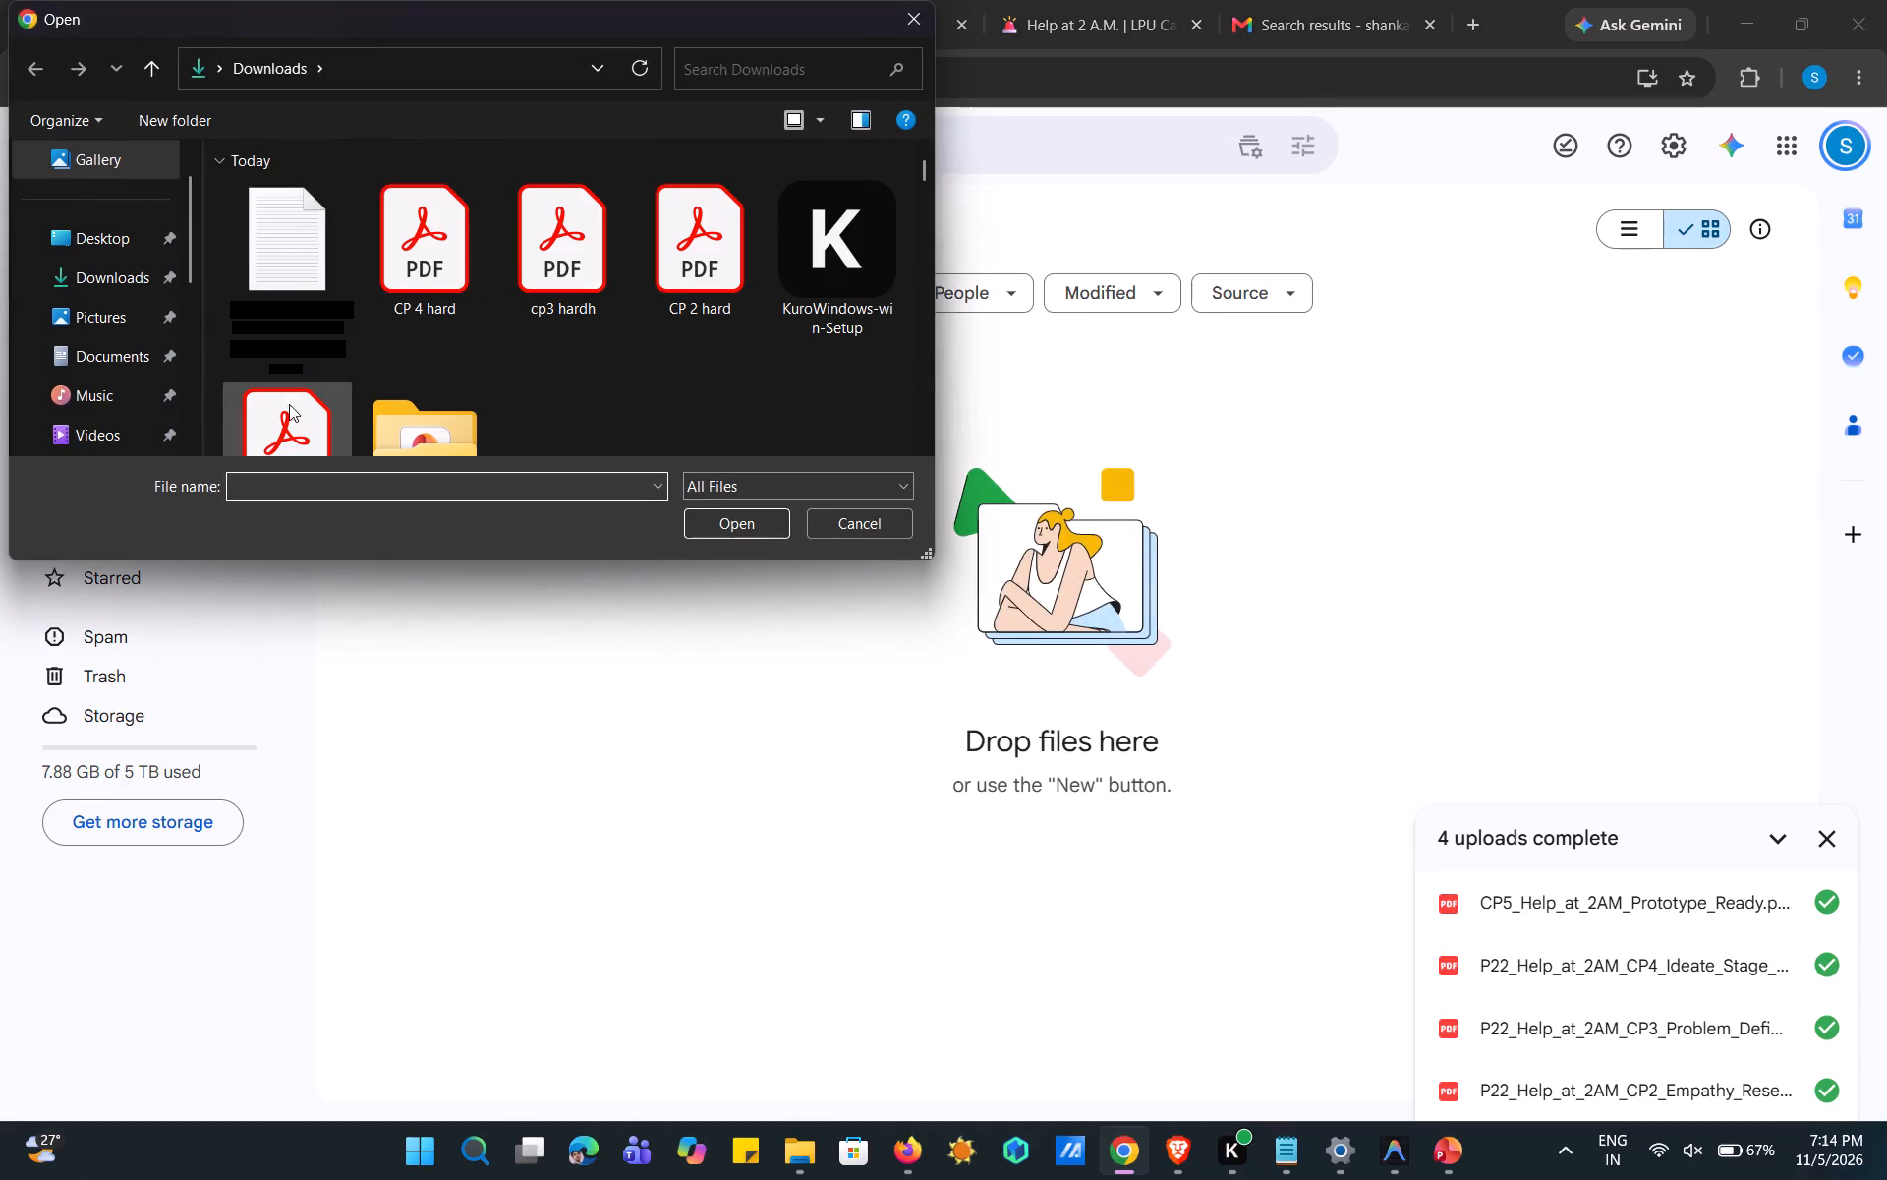
scroll(289, 404, down, 2)
scroll(490, 350, up, 2)
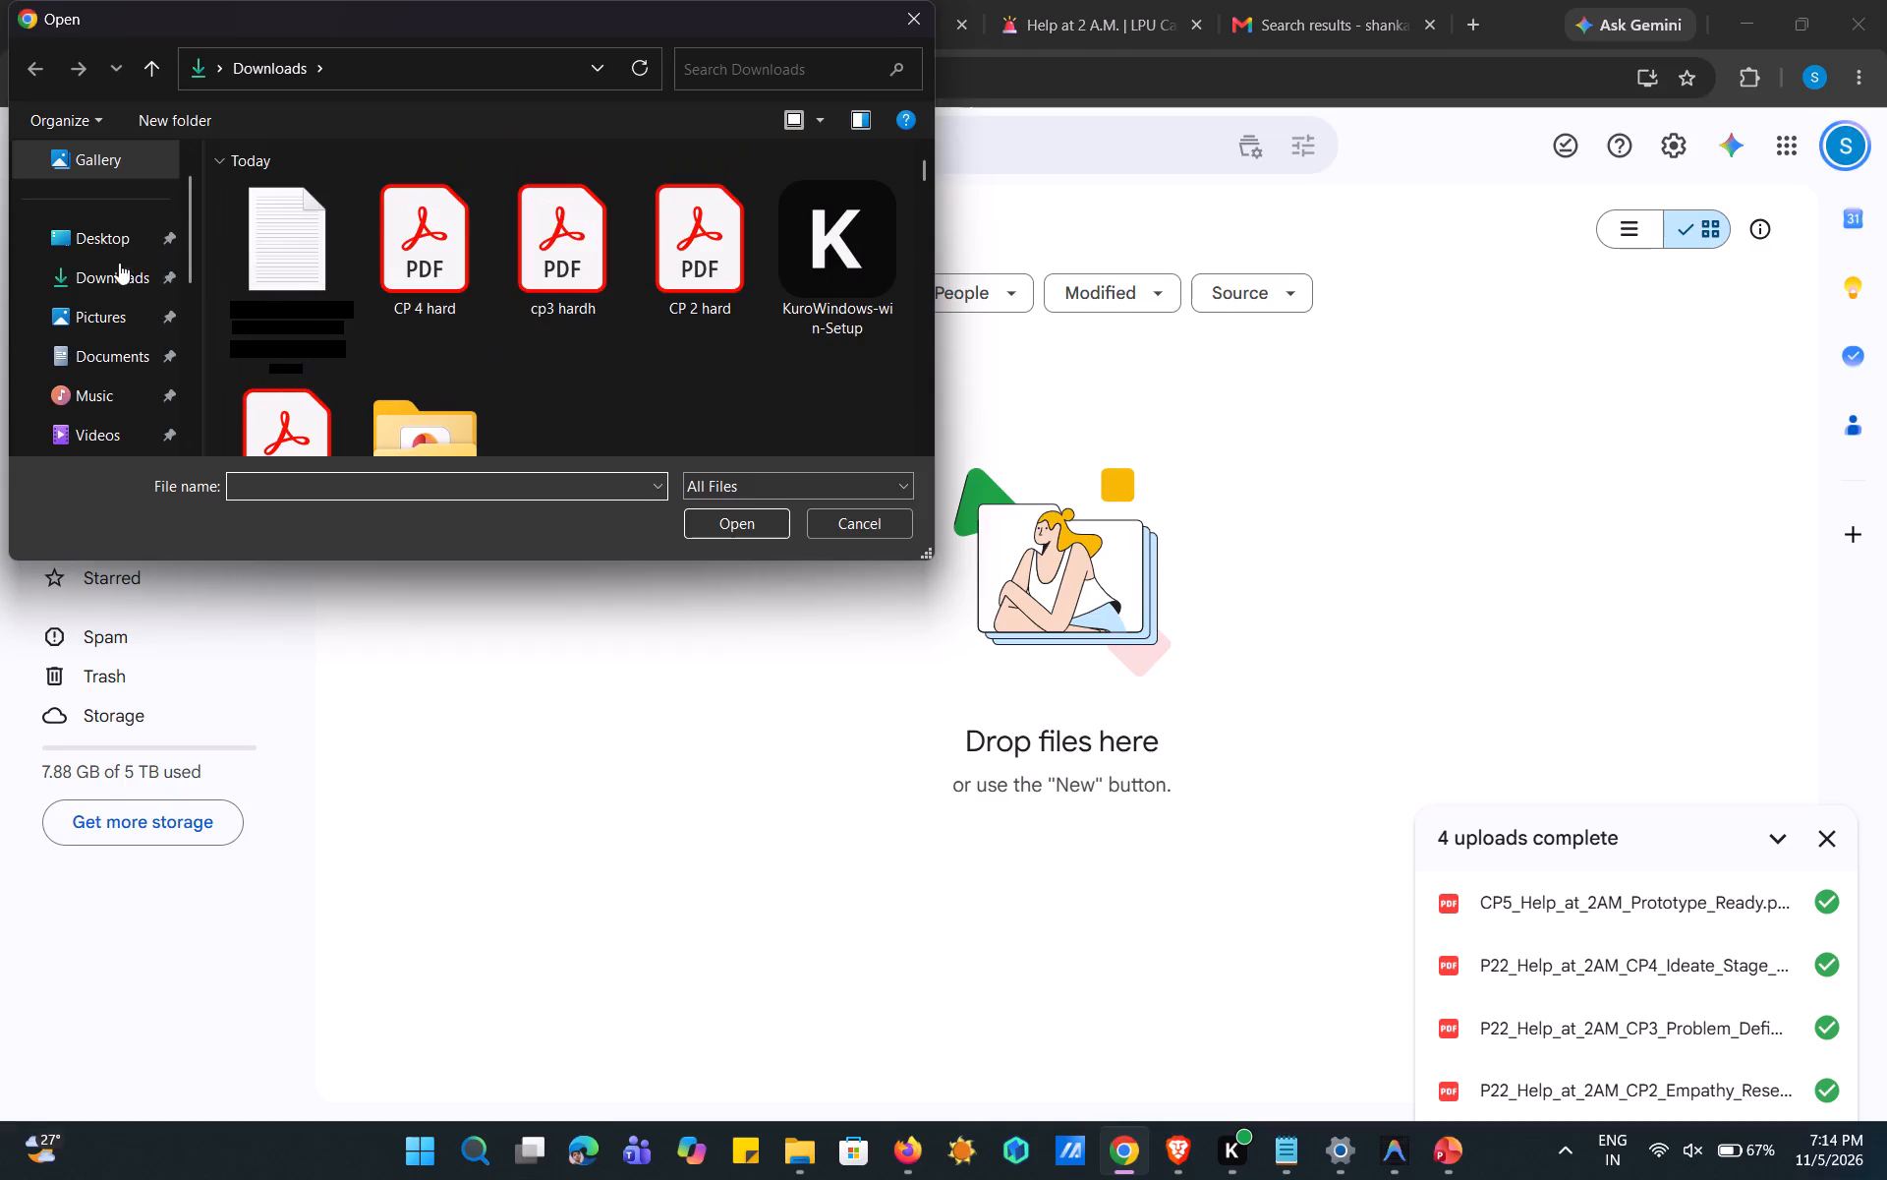
scroll(340, 298, up, 4)
scroll(520, 407, down, 3)
double_click(457, 214)
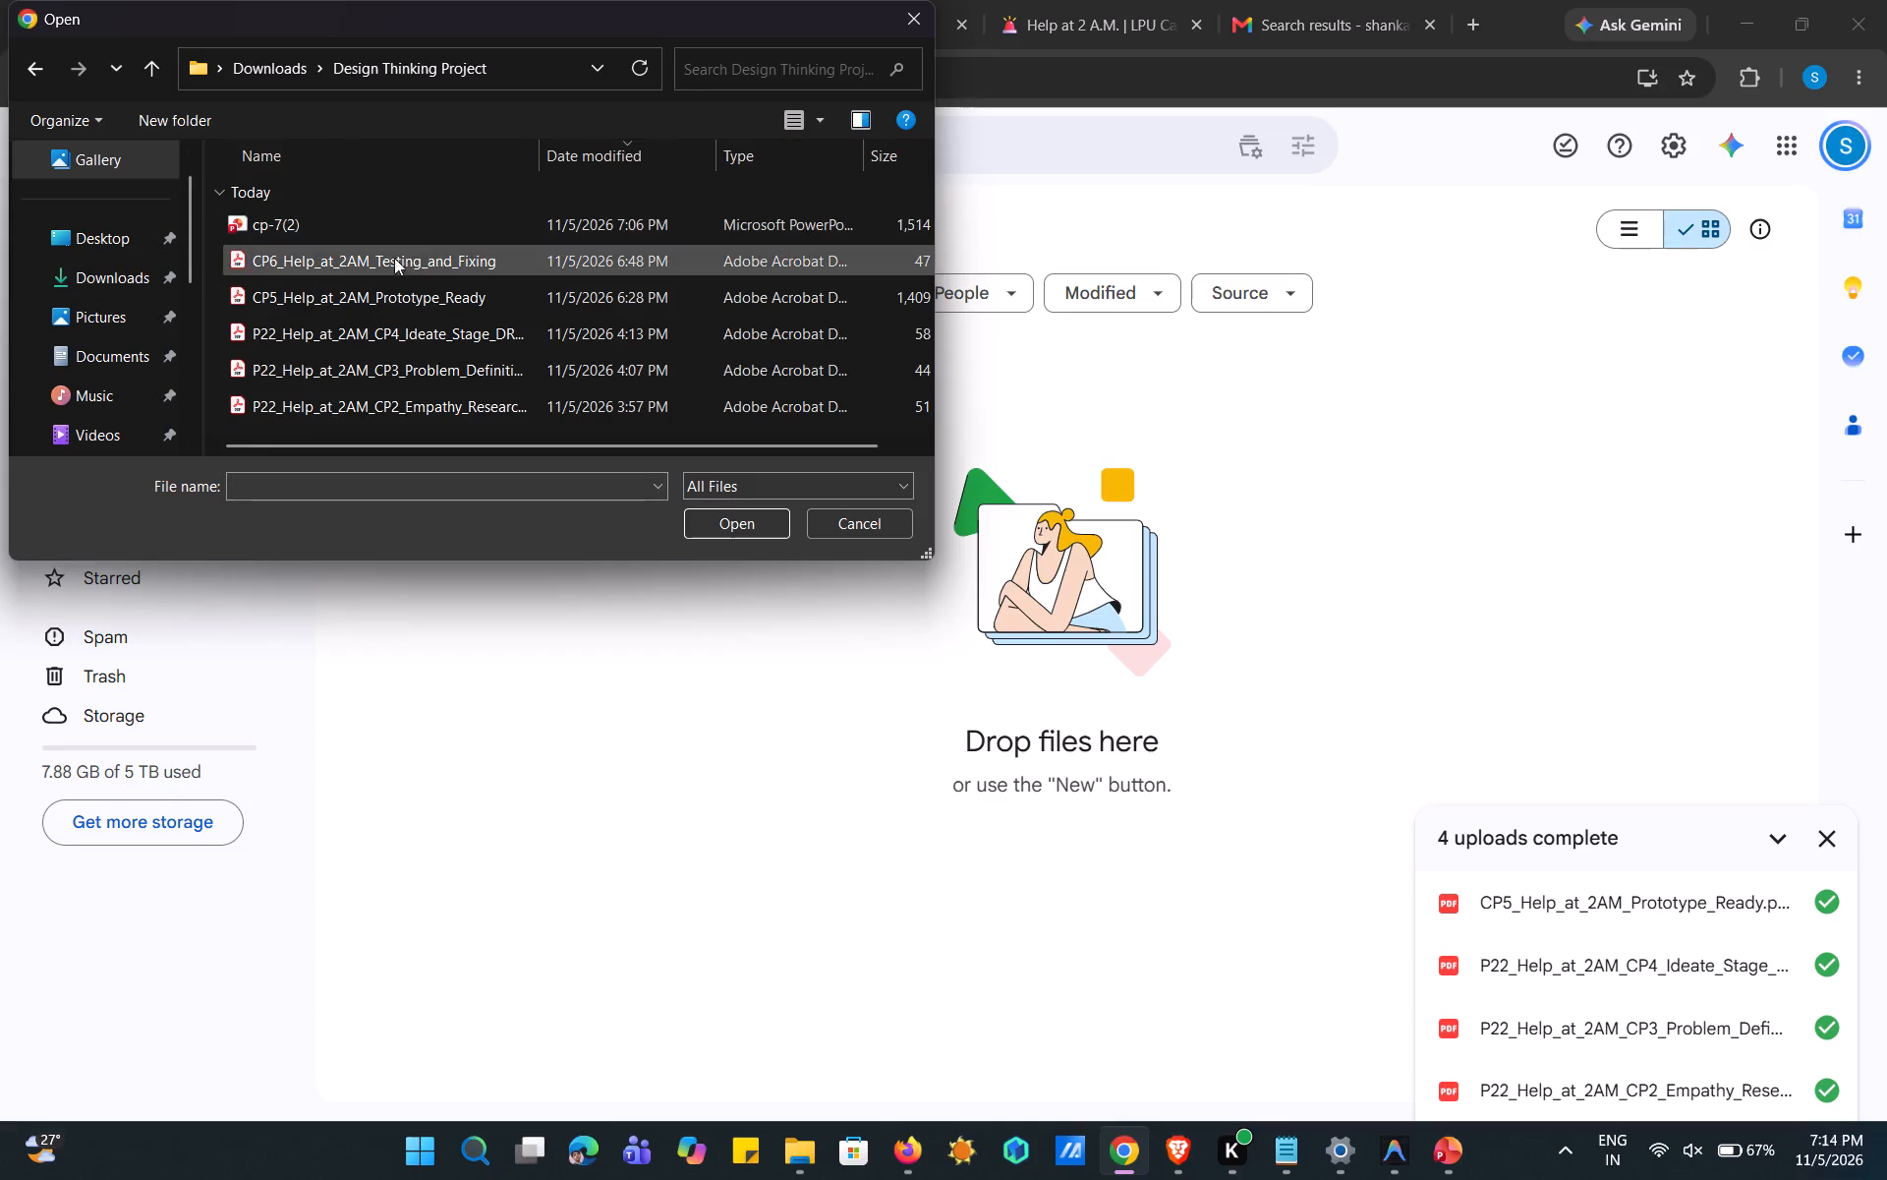
click(394, 267)
click(737, 529)
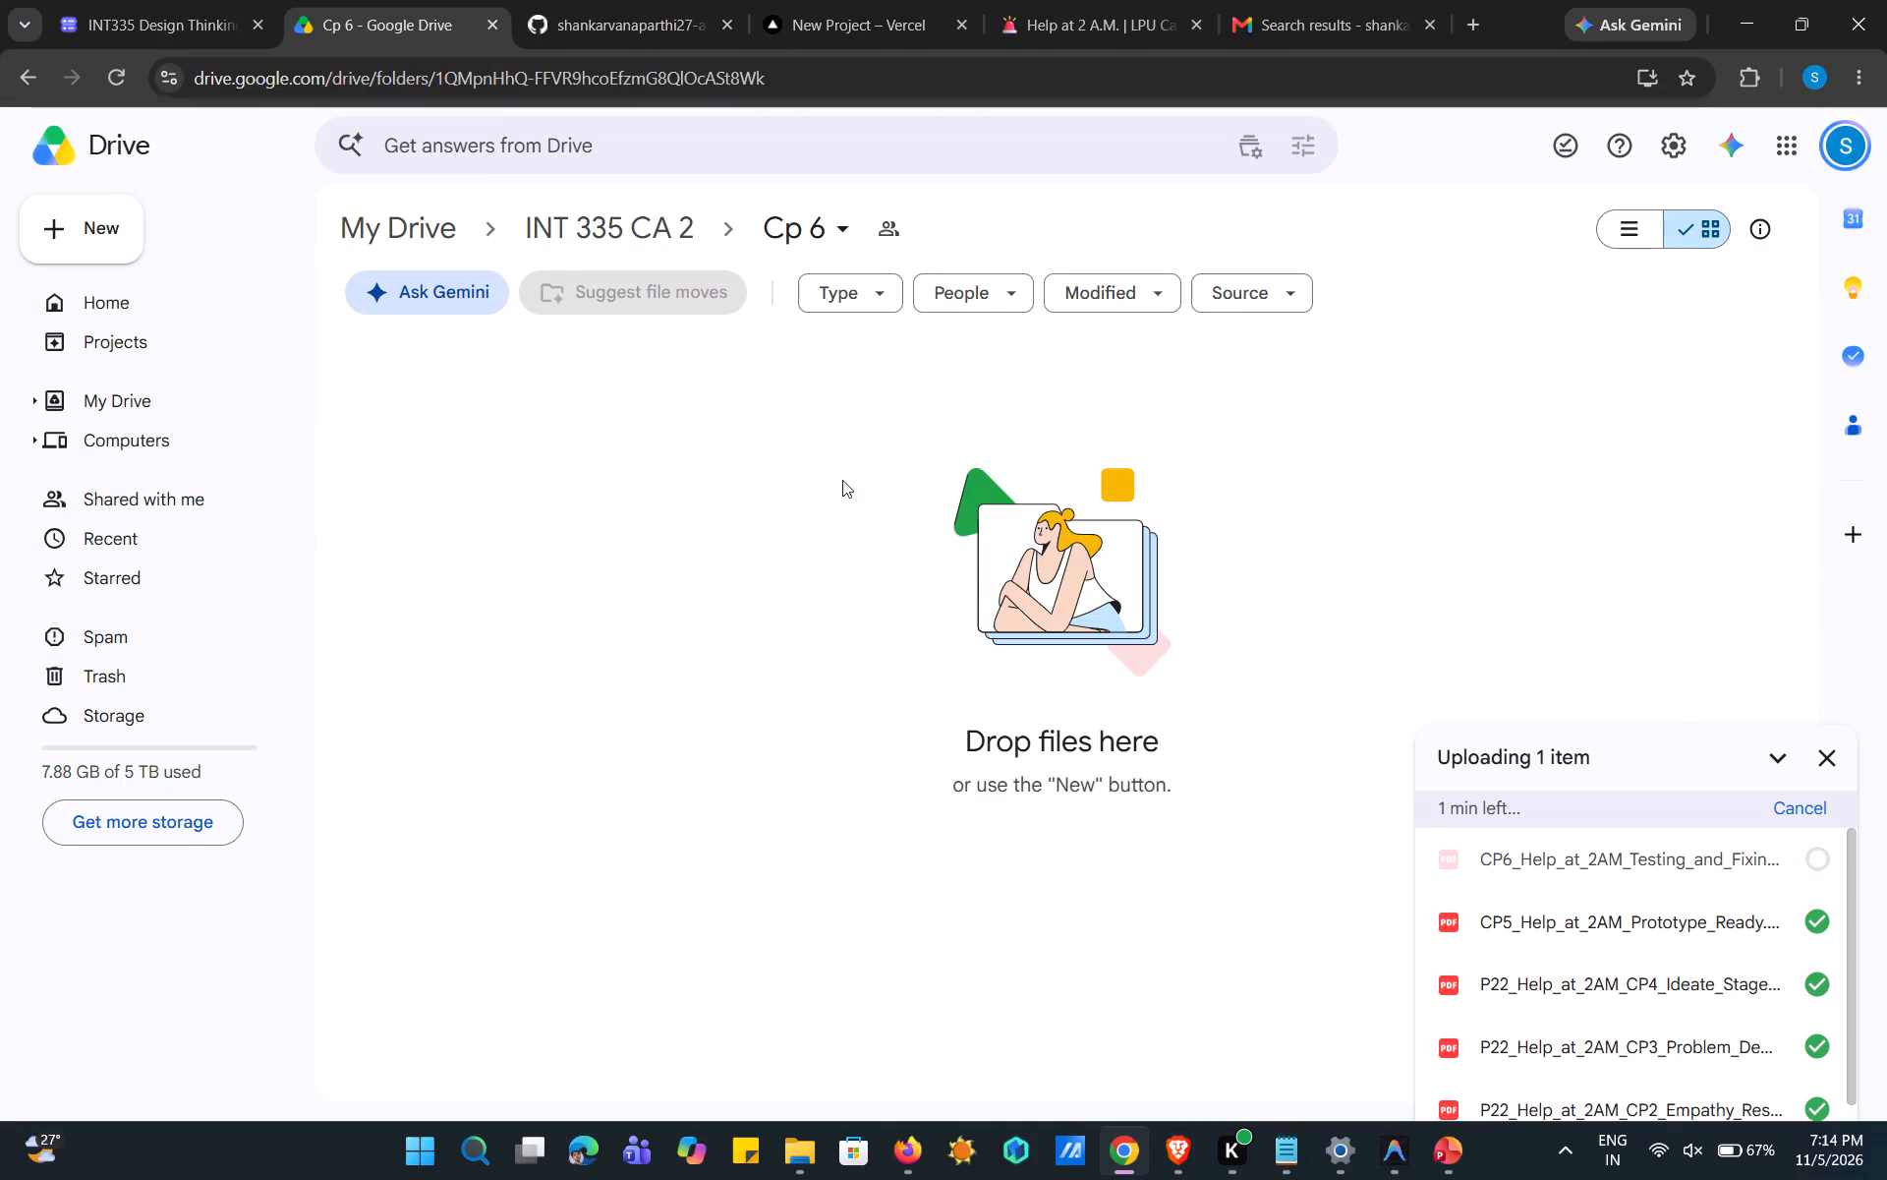
Rename the uploaded testing-and-fixing PDF in the Cp 6 folder as CP6.pdf.
click(592, 432)
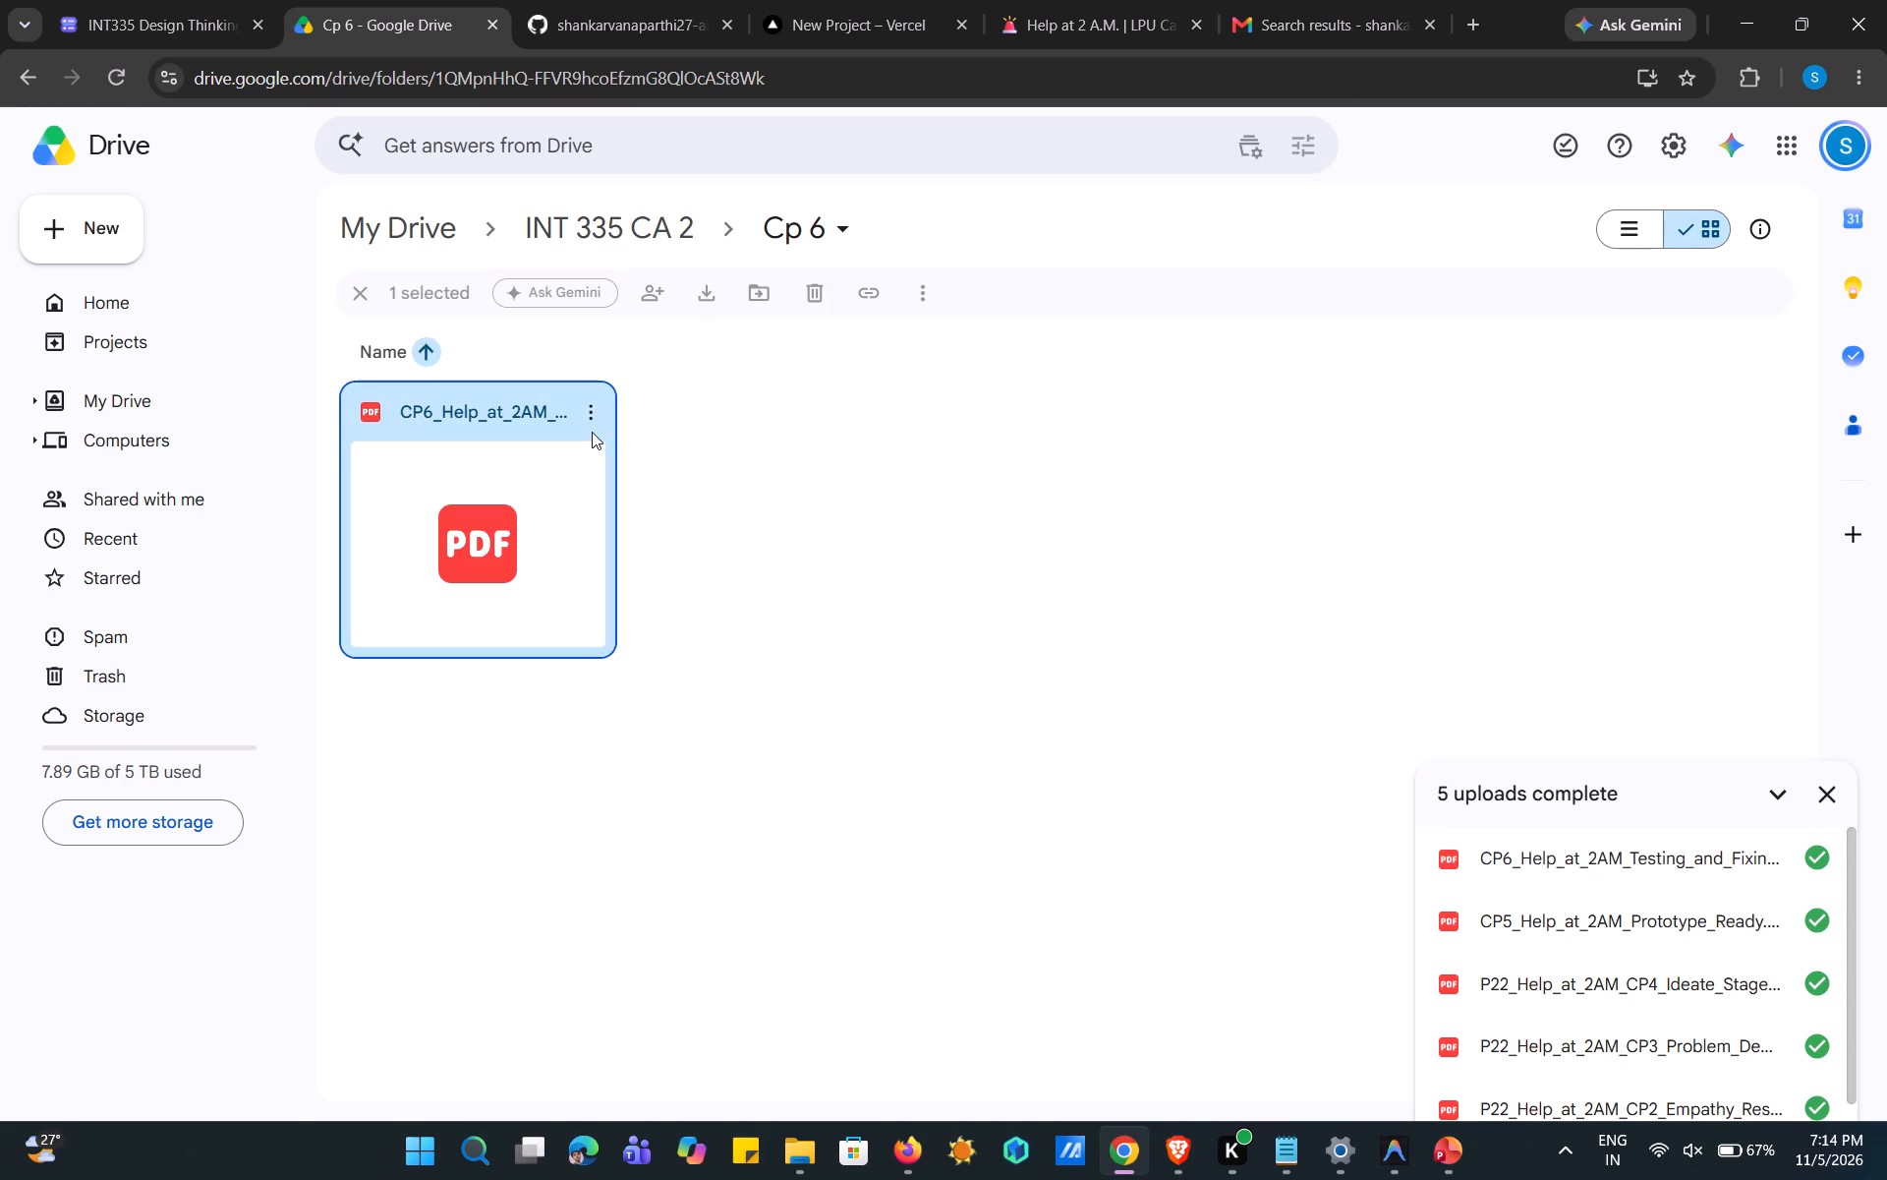
click(597, 409)
click(656, 559)
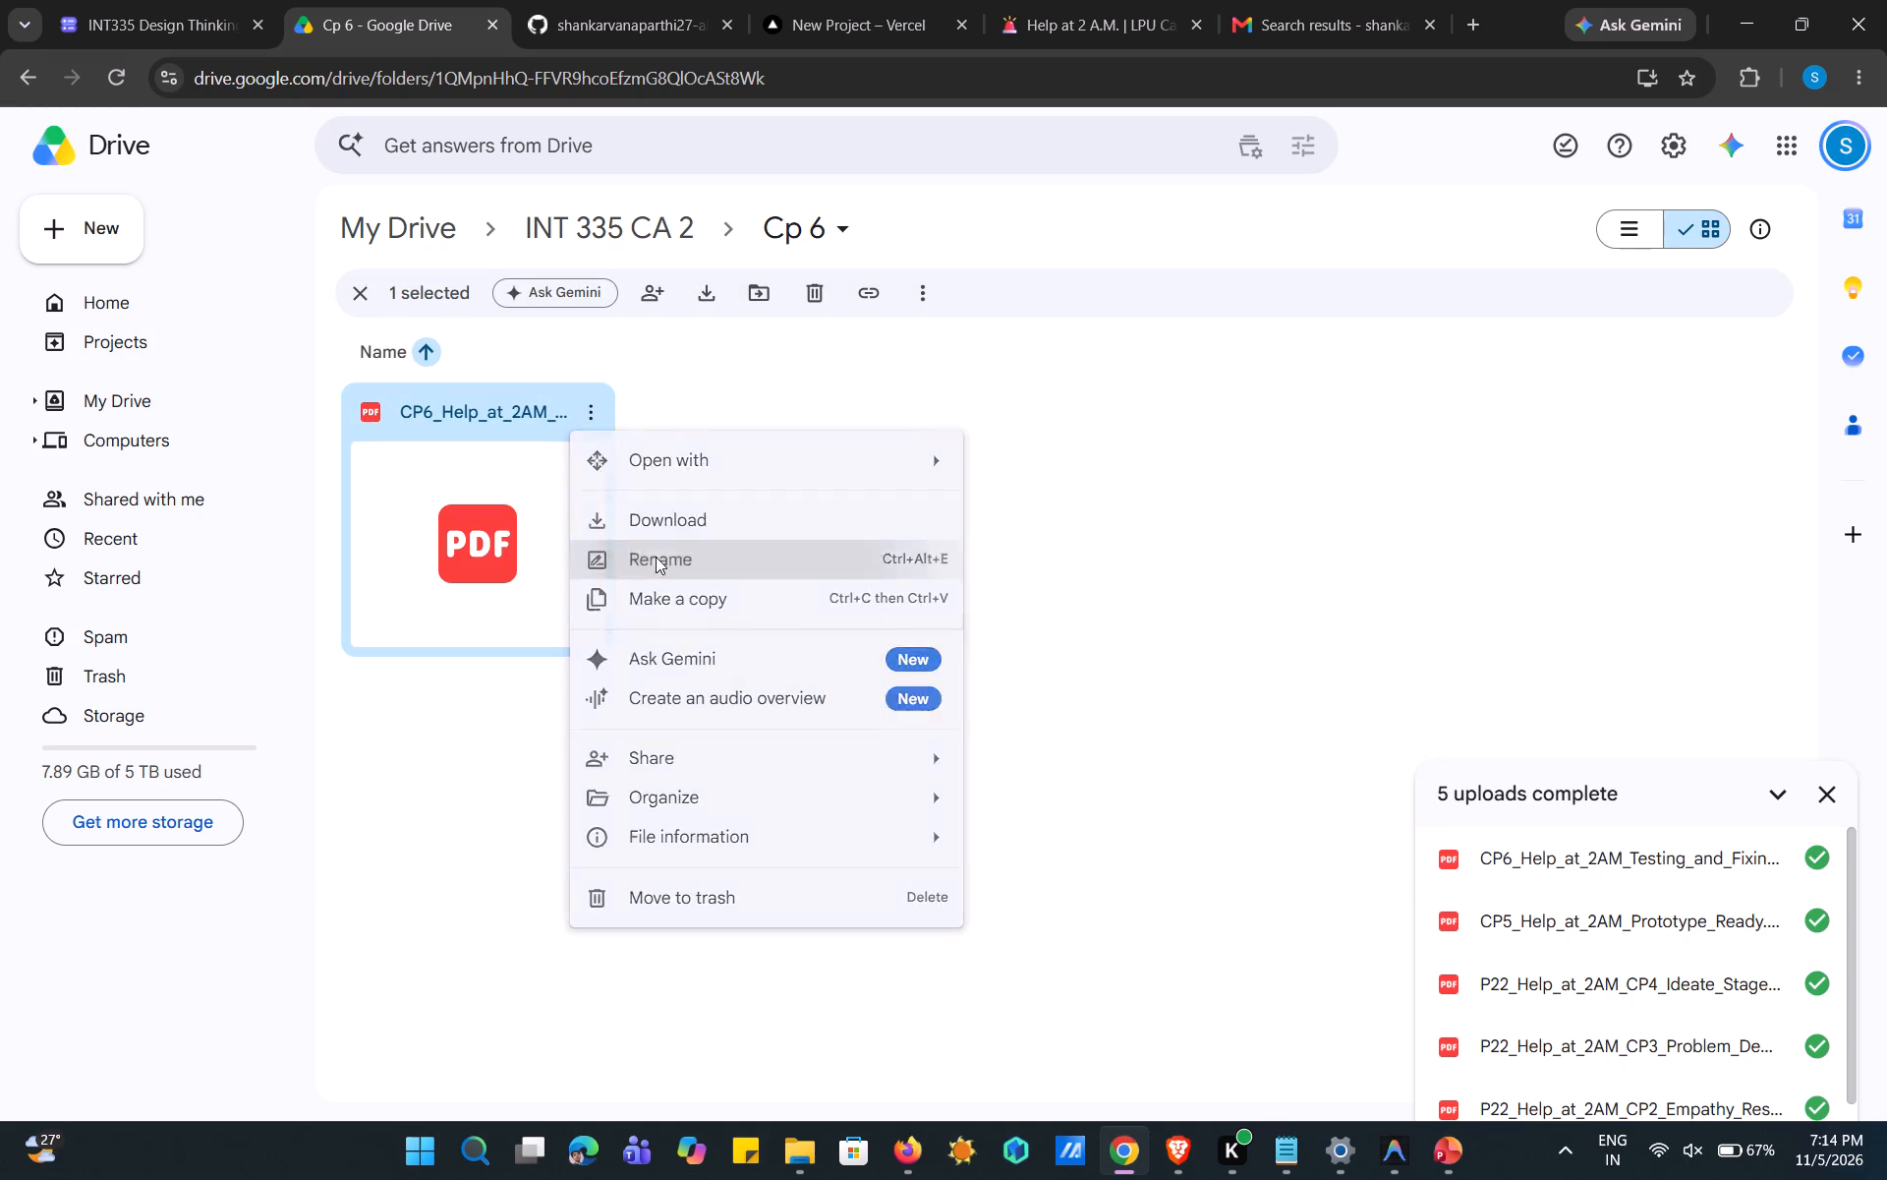
drag(683, 607, 881, 628)
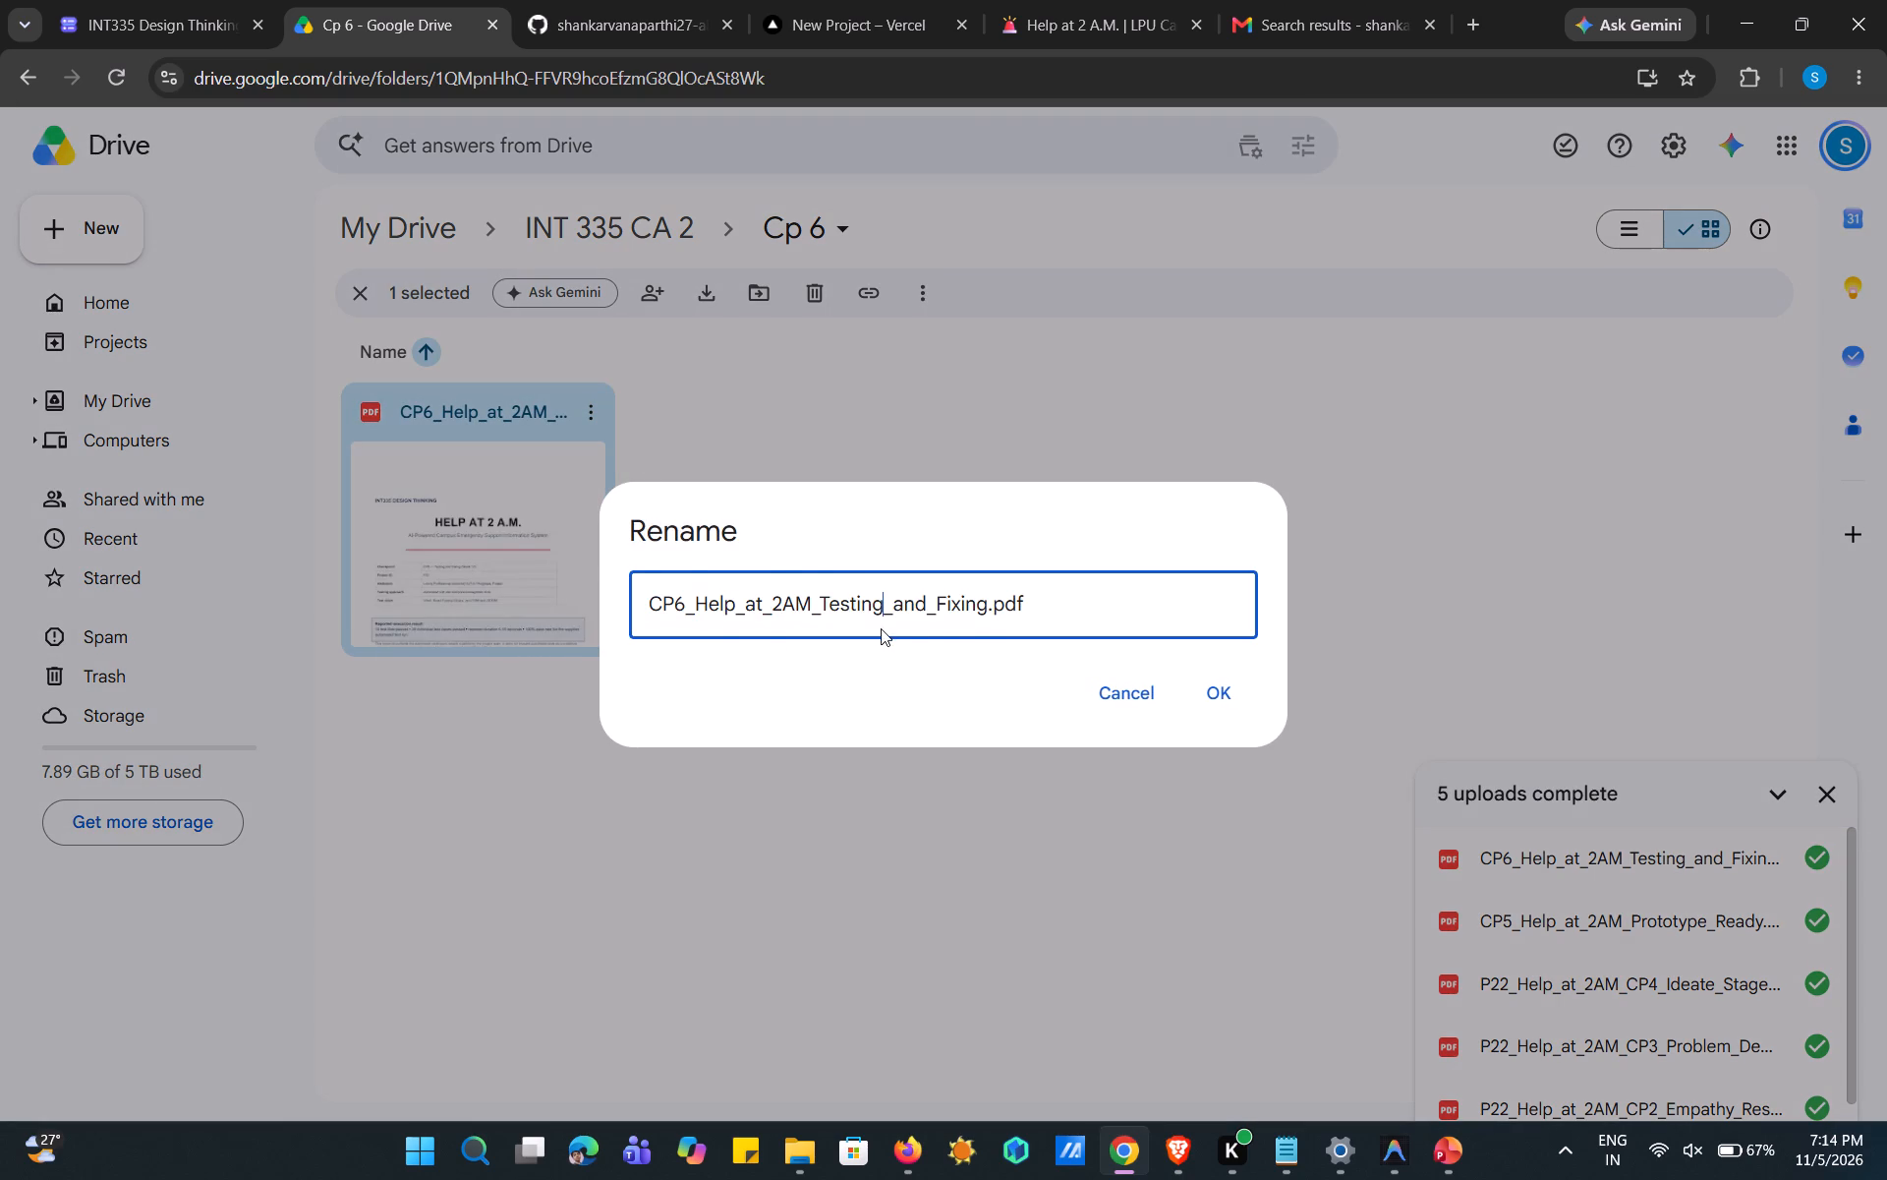
drag(881, 628, 889, 627)
drag(984, 604, 695, 546)
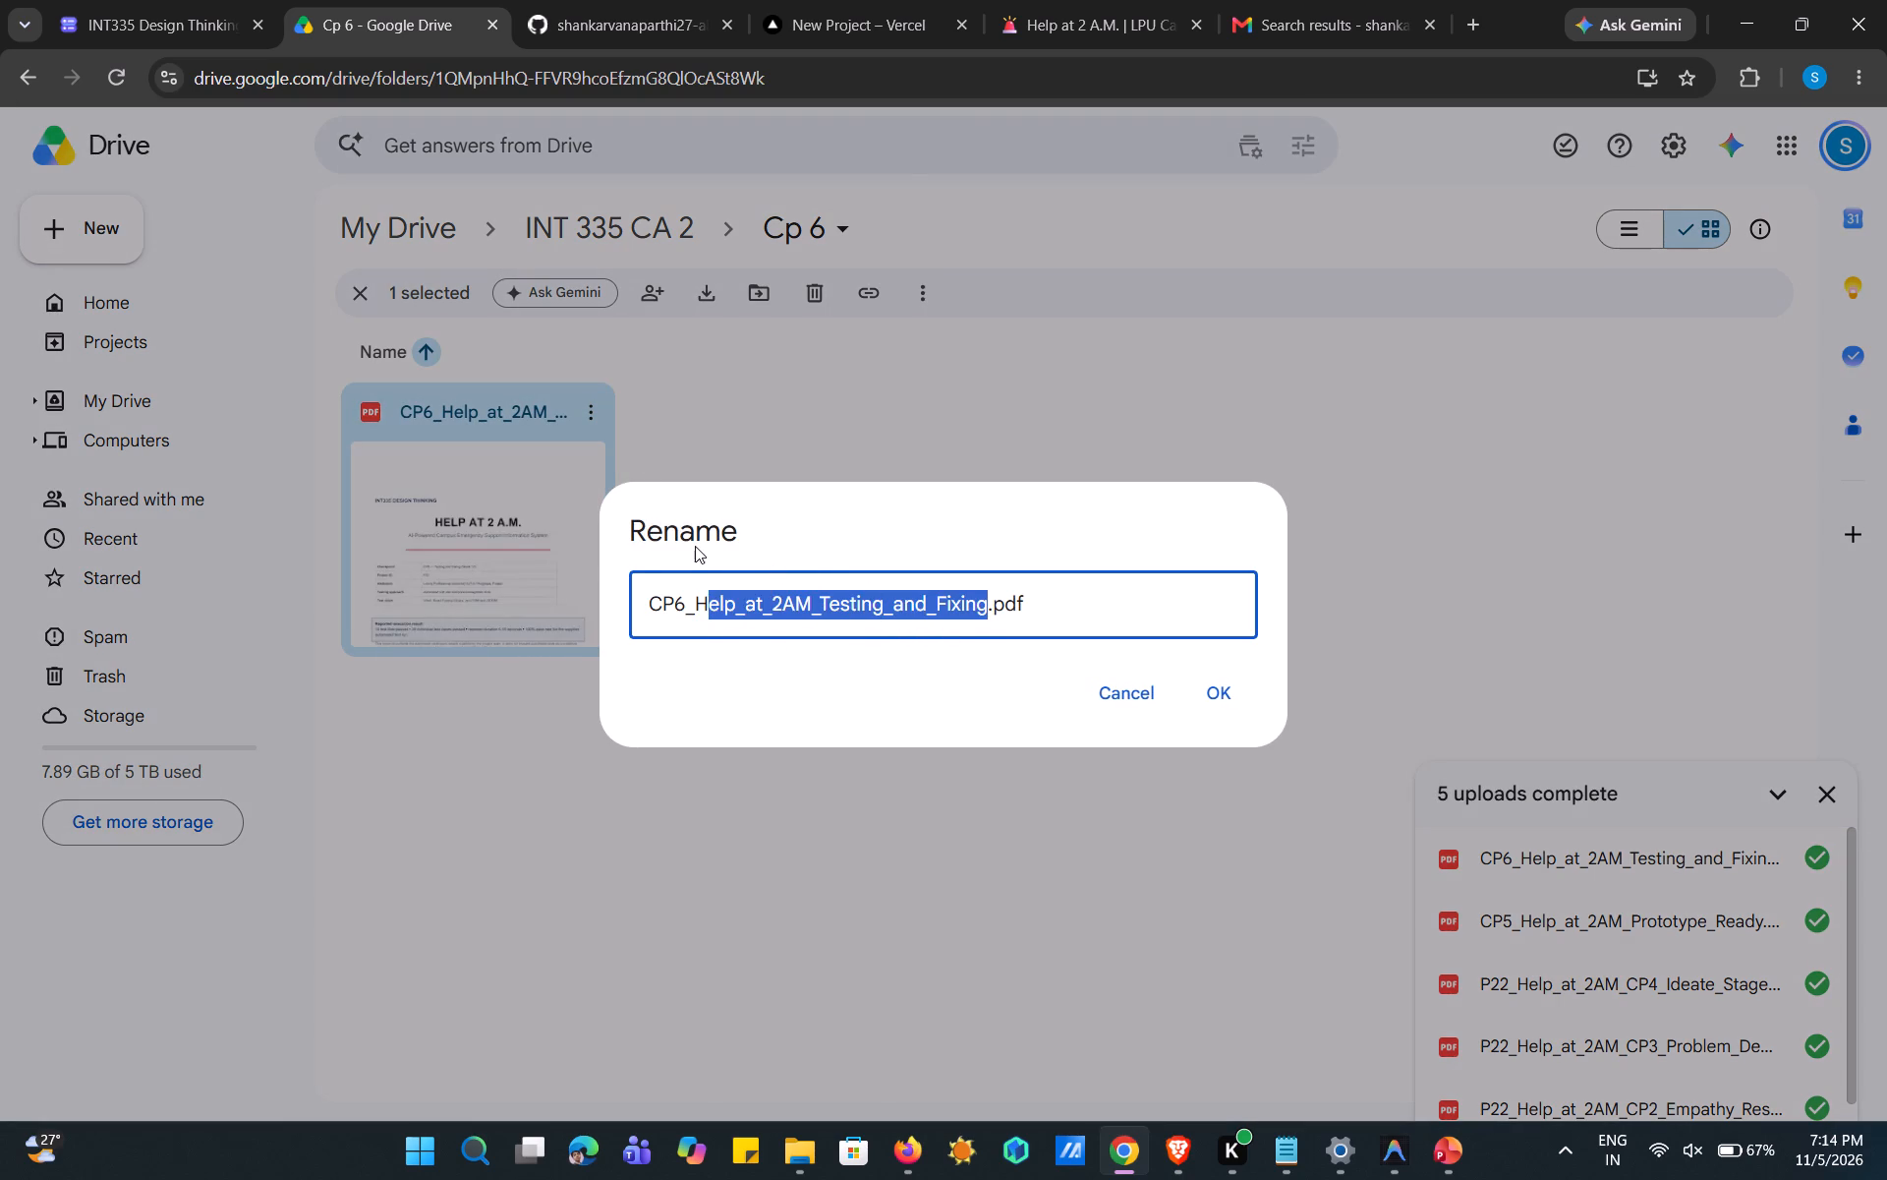
drag(695, 546, 681, 653)
key(BackSpace)
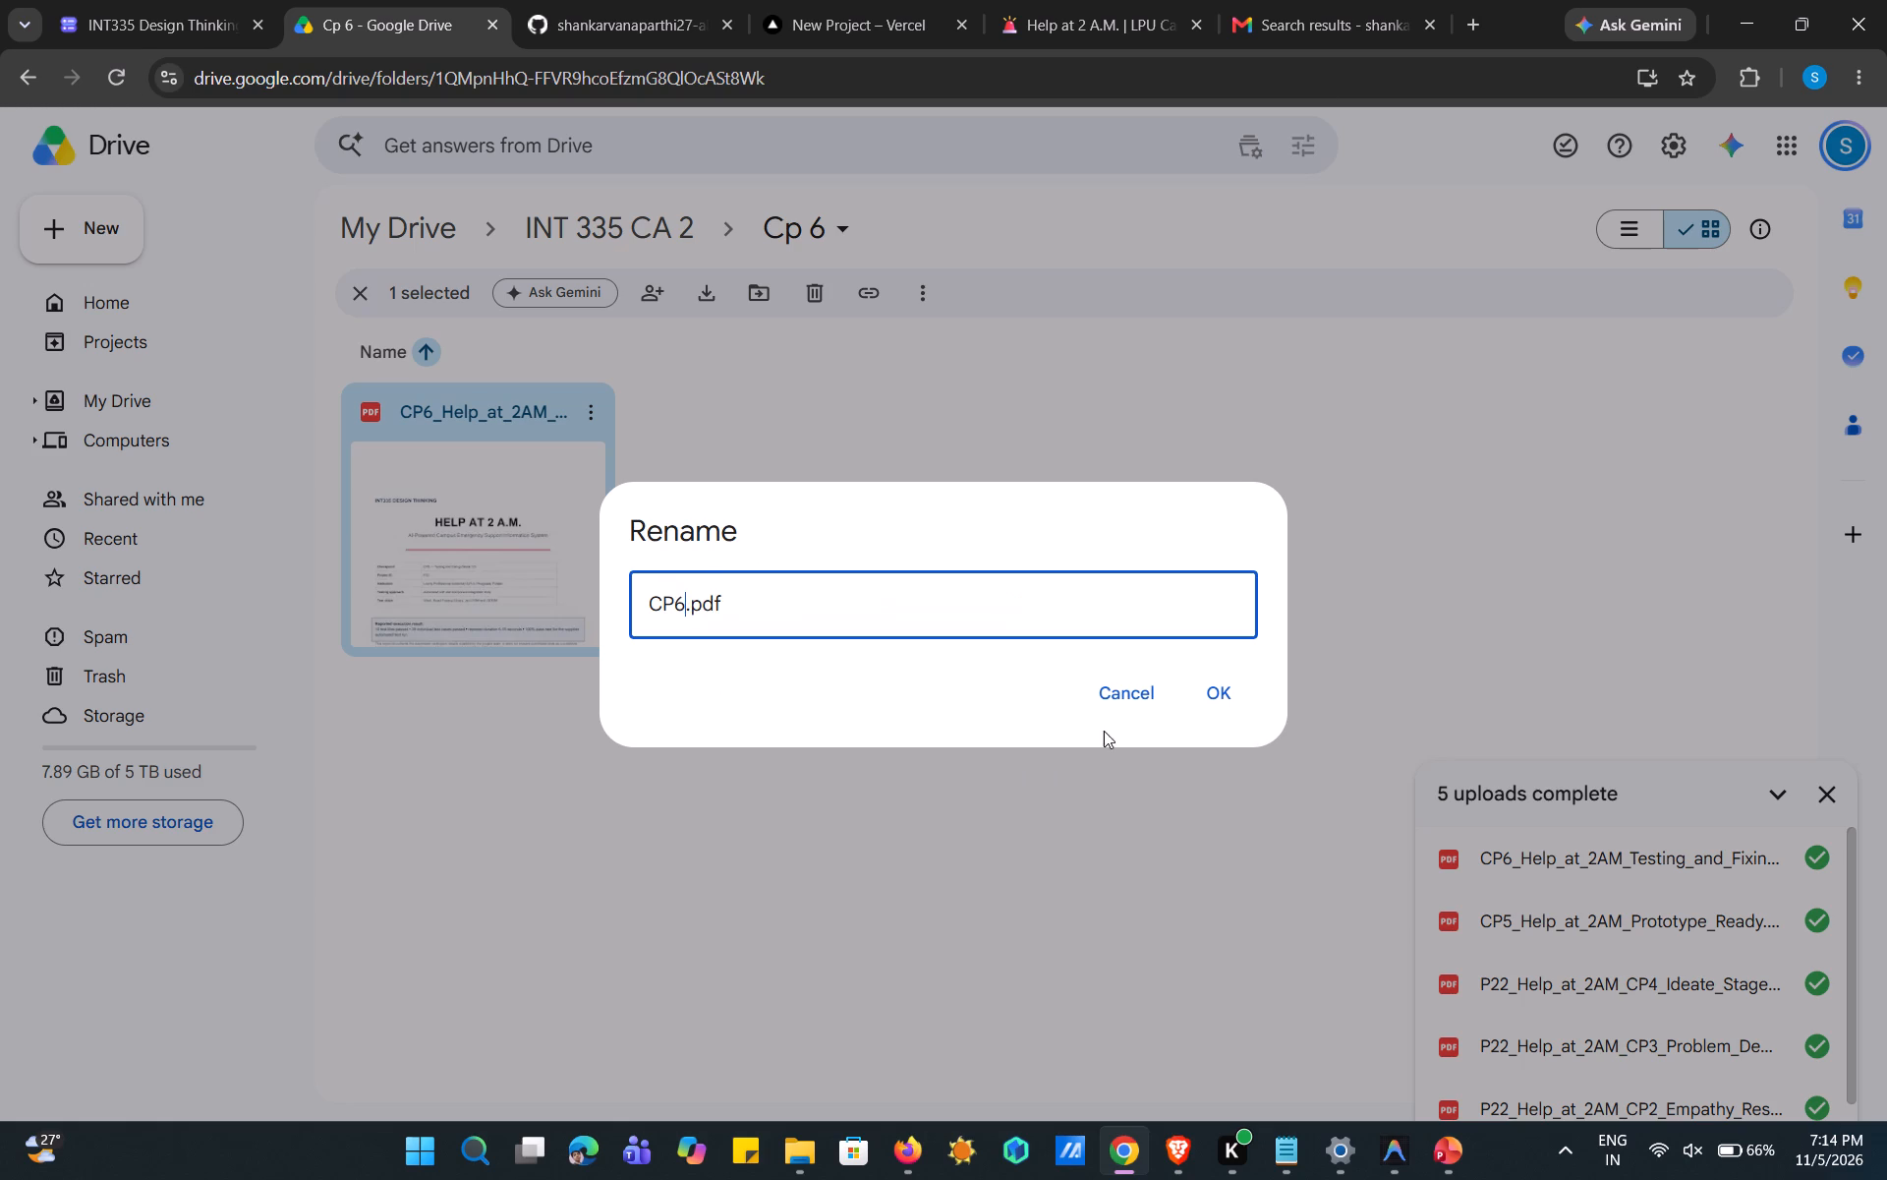
key(Return)
click(1212, 707)
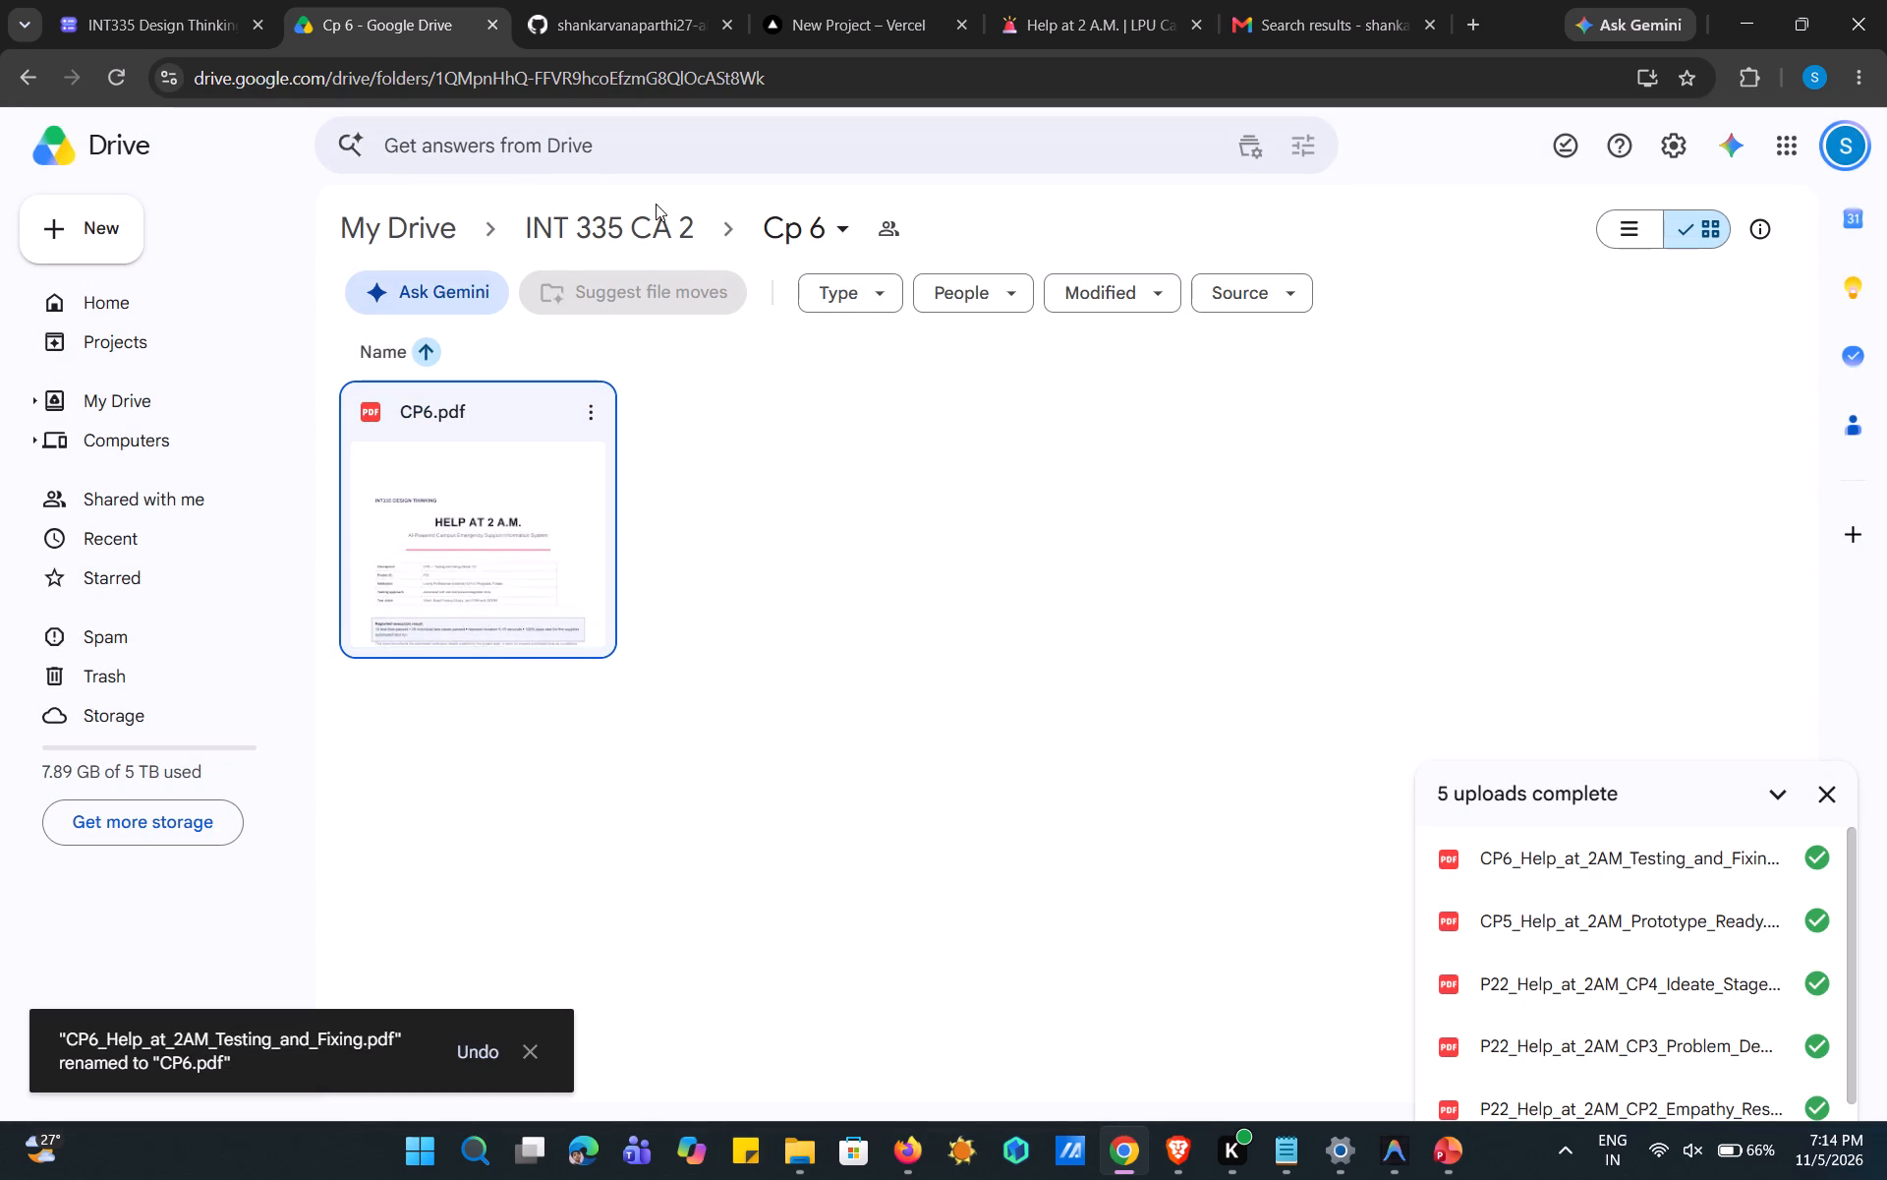
Upload the cp-7(2) presentation from the local Design Thinking Project folder into the Cp 7 folder of INT 335 CA 2.
click(647, 225)
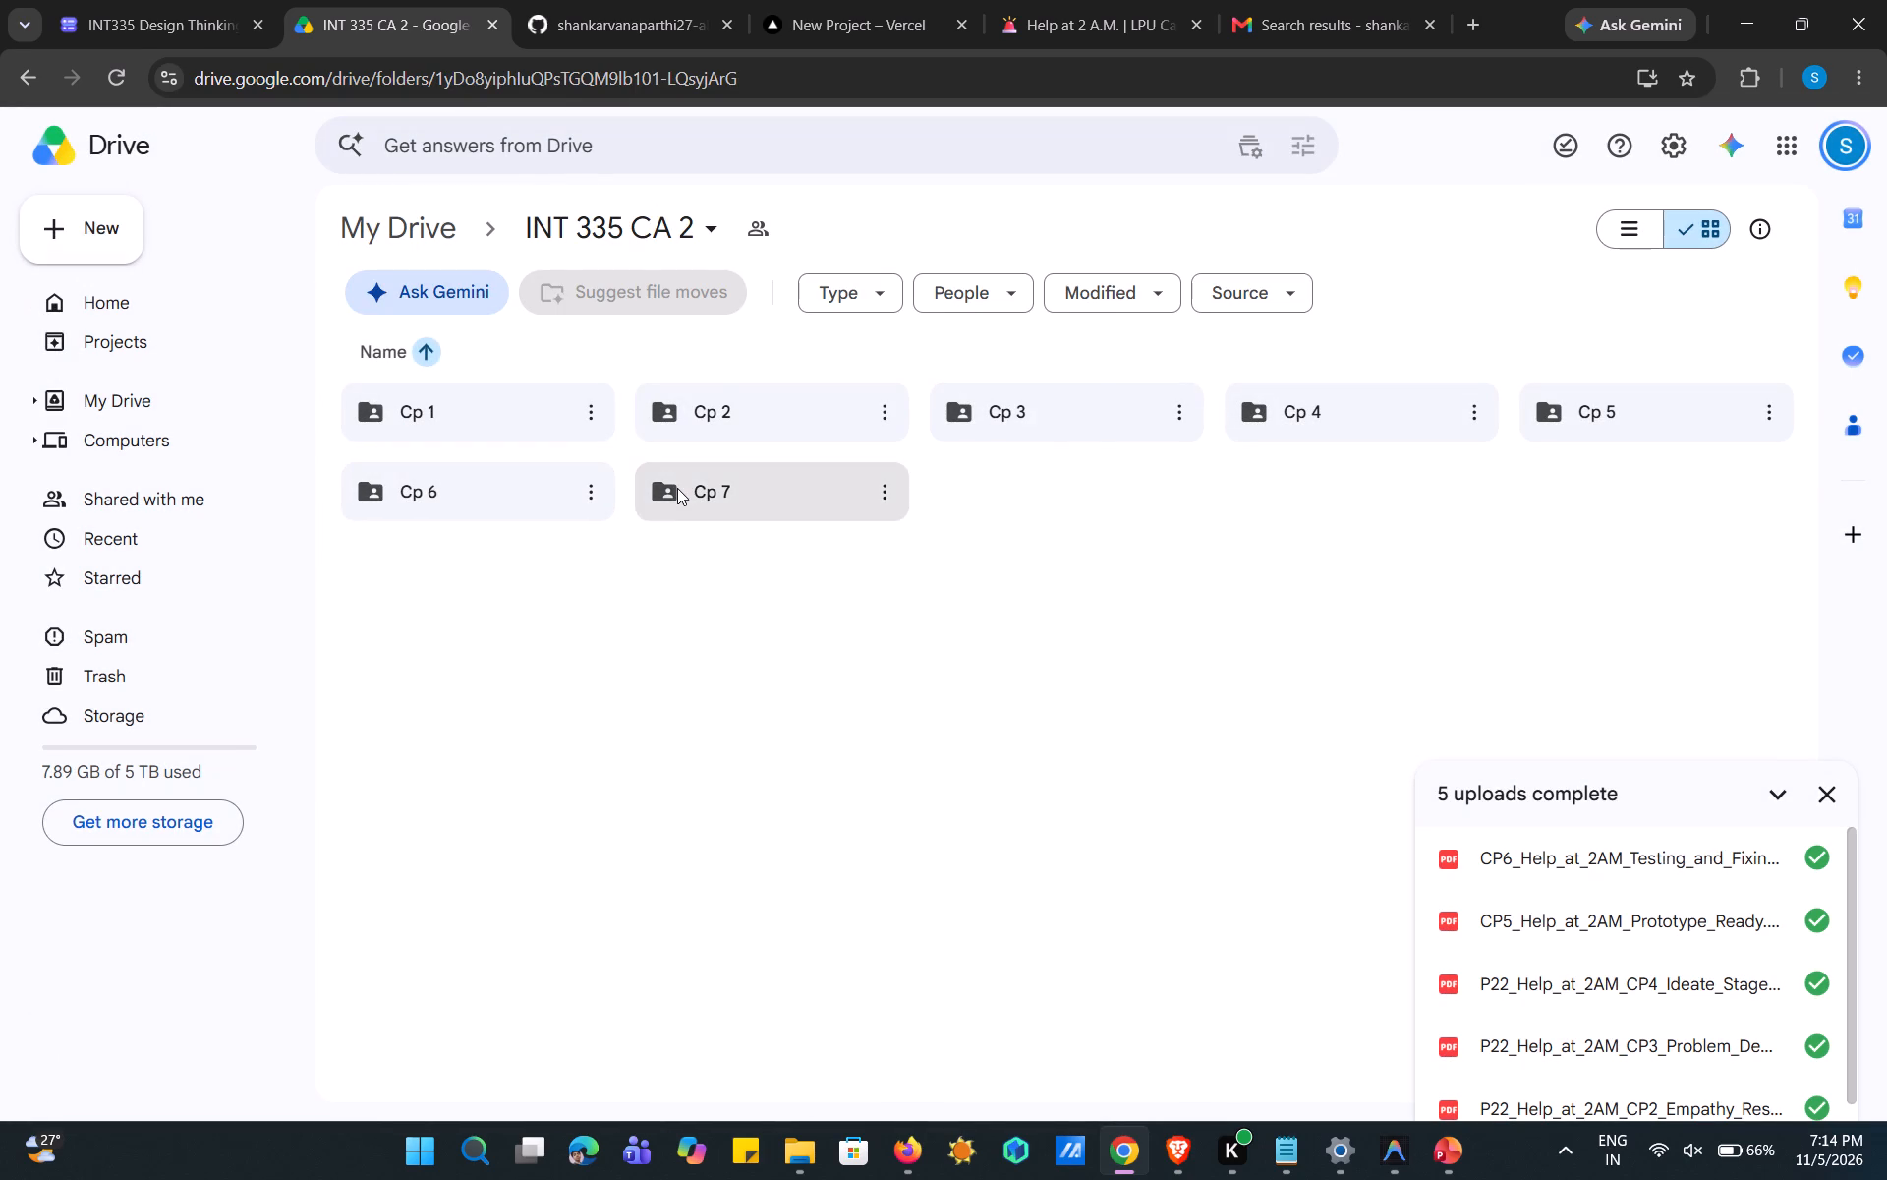
double_click(677, 488)
click(89, 199)
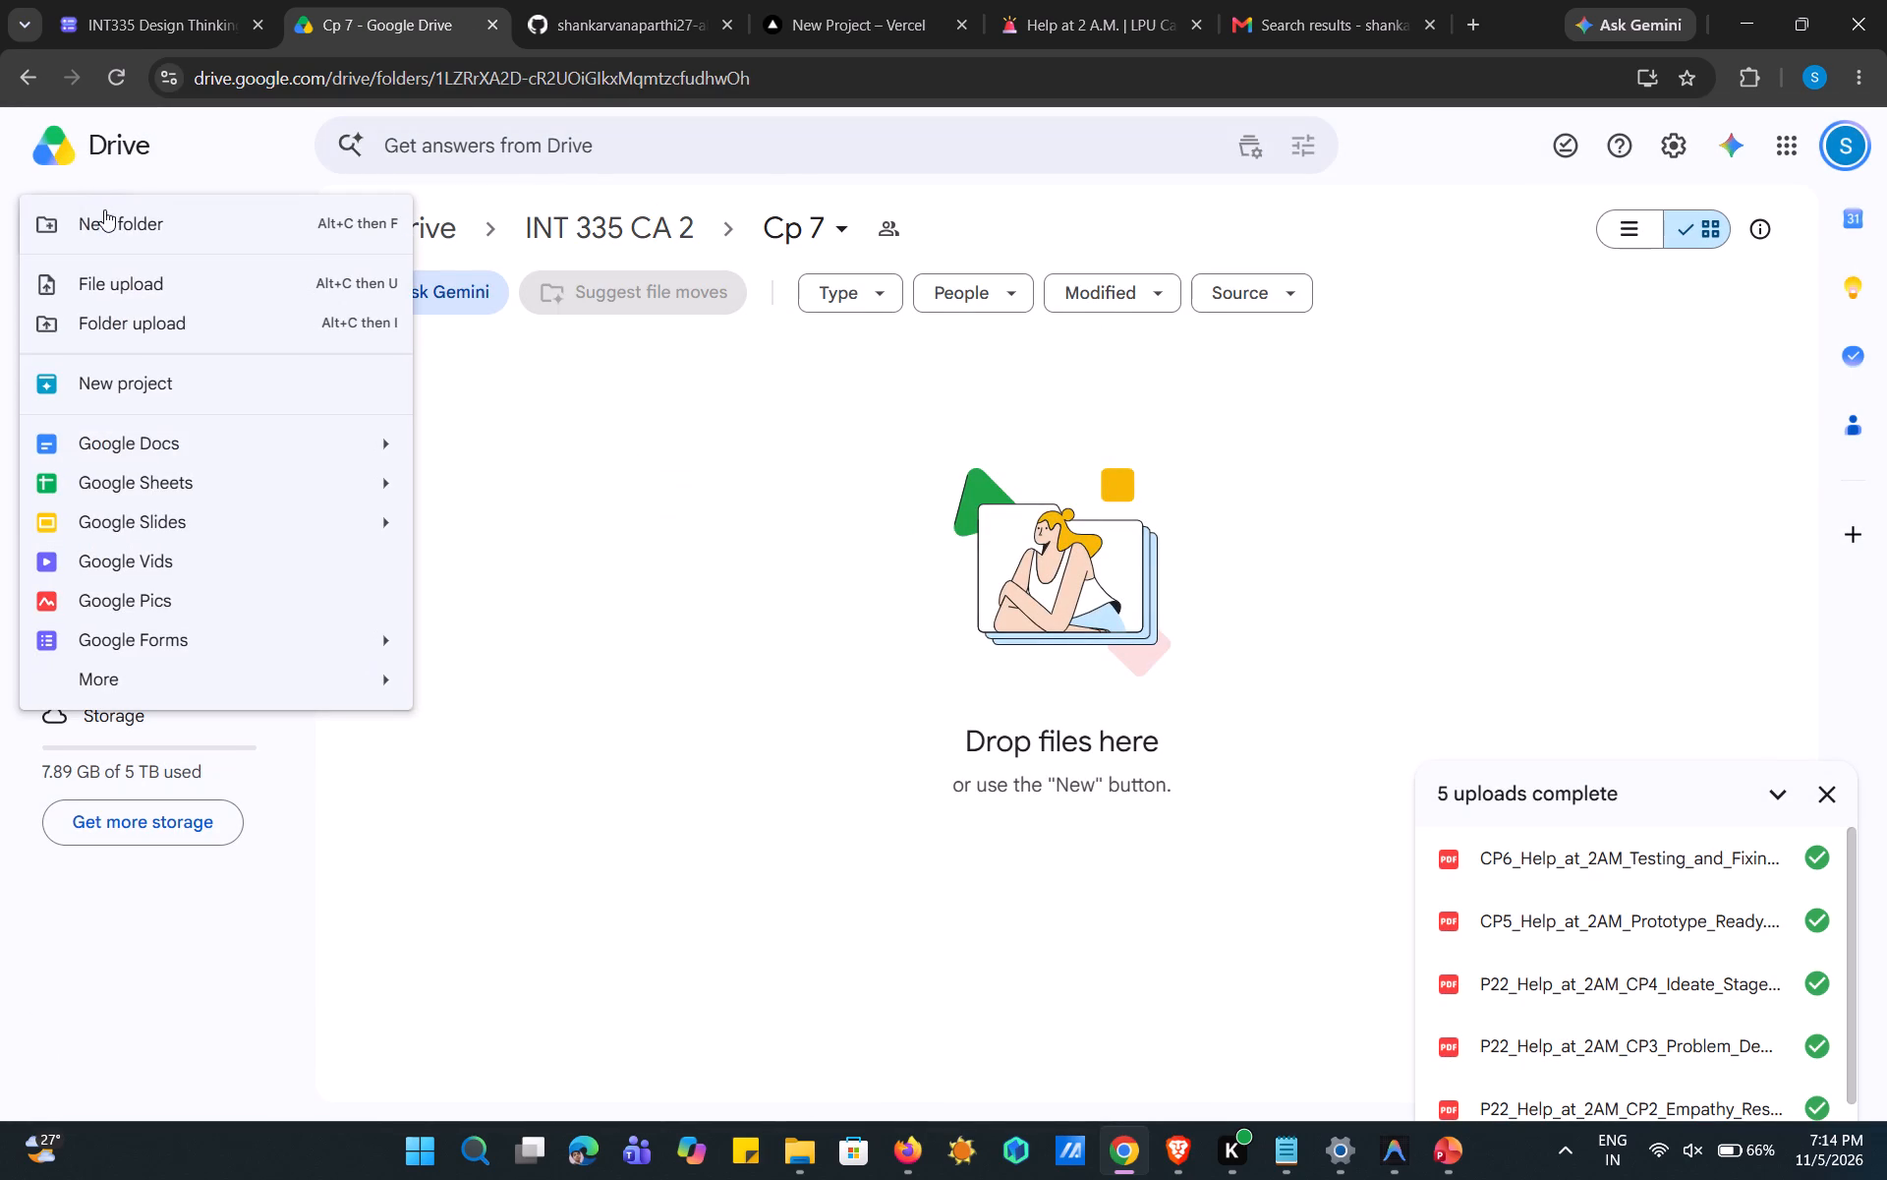
click(137, 289)
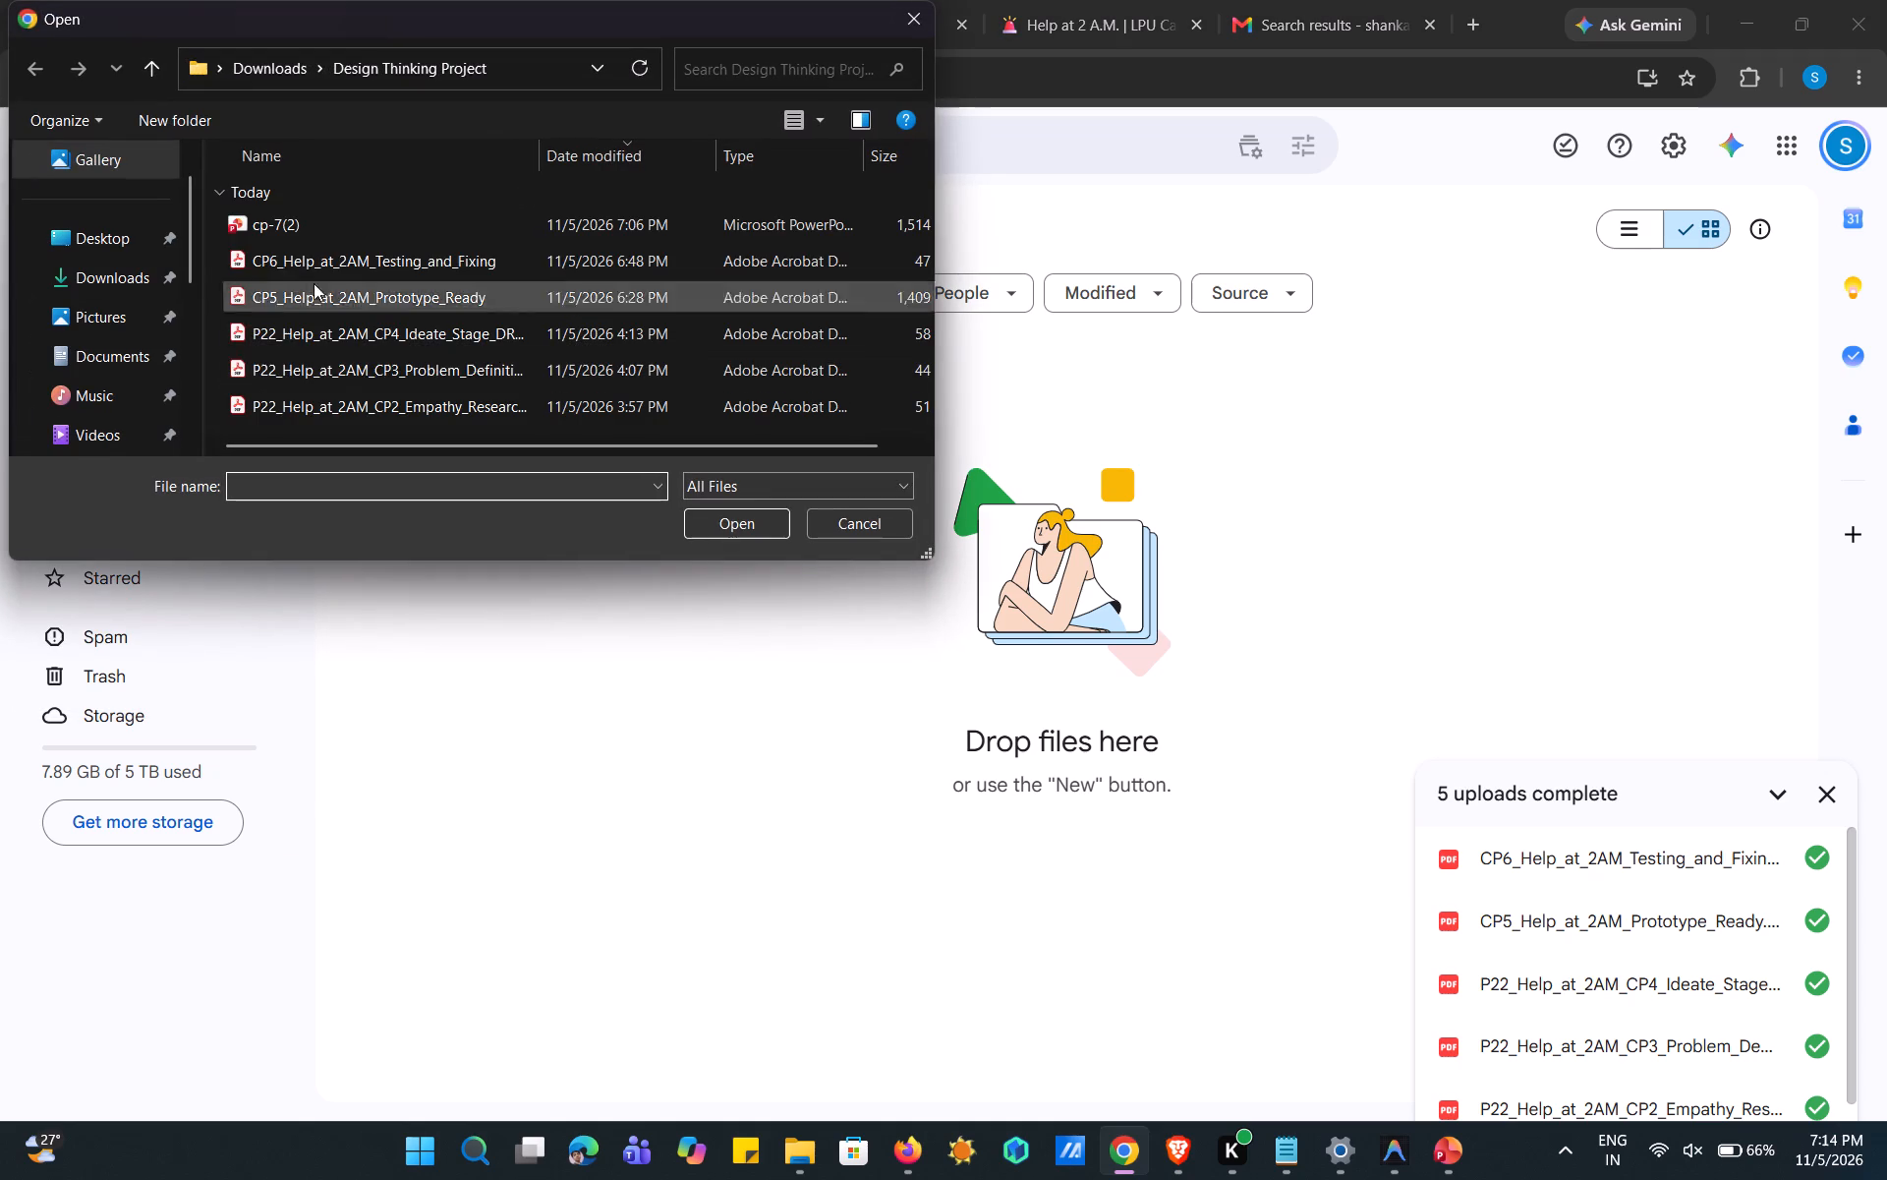
click(313, 213)
click(737, 525)
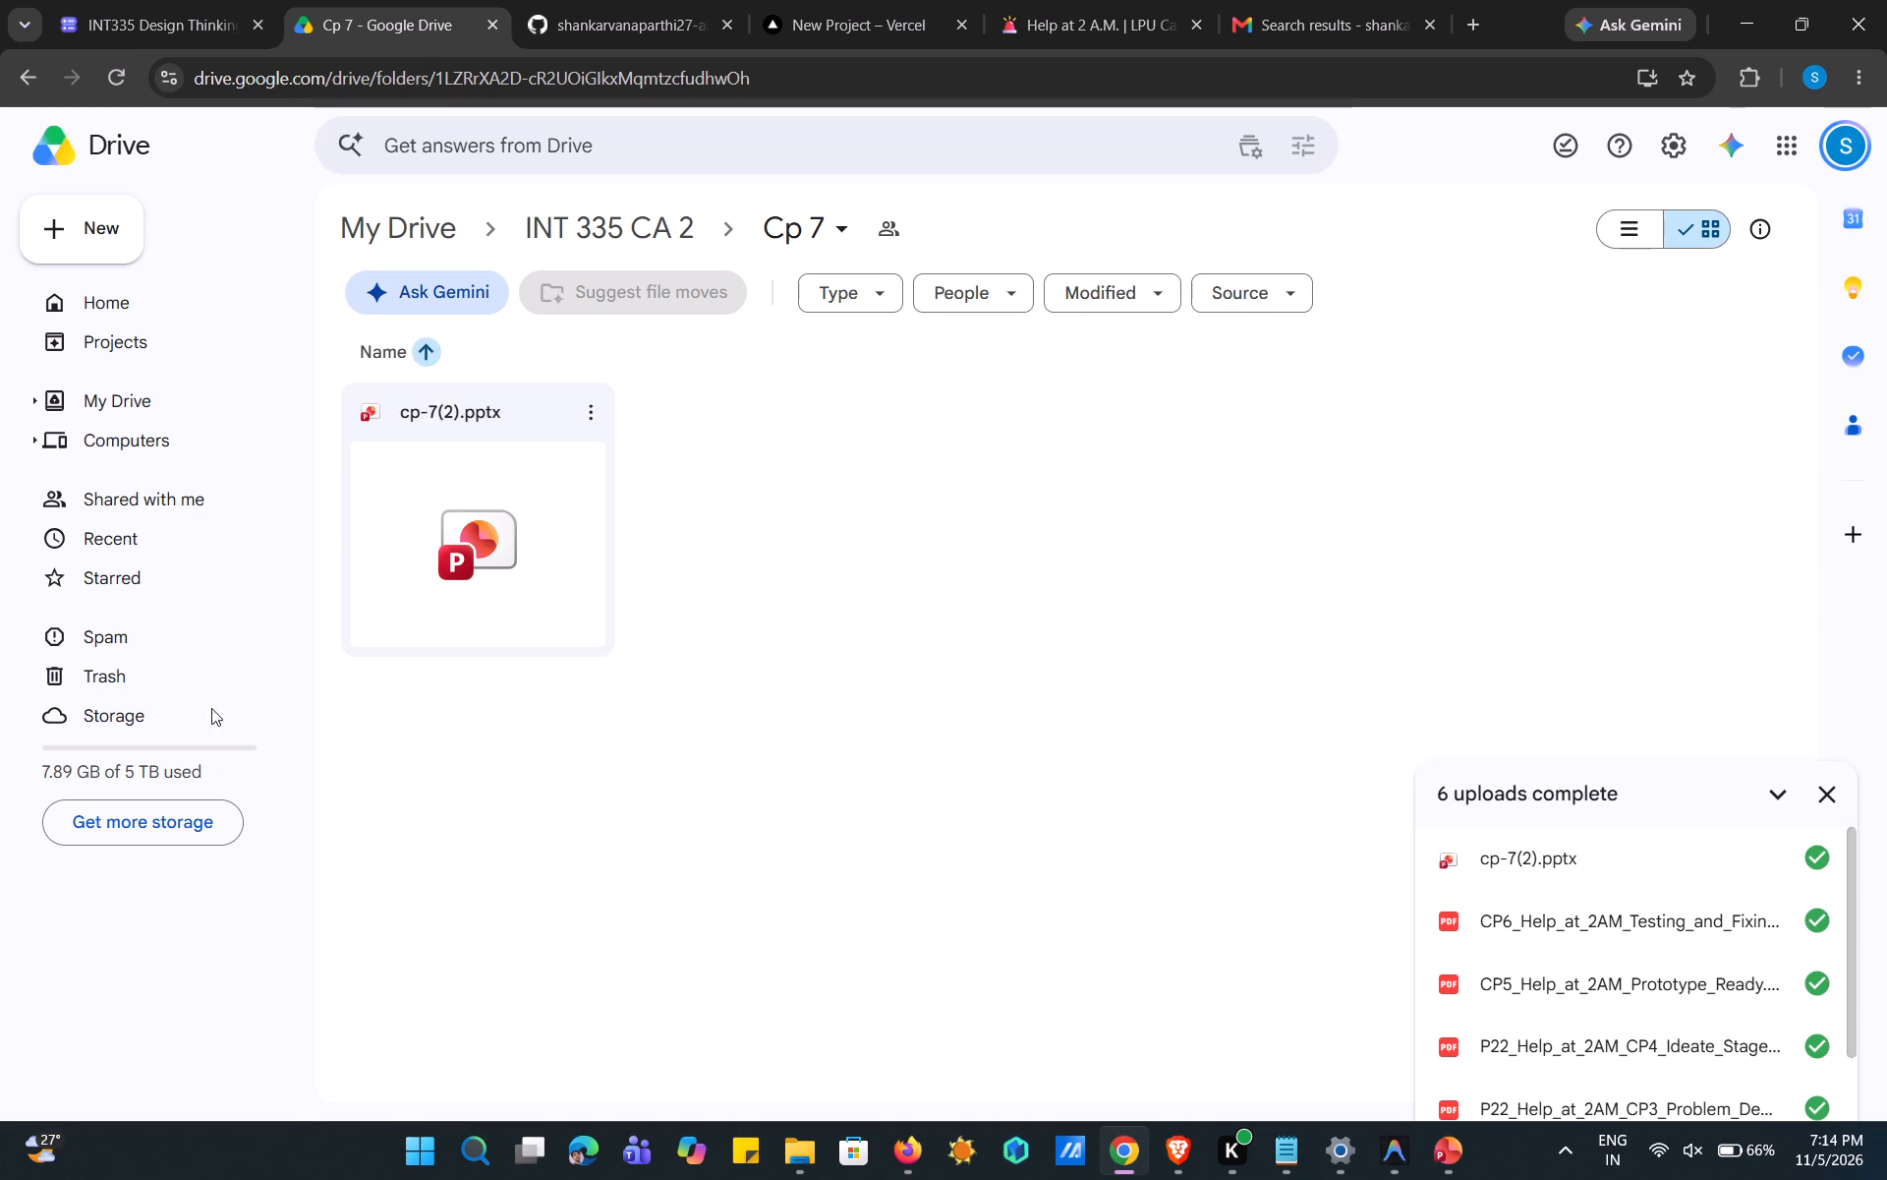
Rename the uploaded presentation in the Cp 7 folder as cp-7pptx and return to the INT 335 CA 2 folder.
click(600, 412)
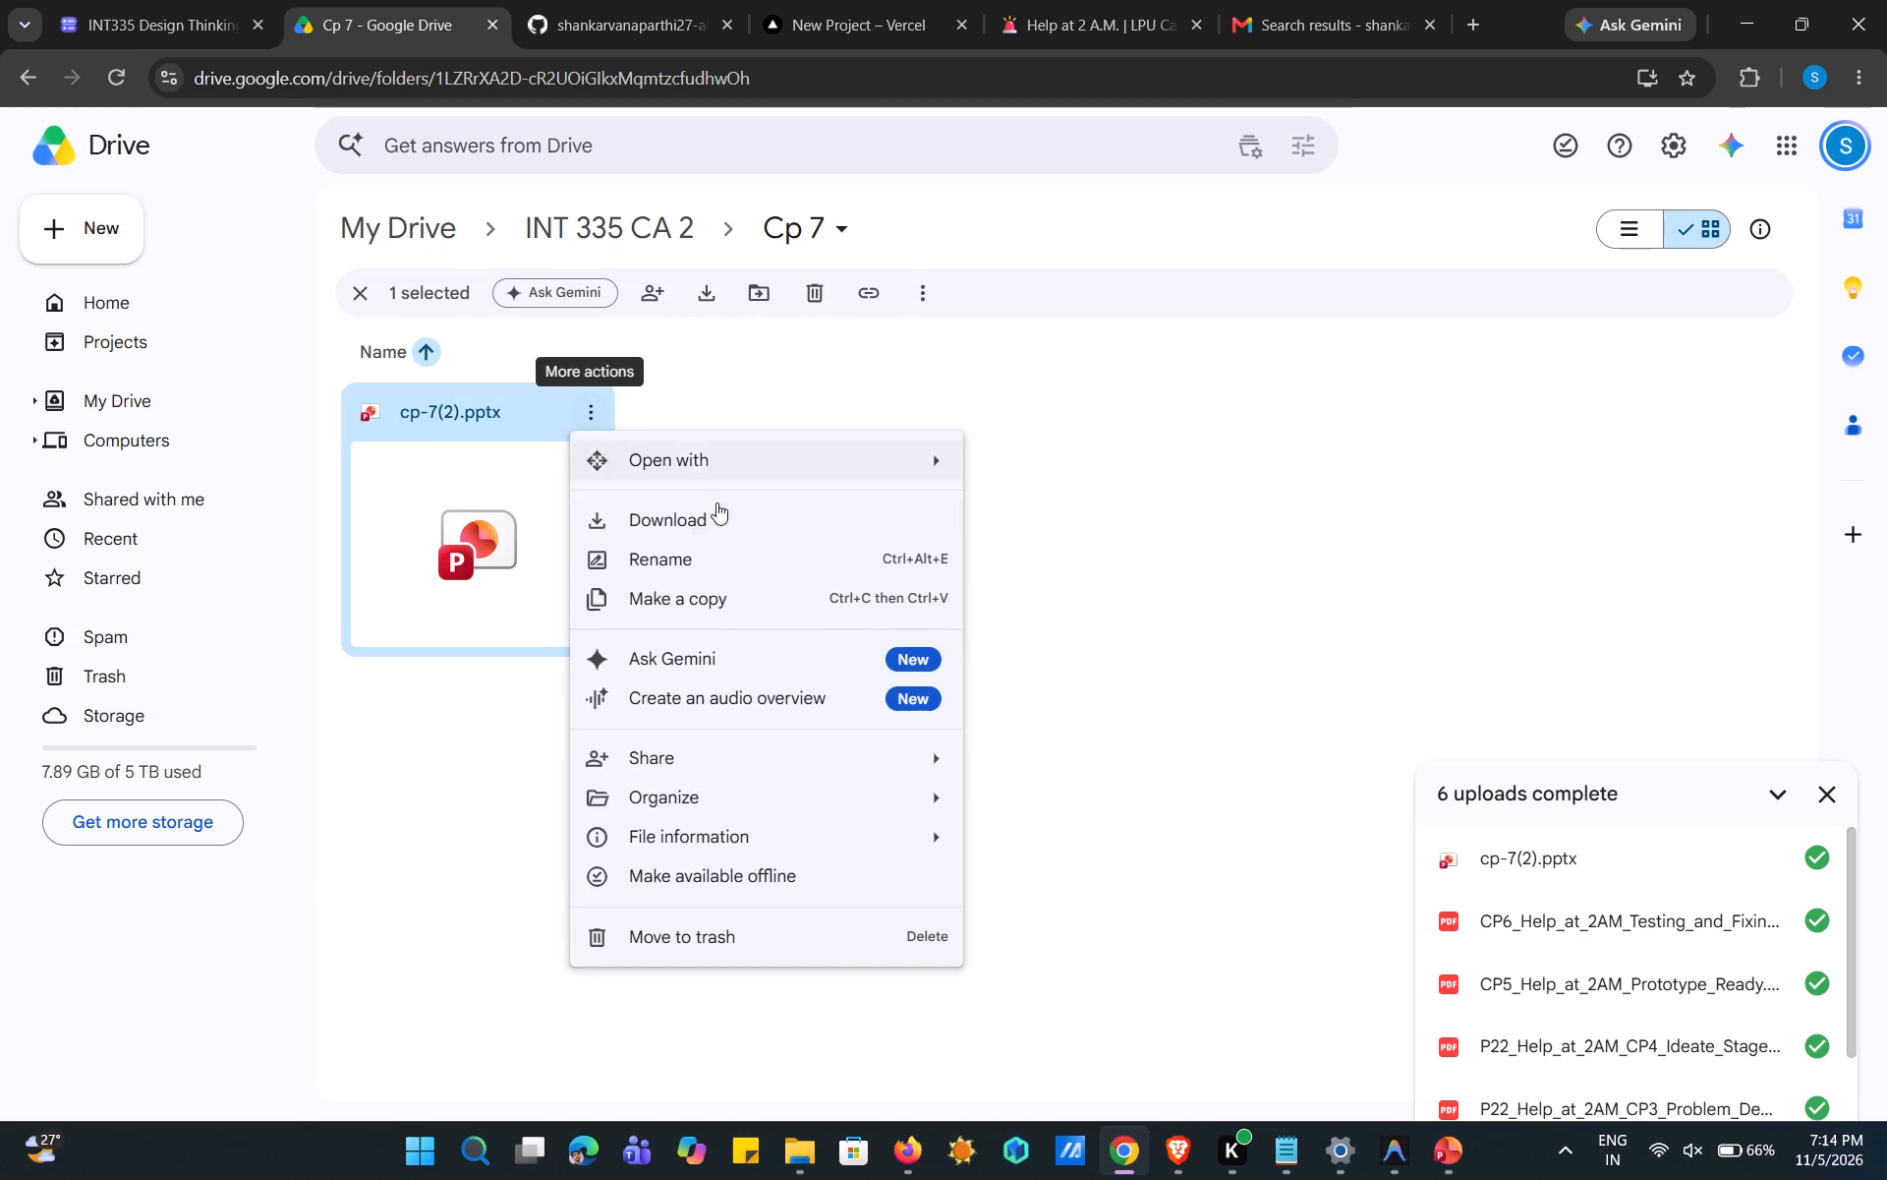
click(709, 552)
click(728, 607)
click(712, 599)
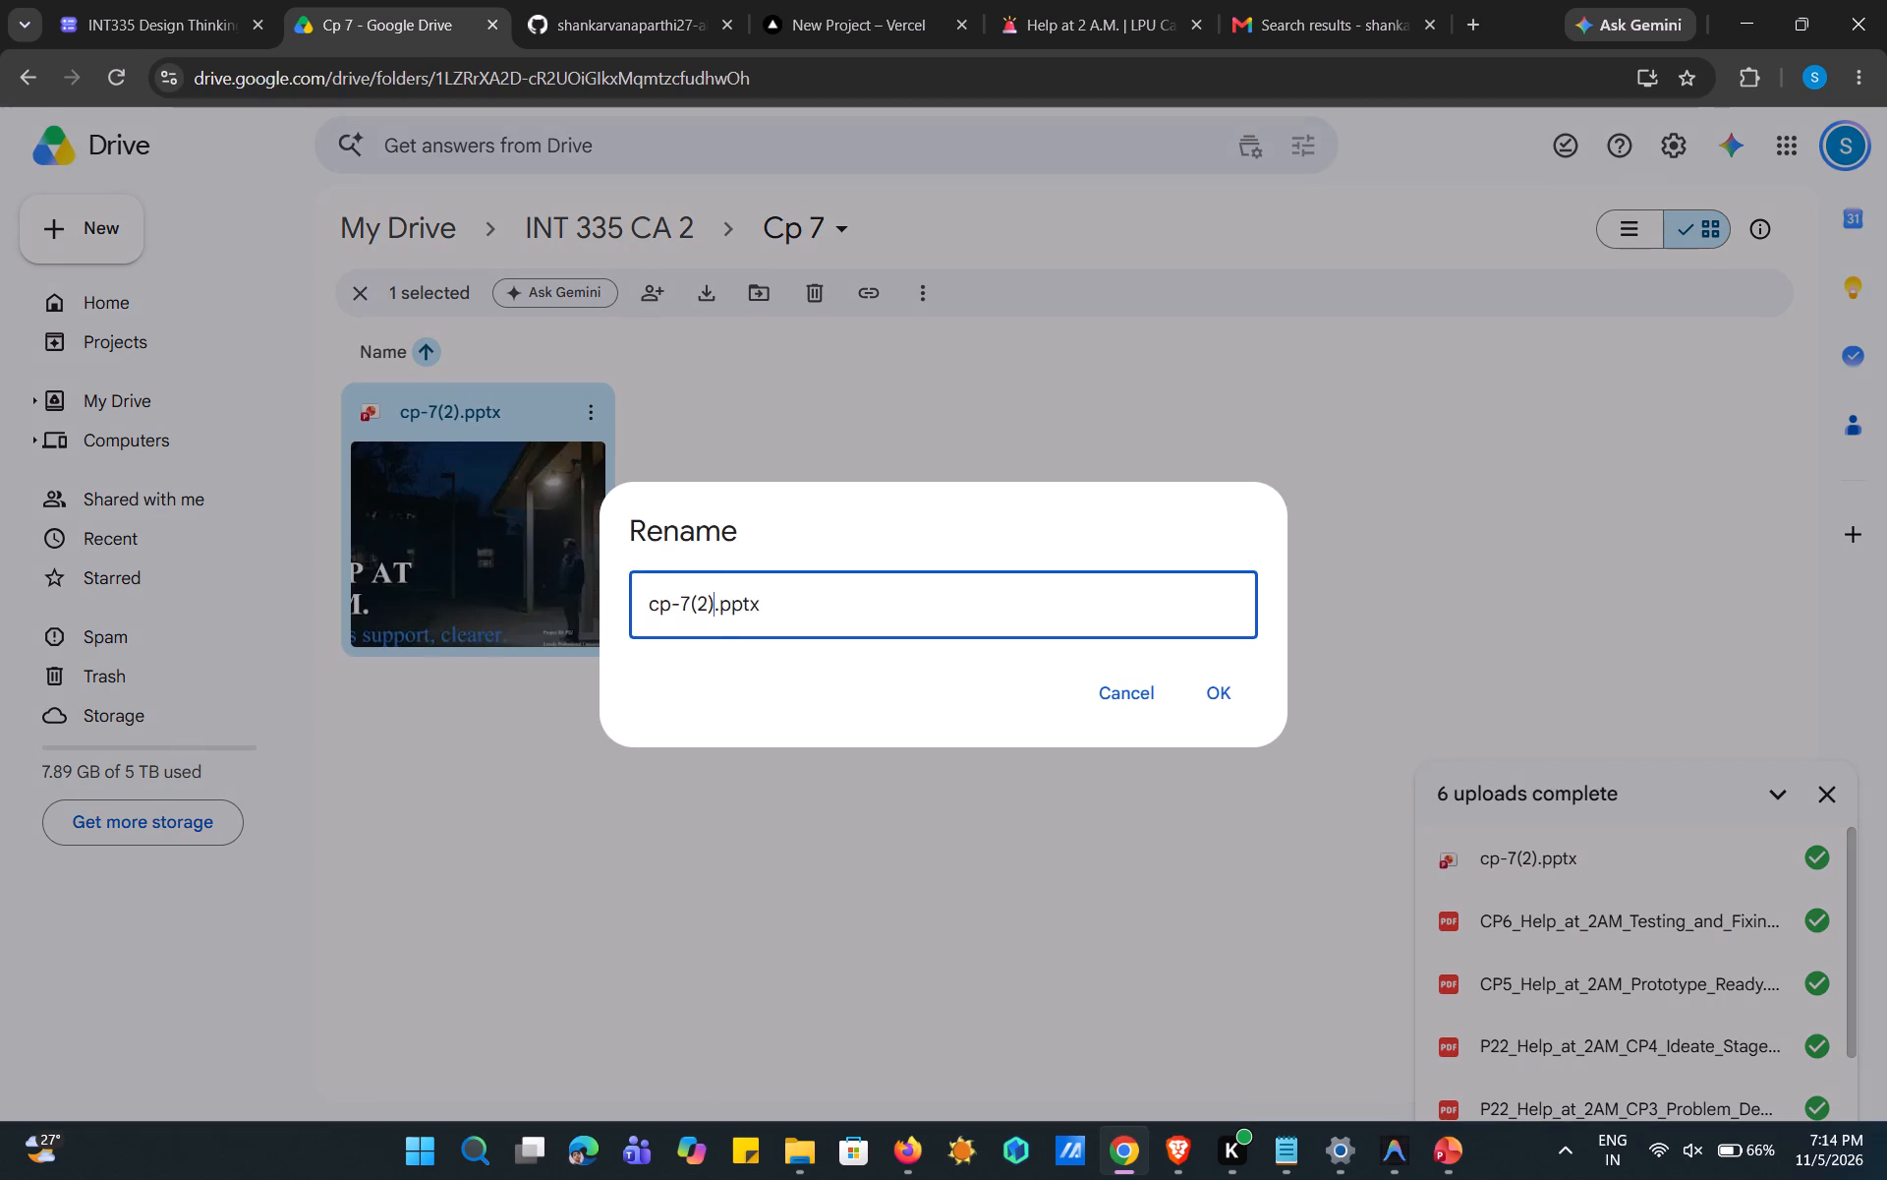
drag(712, 599, 694, 589)
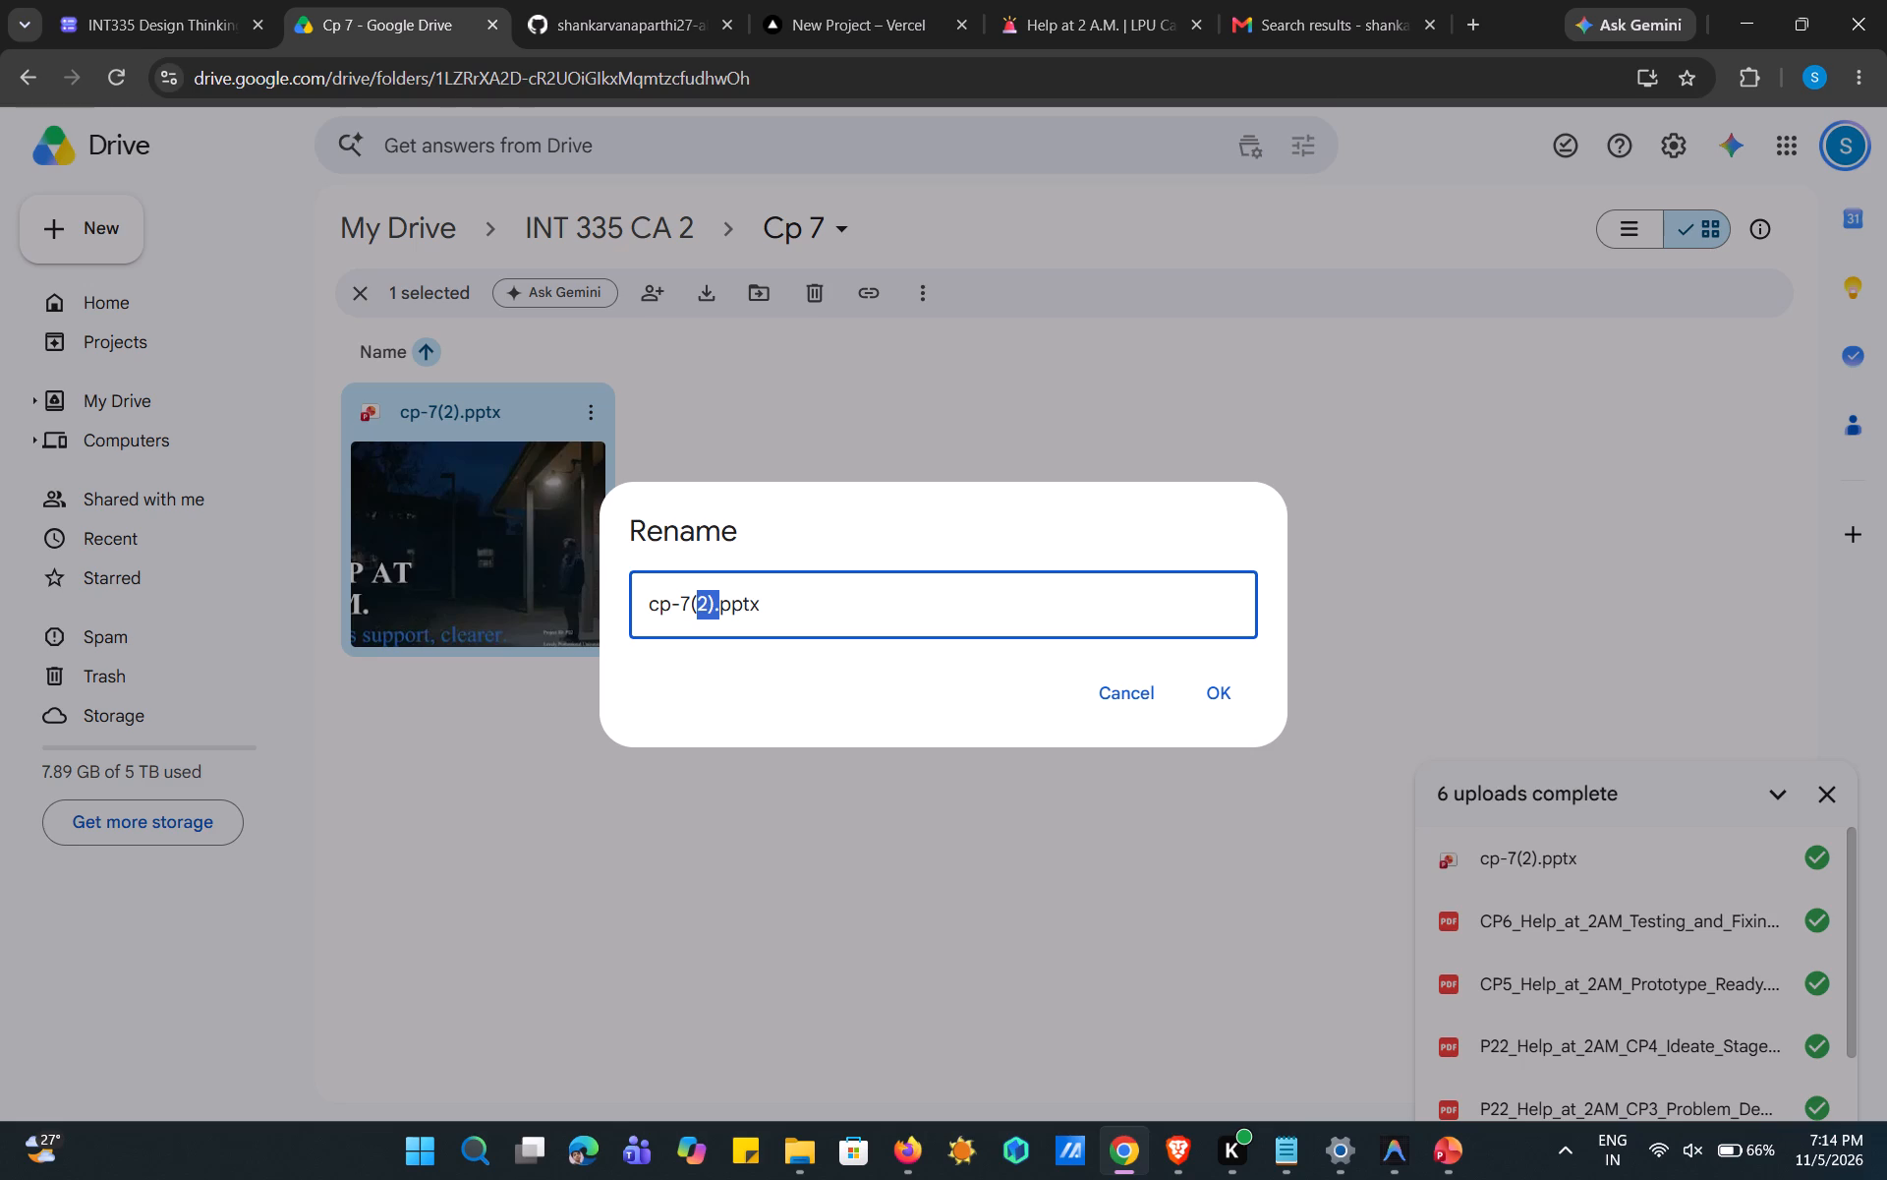
drag(694, 589, 692, 625)
key(BackSpace)
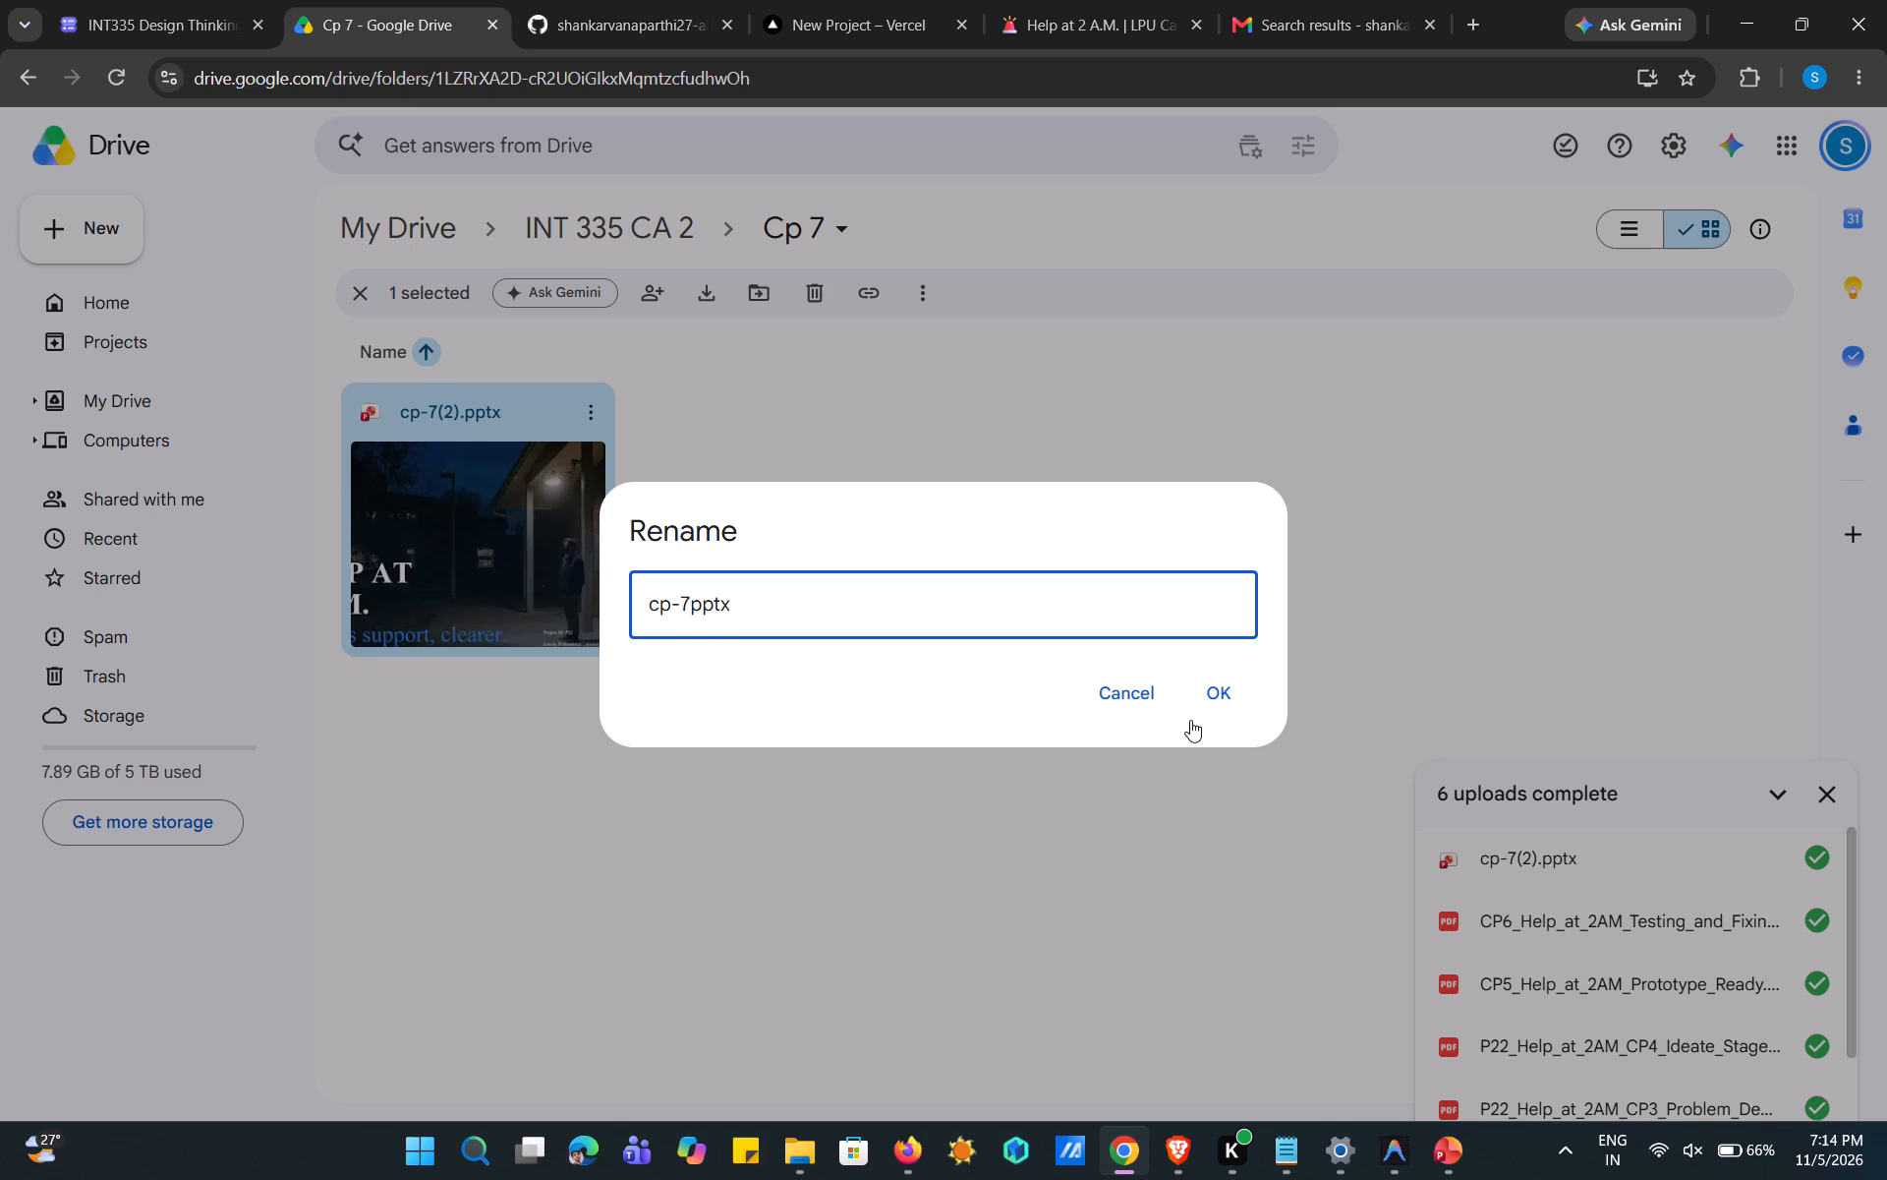
click(1204, 701)
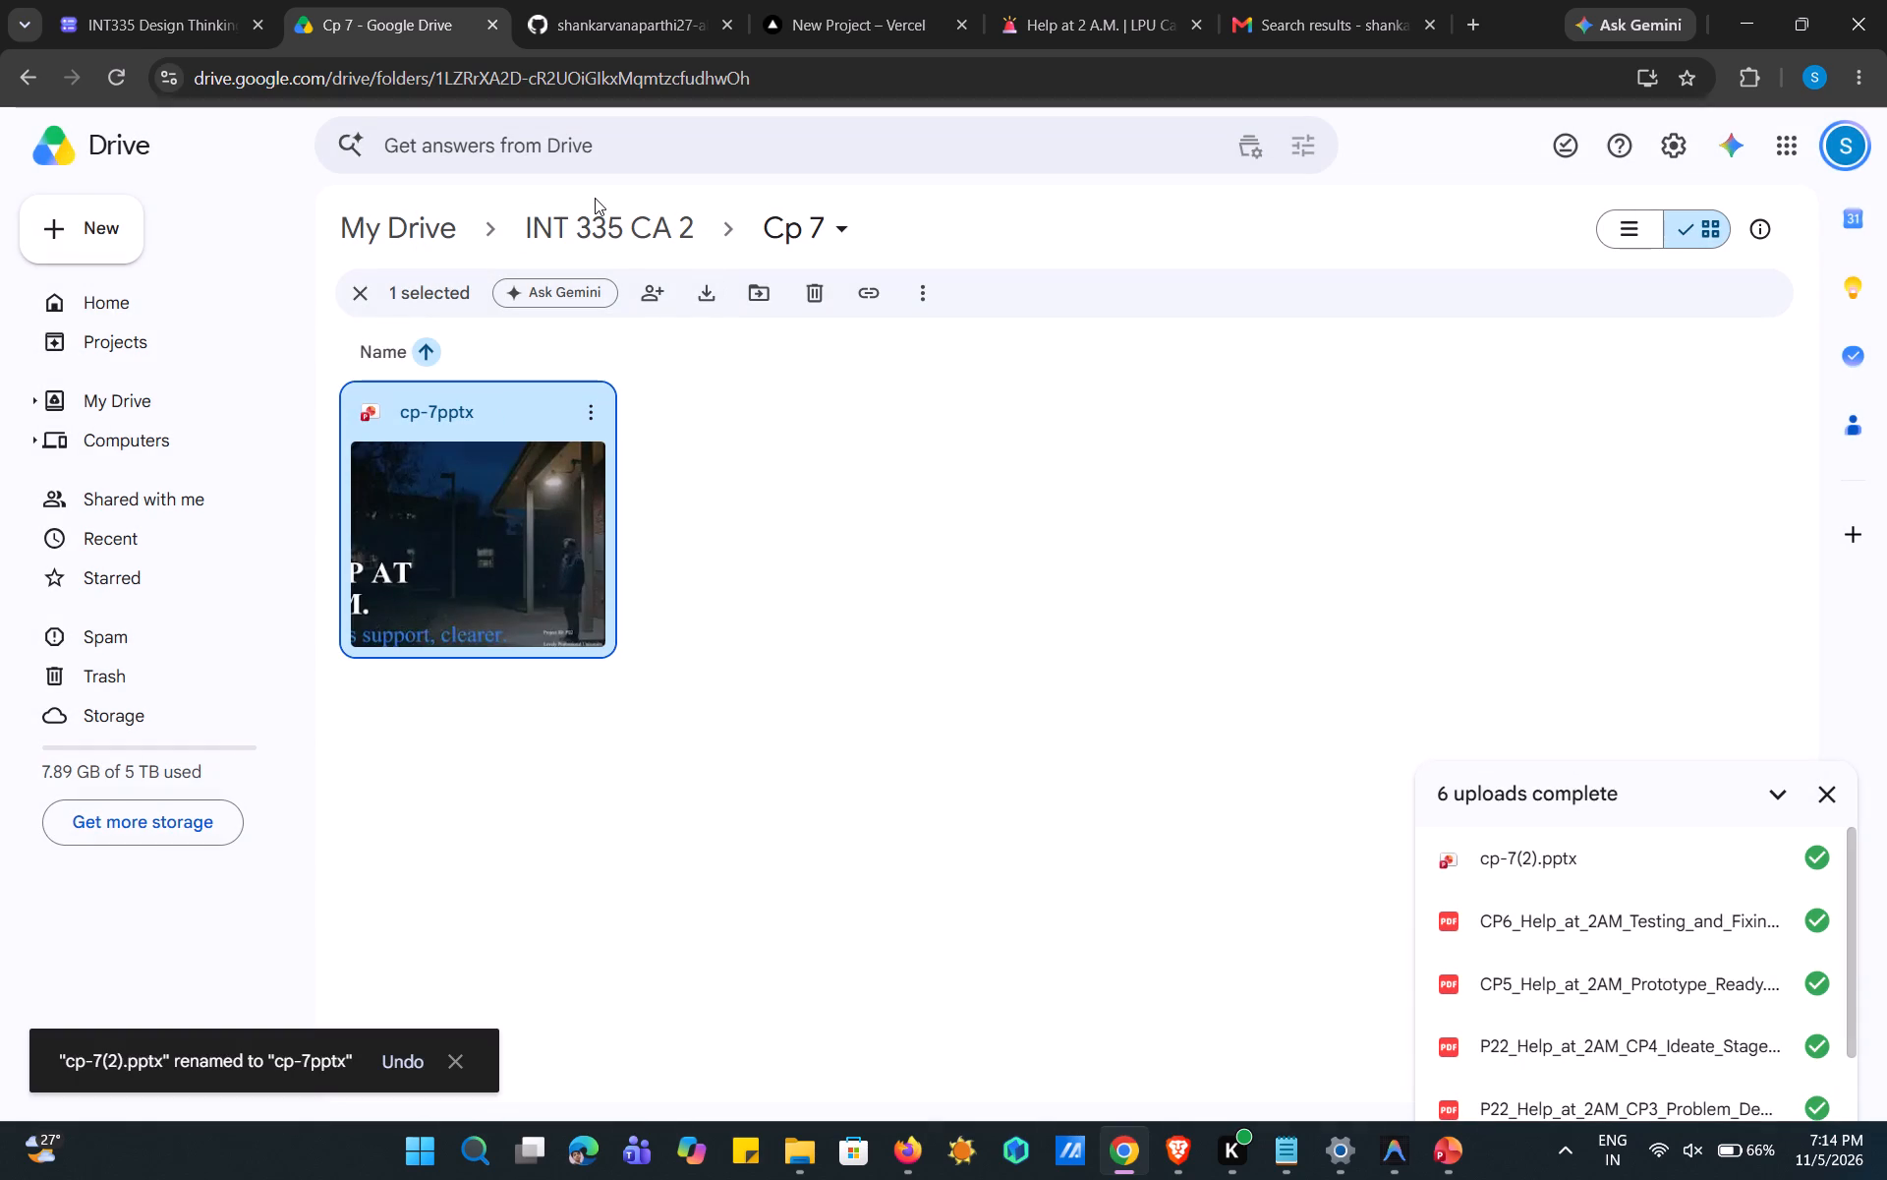
click(595, 198)
click(601, 209)
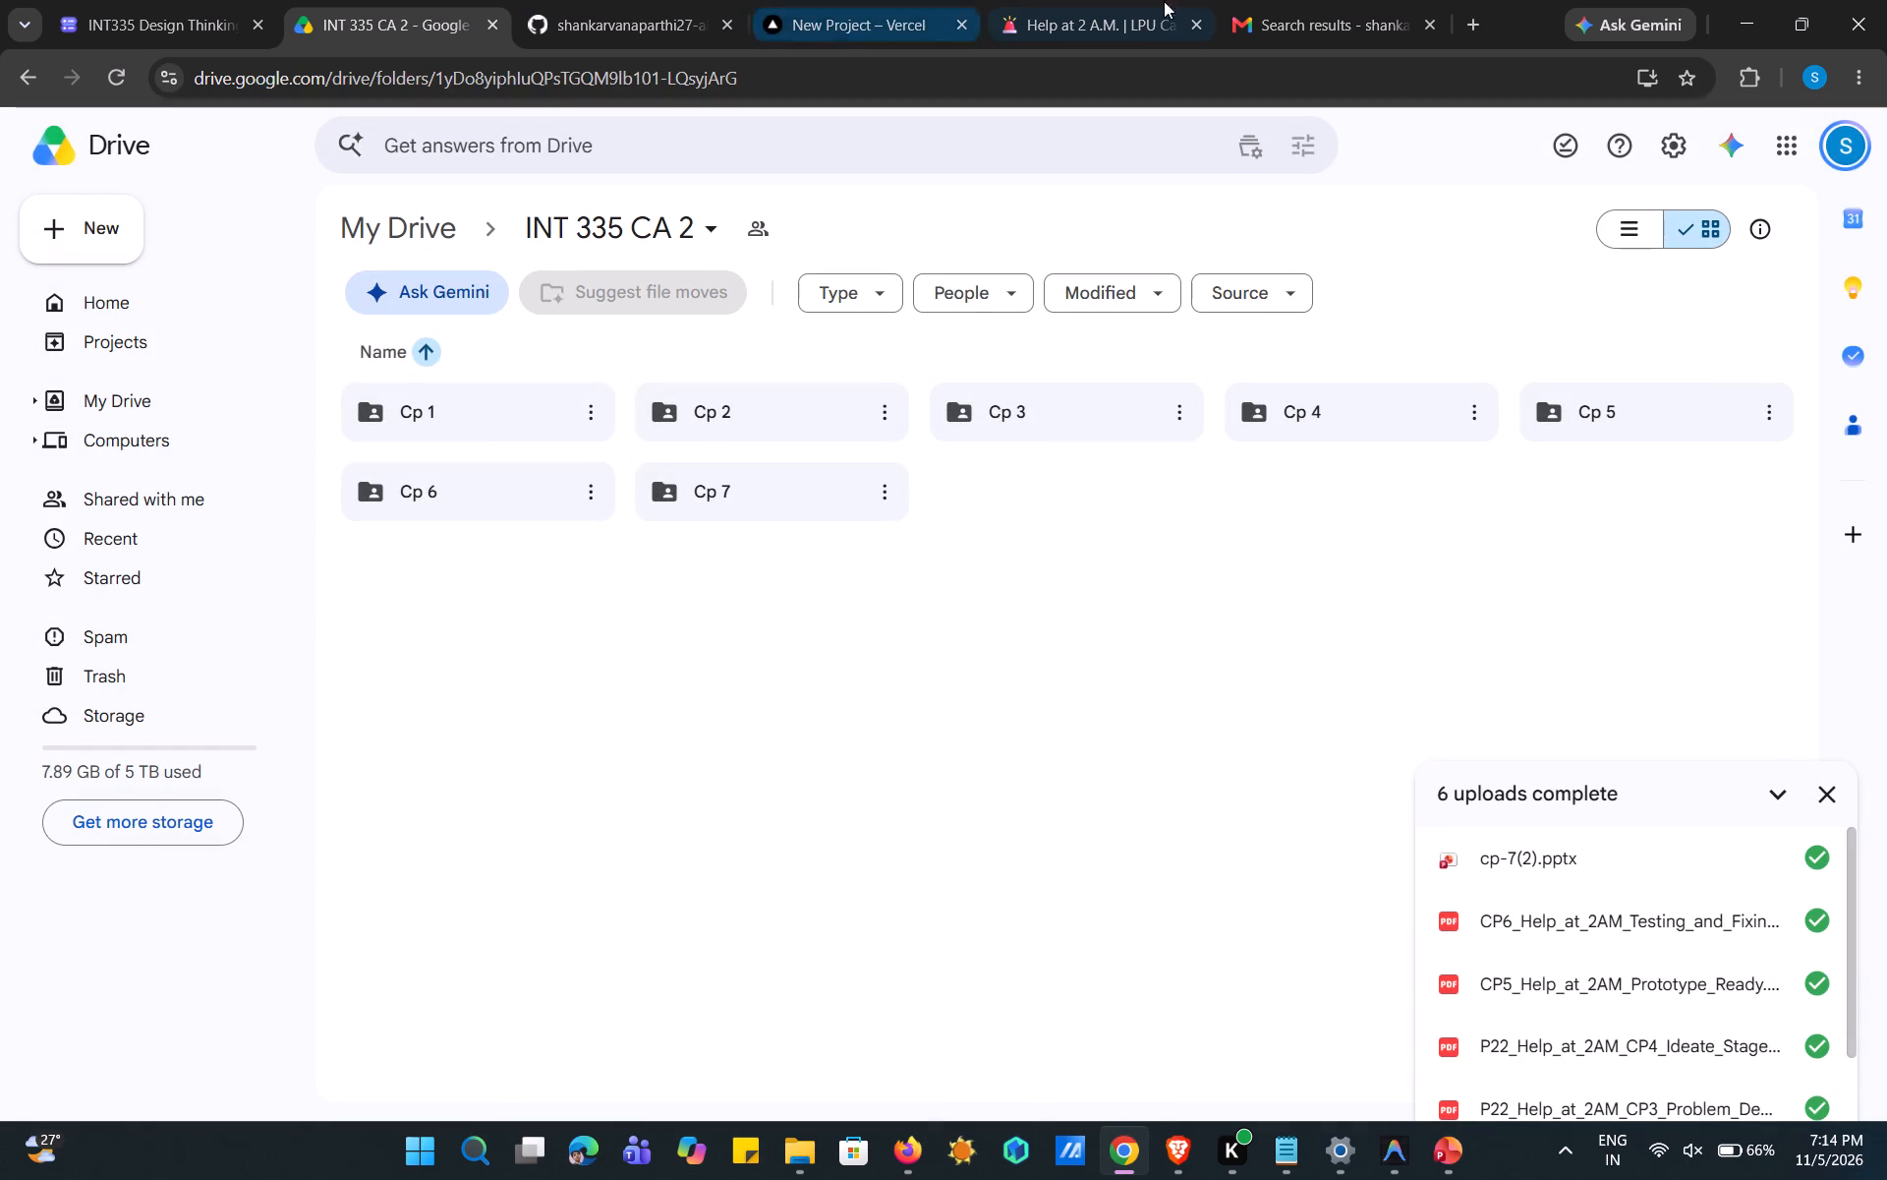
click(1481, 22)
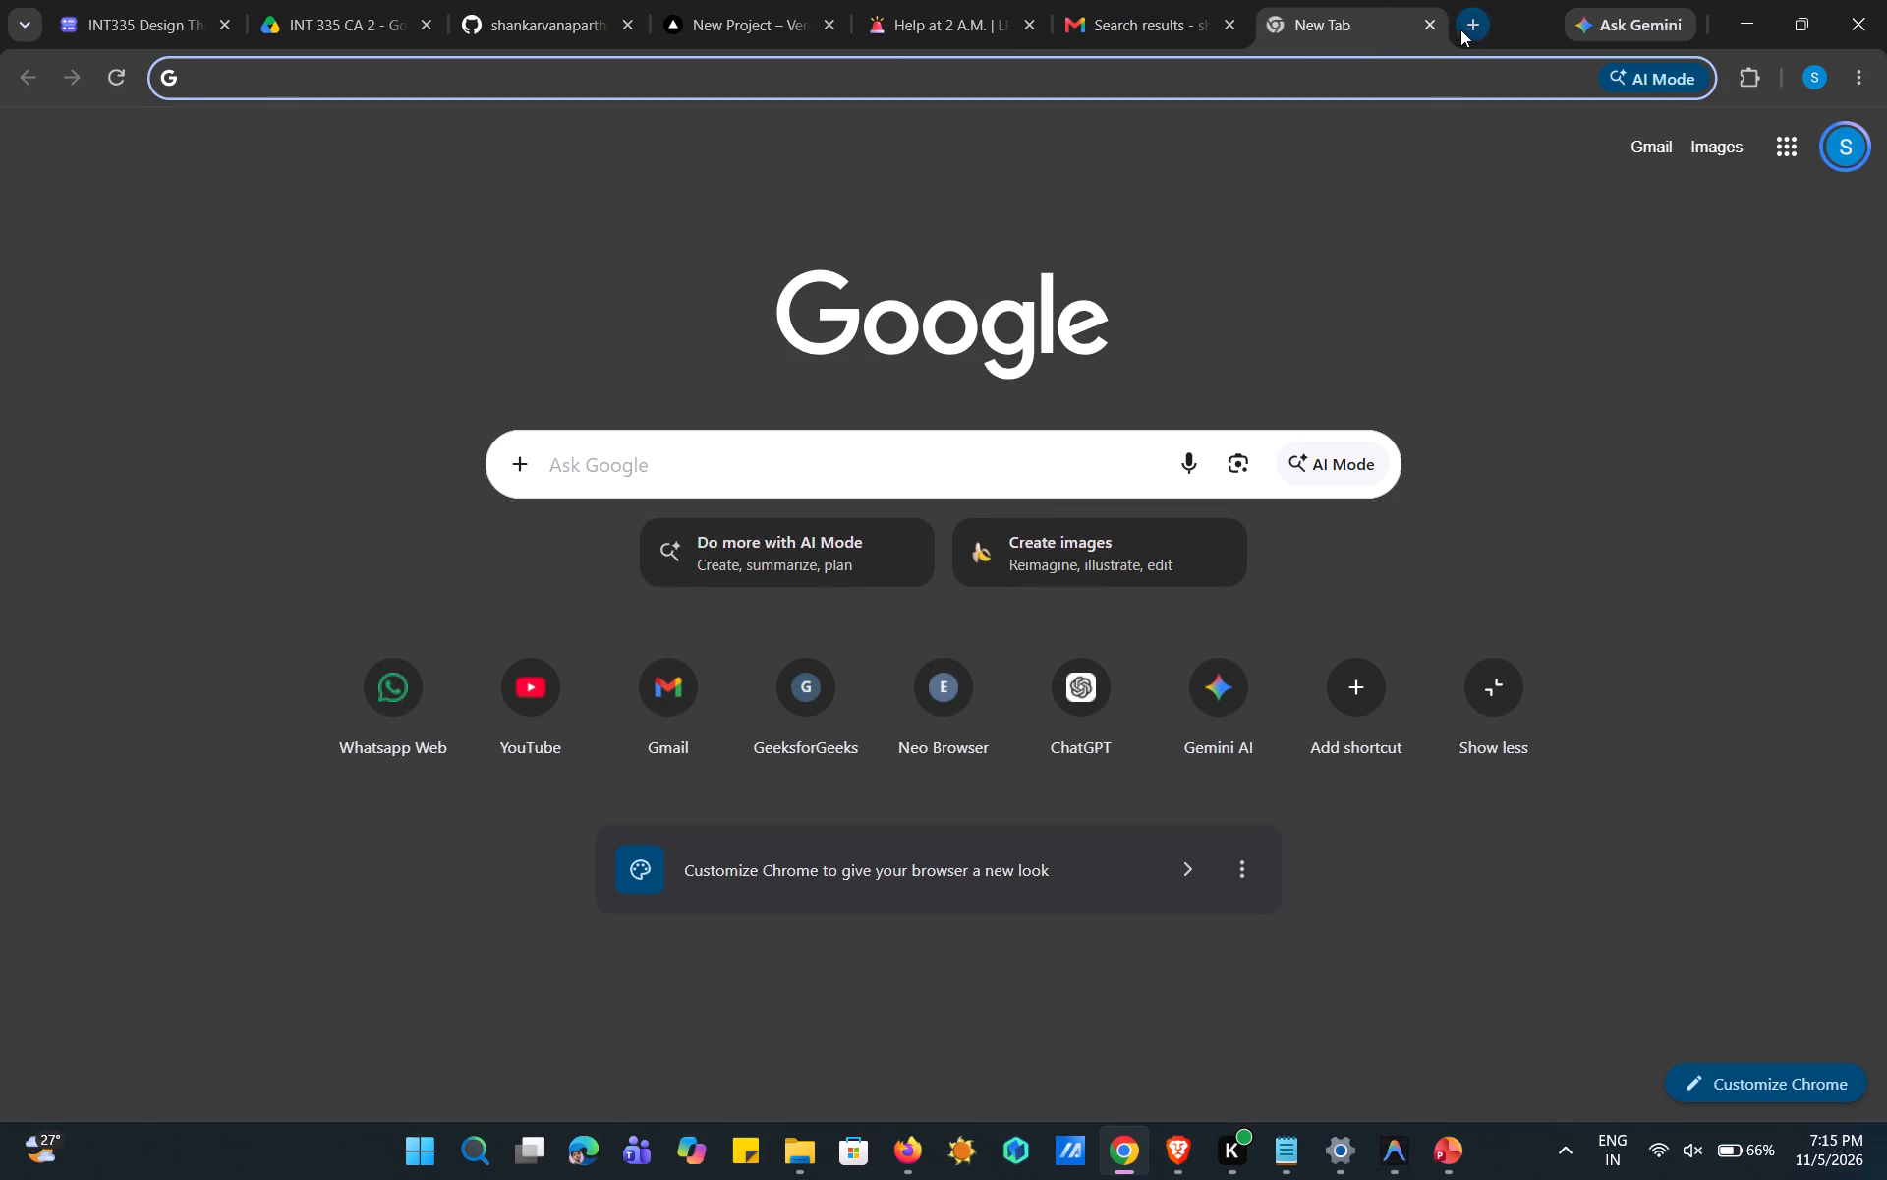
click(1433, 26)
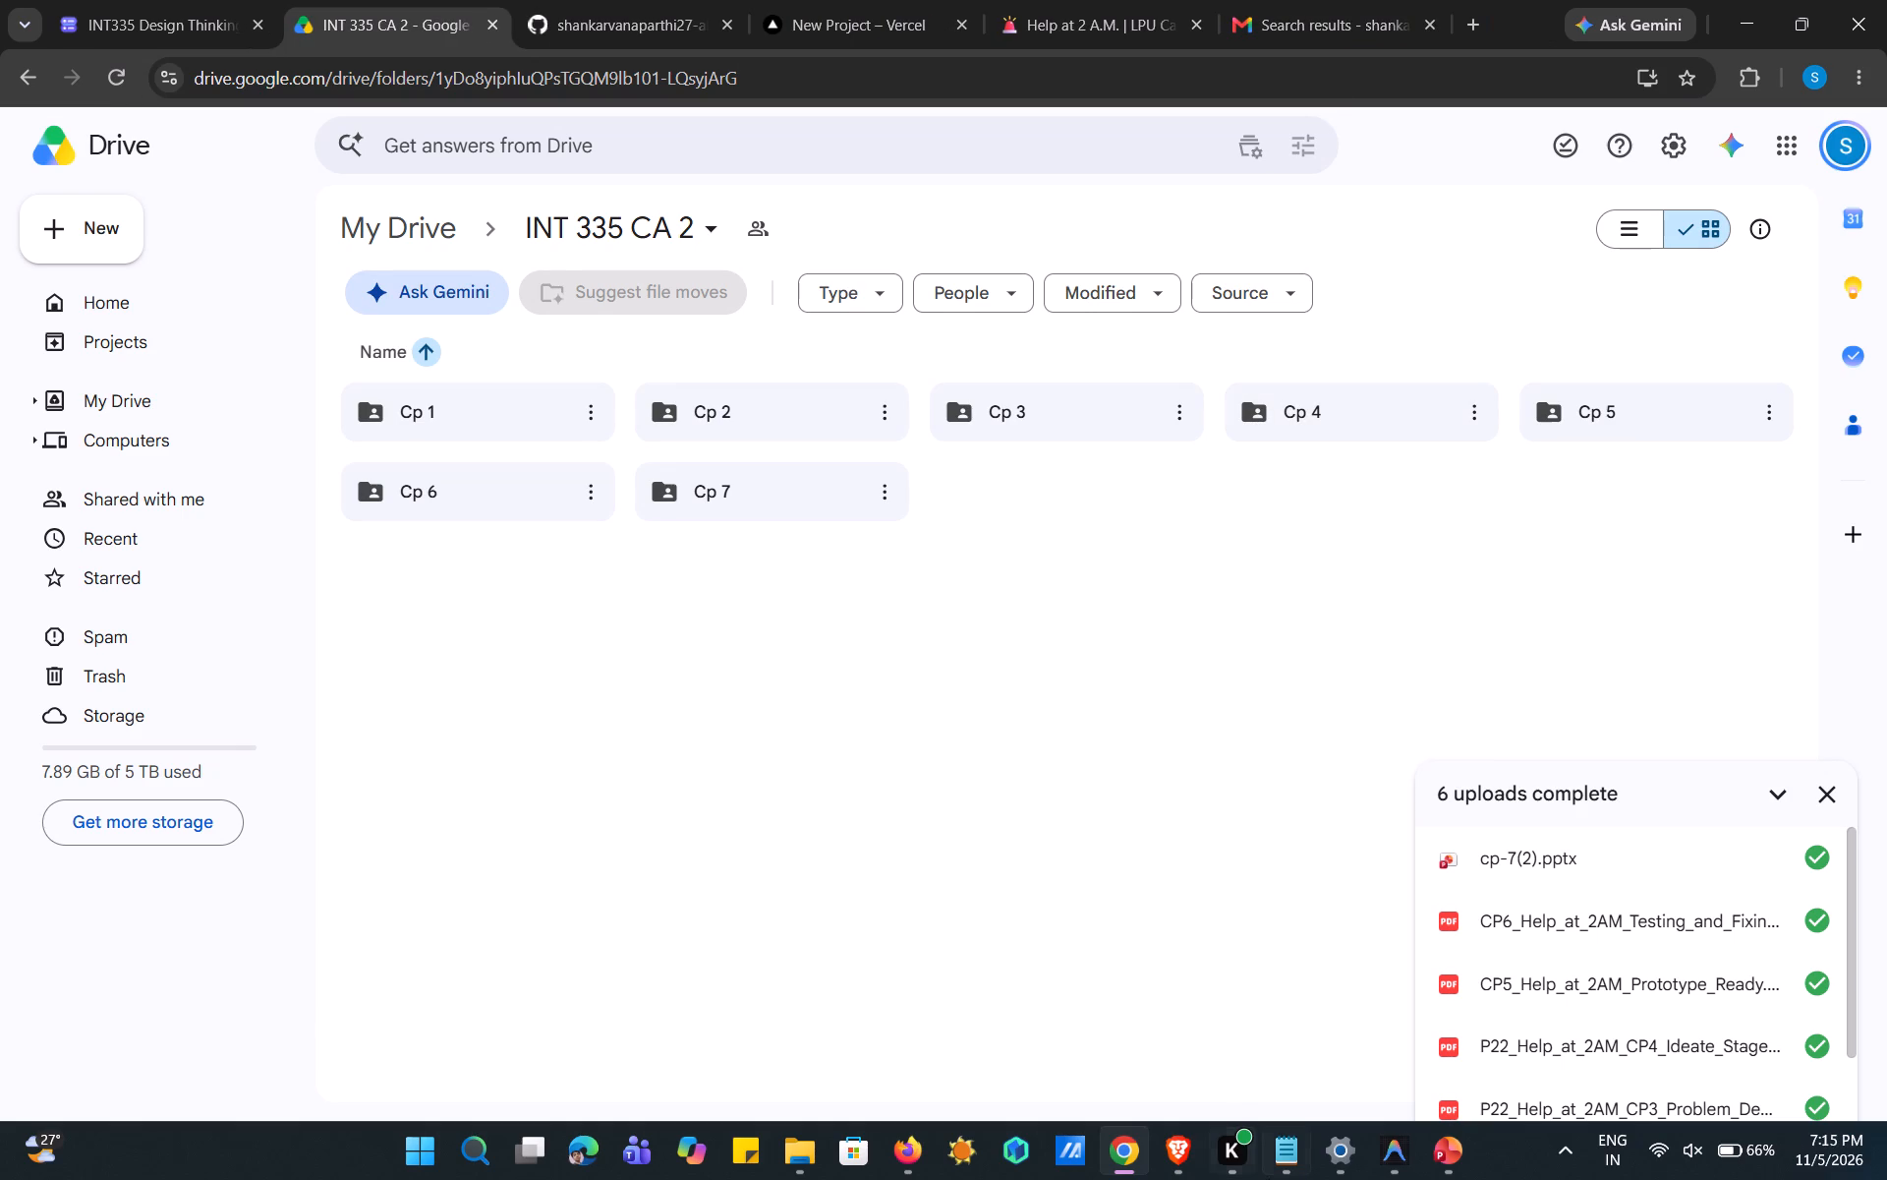
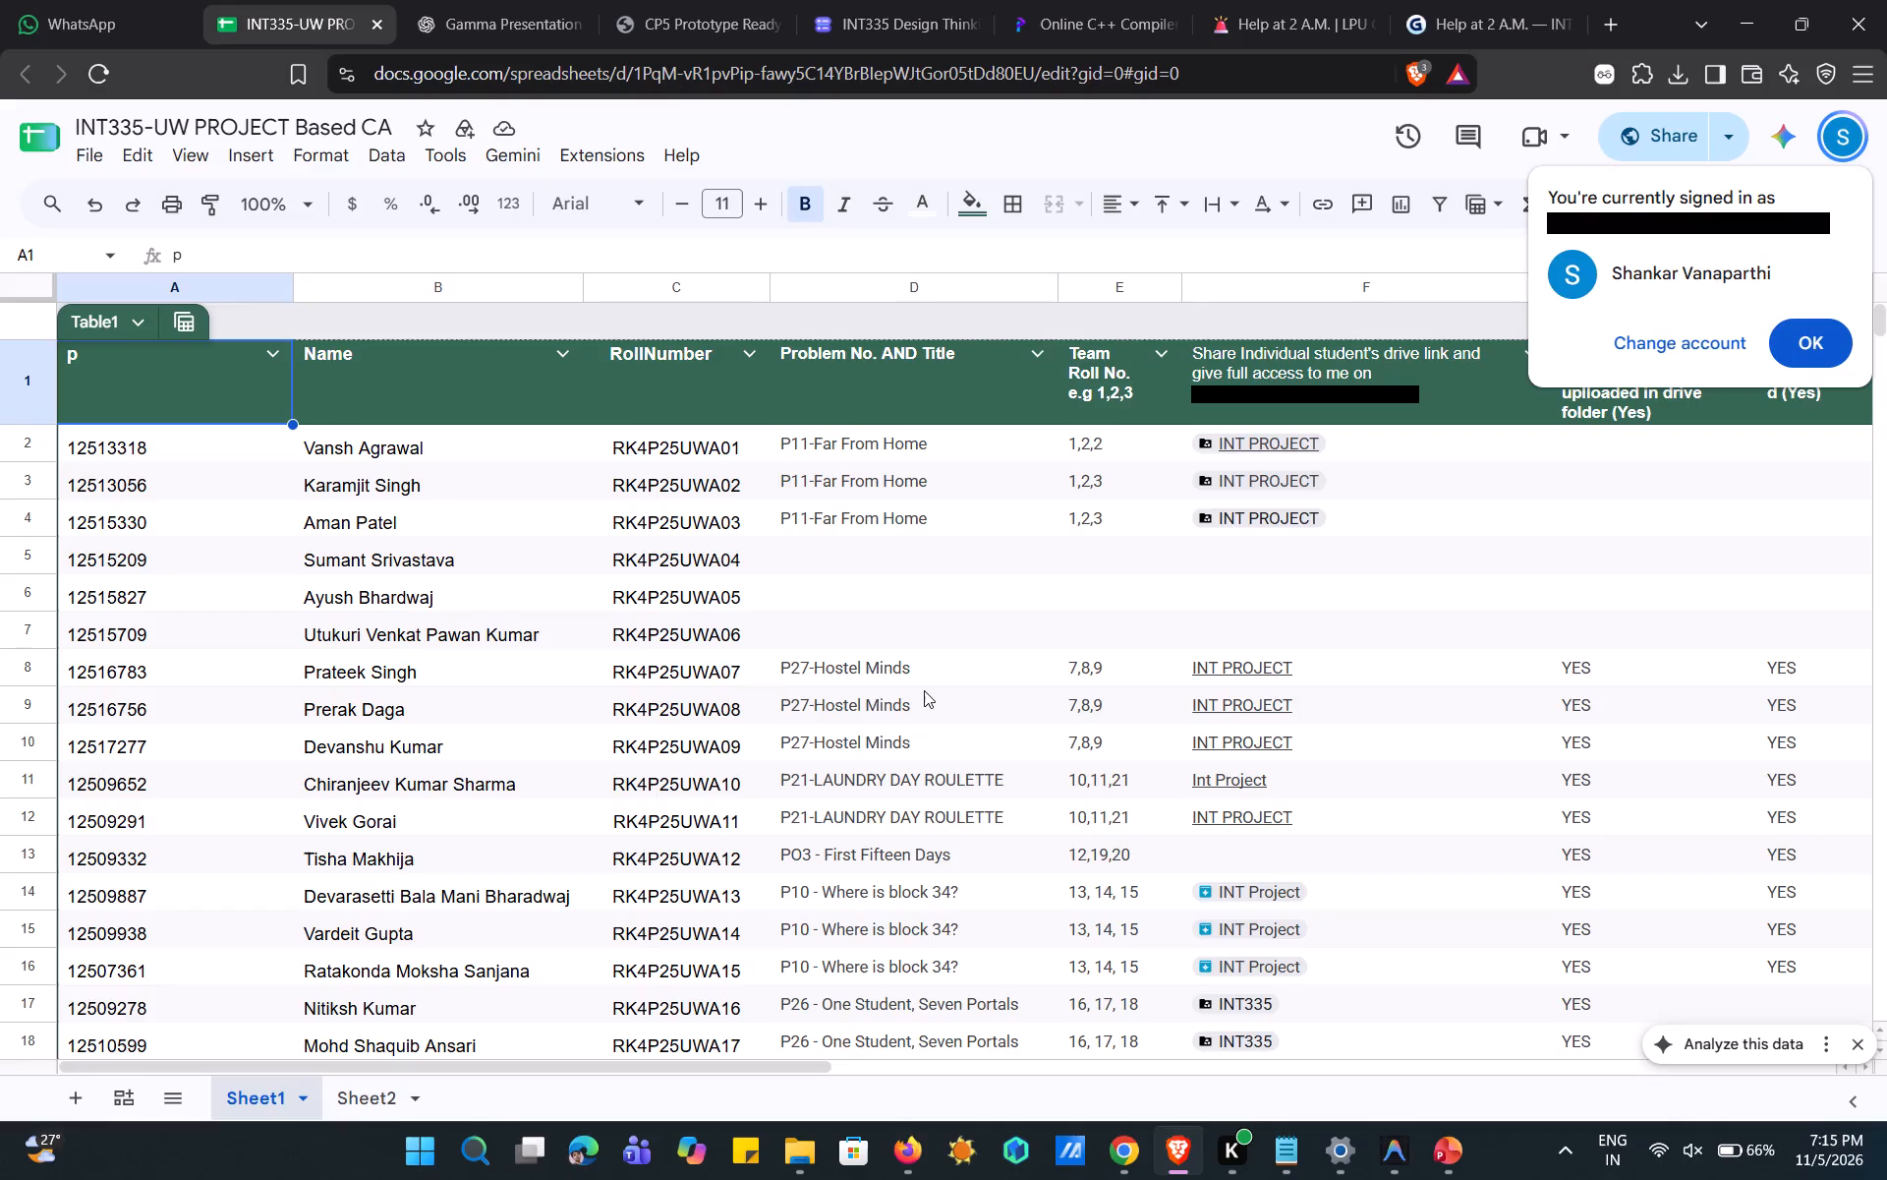
Examine the student rows of Sheet1 in INT335-UW PROJECT Based CA and locate the student's own entry in row 66.
scroll(1011, 660, down, 2)
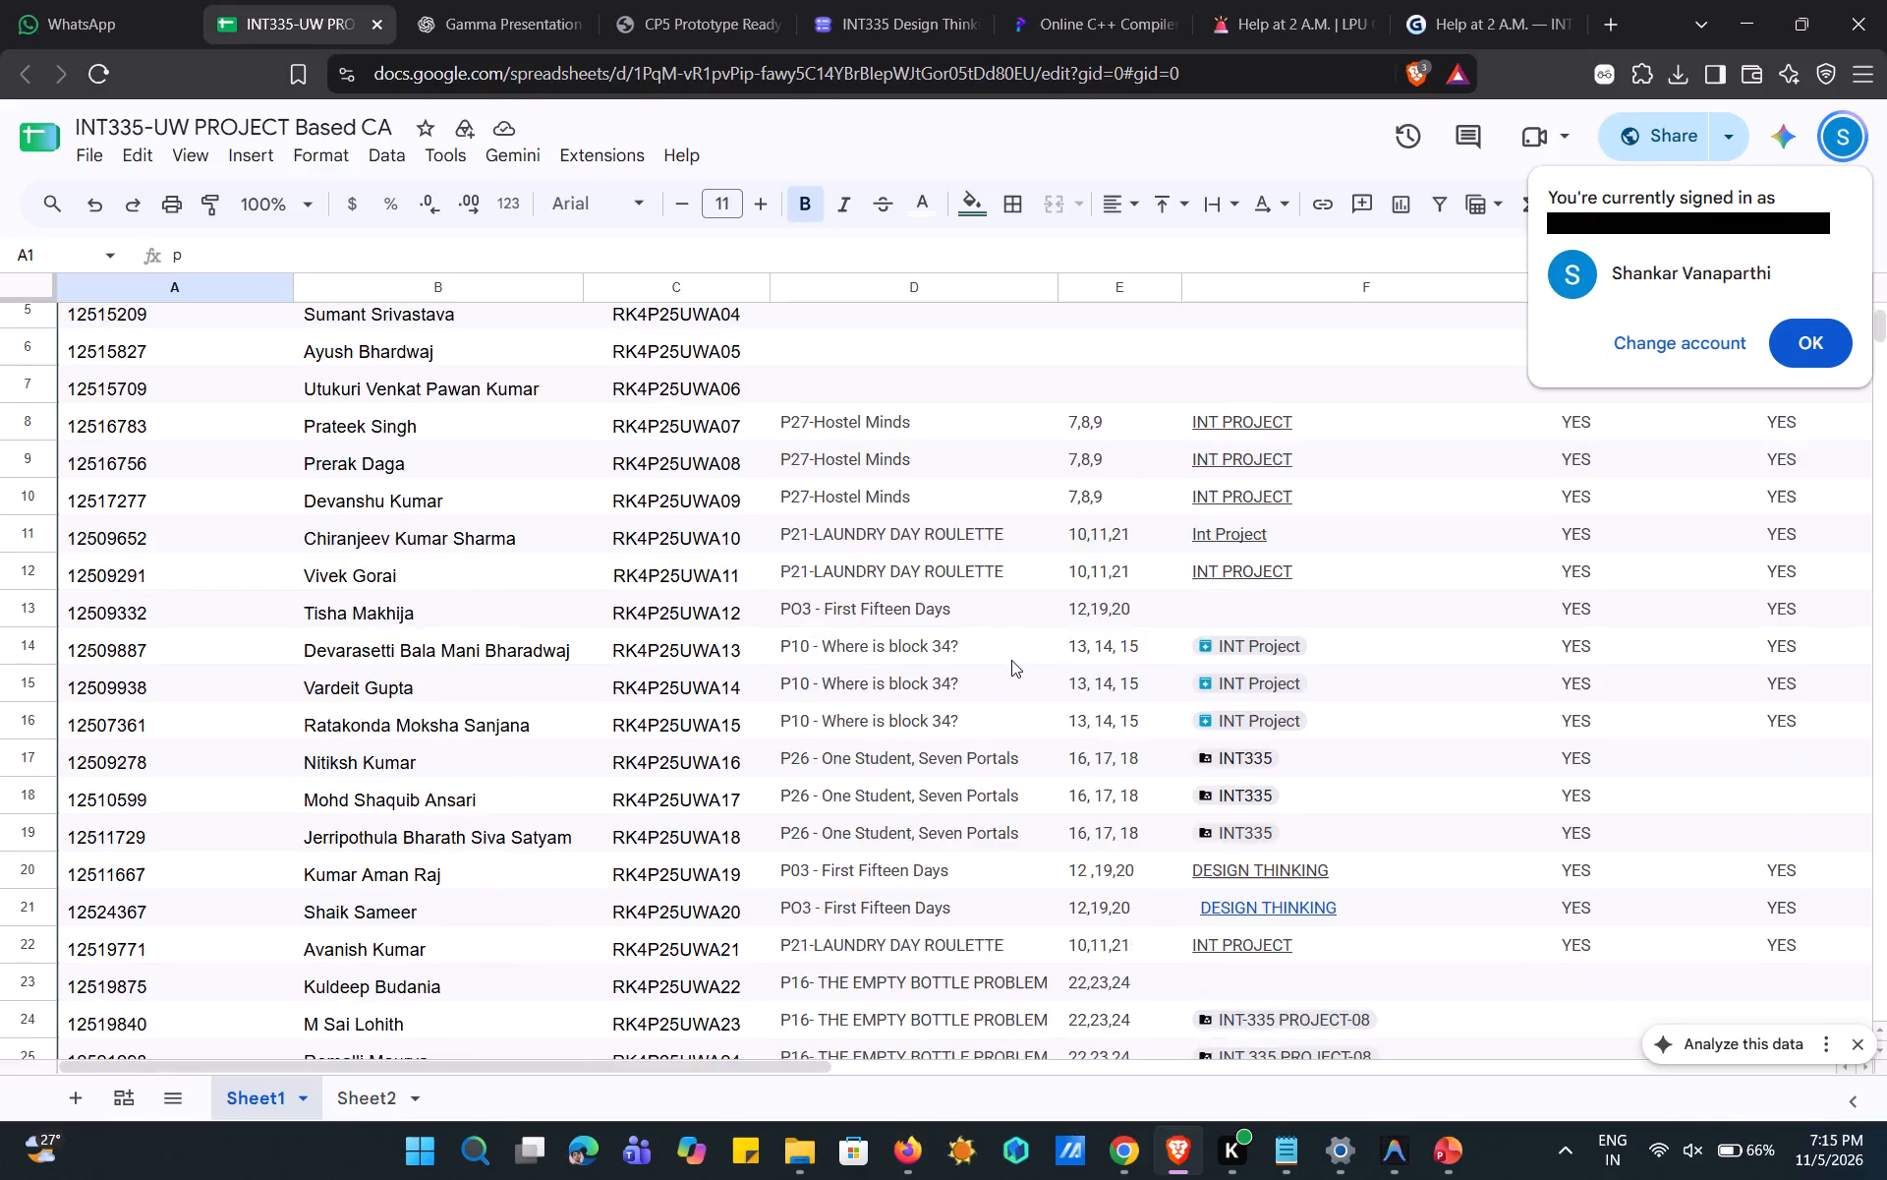
scroll(1011, 660, down, 8)
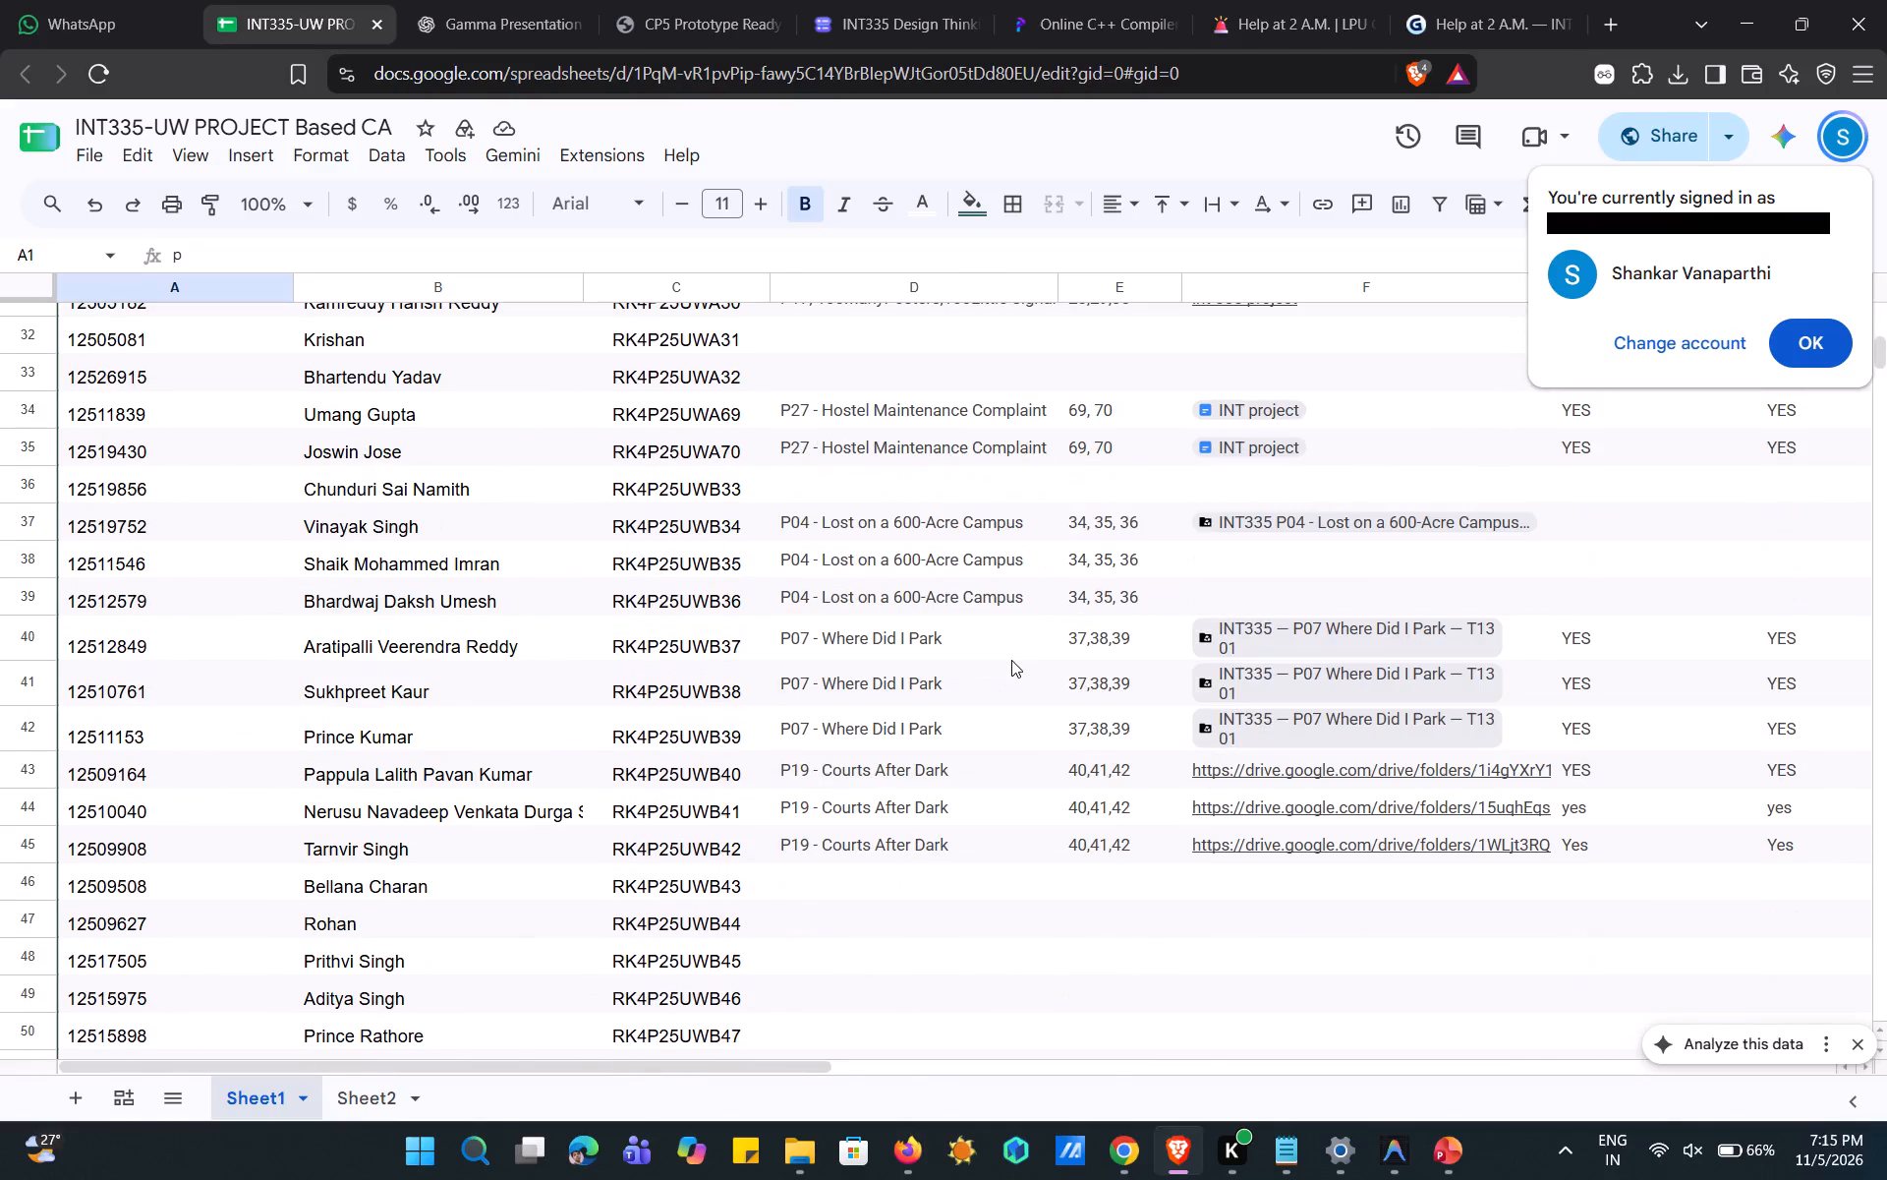
scroll(1011, 660, down, 3)
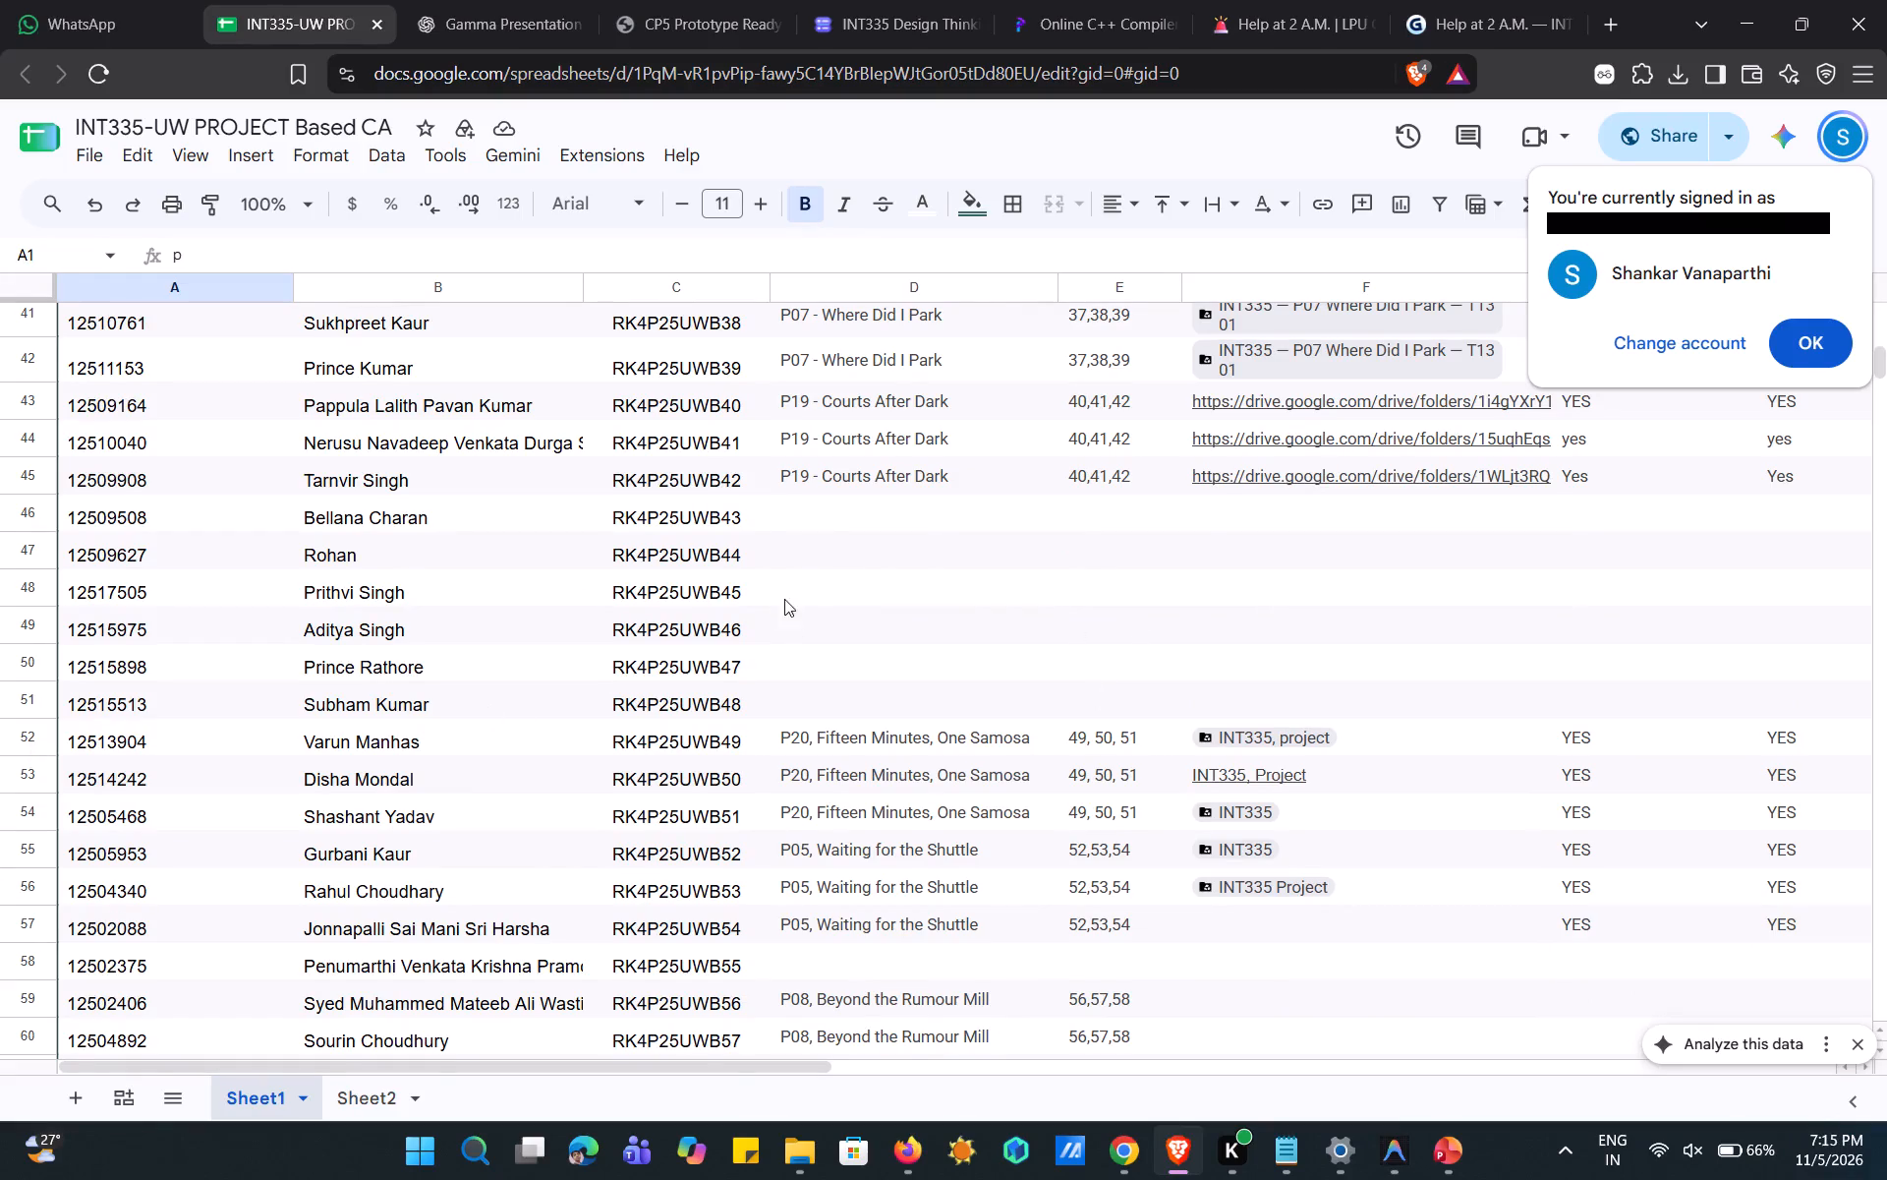
scroll(783, 597, up, 15)
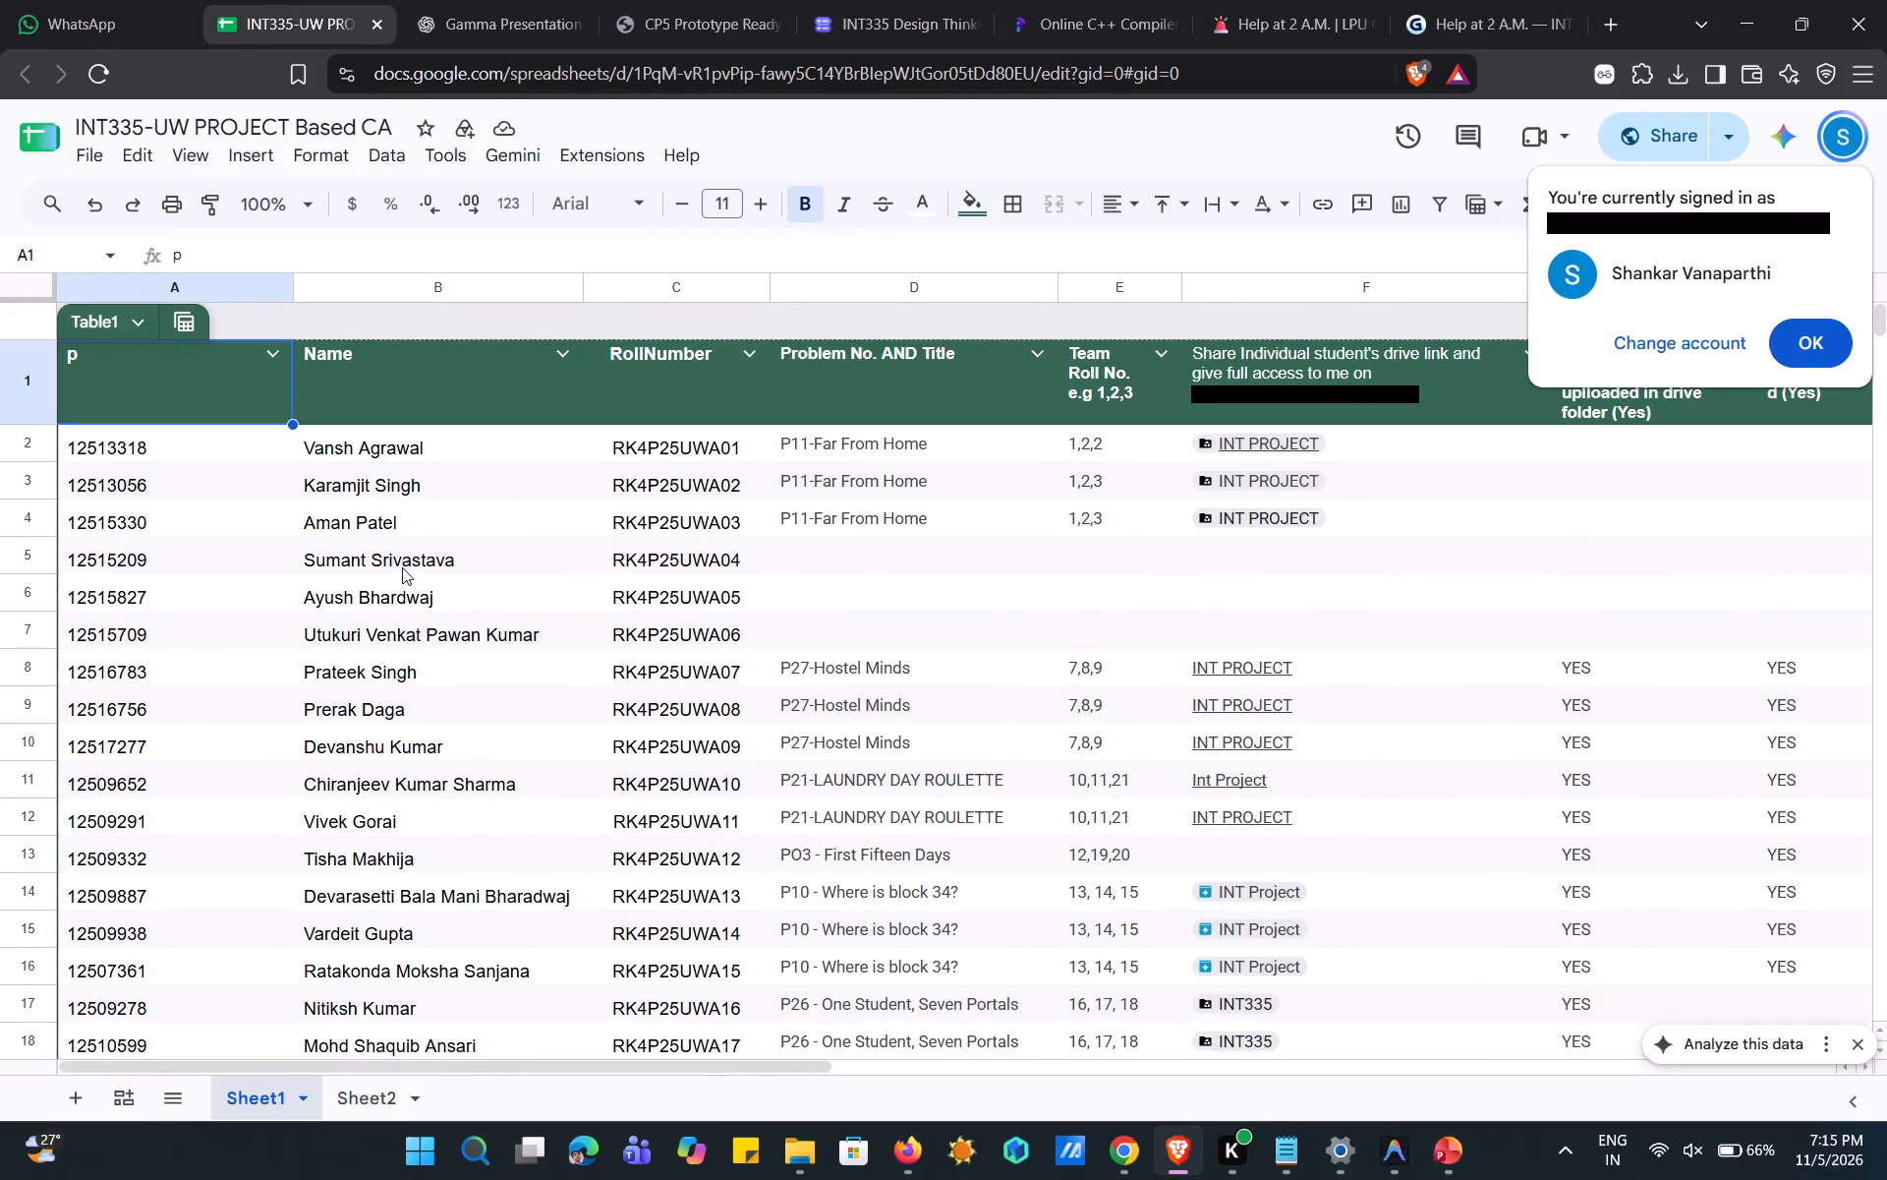
scroll(477, 582, down, 10)
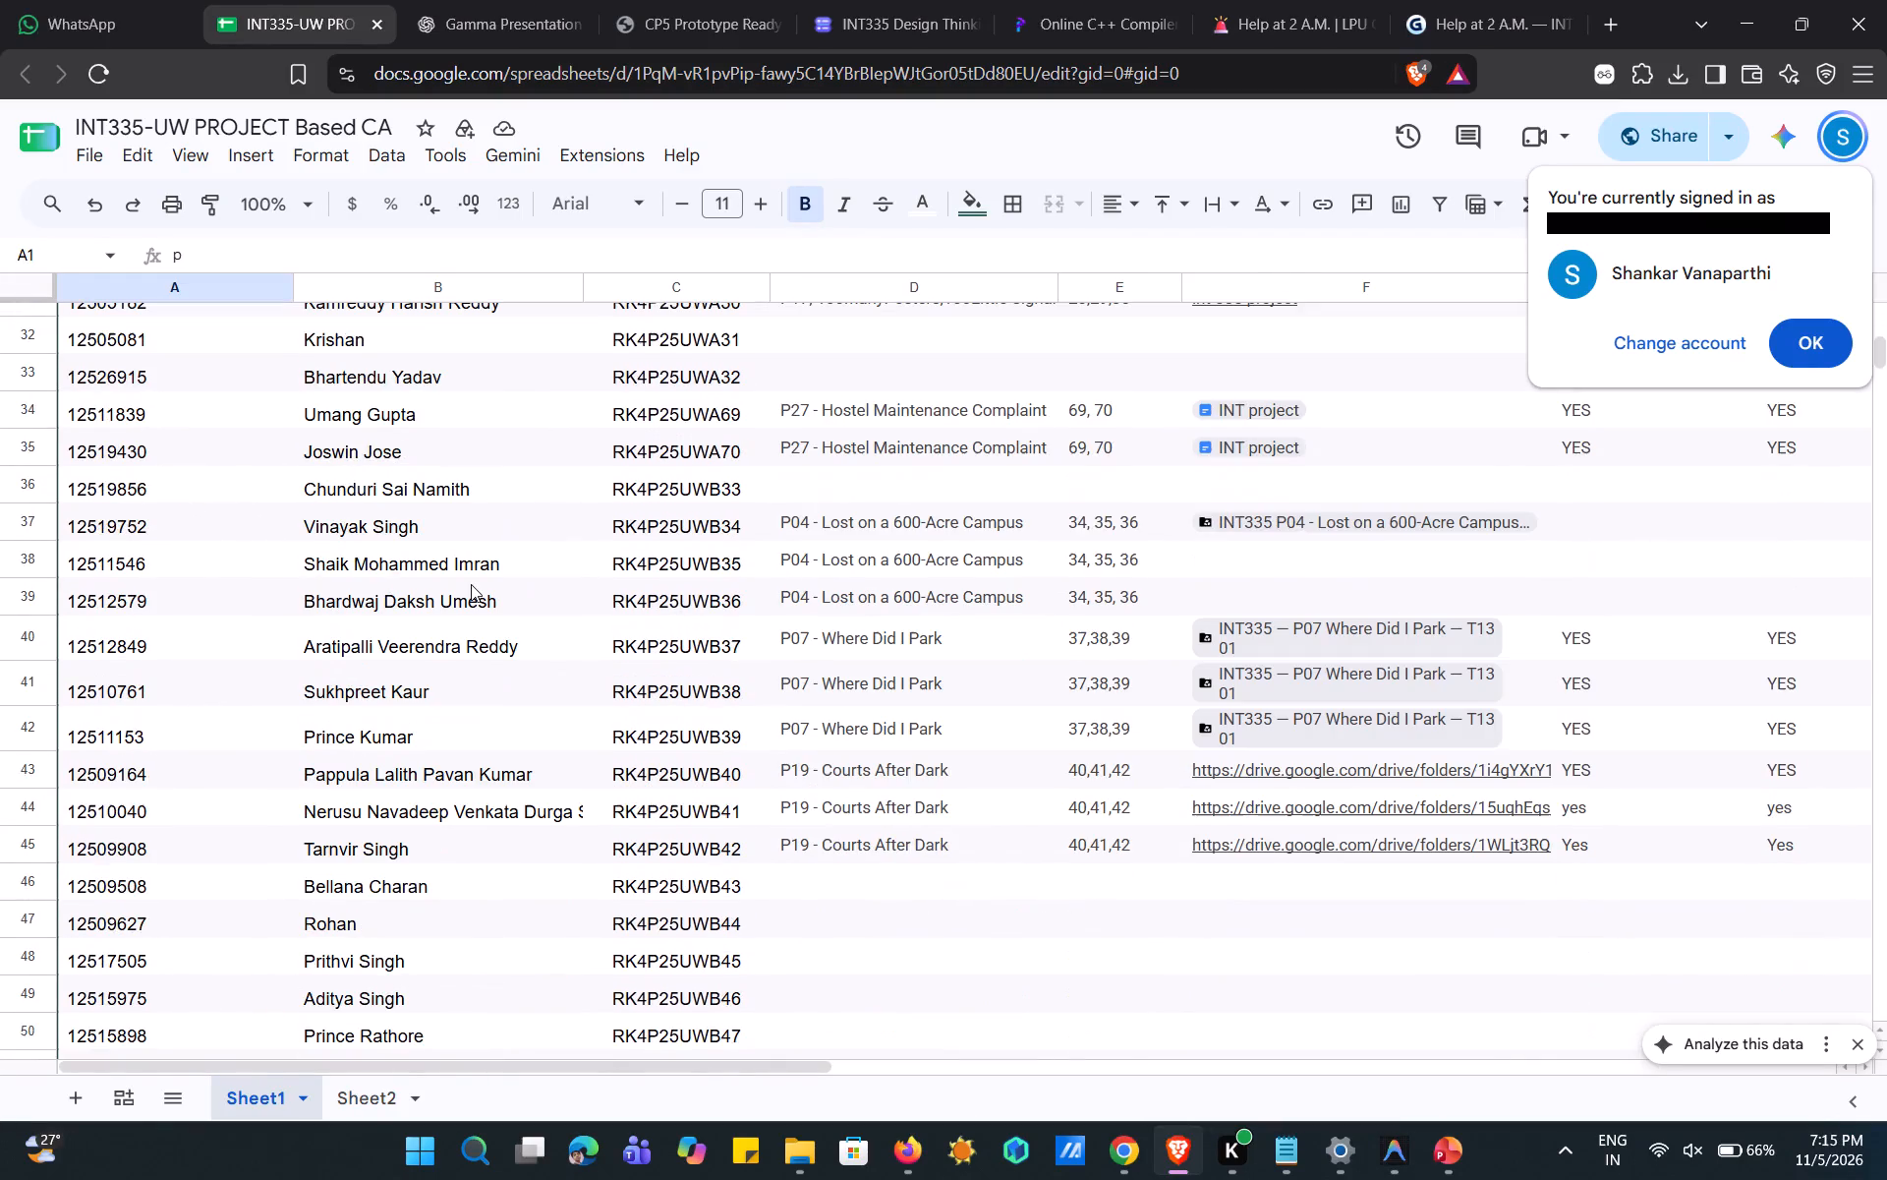
scroll(471, 584, down, 8)
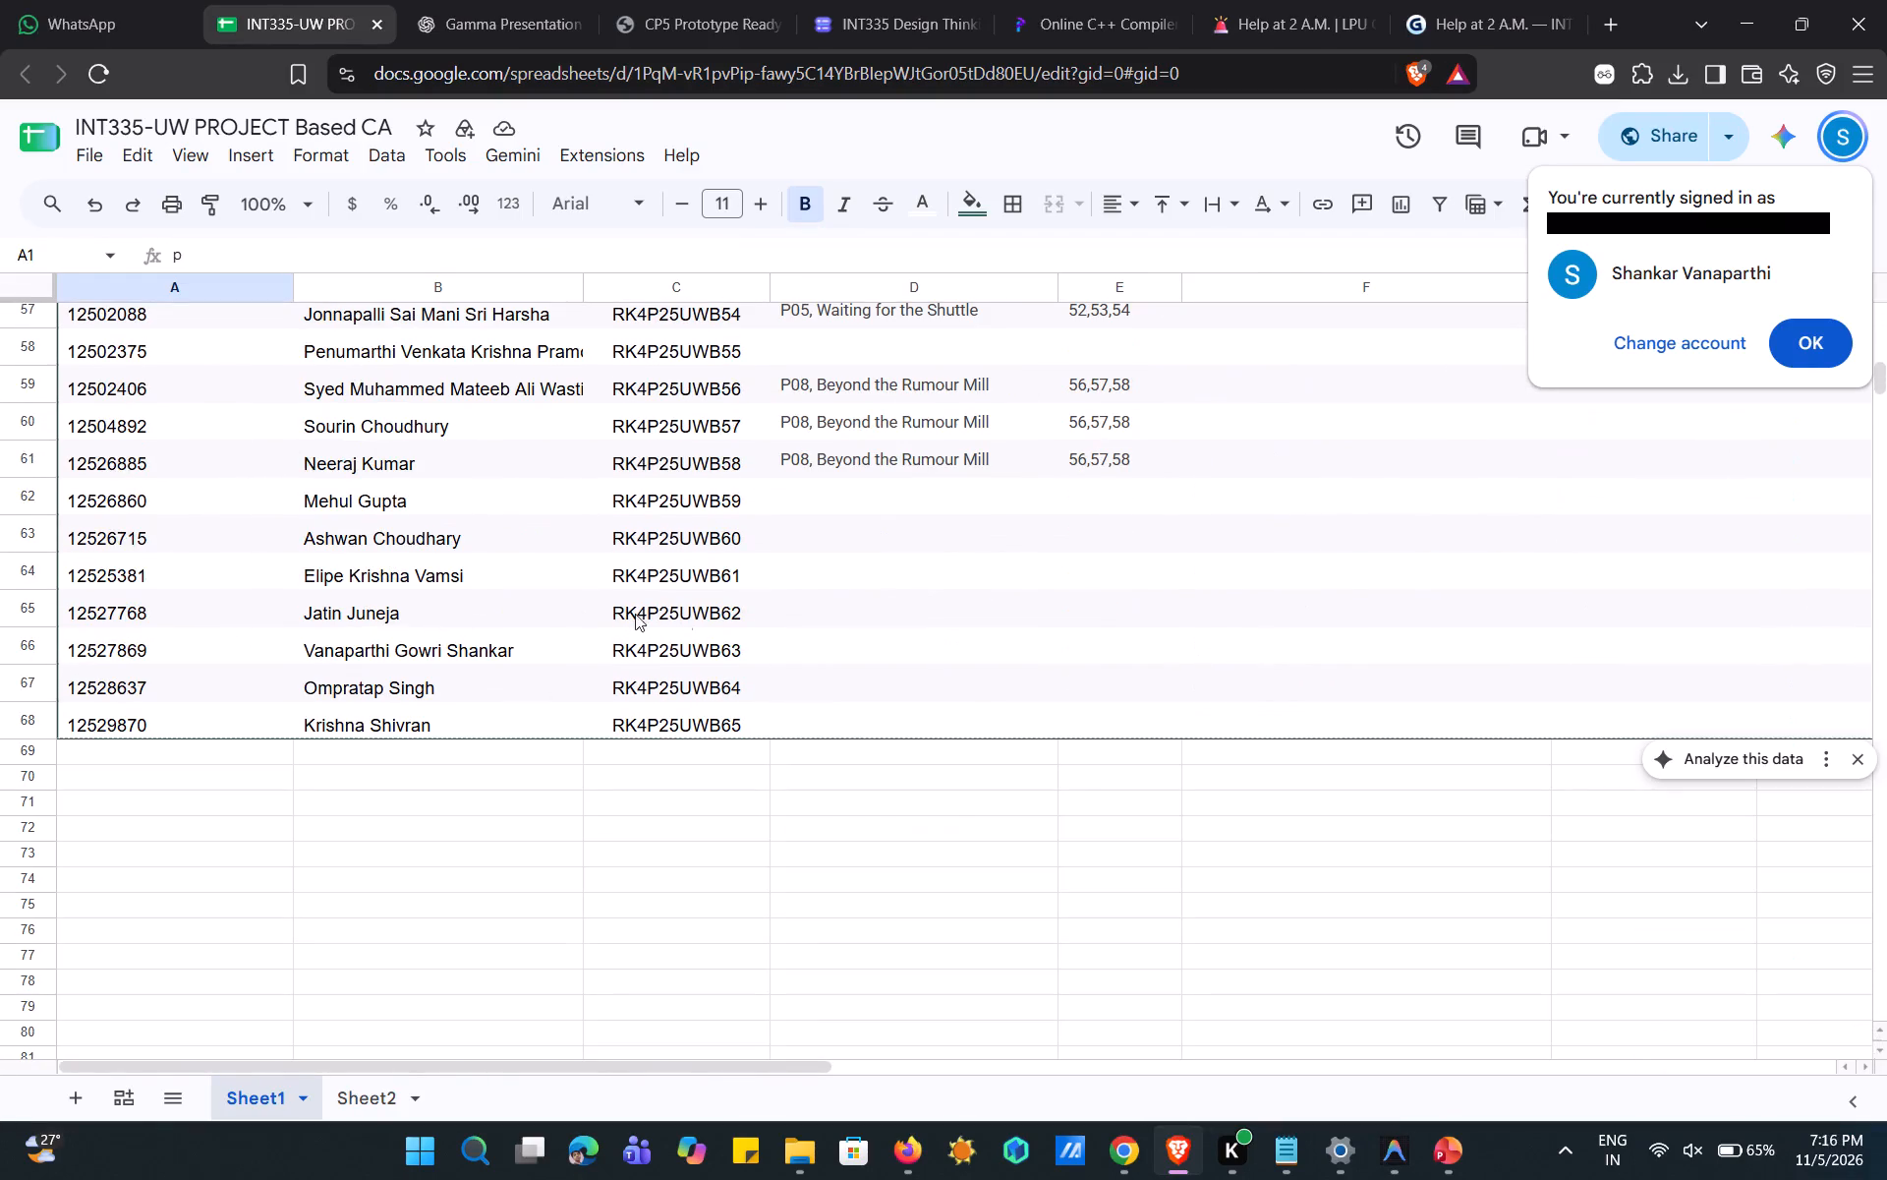
click(539, 638)
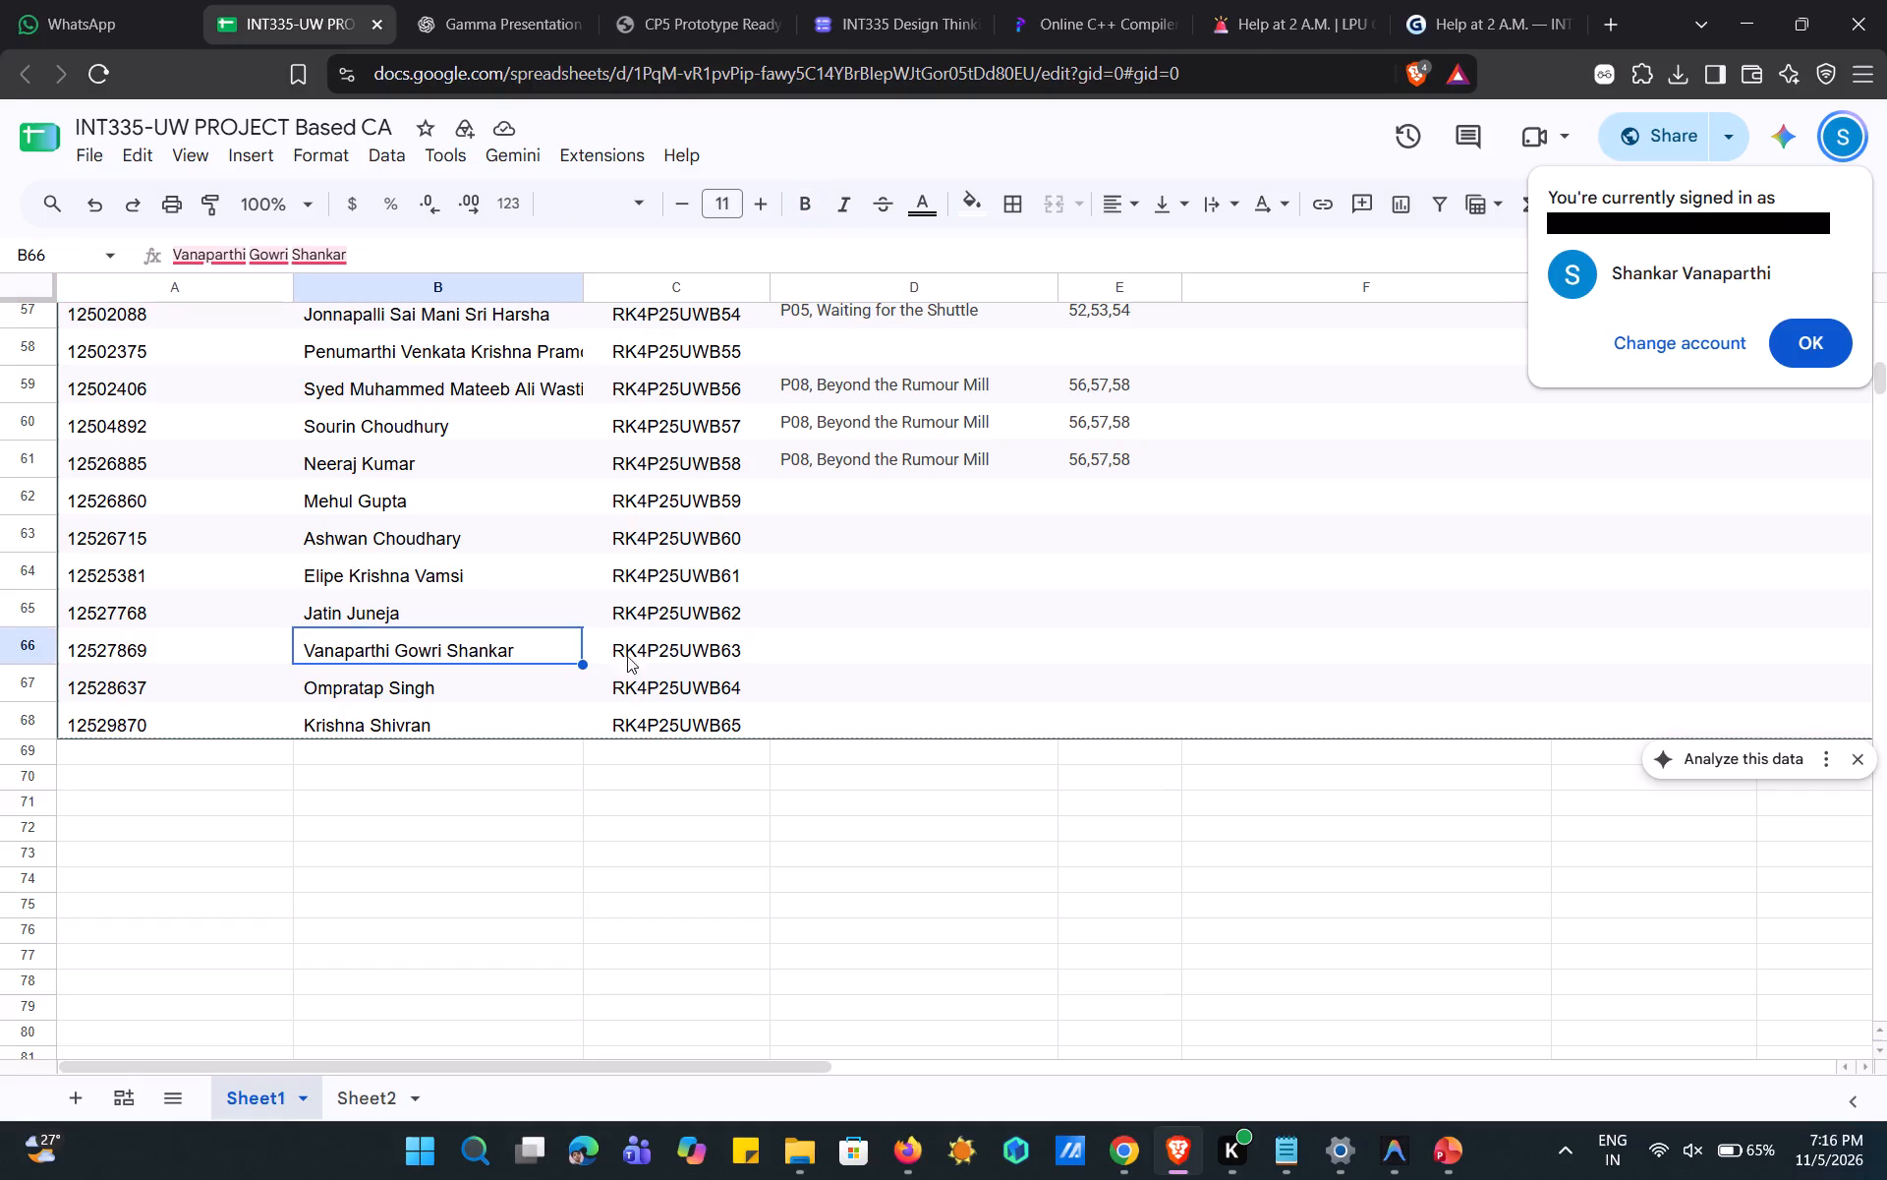
click(1172, 635)
scroll(1169, 628, up, 12)
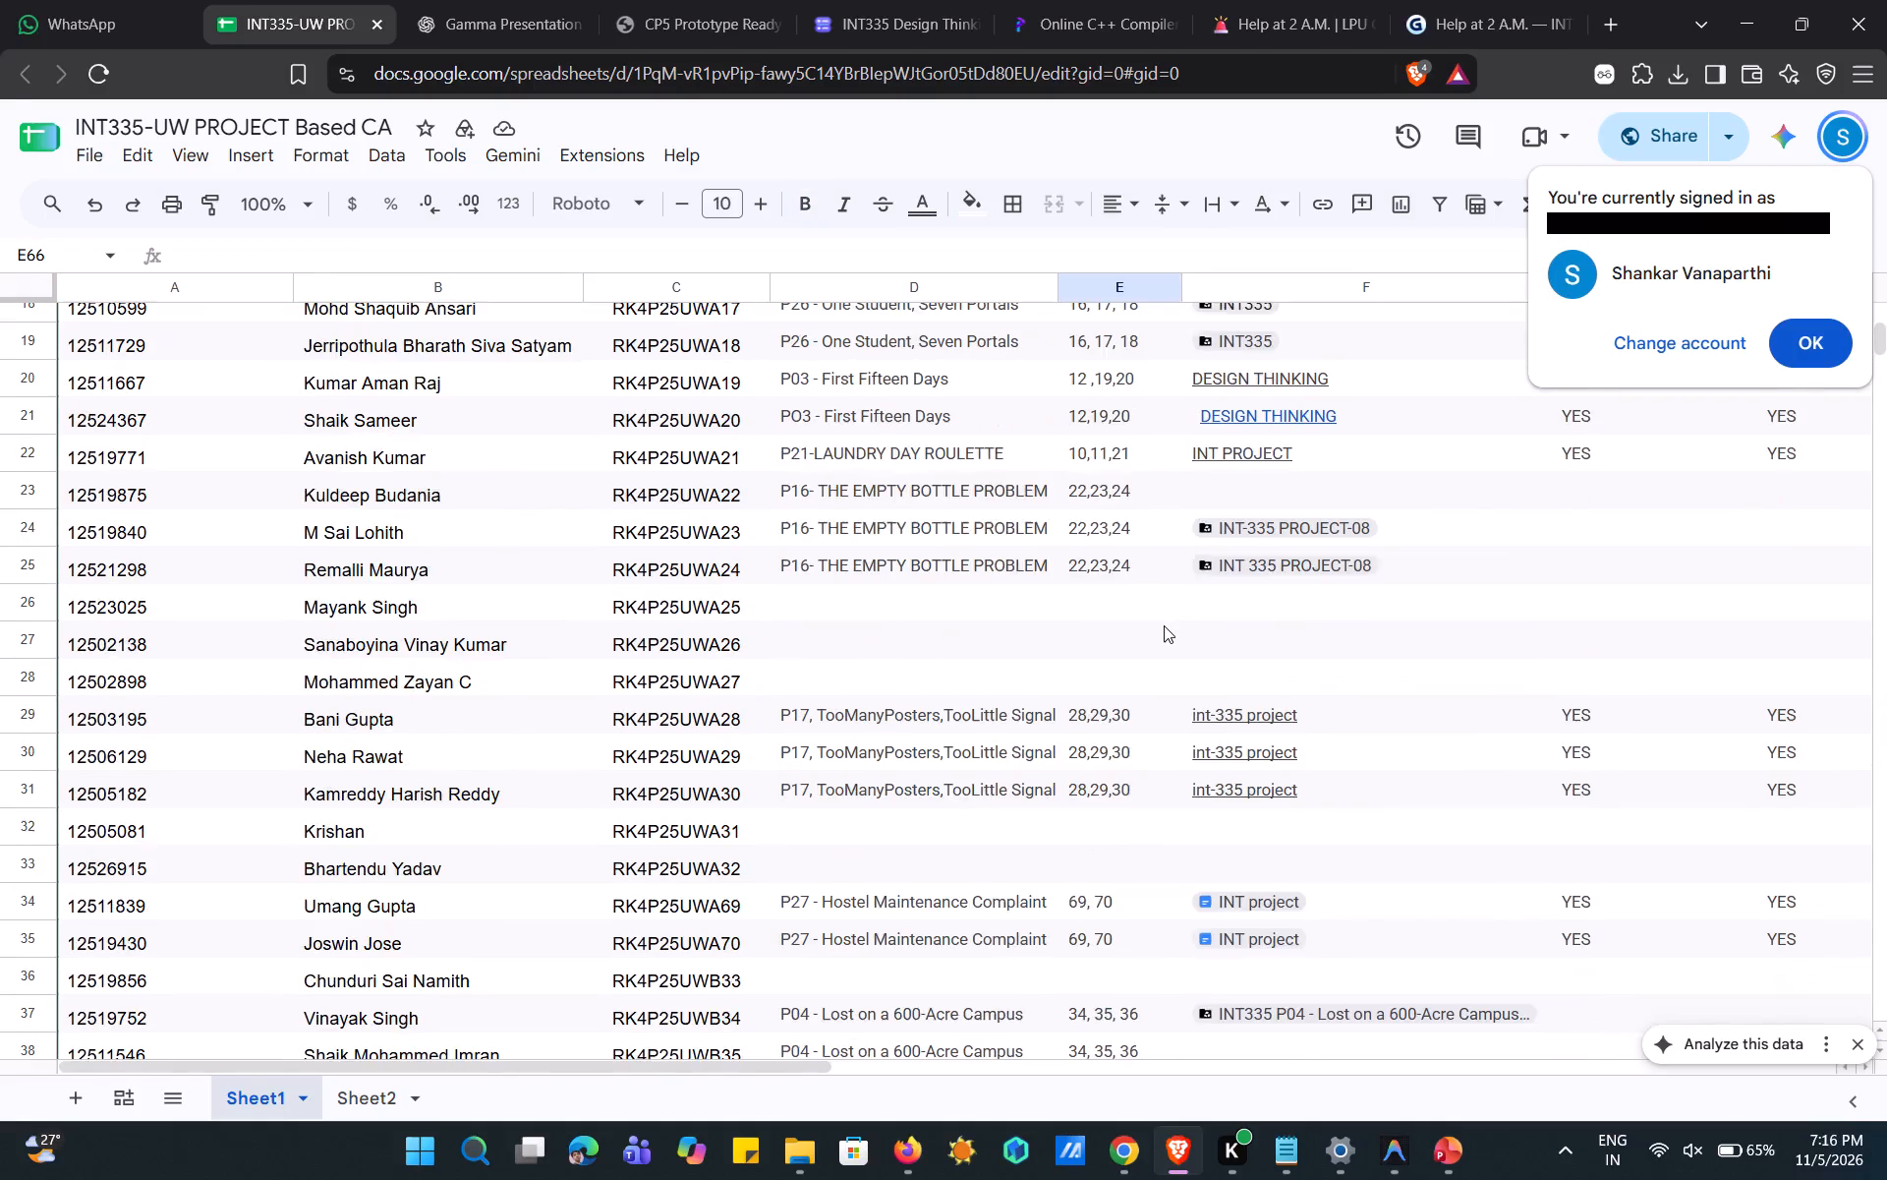
scroll(1164, 625, up, 12)
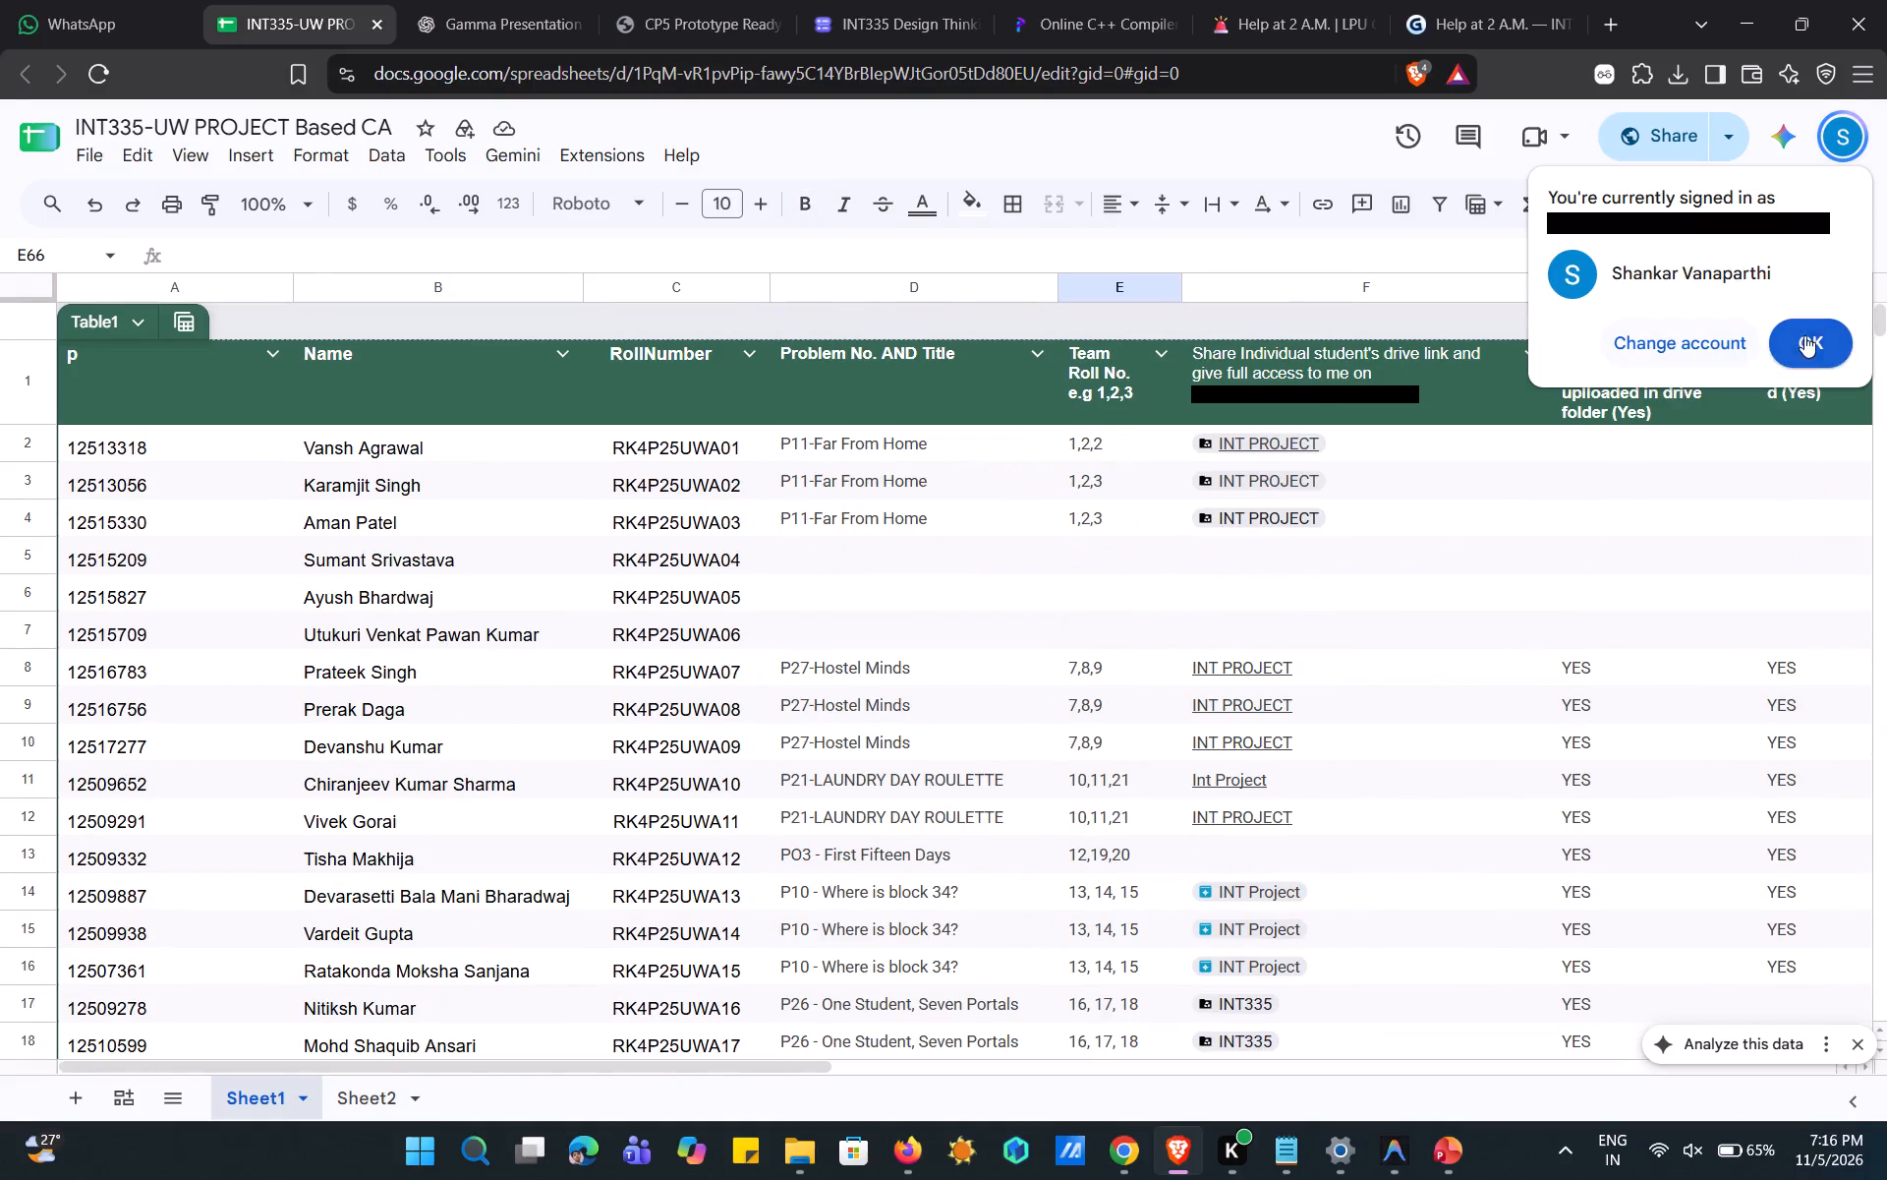
Open the INT PROJECT Drive folder linked in row 2 to view its checkpoint folders, and return to the sheet.
click(1810, 333)
click(1272, 447)
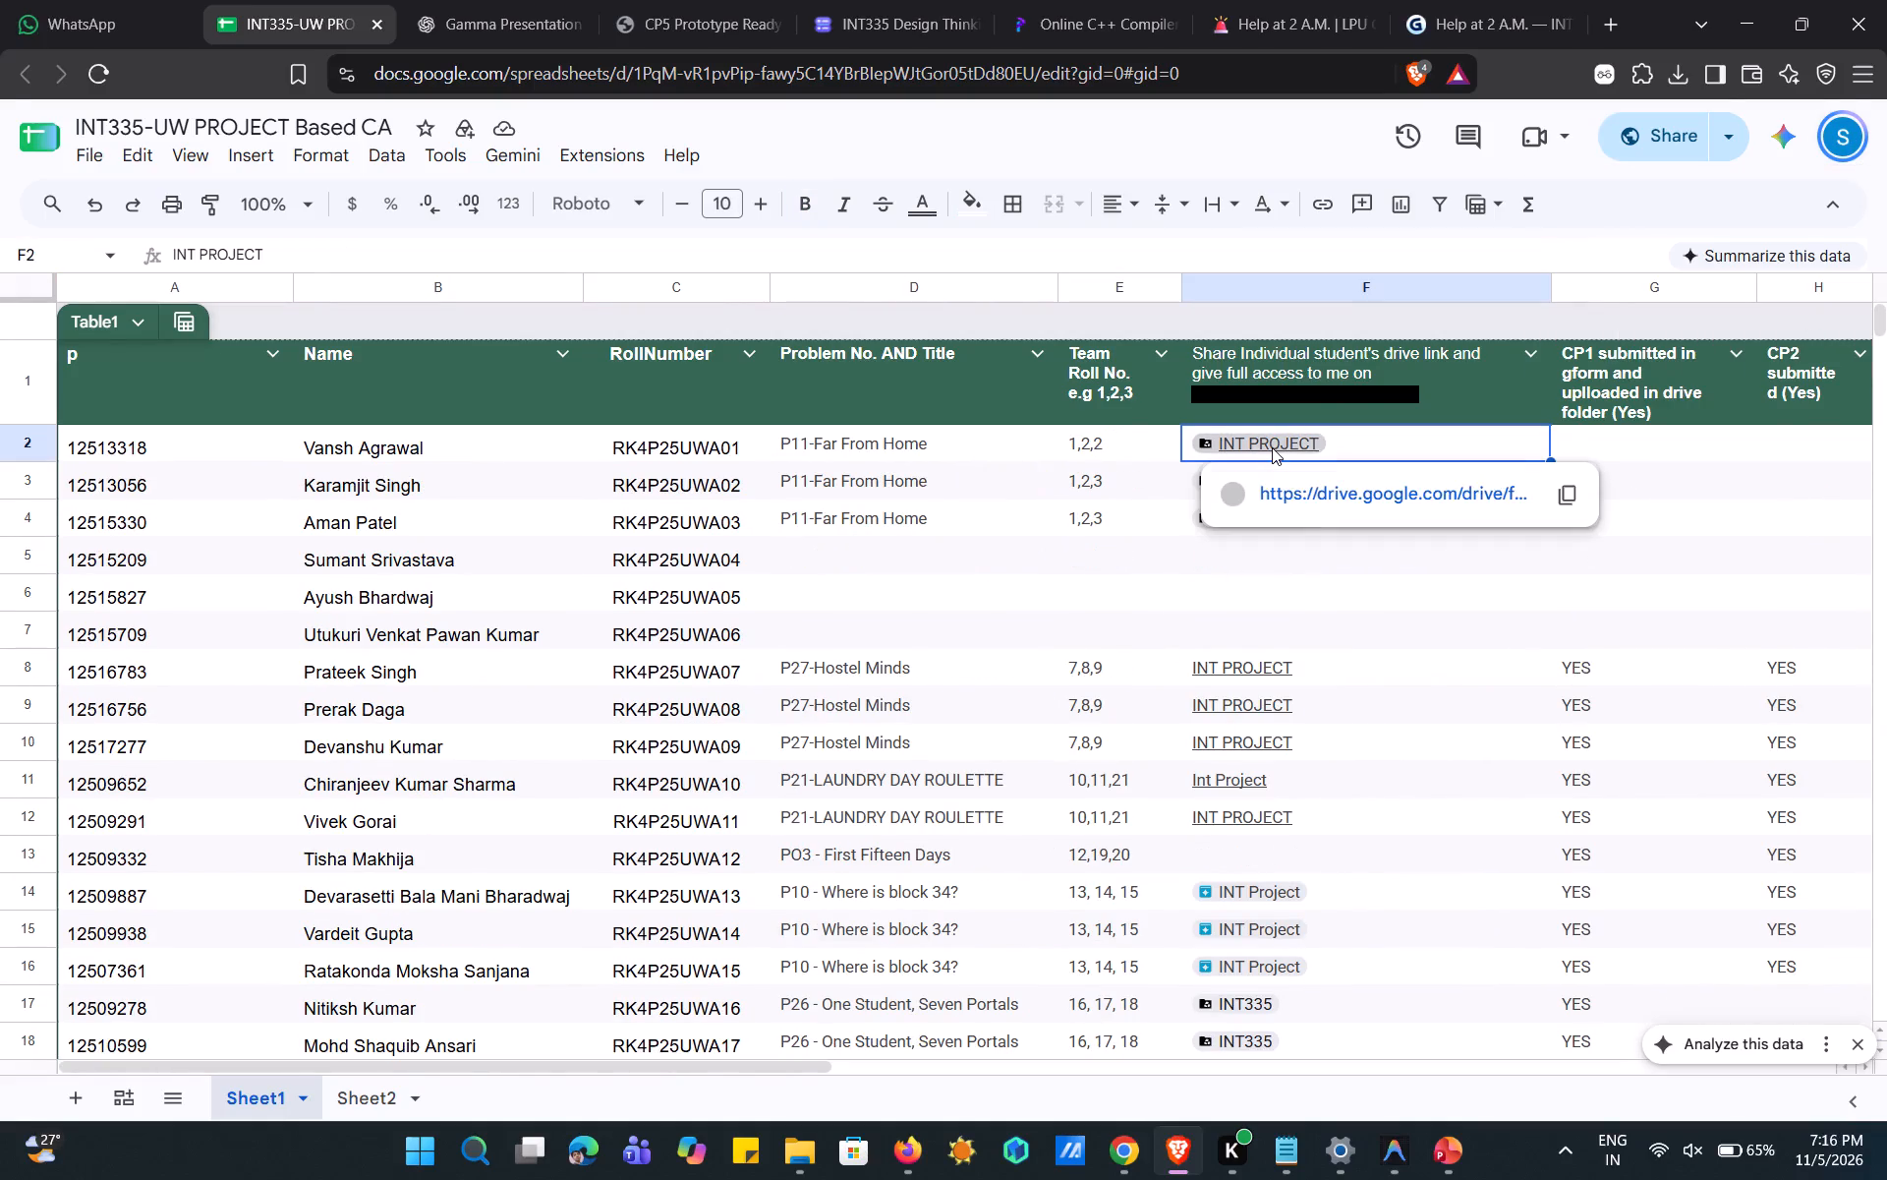
click(1401, 627)
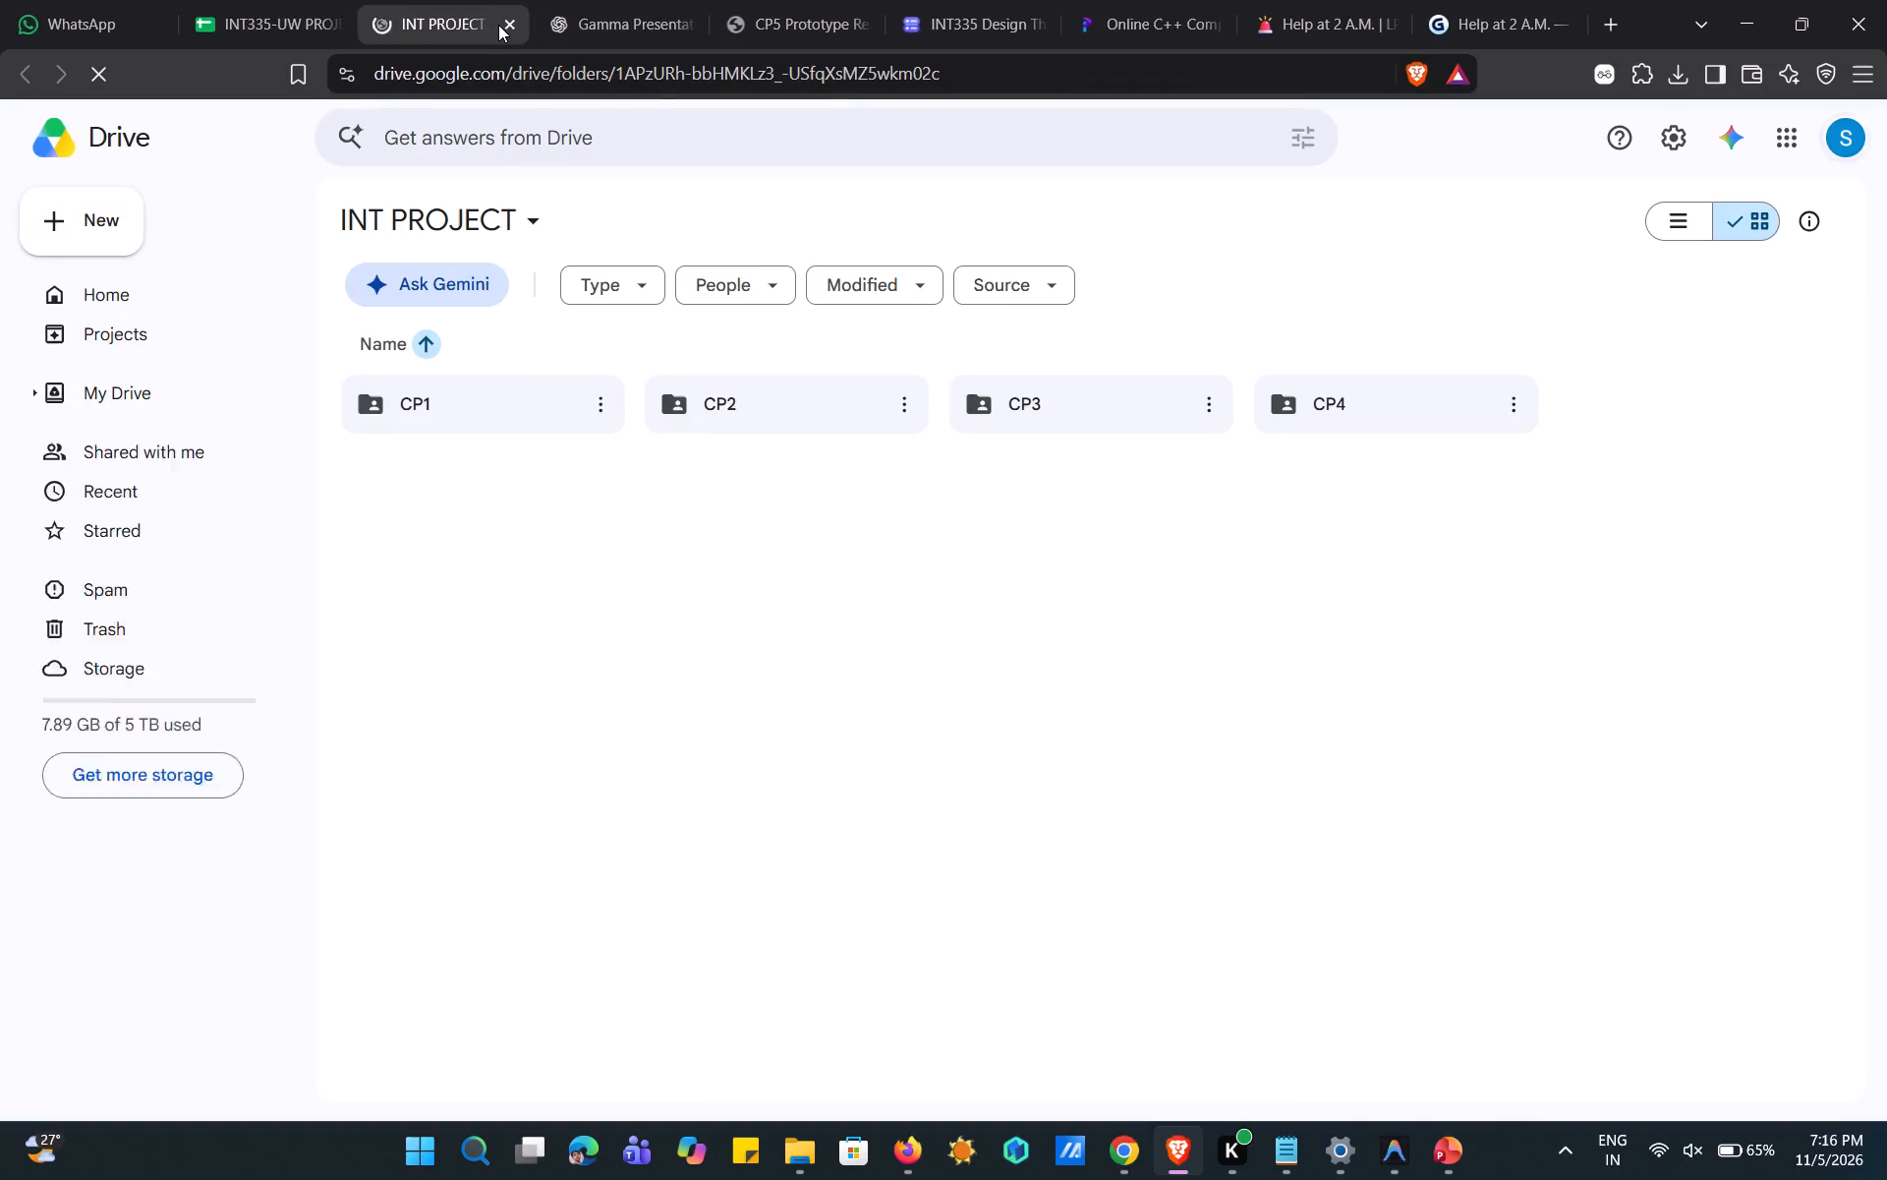
click(505, 19)
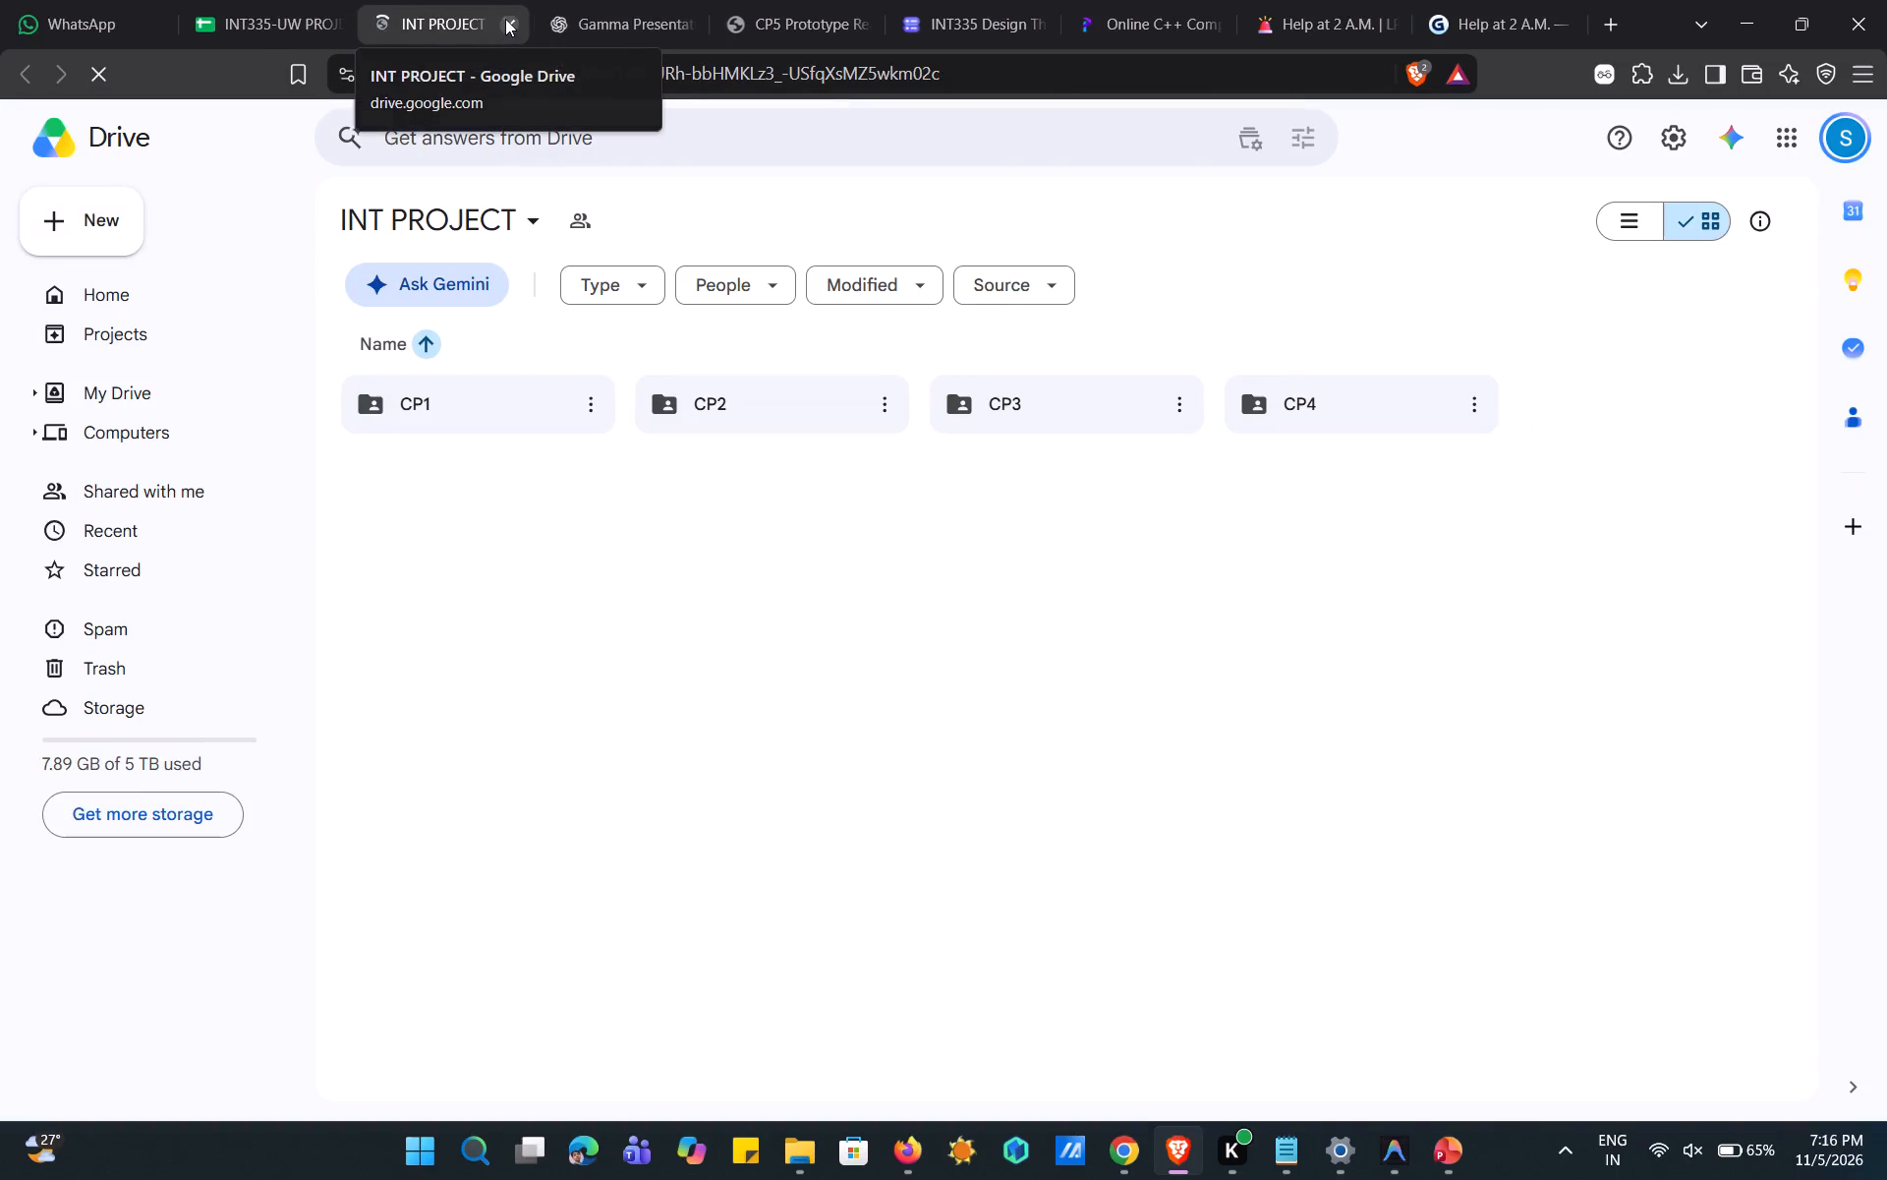
Check the problem title, team roll number and Drive link cells of row 66 against the other students' rows.
scroll(1352, 699, down, 1)
scroll(1335, 691, up, 2)
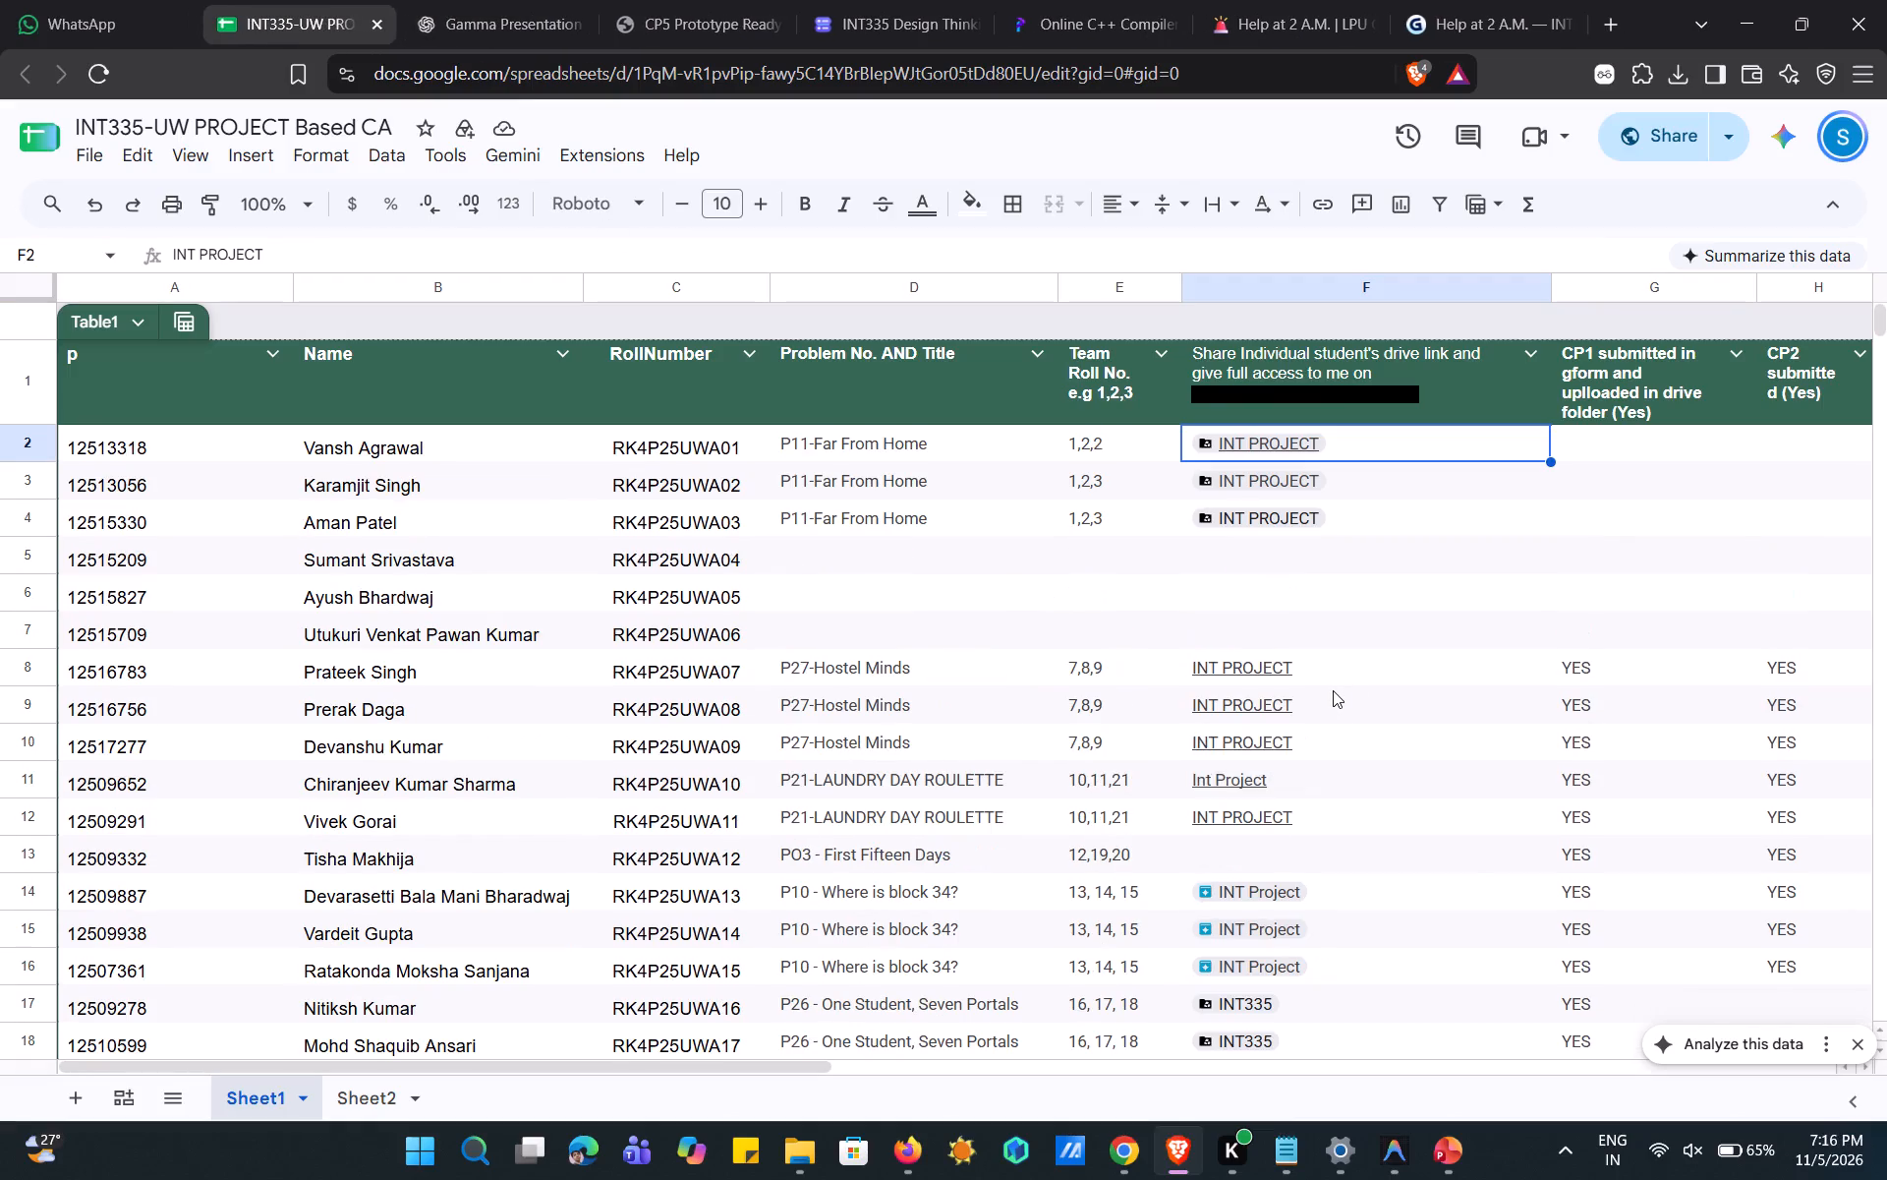
scroll(1333, 690, down, 12)
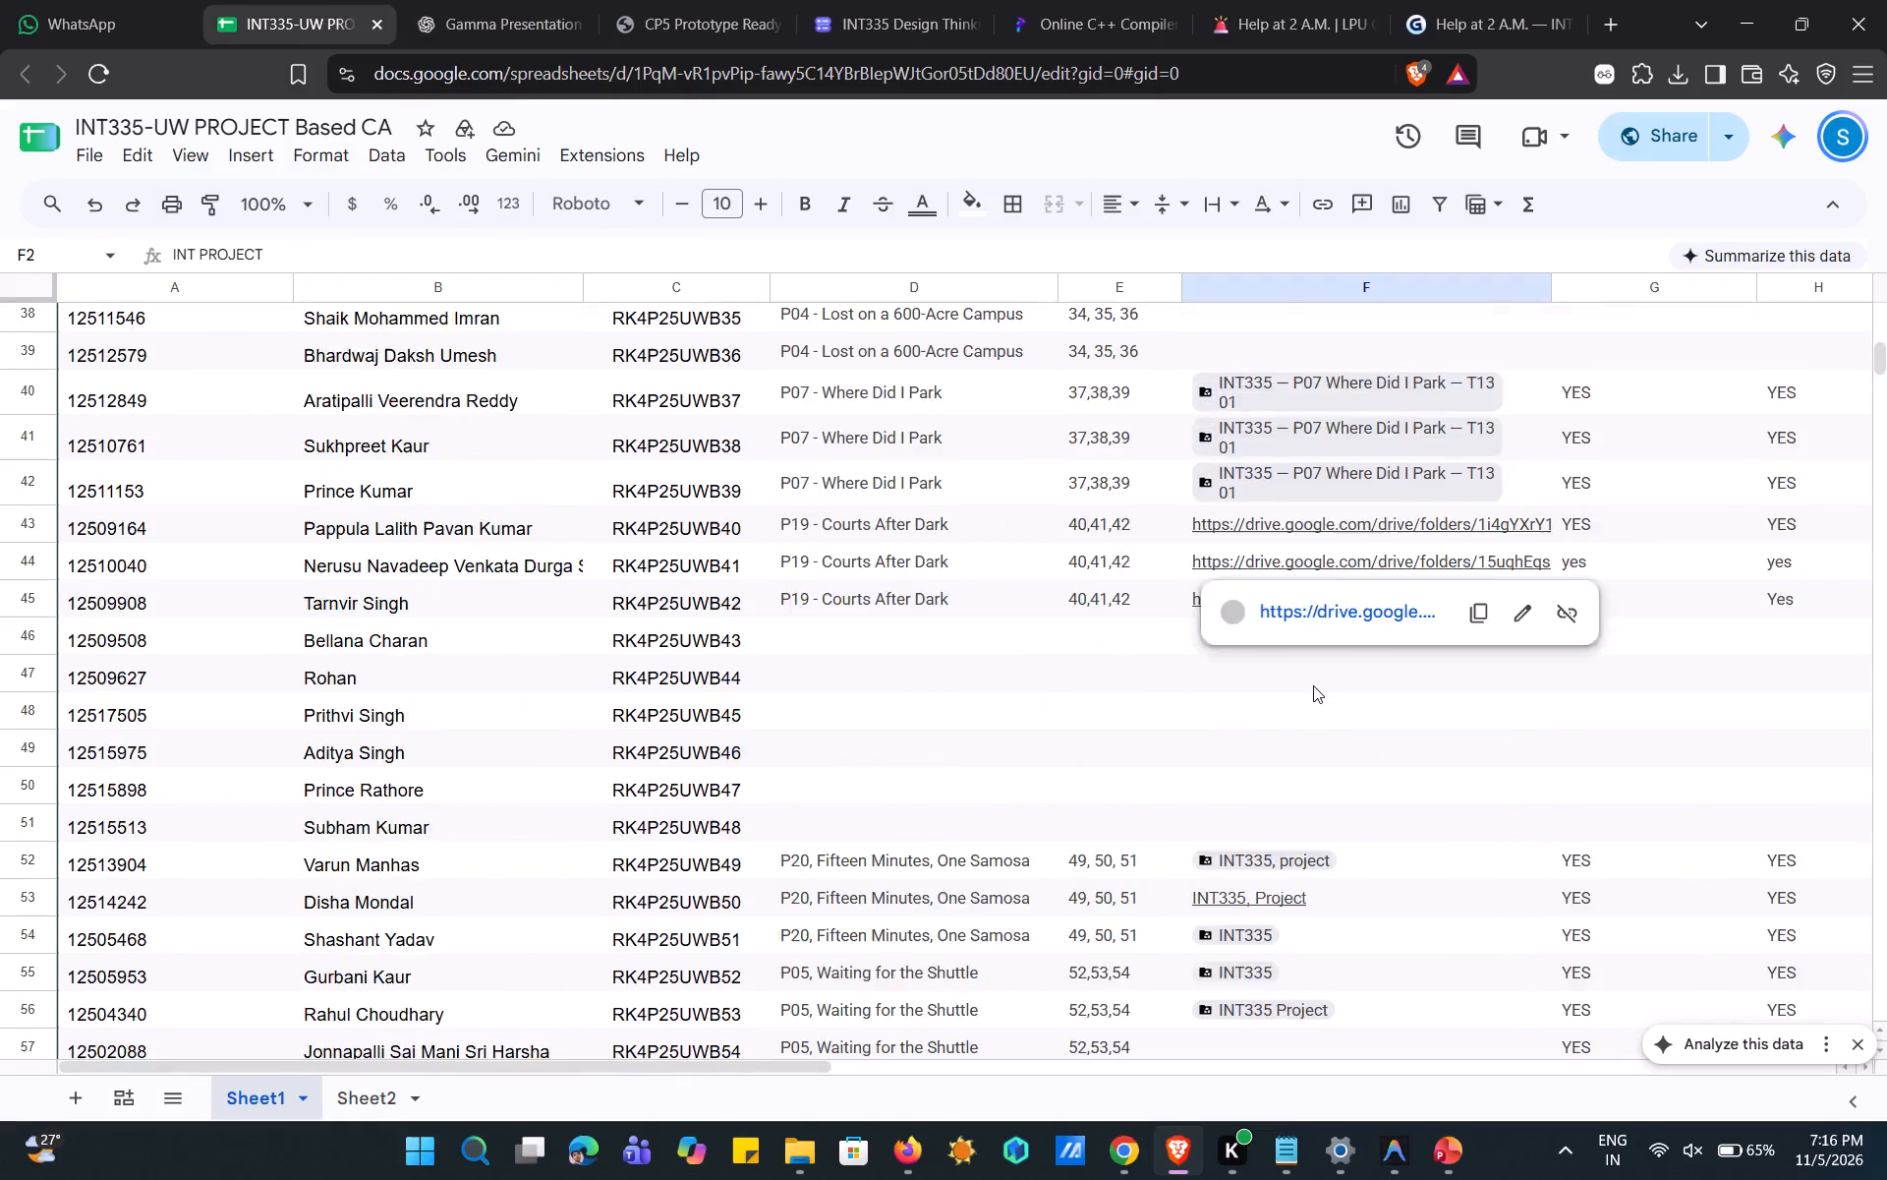
scroll(1313, 685, down, 6)
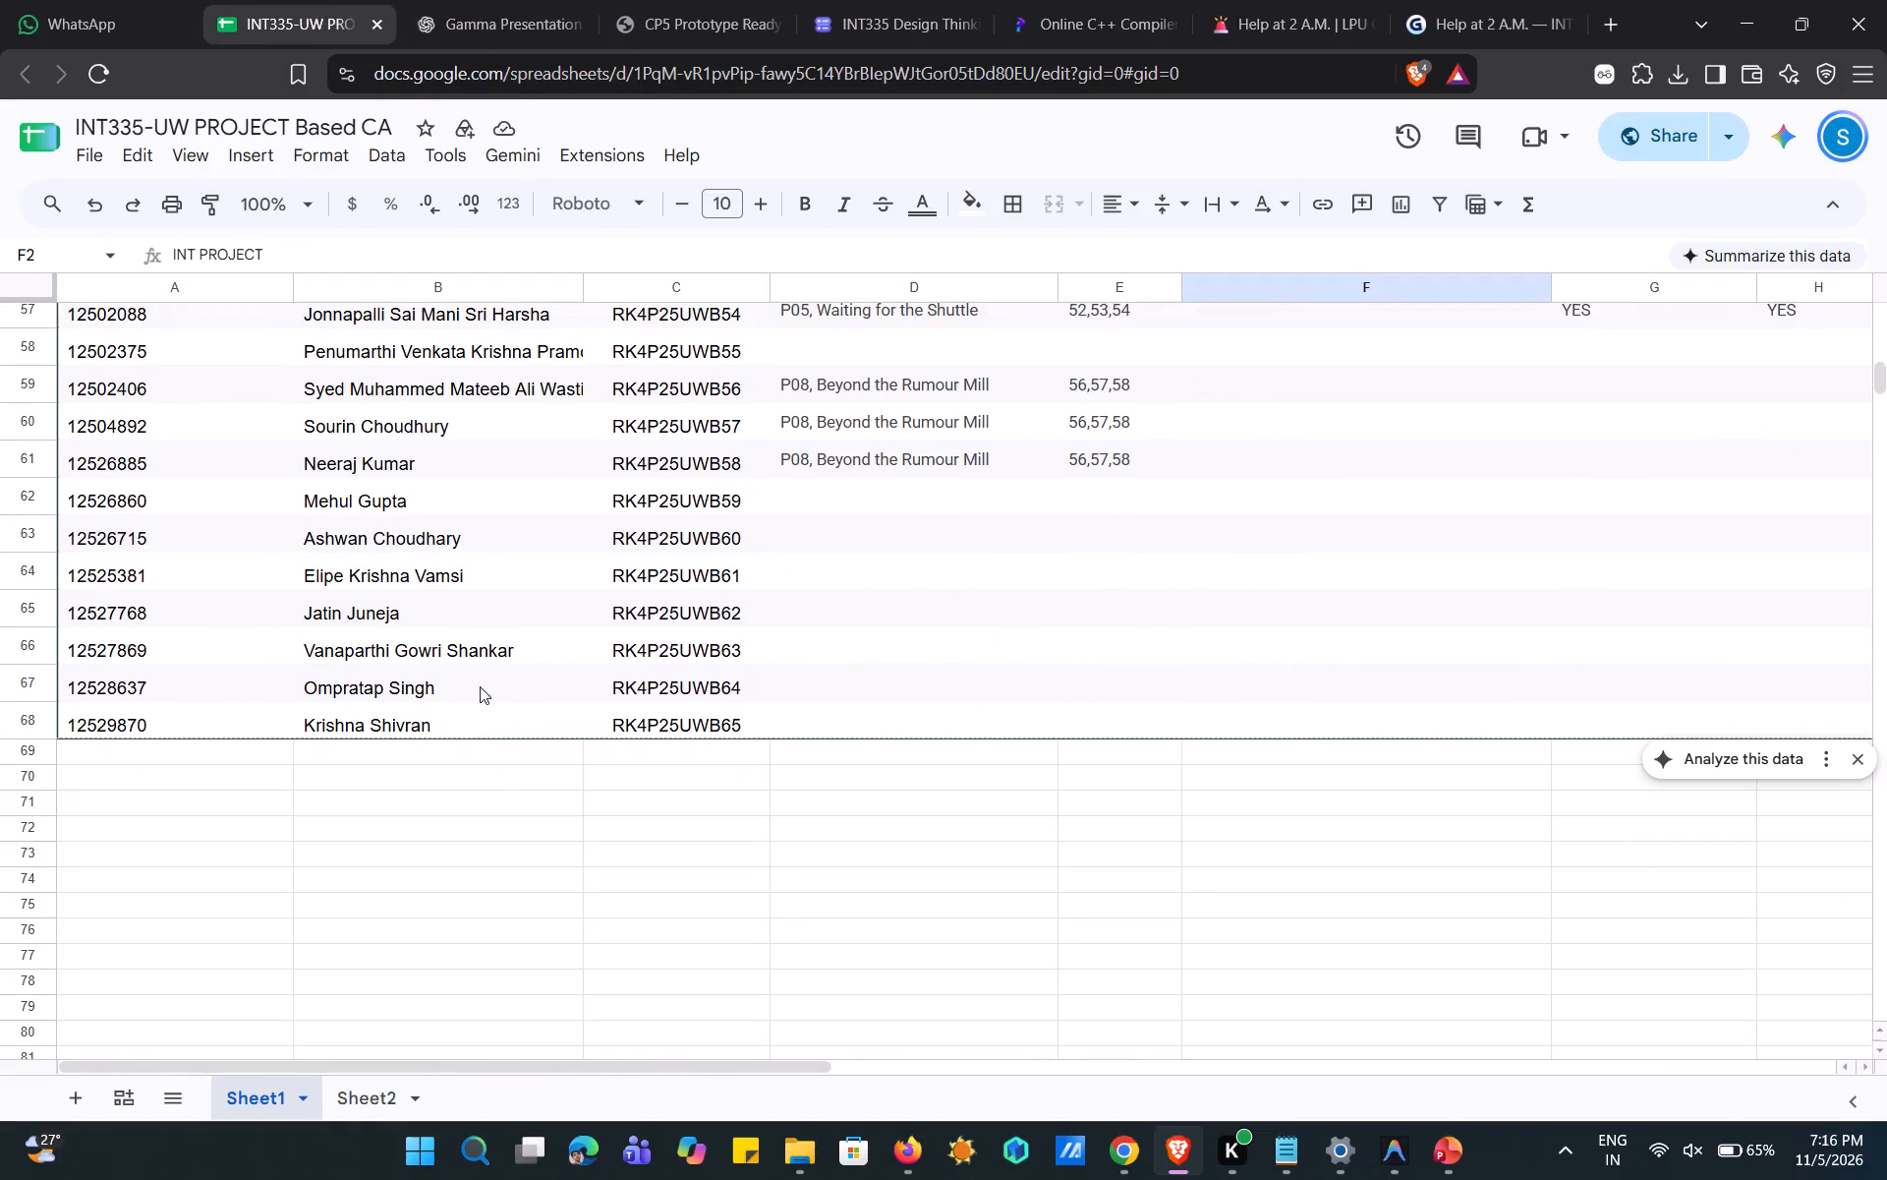
click(420, 653)
click(786, 637)
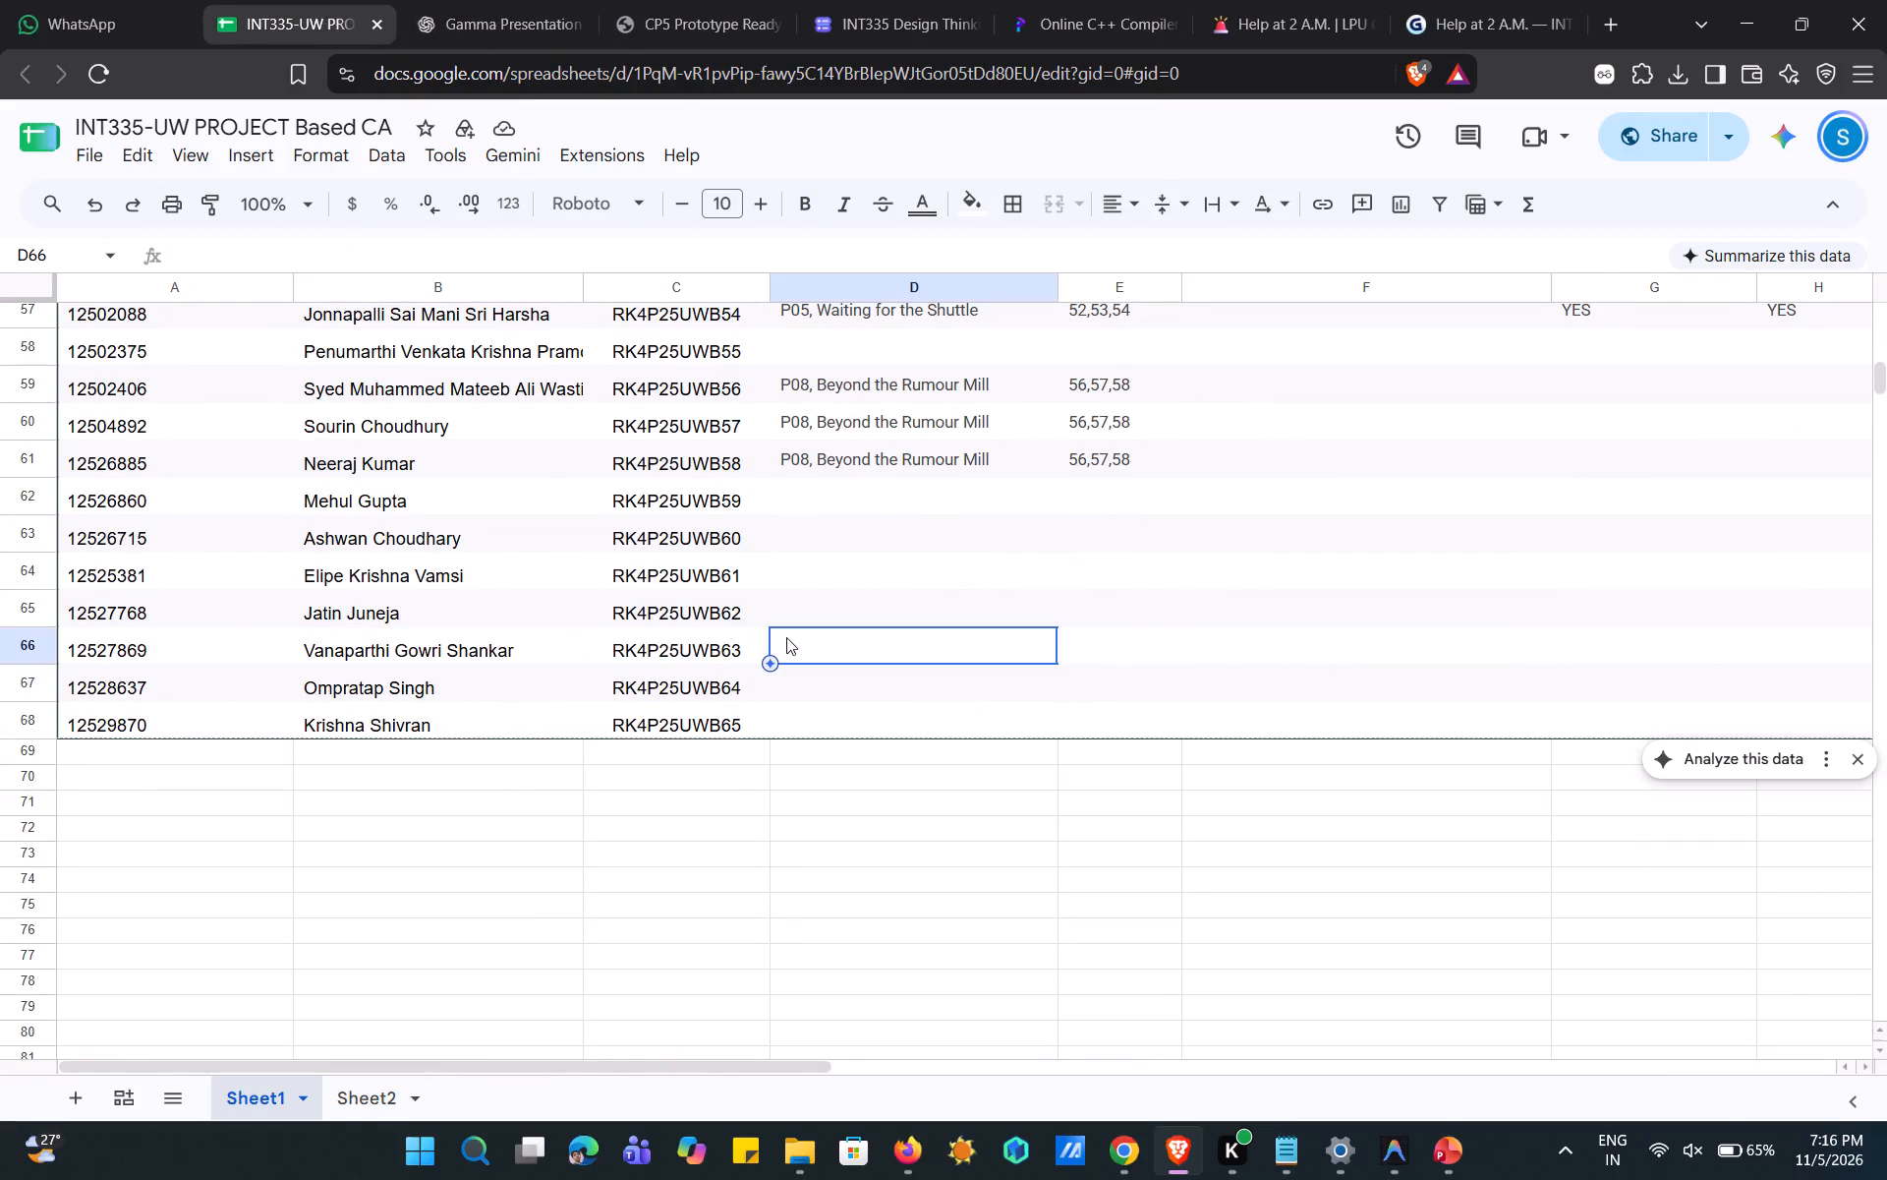
click(1130, 646)
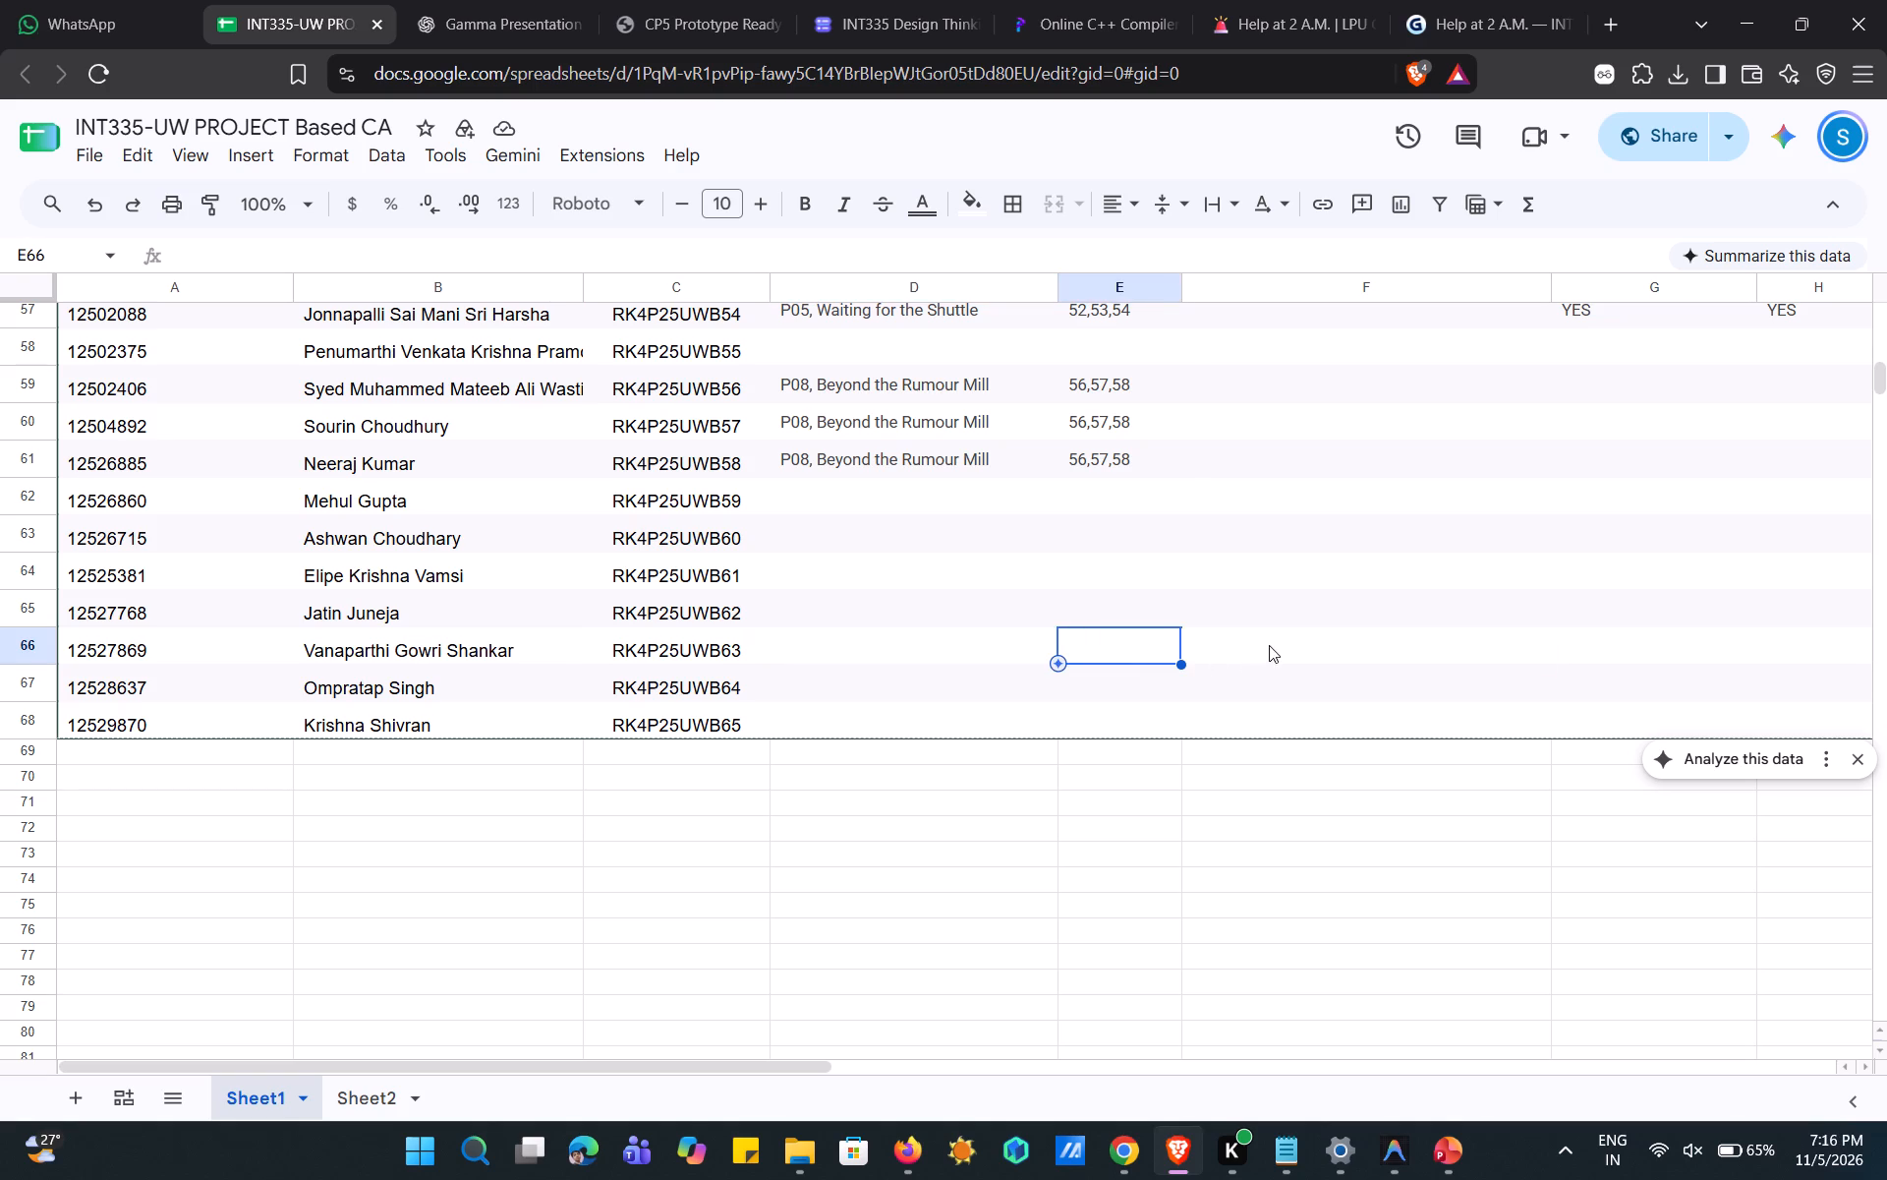
click(1269, 645)
scroll(1260, 640, up, 9)
scroll(1229, 628, down, 4)
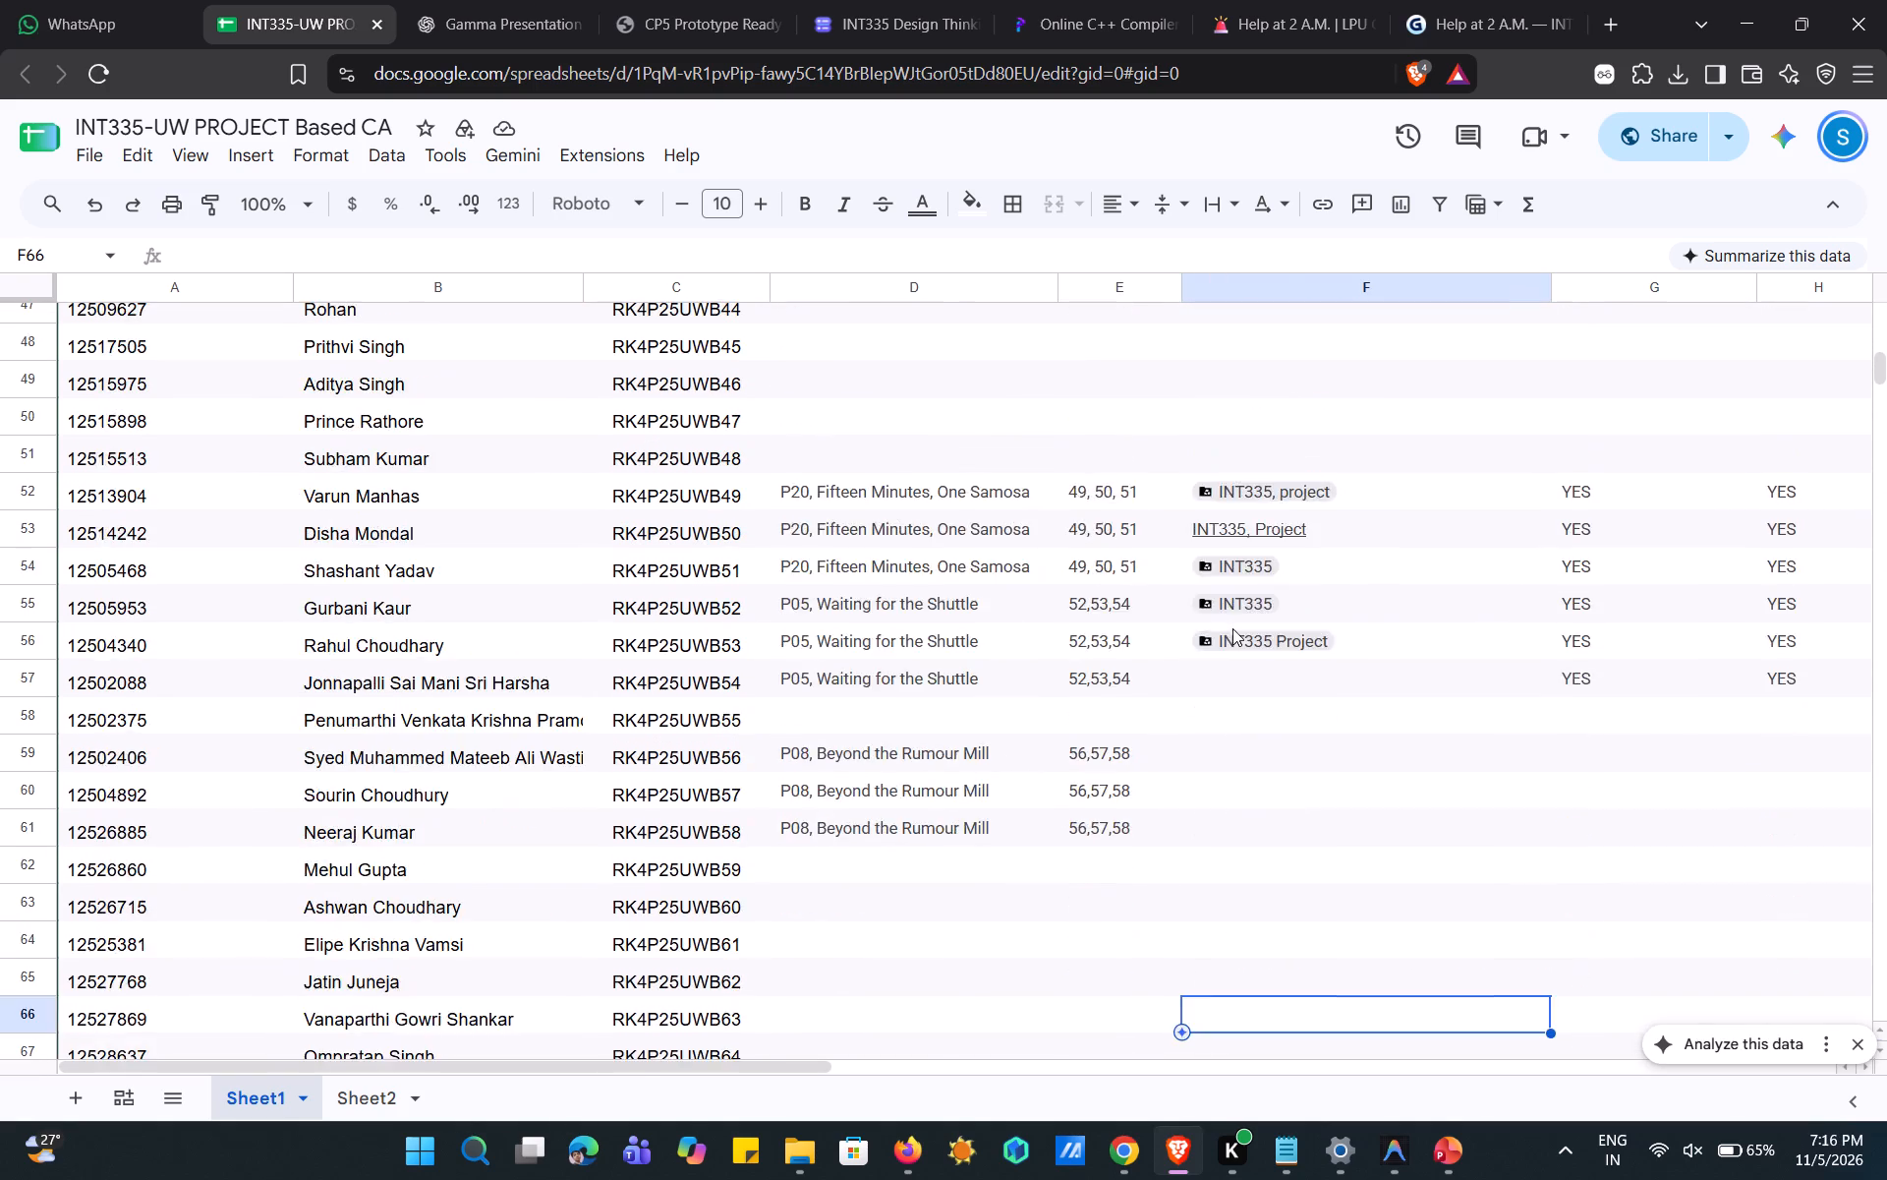
scroll(1232, 628, down, 5)
click(1219, 635)
right_click(1218, 635)
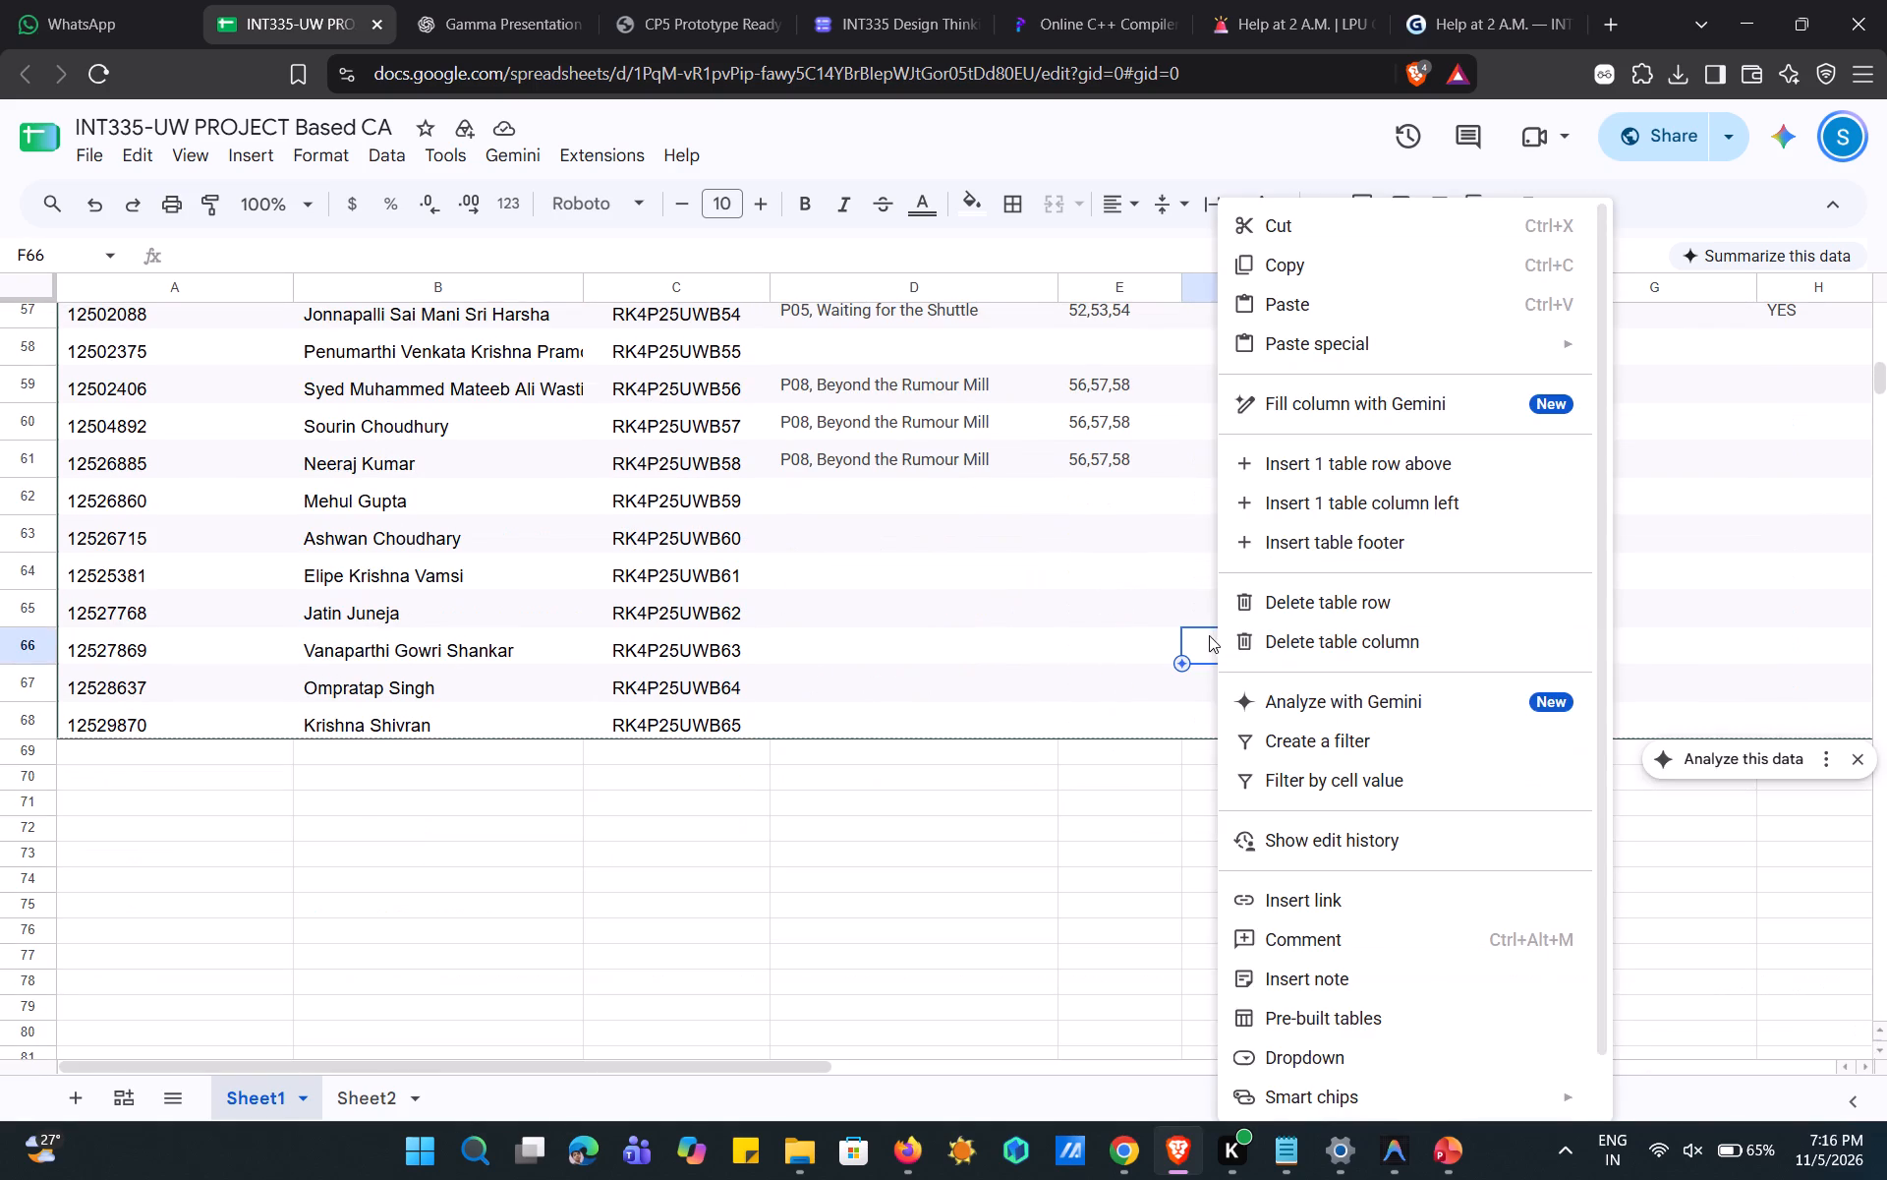
click(1198, 638)
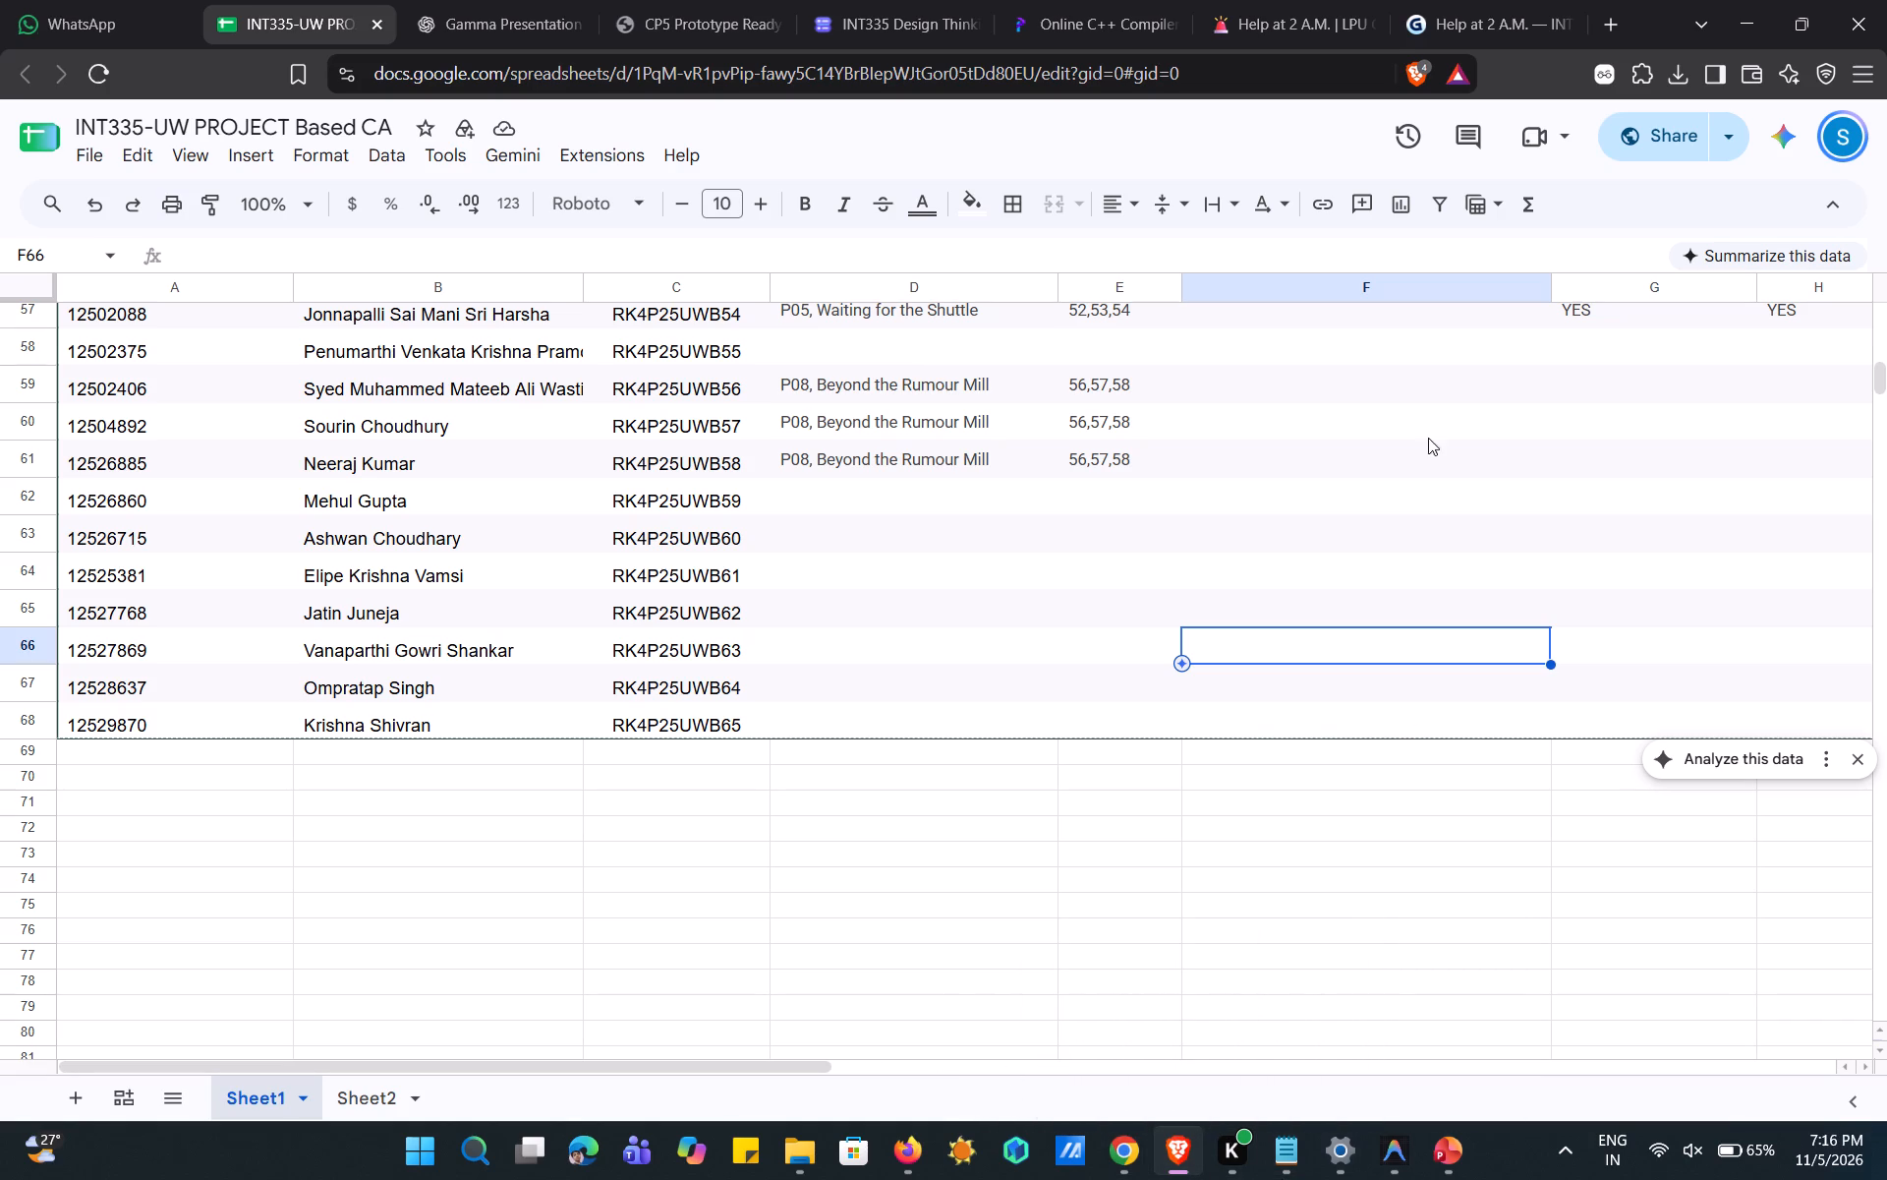
Look through the open ChatGPT prompt, CP5 report PDF, Gamma deck and Help at 2 A.M. prototype pages.
click(674, 0)
click(521, 0)
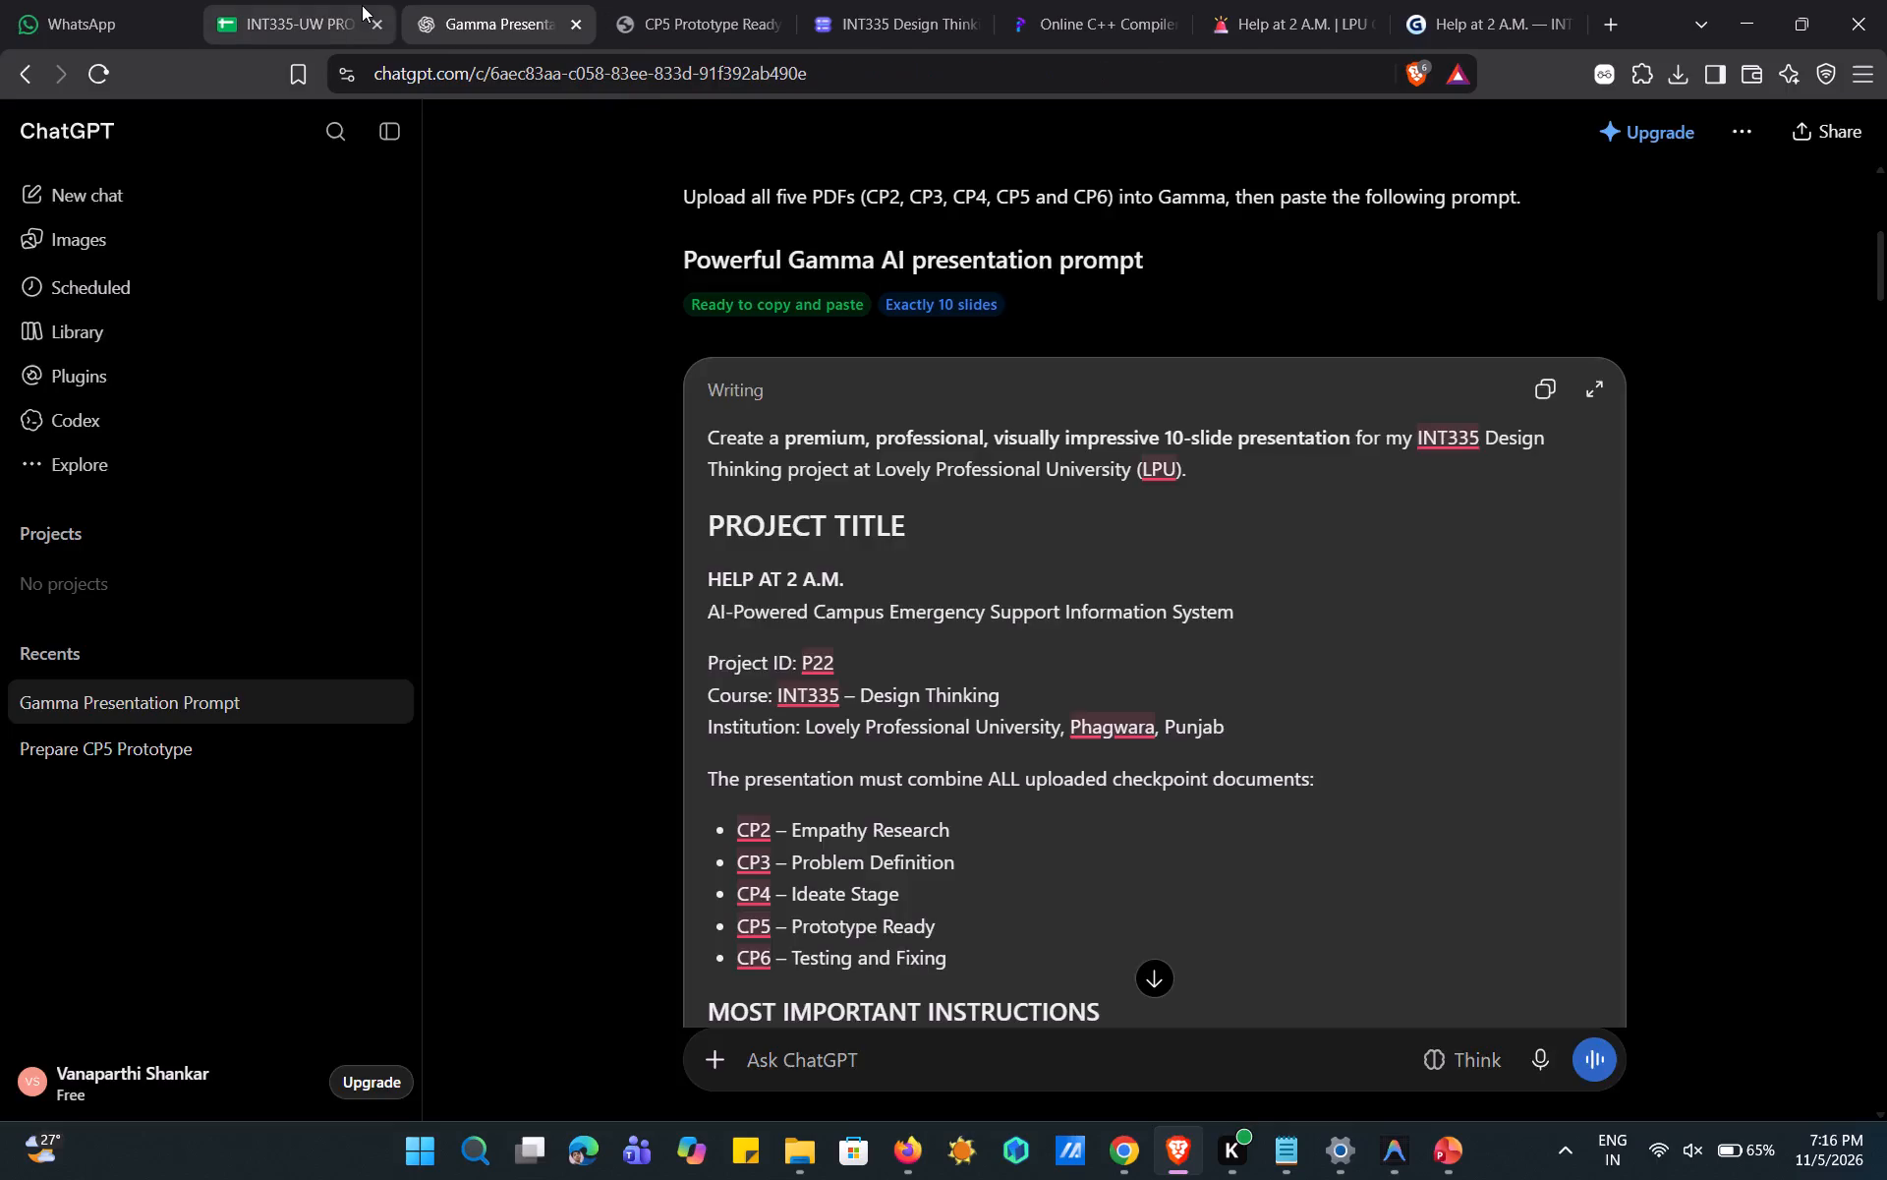
click(362, 5)
click(752, 0)
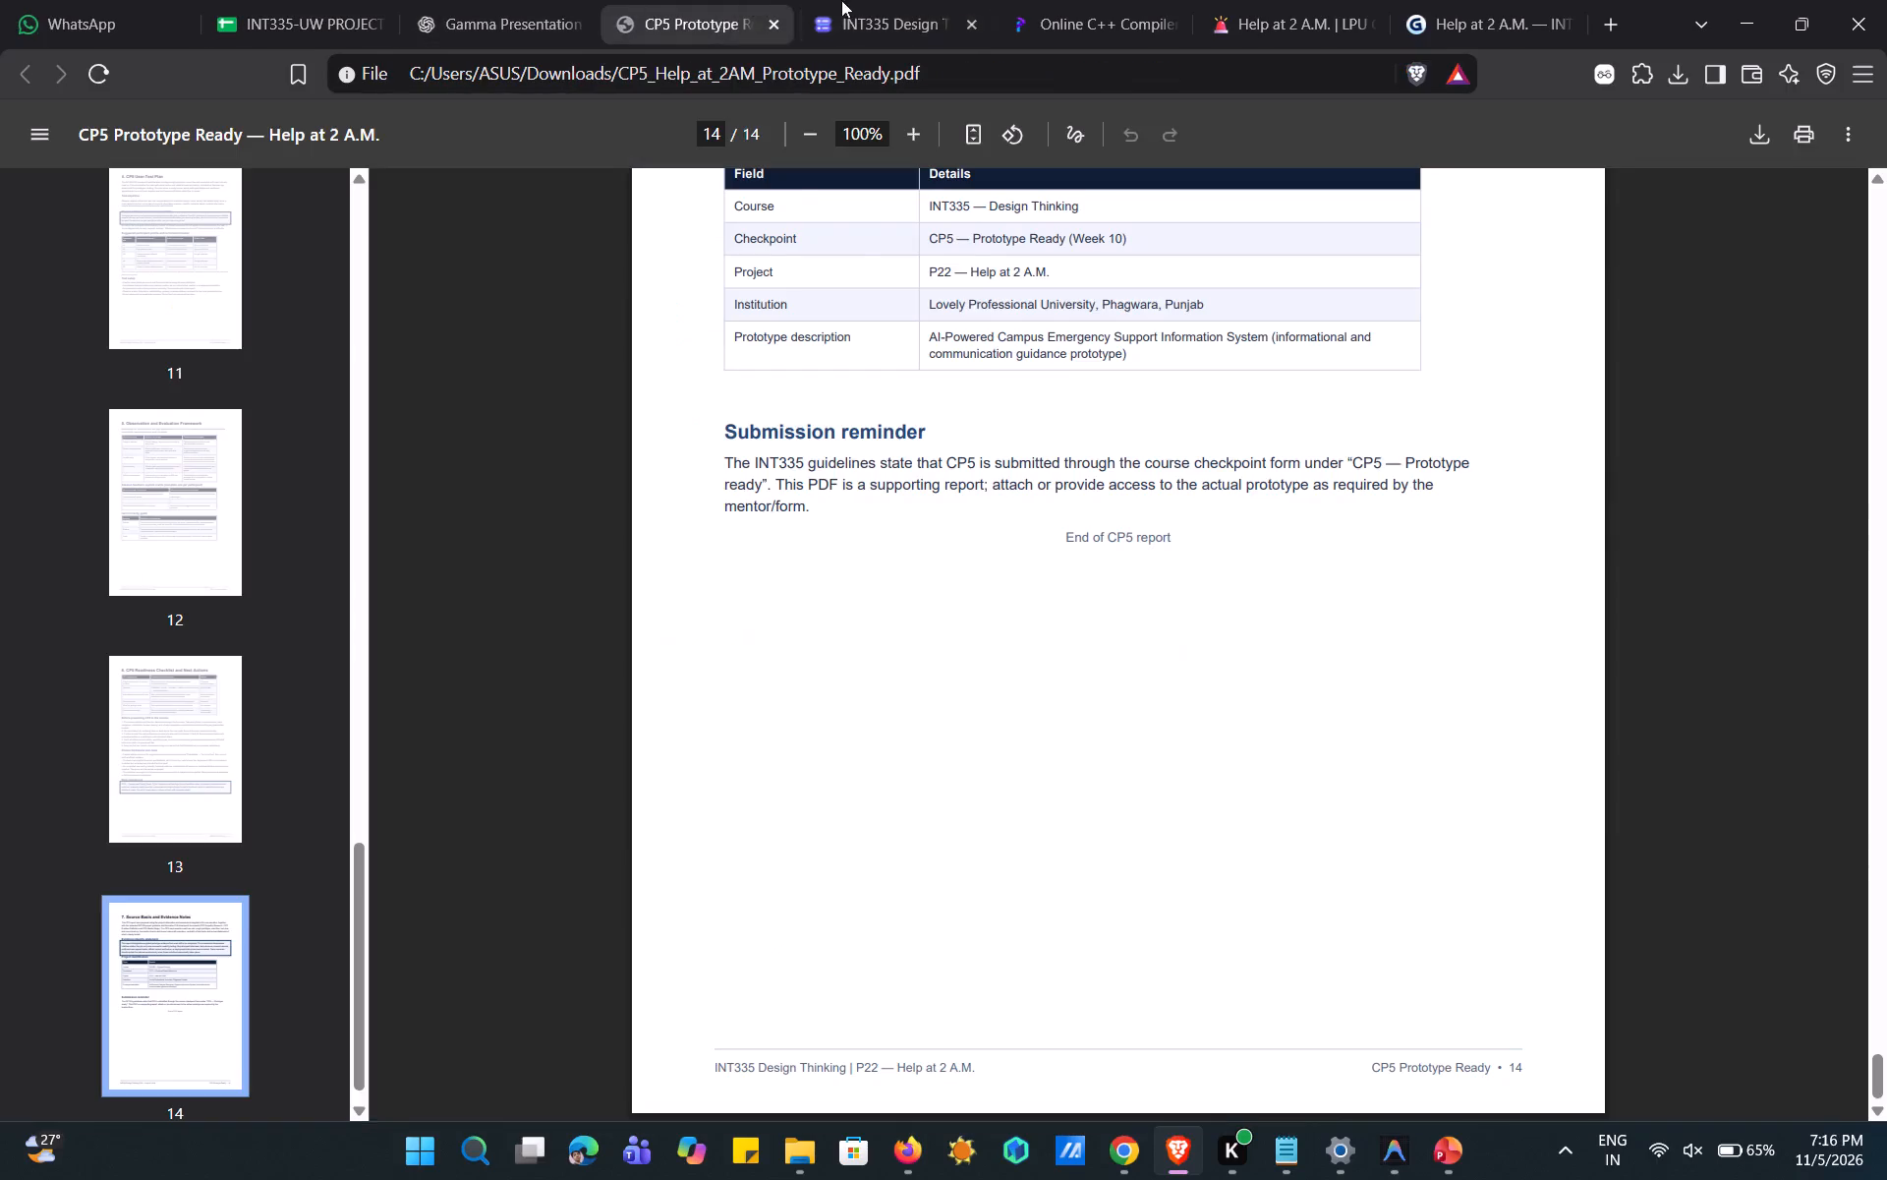
click(945, 0)
click(928, 0)
click(1038, 0)
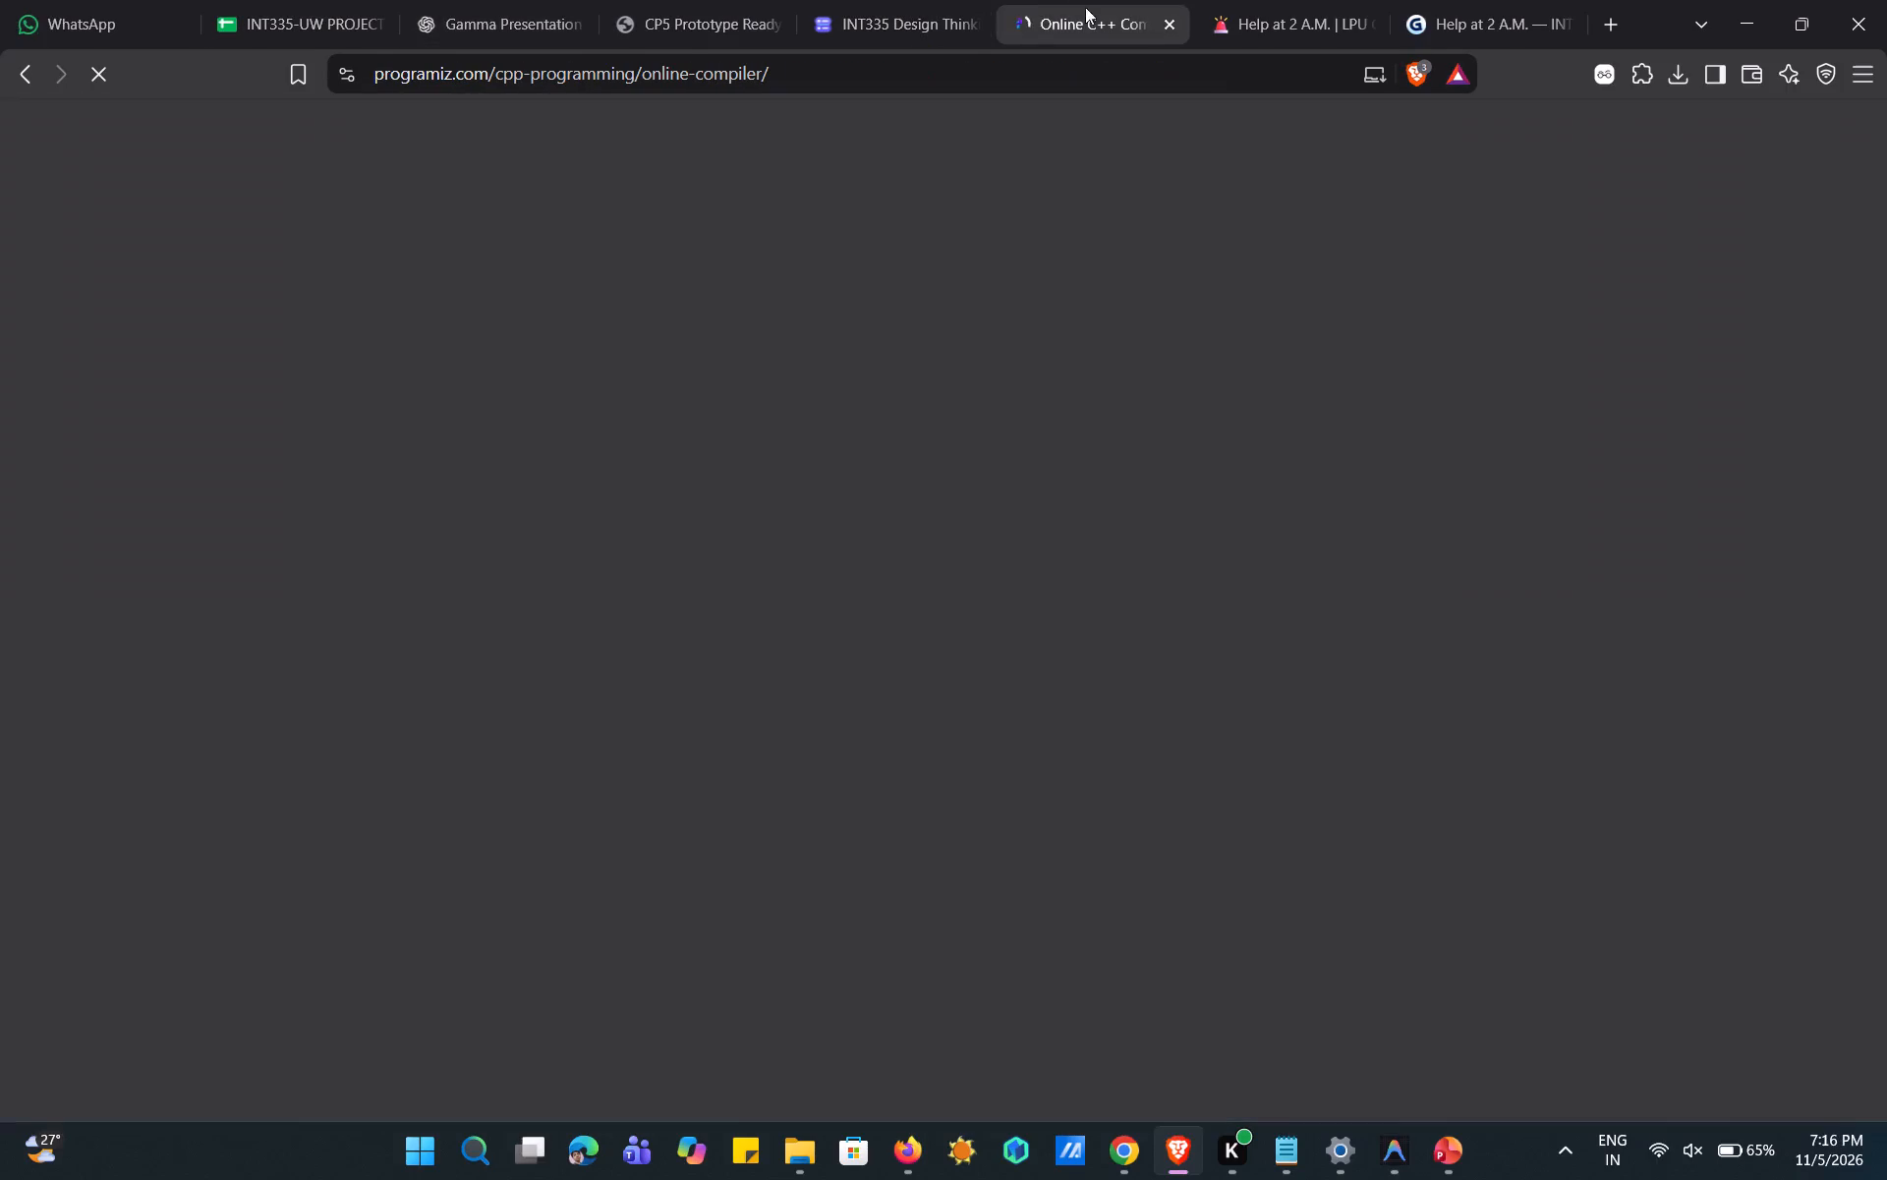
click(606, 0)
click(473, 0)
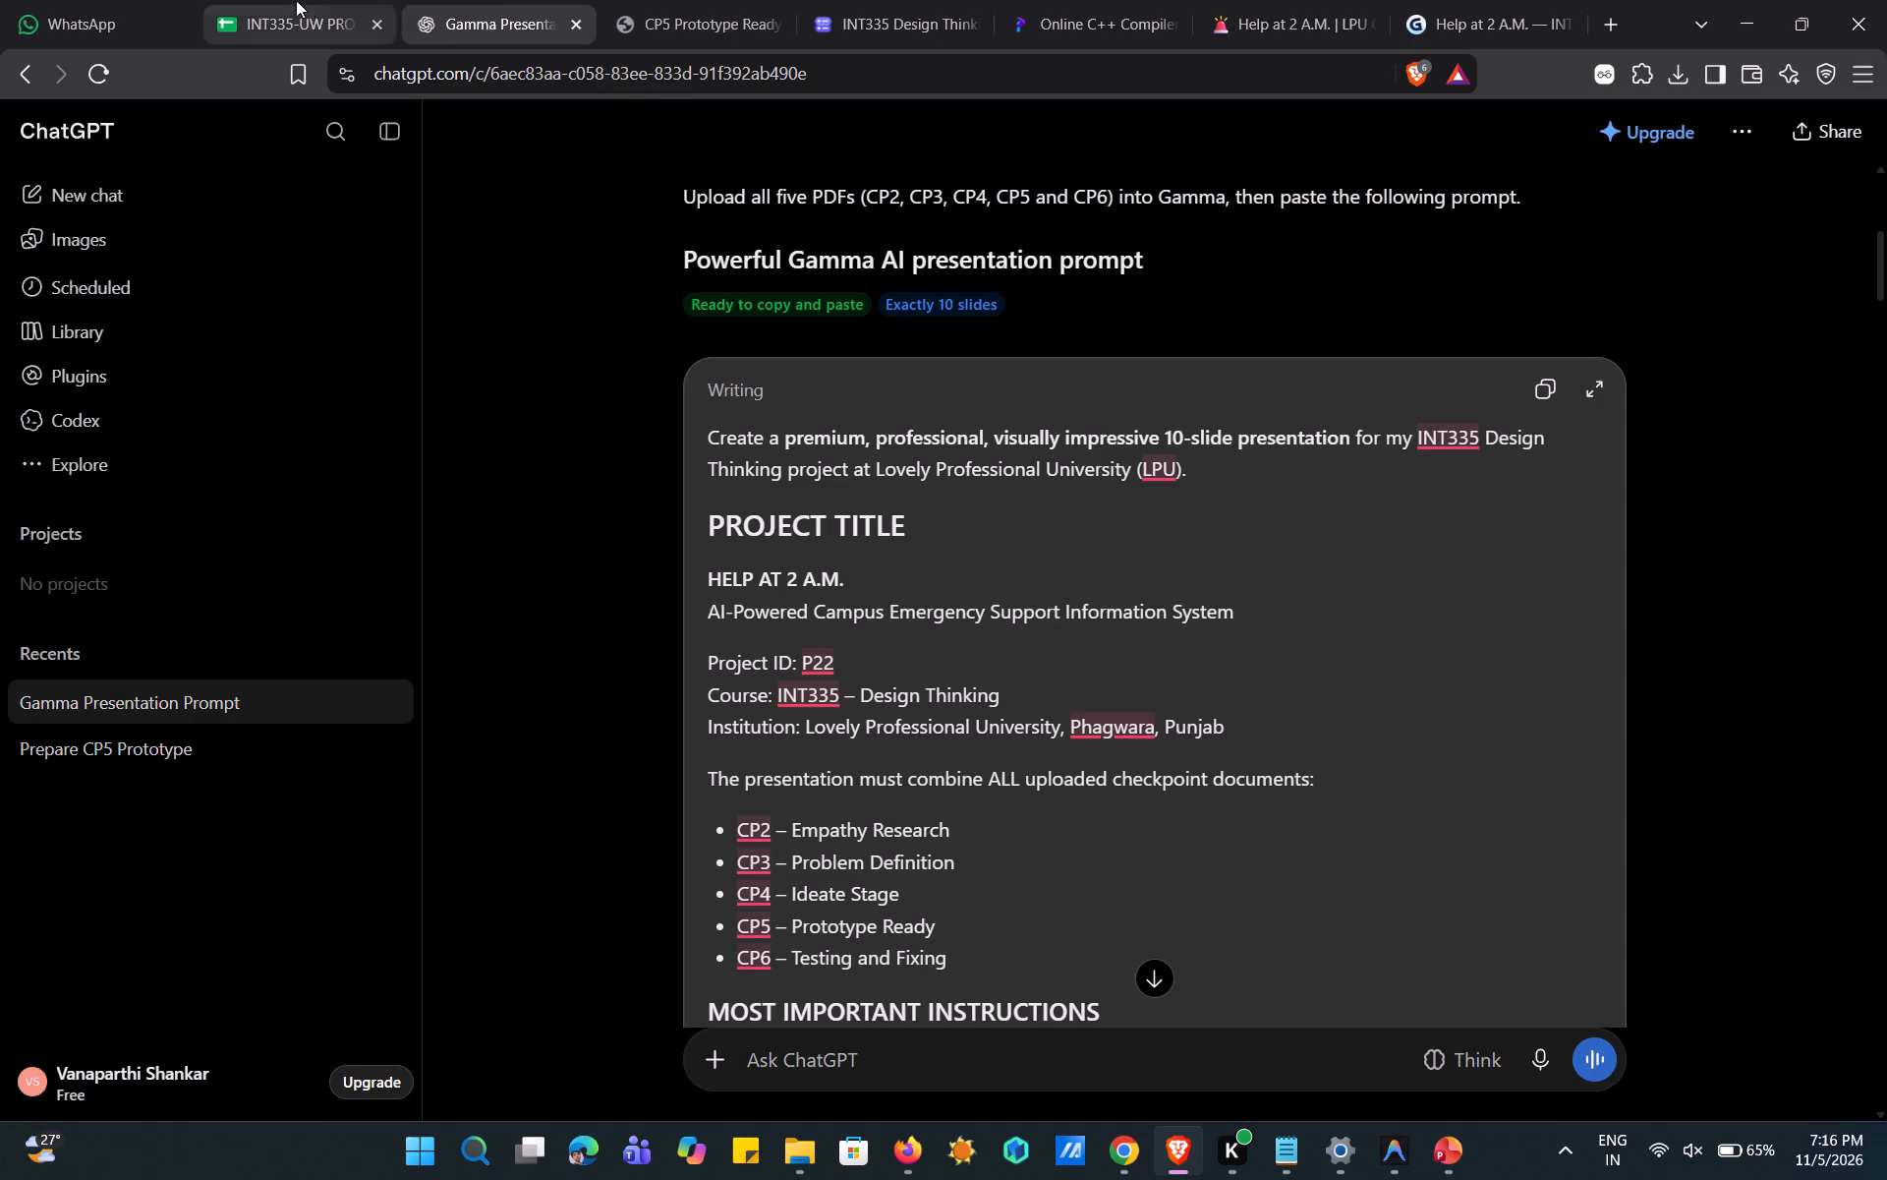
click(296, 0)
click(1245, 0)
click(1458, 0)
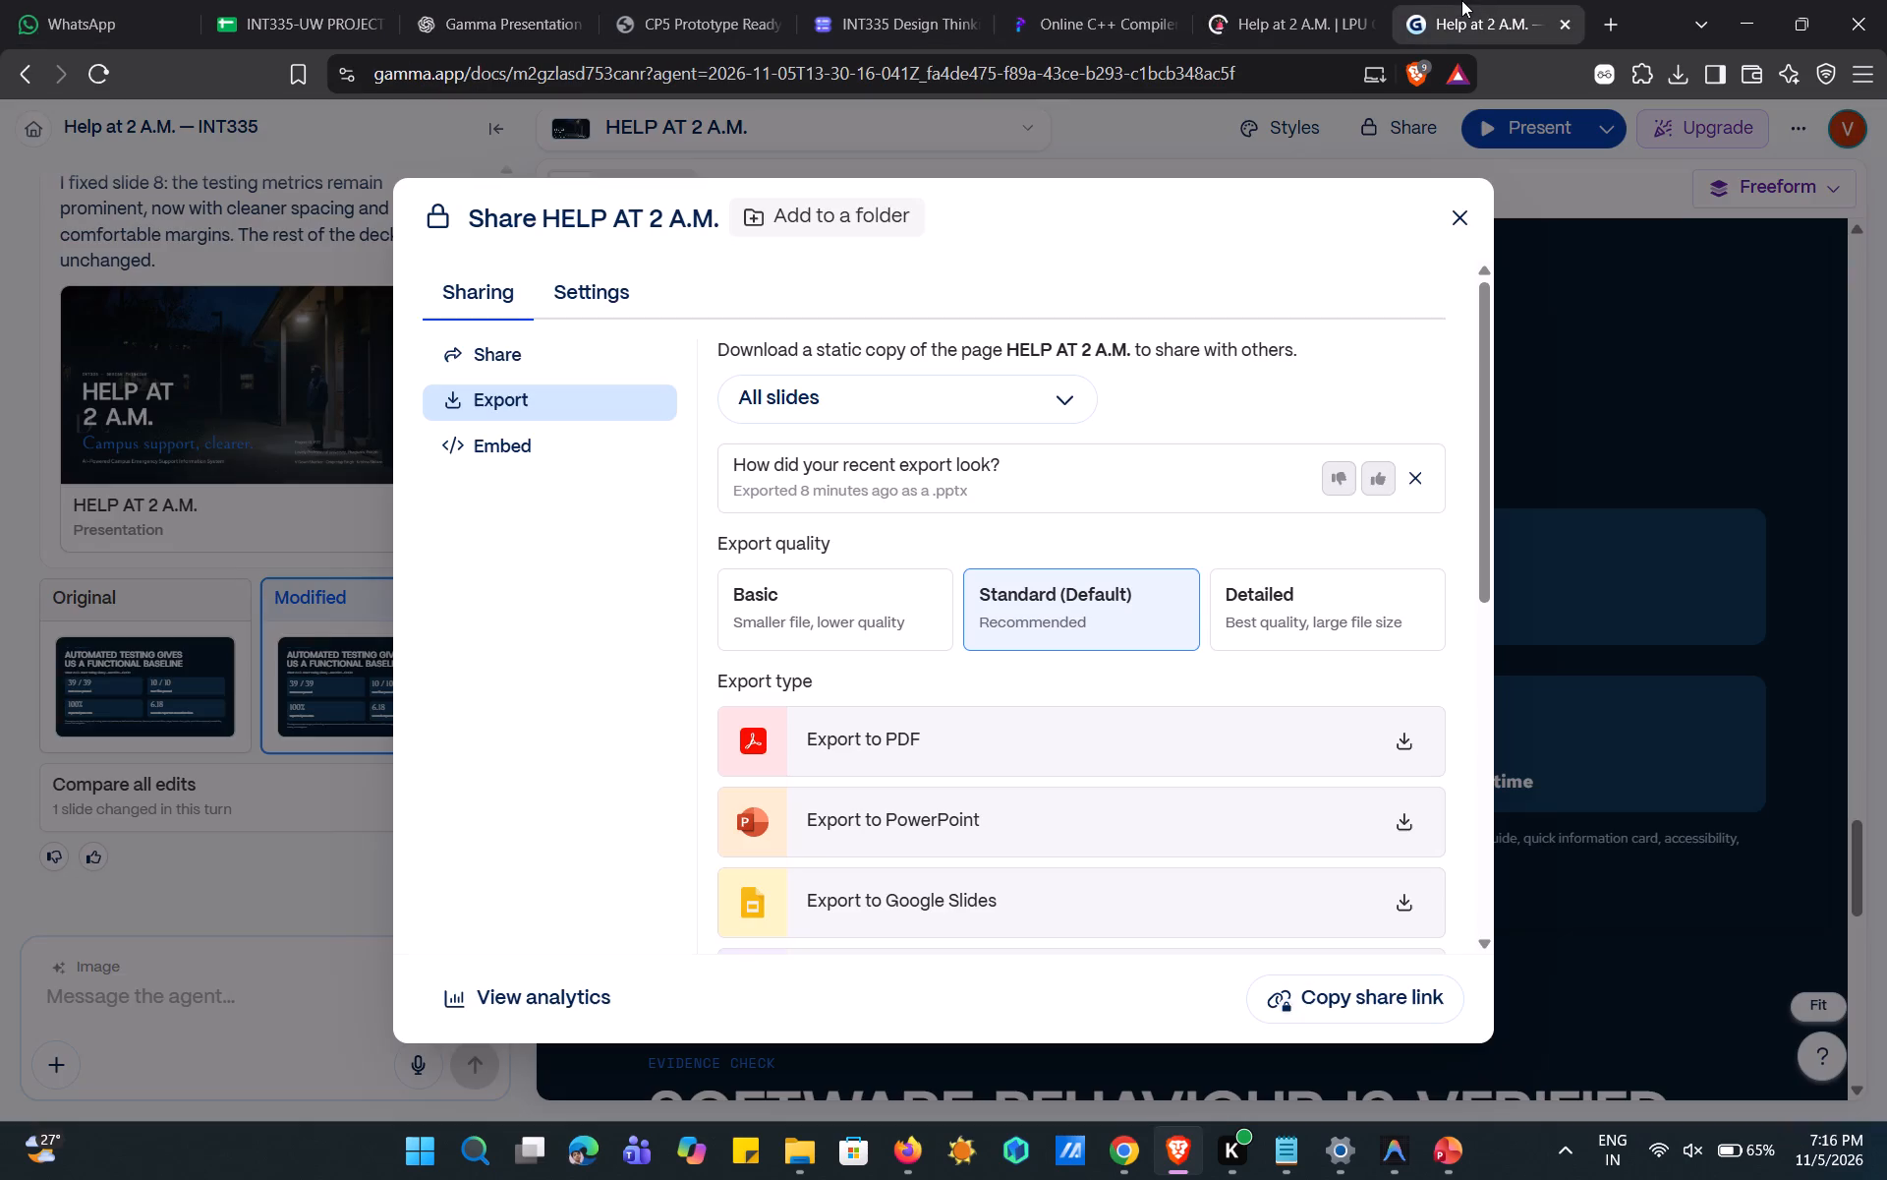
click(1125, 23)
click(1246, 0)
click(1038, 0)
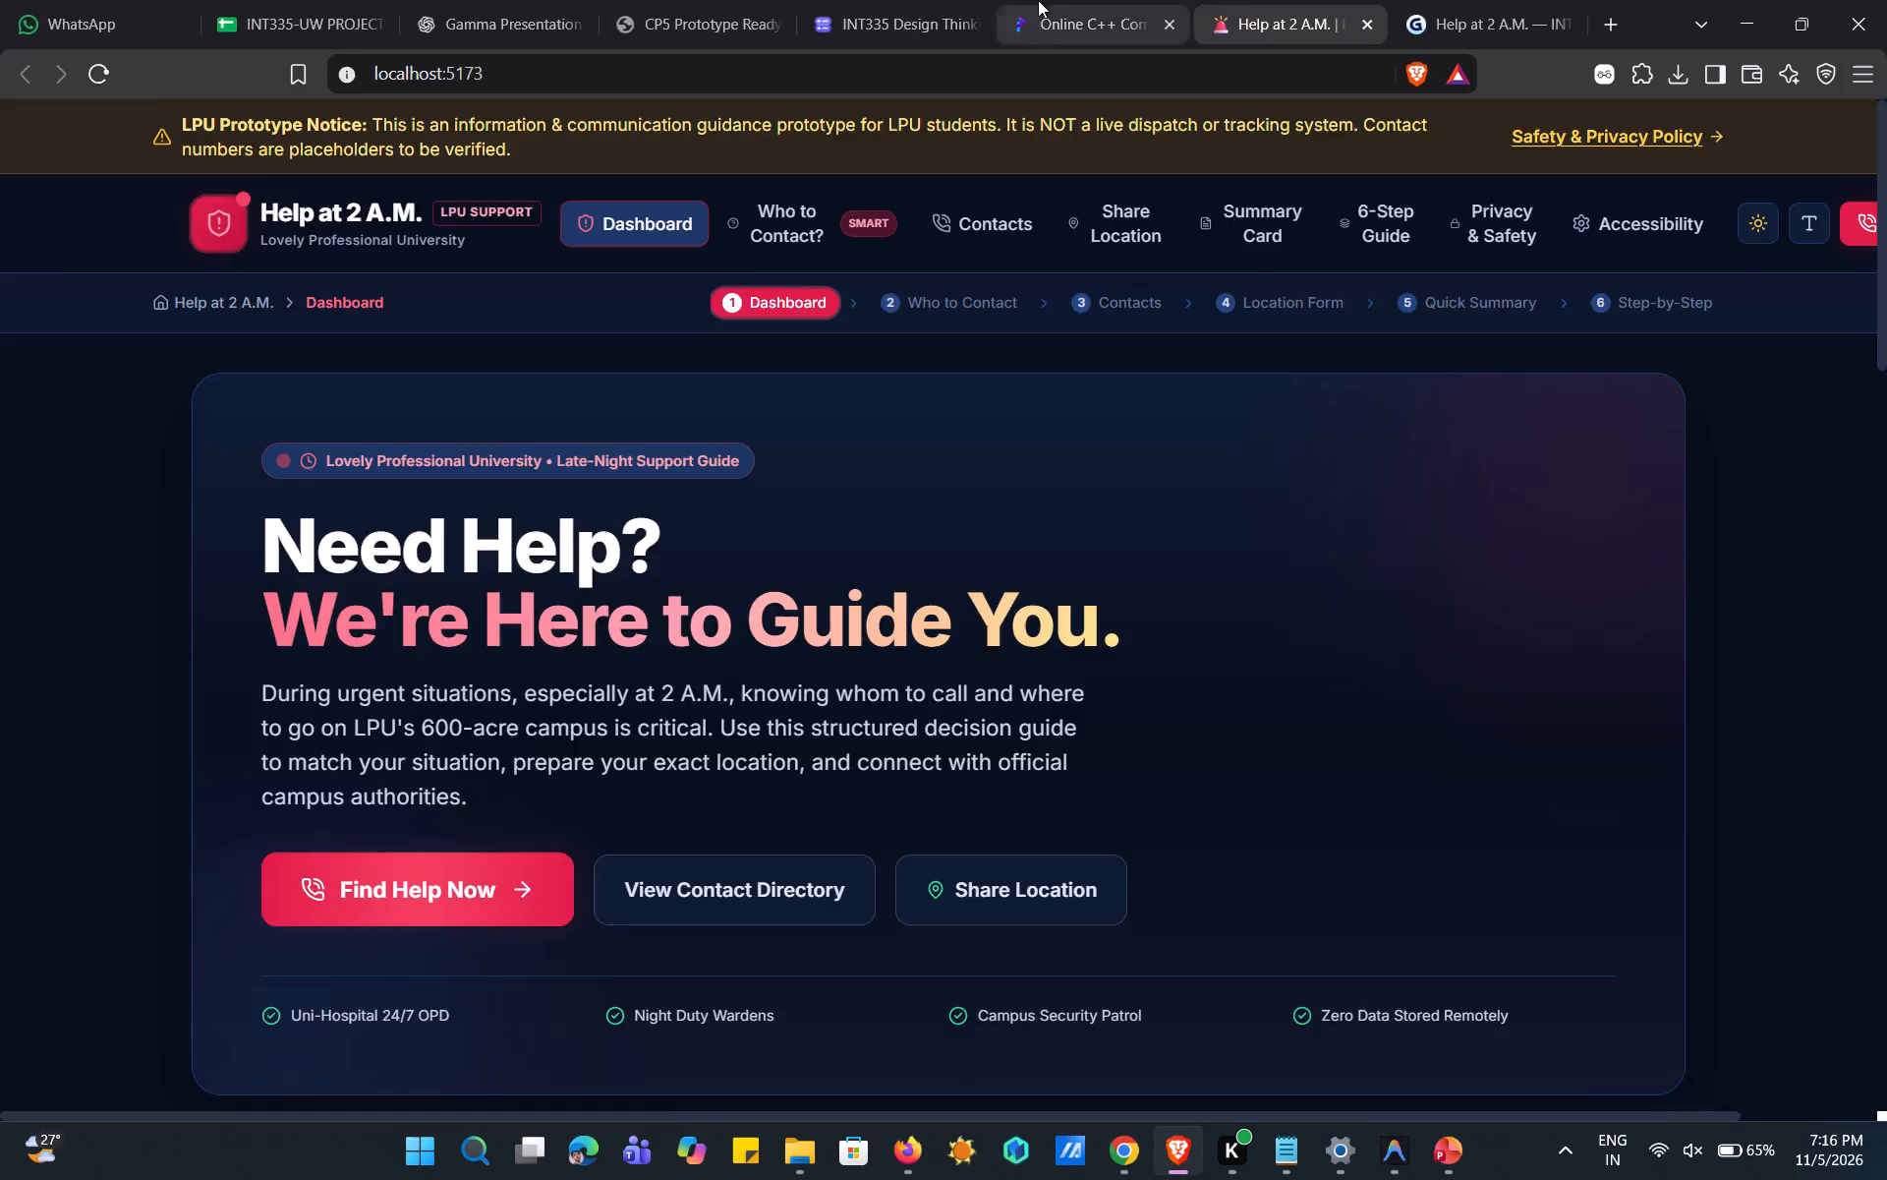
click(863, 0)
click(721, 0)
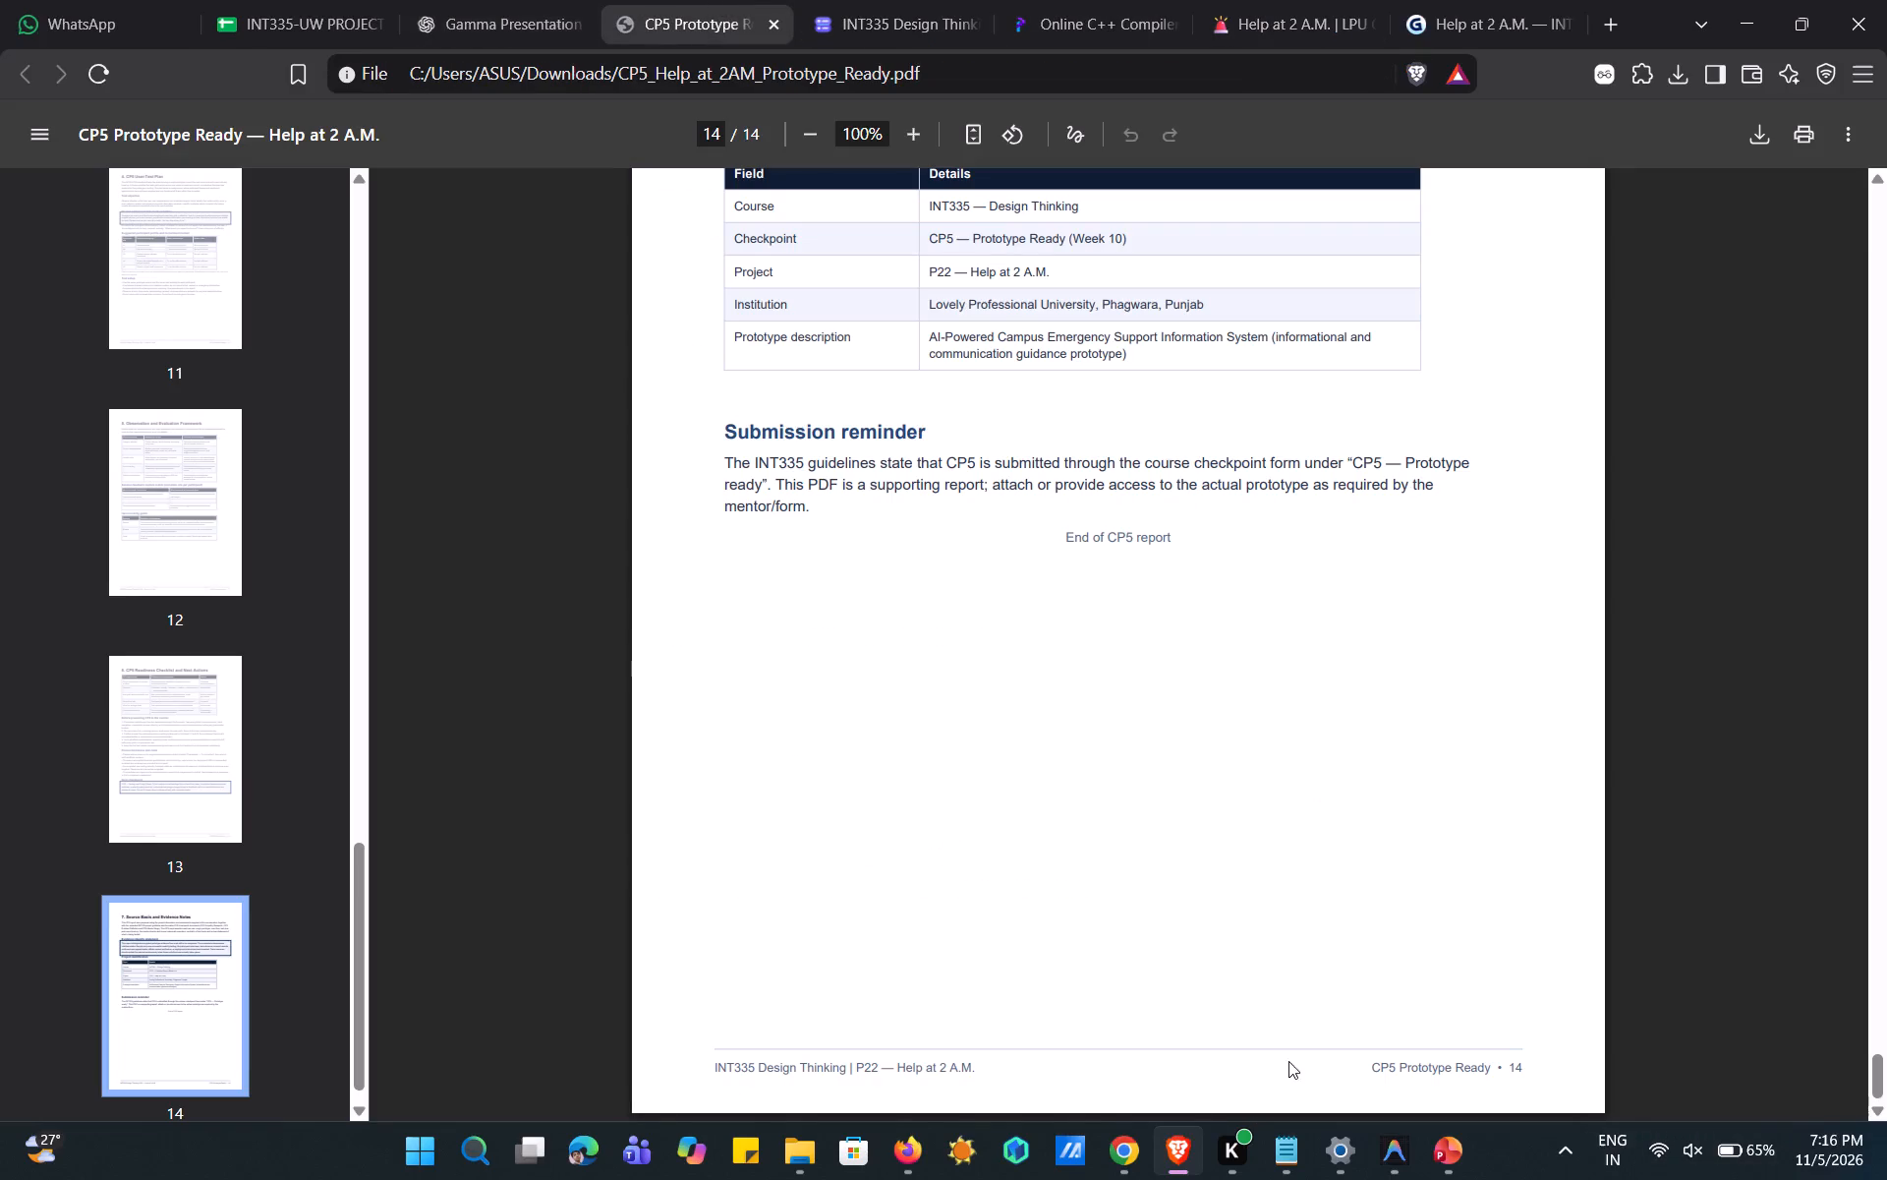
Switch to Google Chrome and copy the web address of the INT 335 CA 2 Drive folder.
click(1142, 1150)
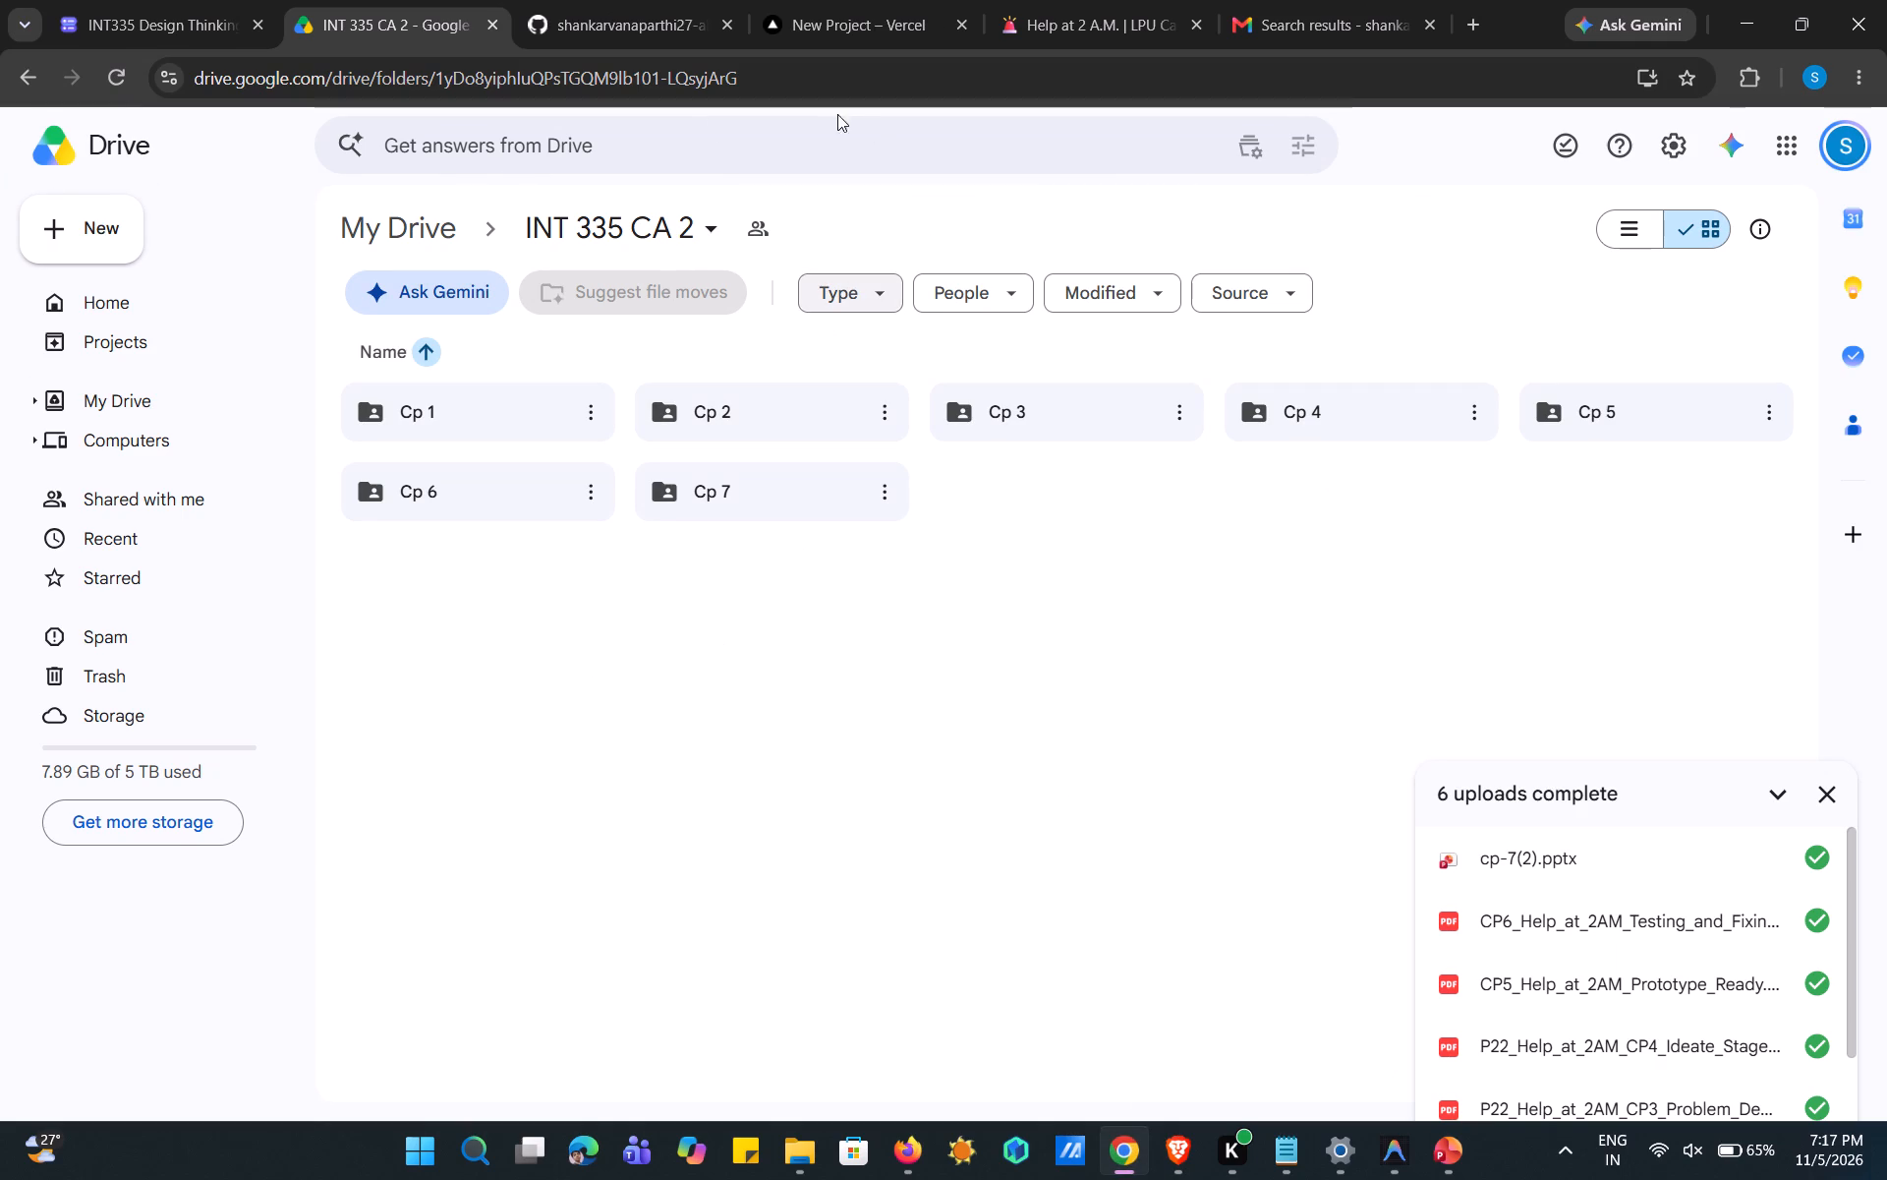
drag(755, 76, 181, 54)
key(ctrl+c)
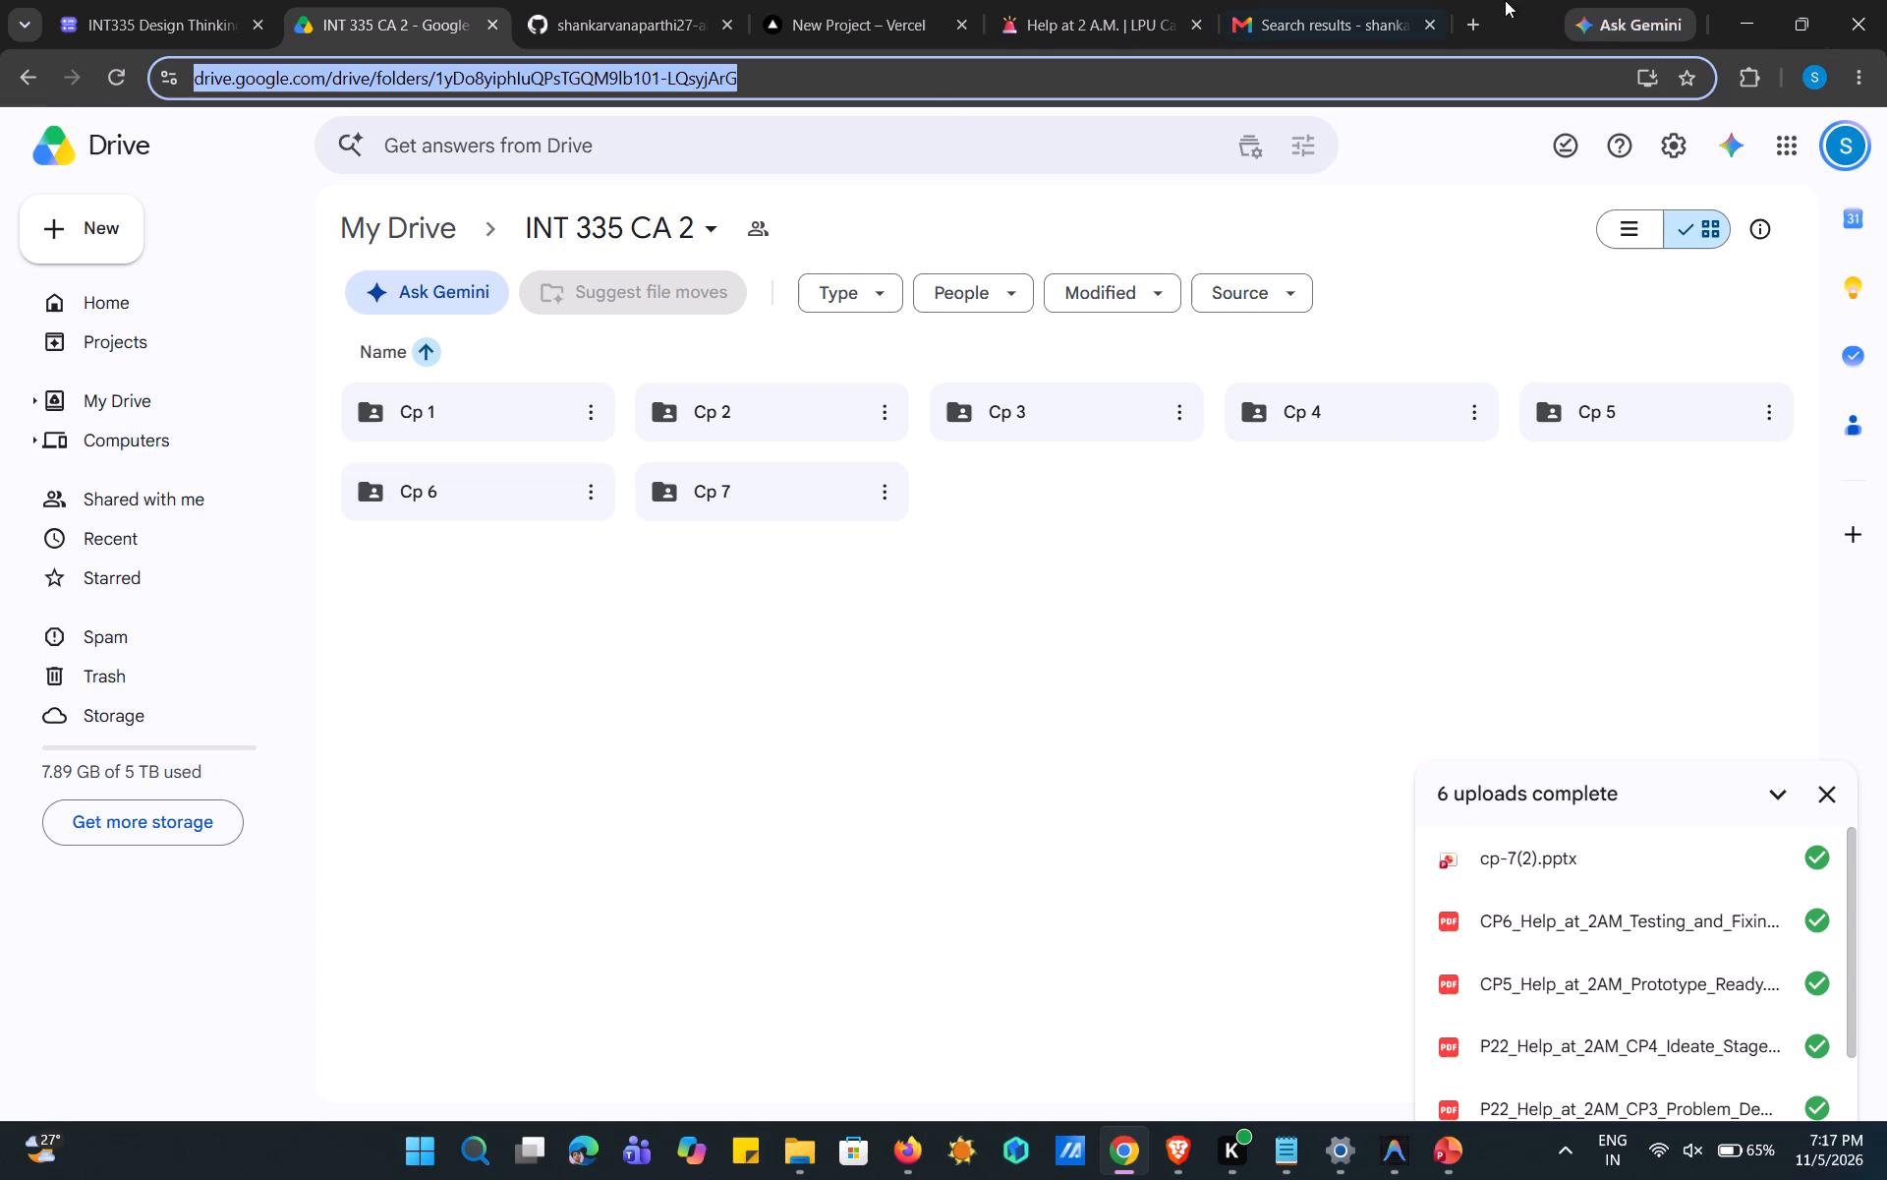
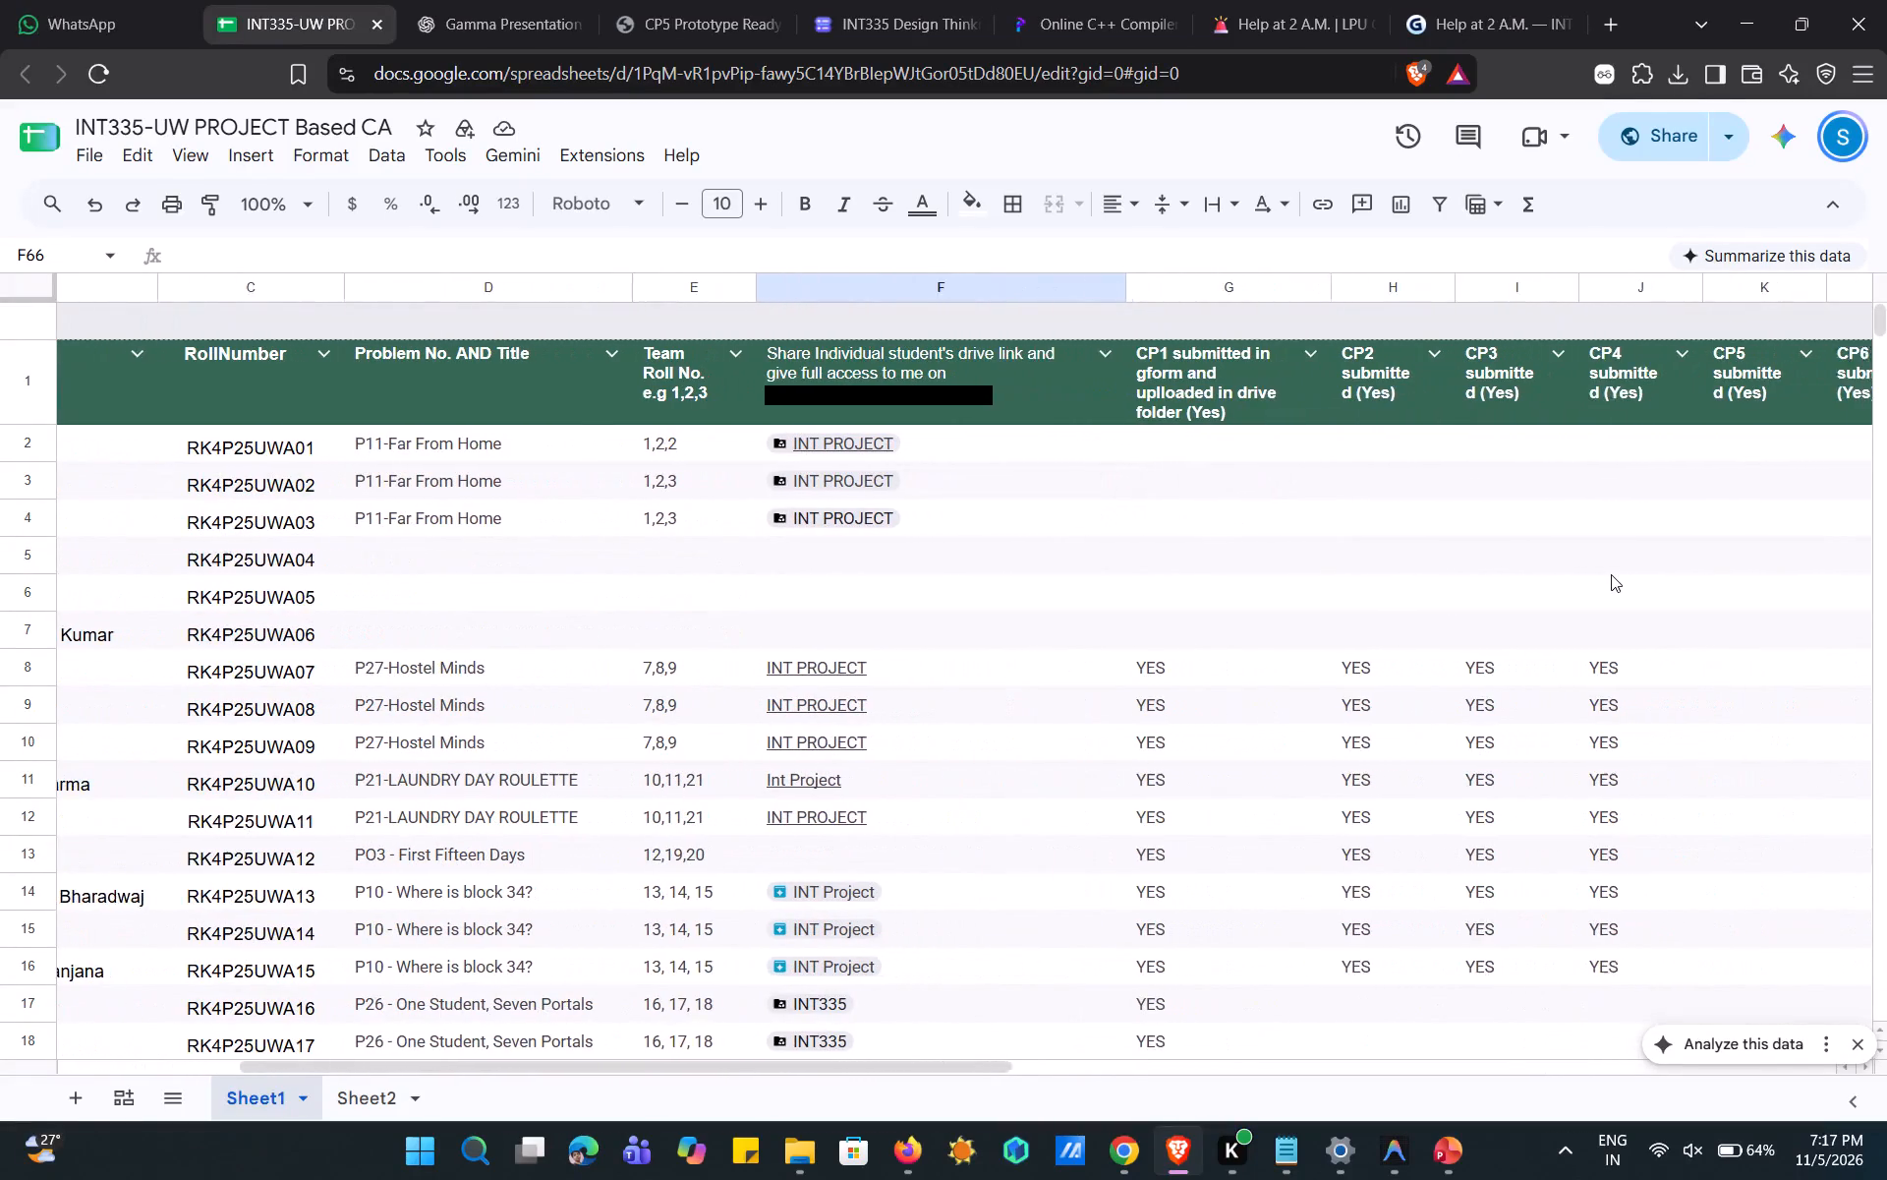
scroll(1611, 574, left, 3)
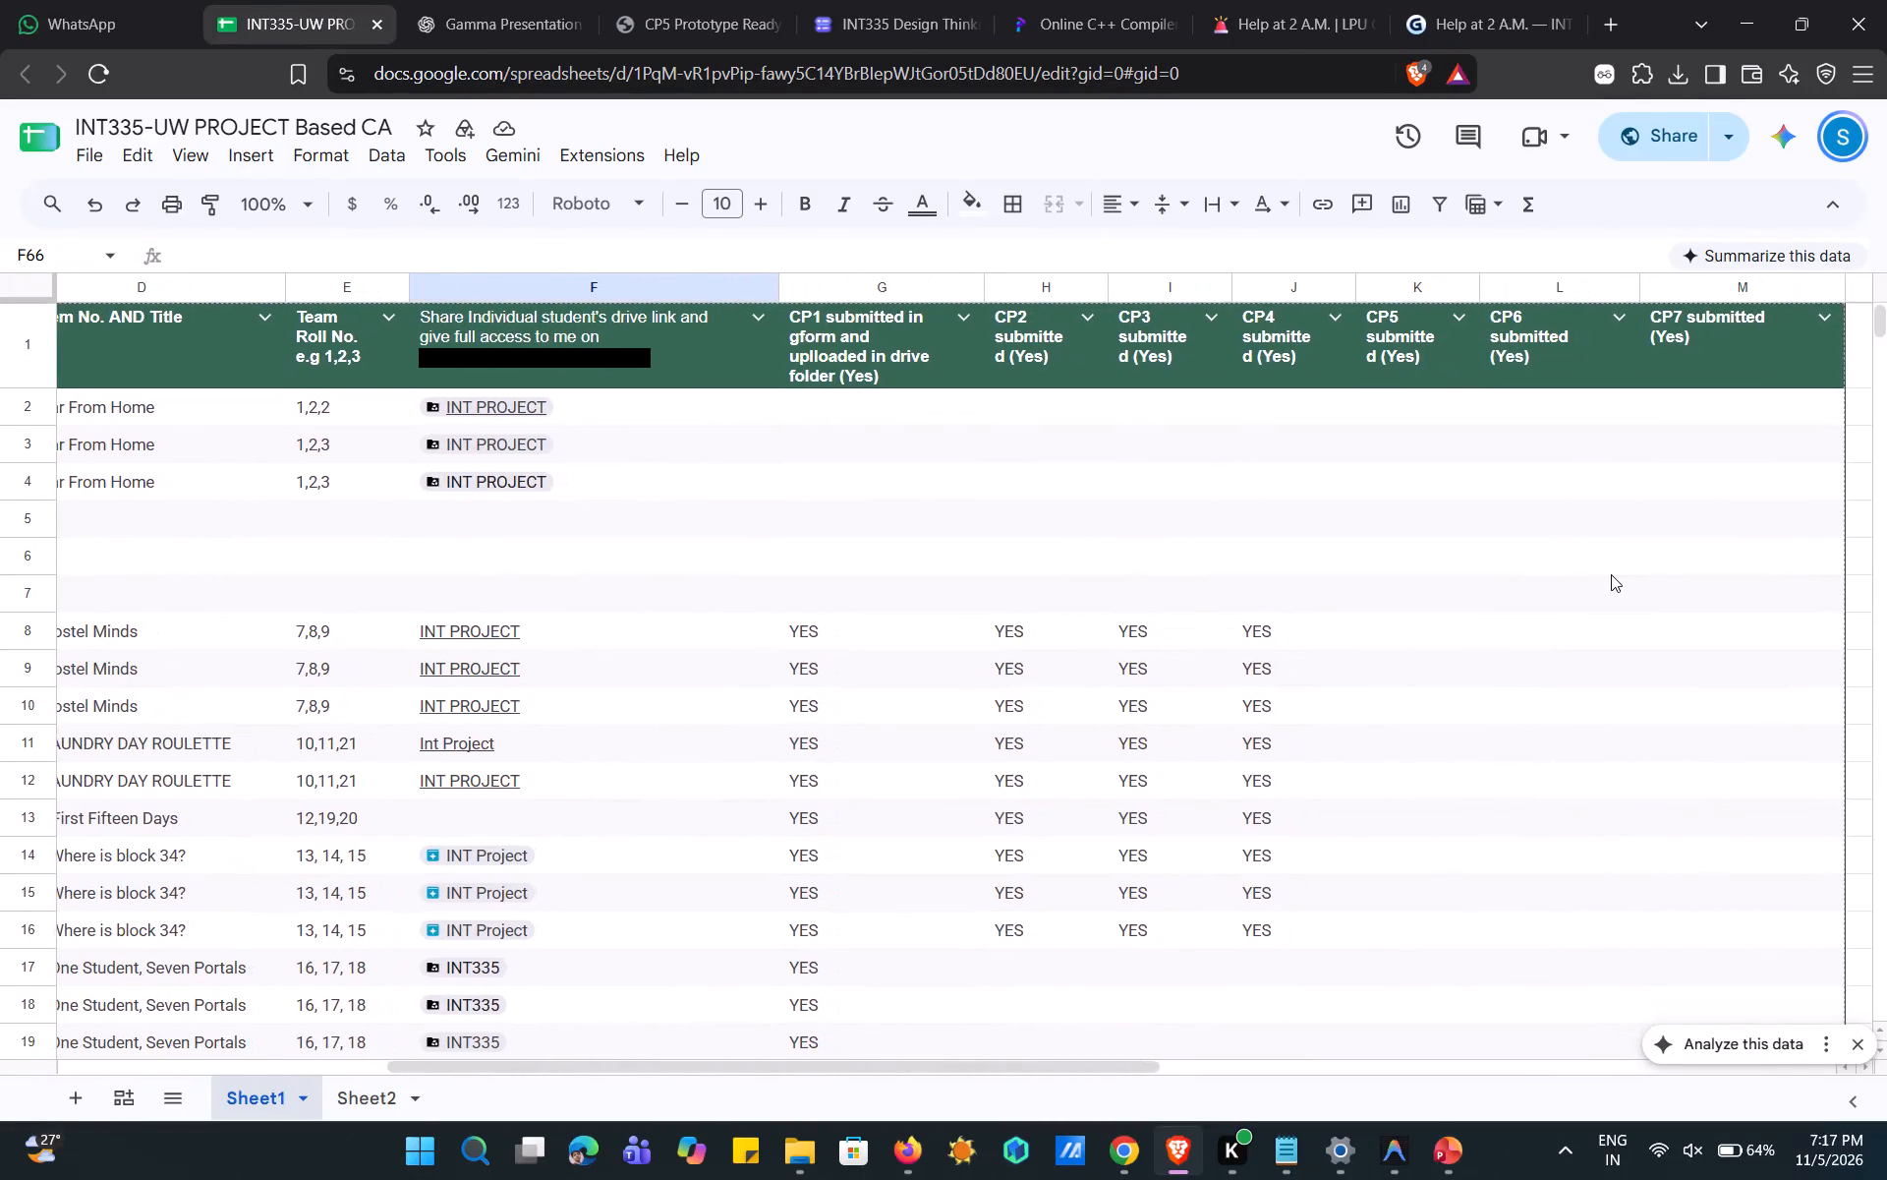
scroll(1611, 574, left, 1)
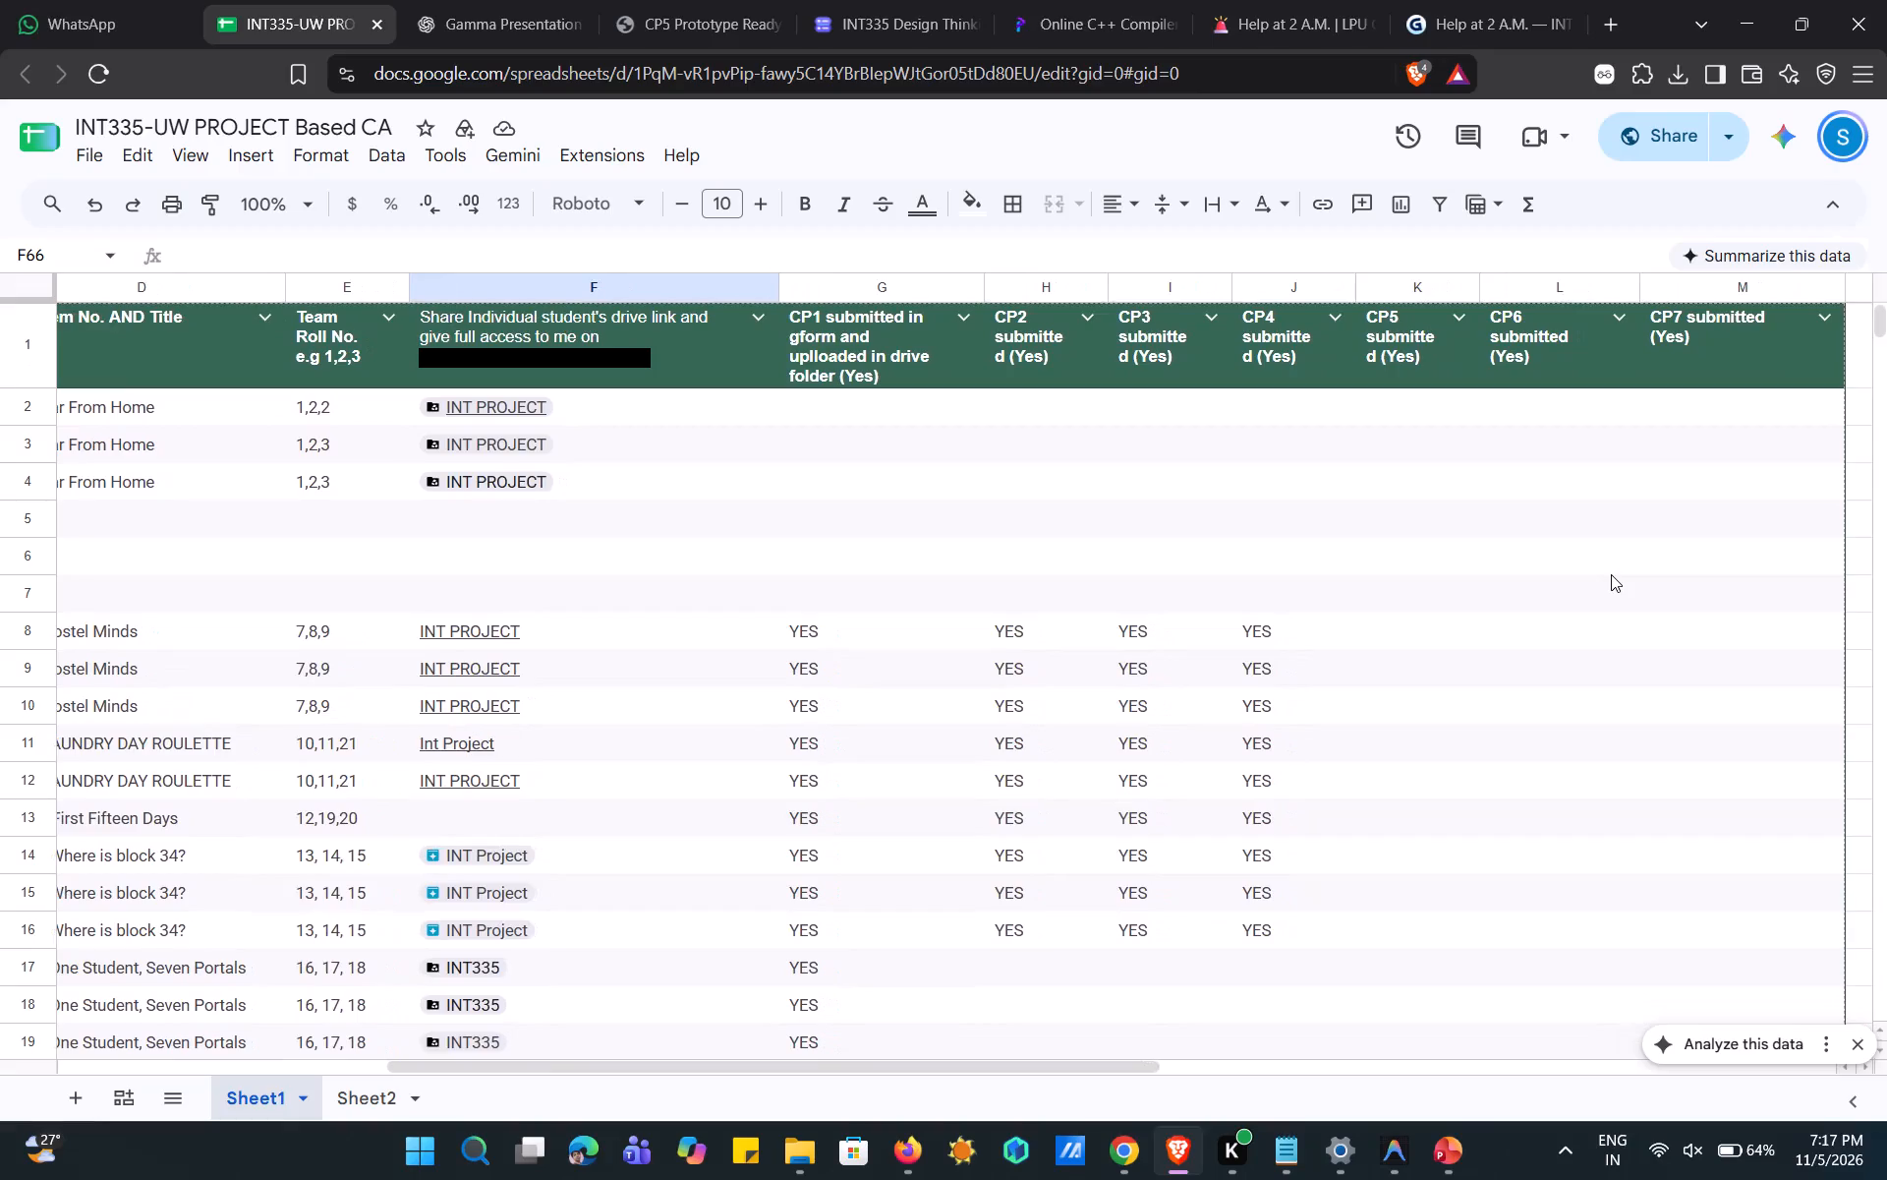
Examine the other students' problem titles, Drive links and CP1 to CP7 submission entries in the upper rows of Sheet1.
scroll(1611, 574, right, 1)
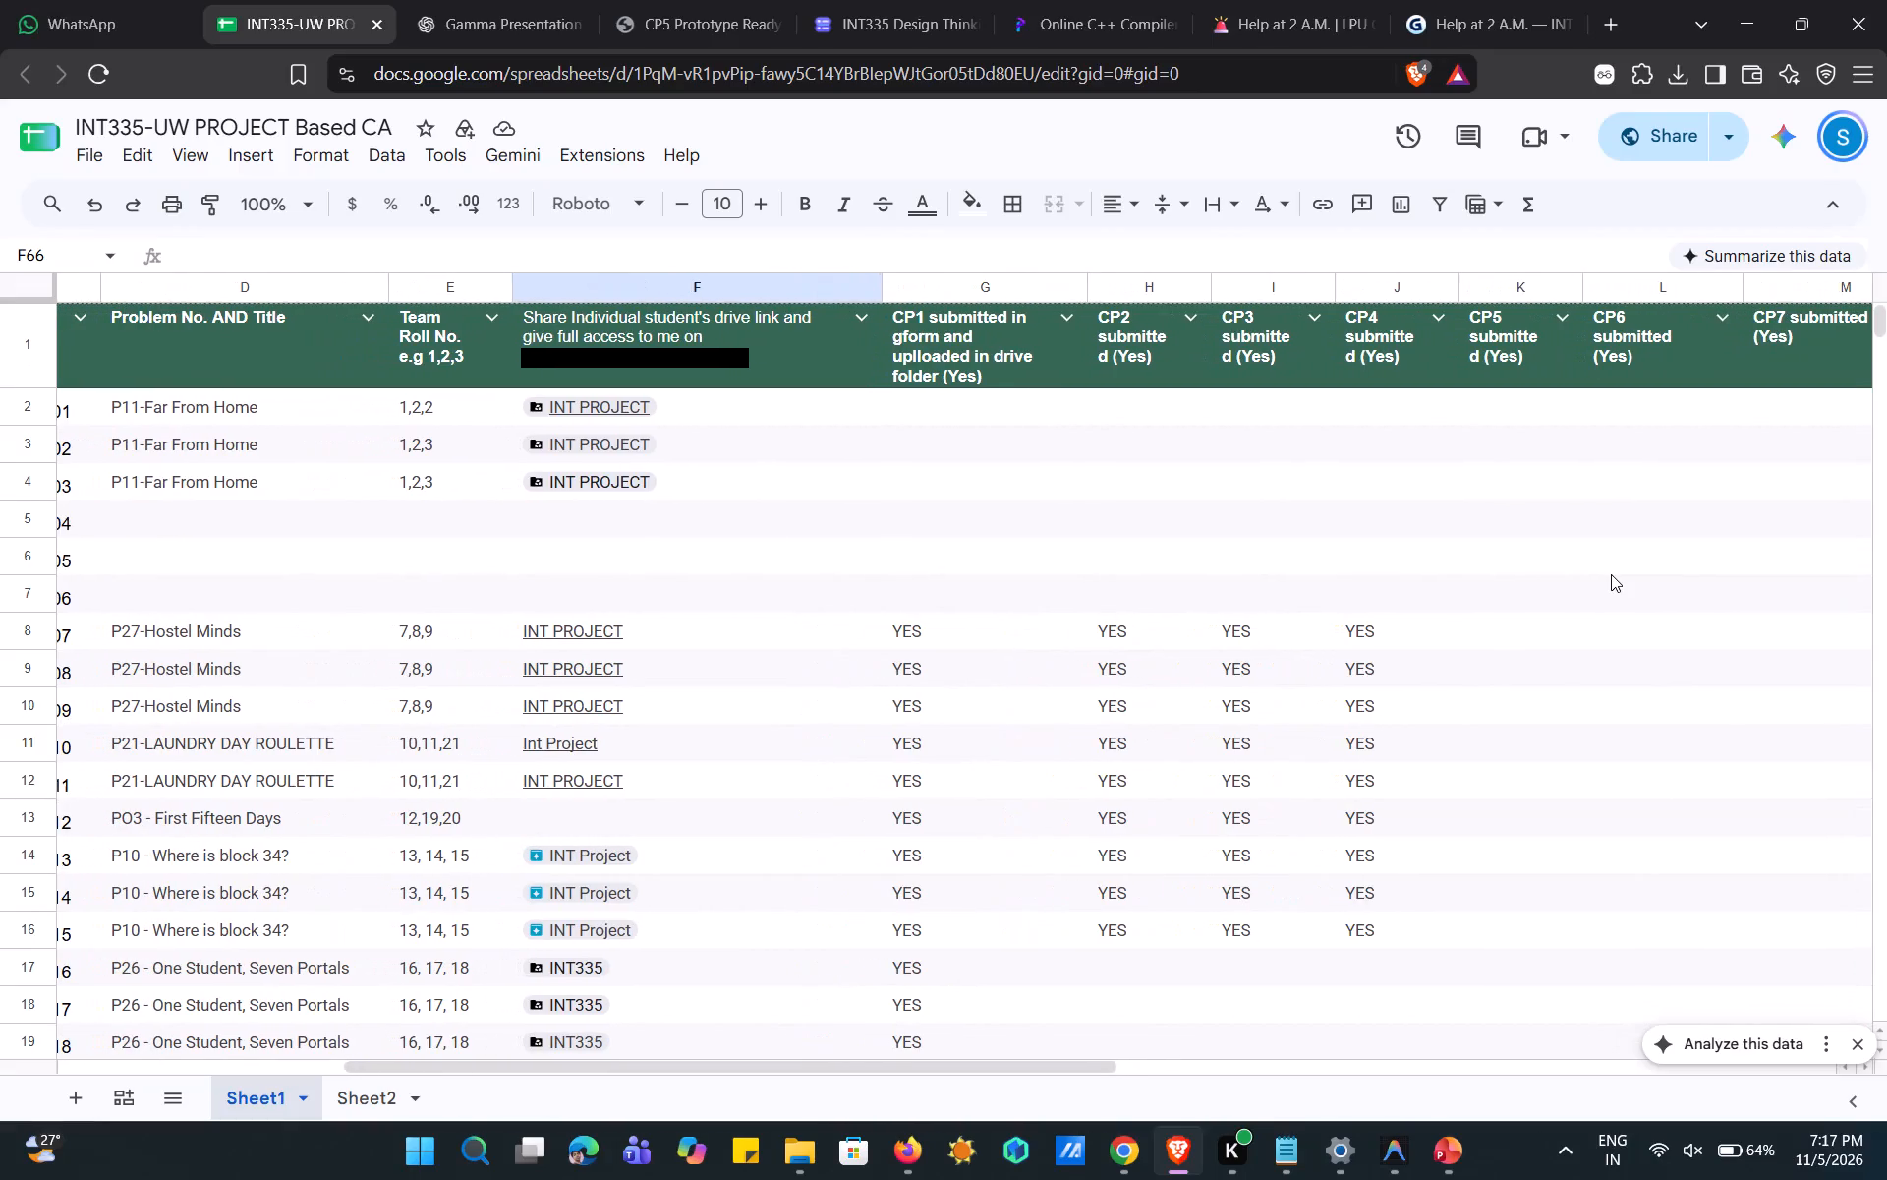
scroll(1611, 574, left, 1)
scroll(1611, 574, right, 1)
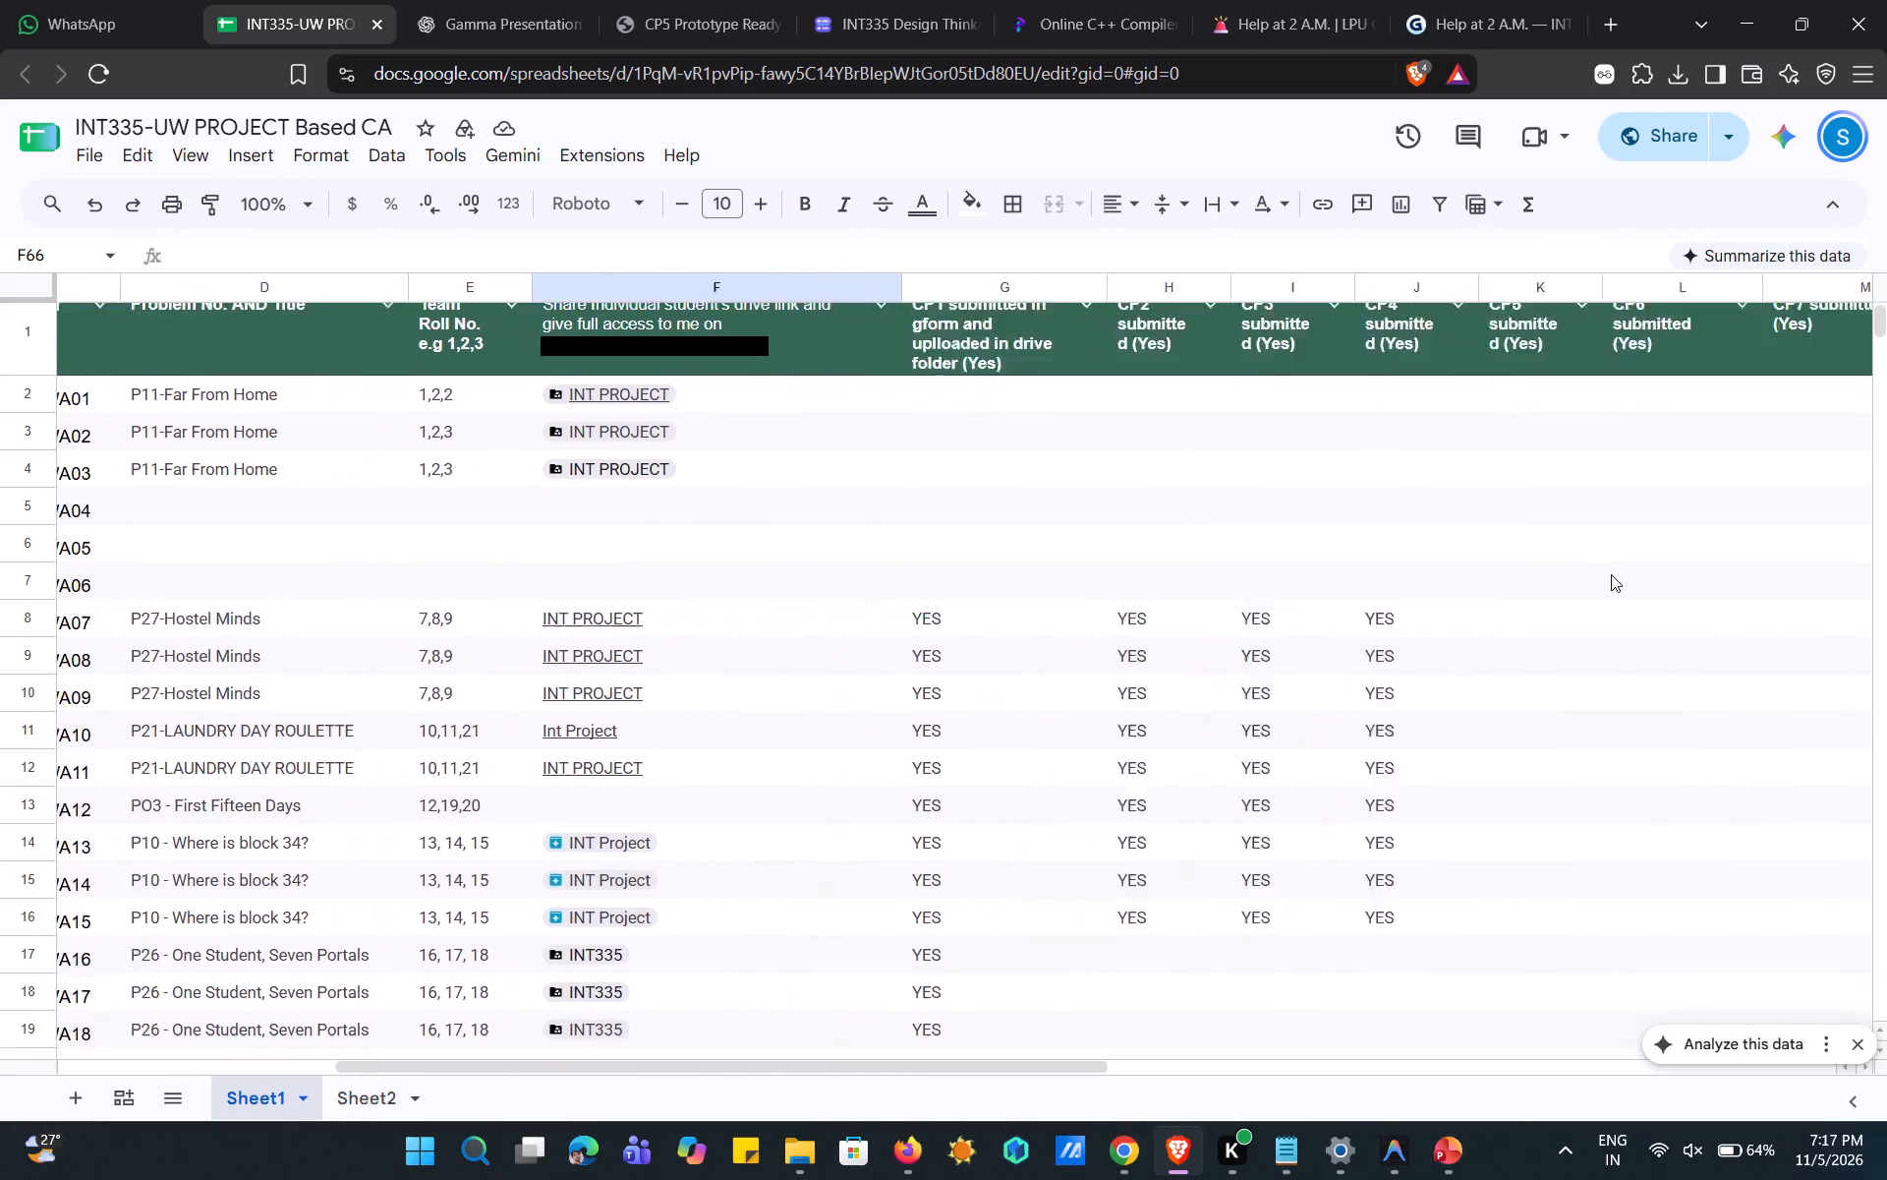
scroll(1611, 574, right, 1)
scroll(1611, 574, down, 1)
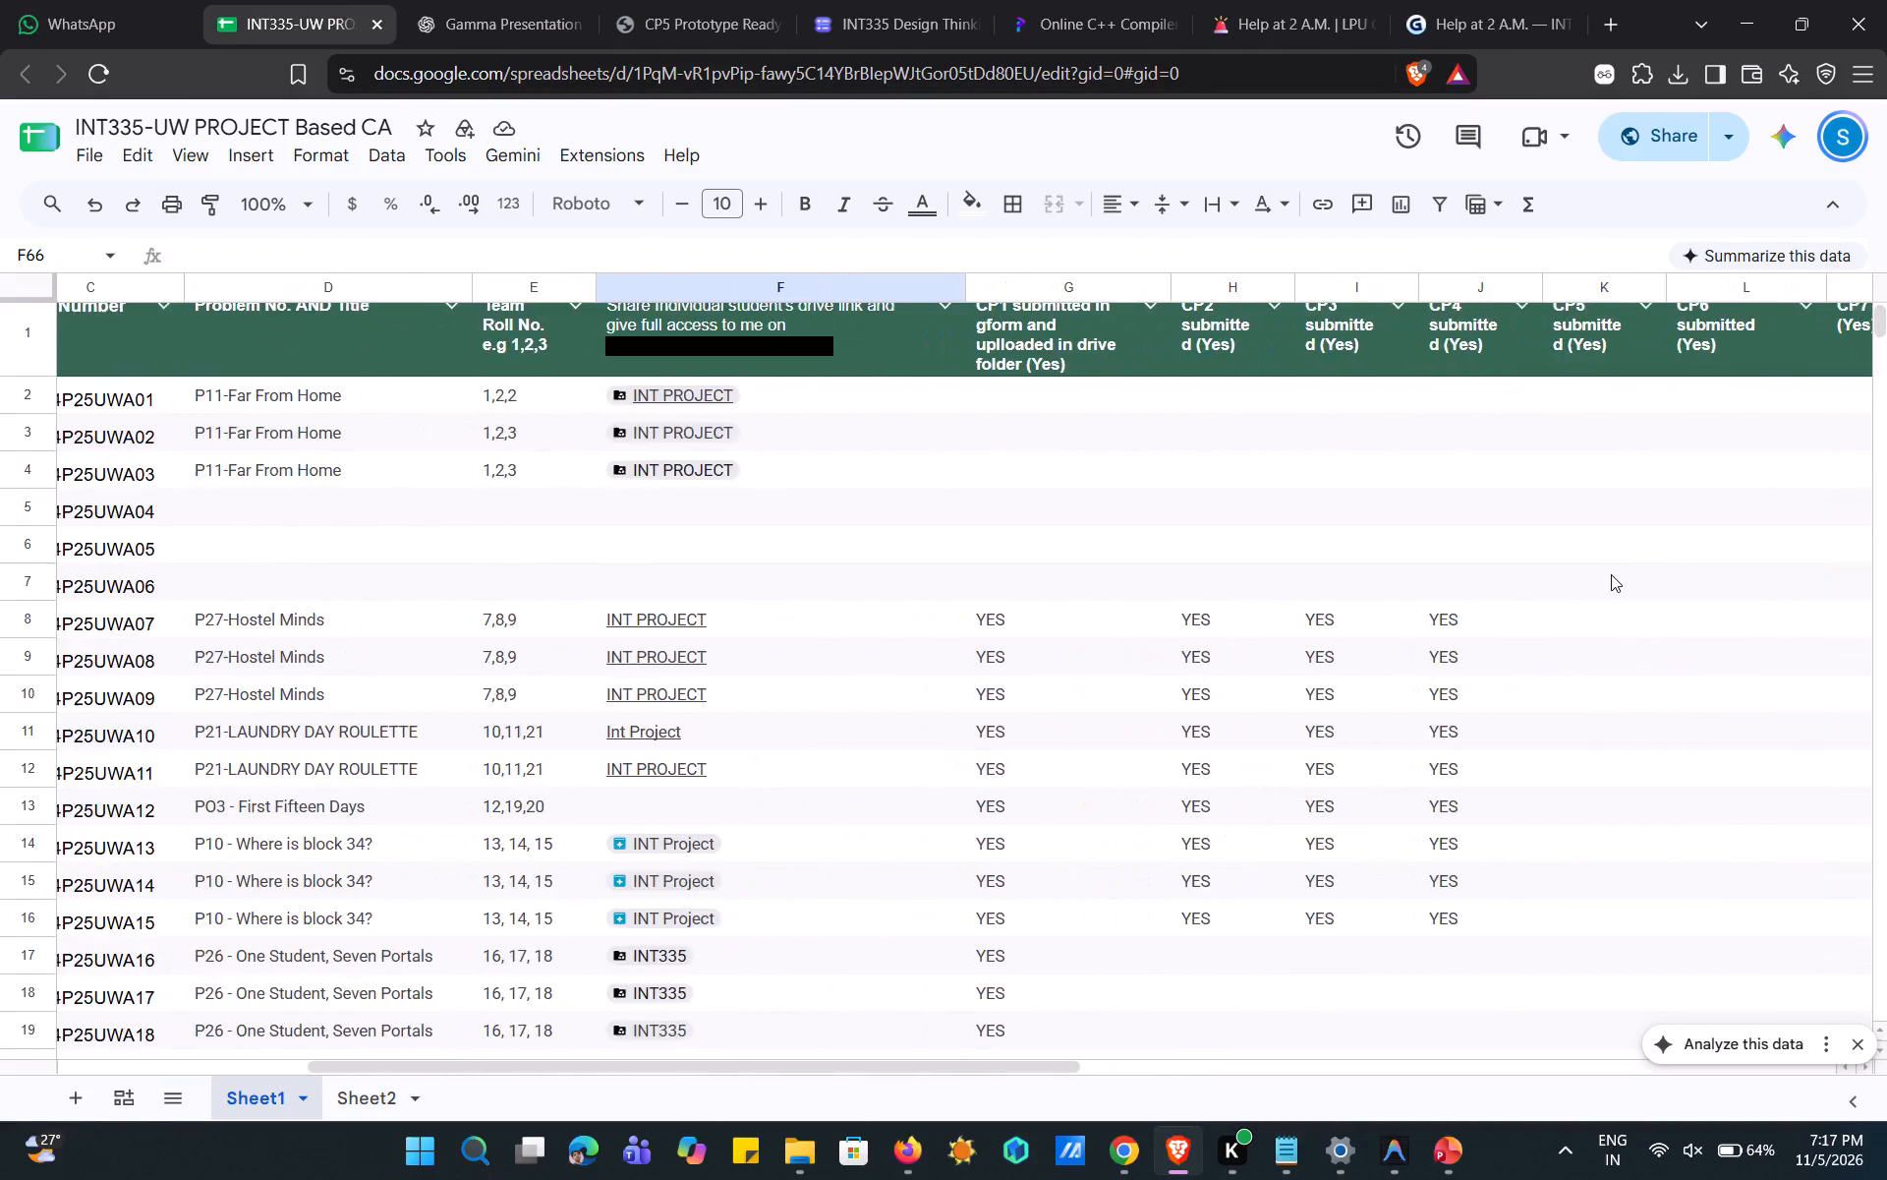
scroll(1611, 574, down, 2)
scroll(1611, 574, right, 1)
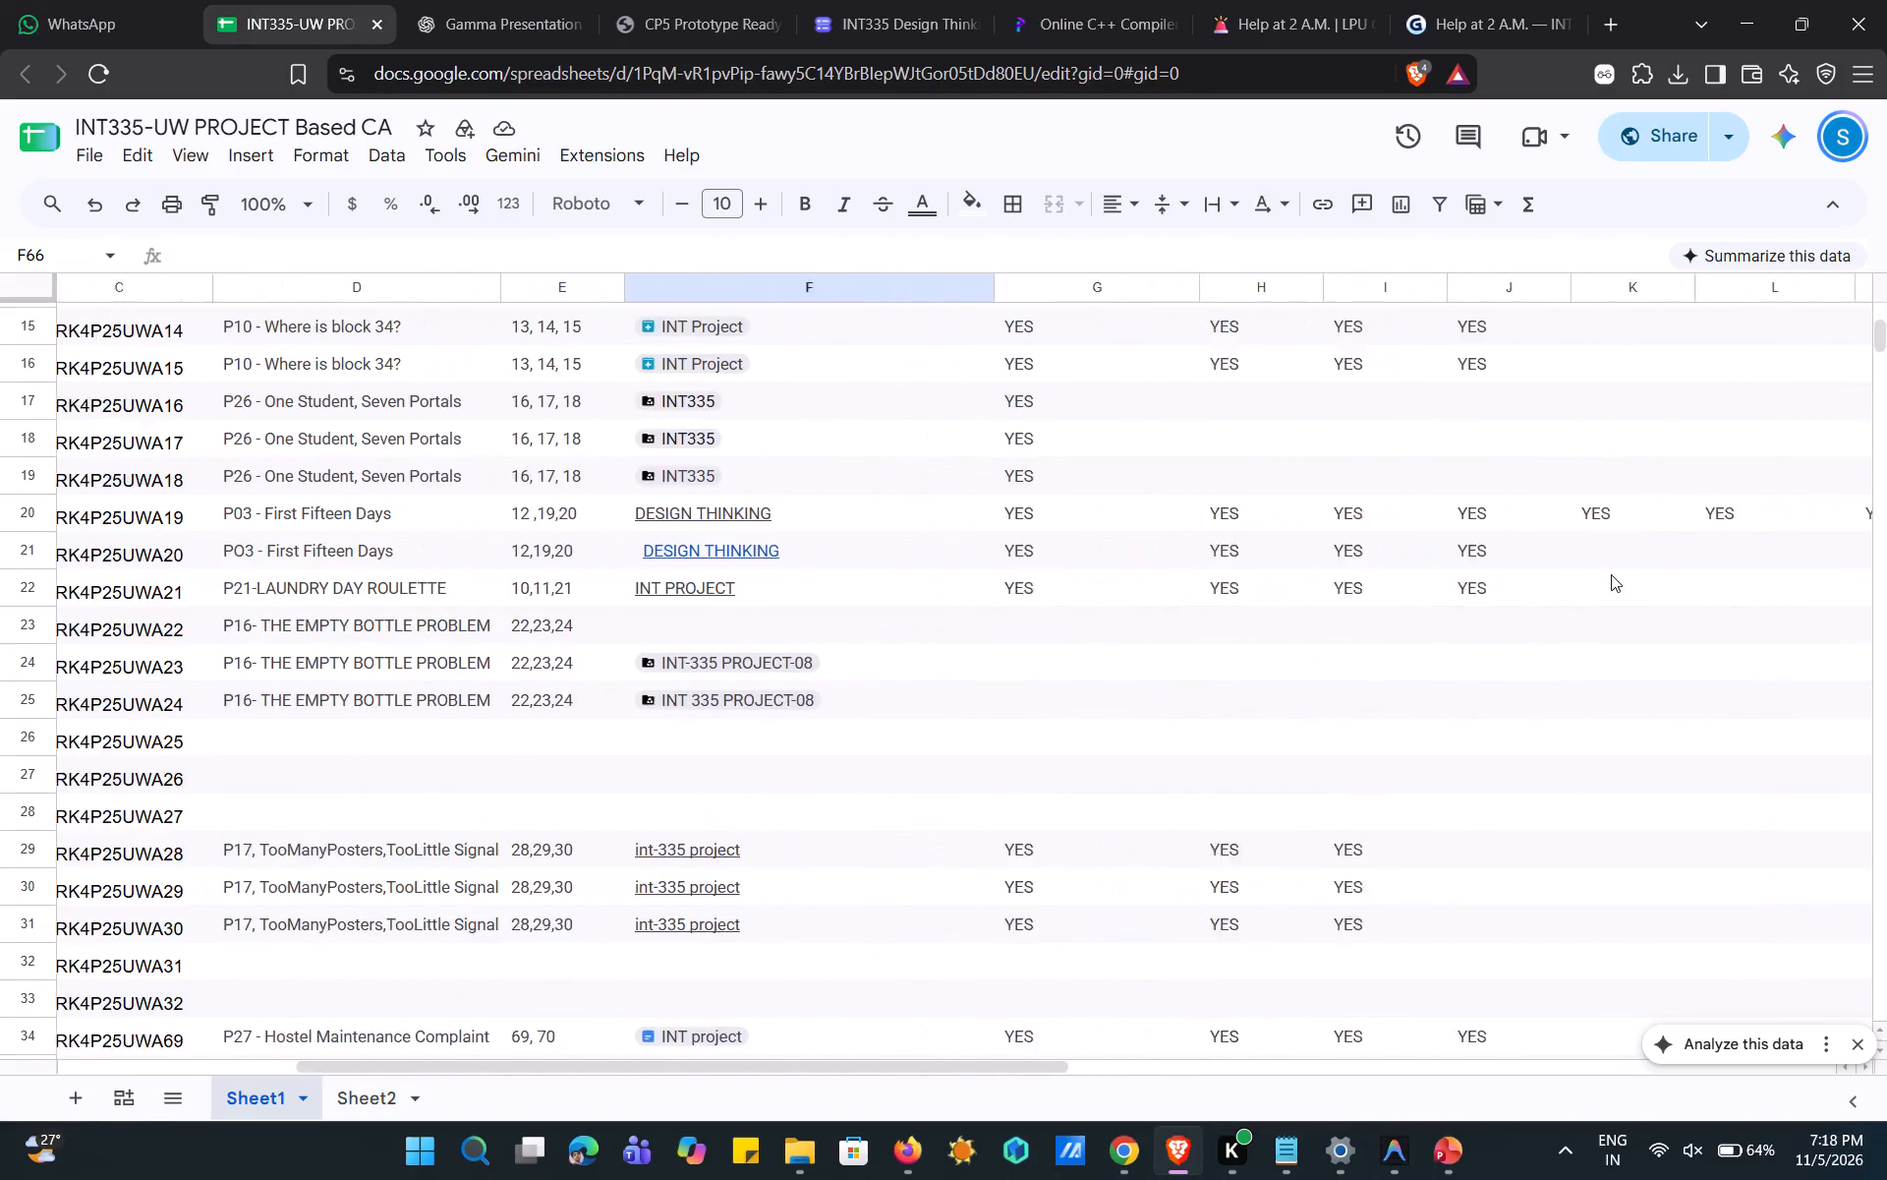
scroll(1611, 574, right, 3)
scroll(1611, 574, left, 1)
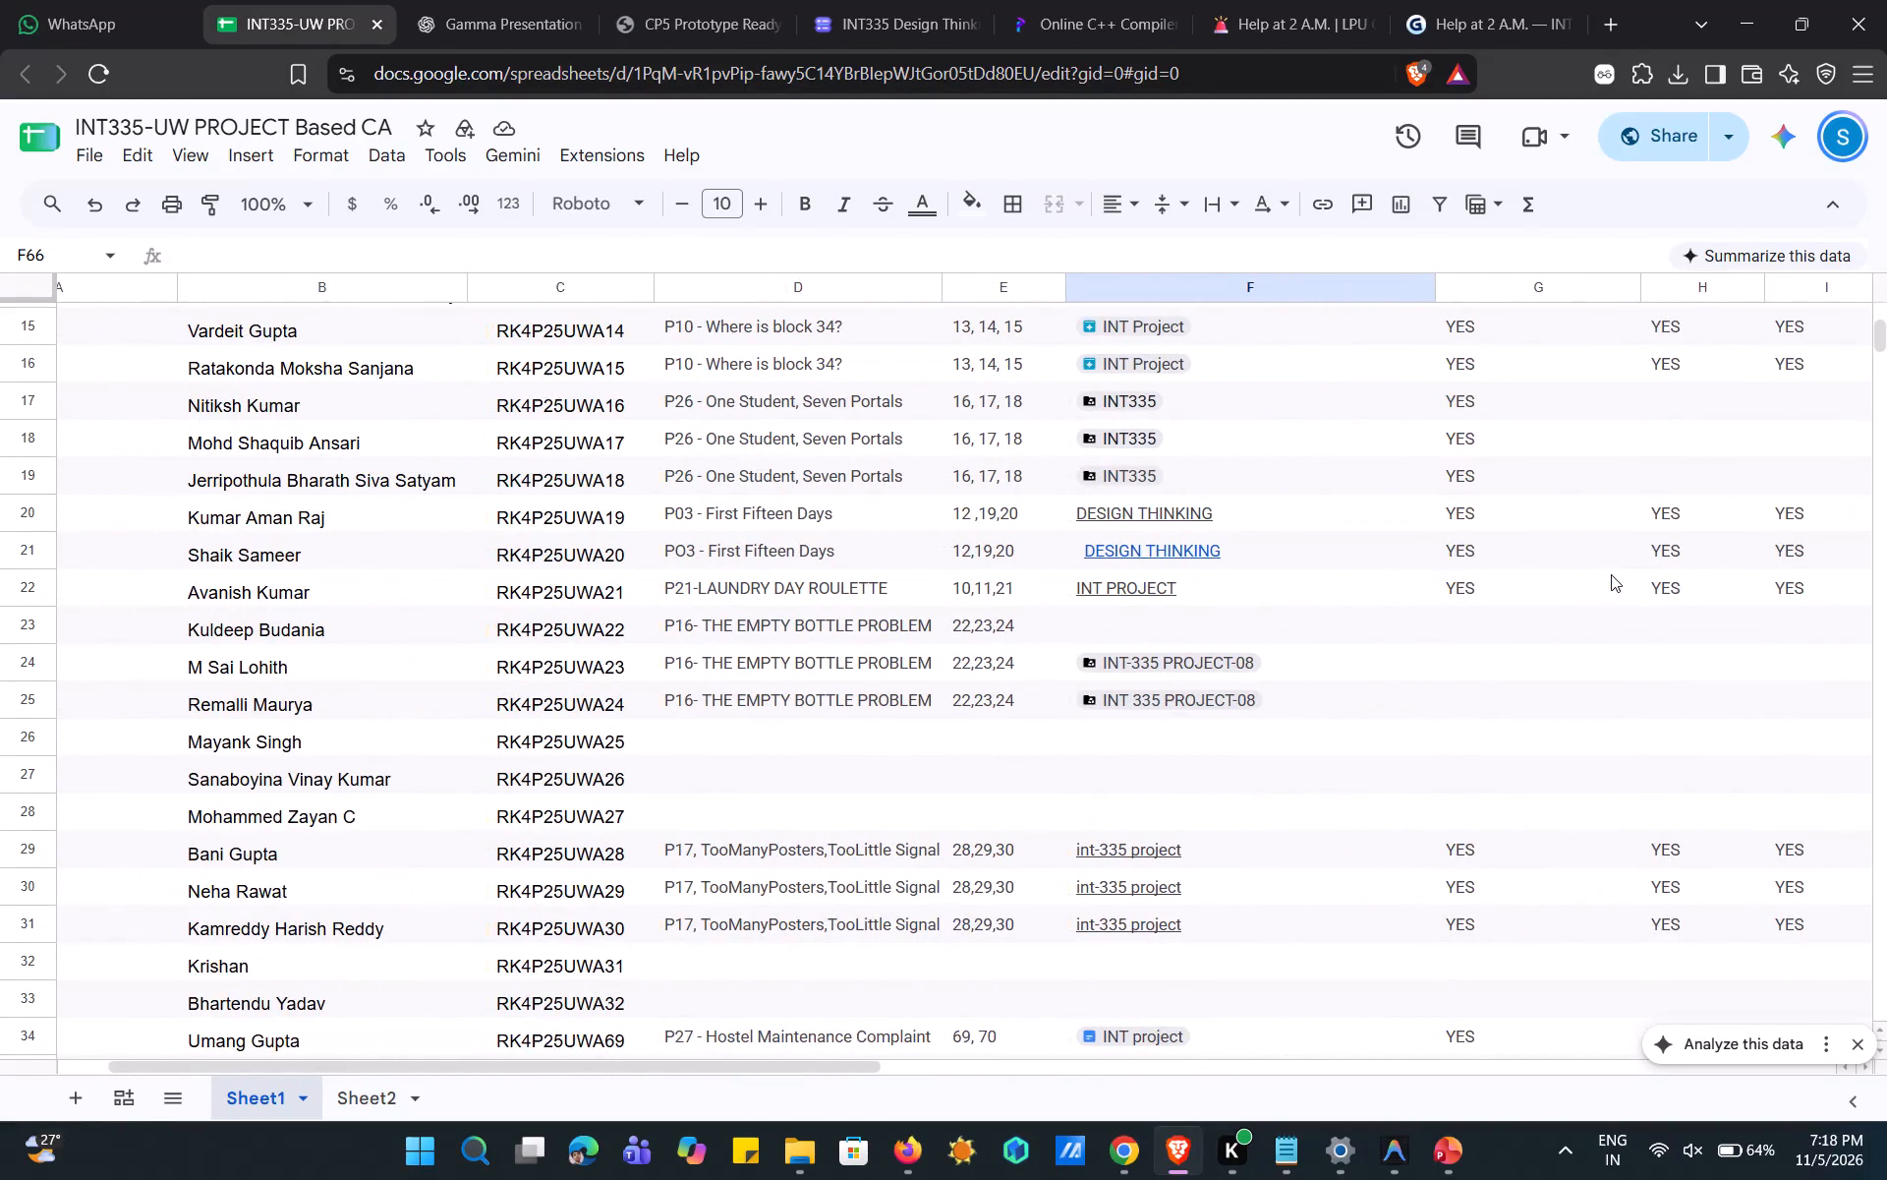
scroll(1611, 574, left, 1)
scroll(1611, 574, down, 1)
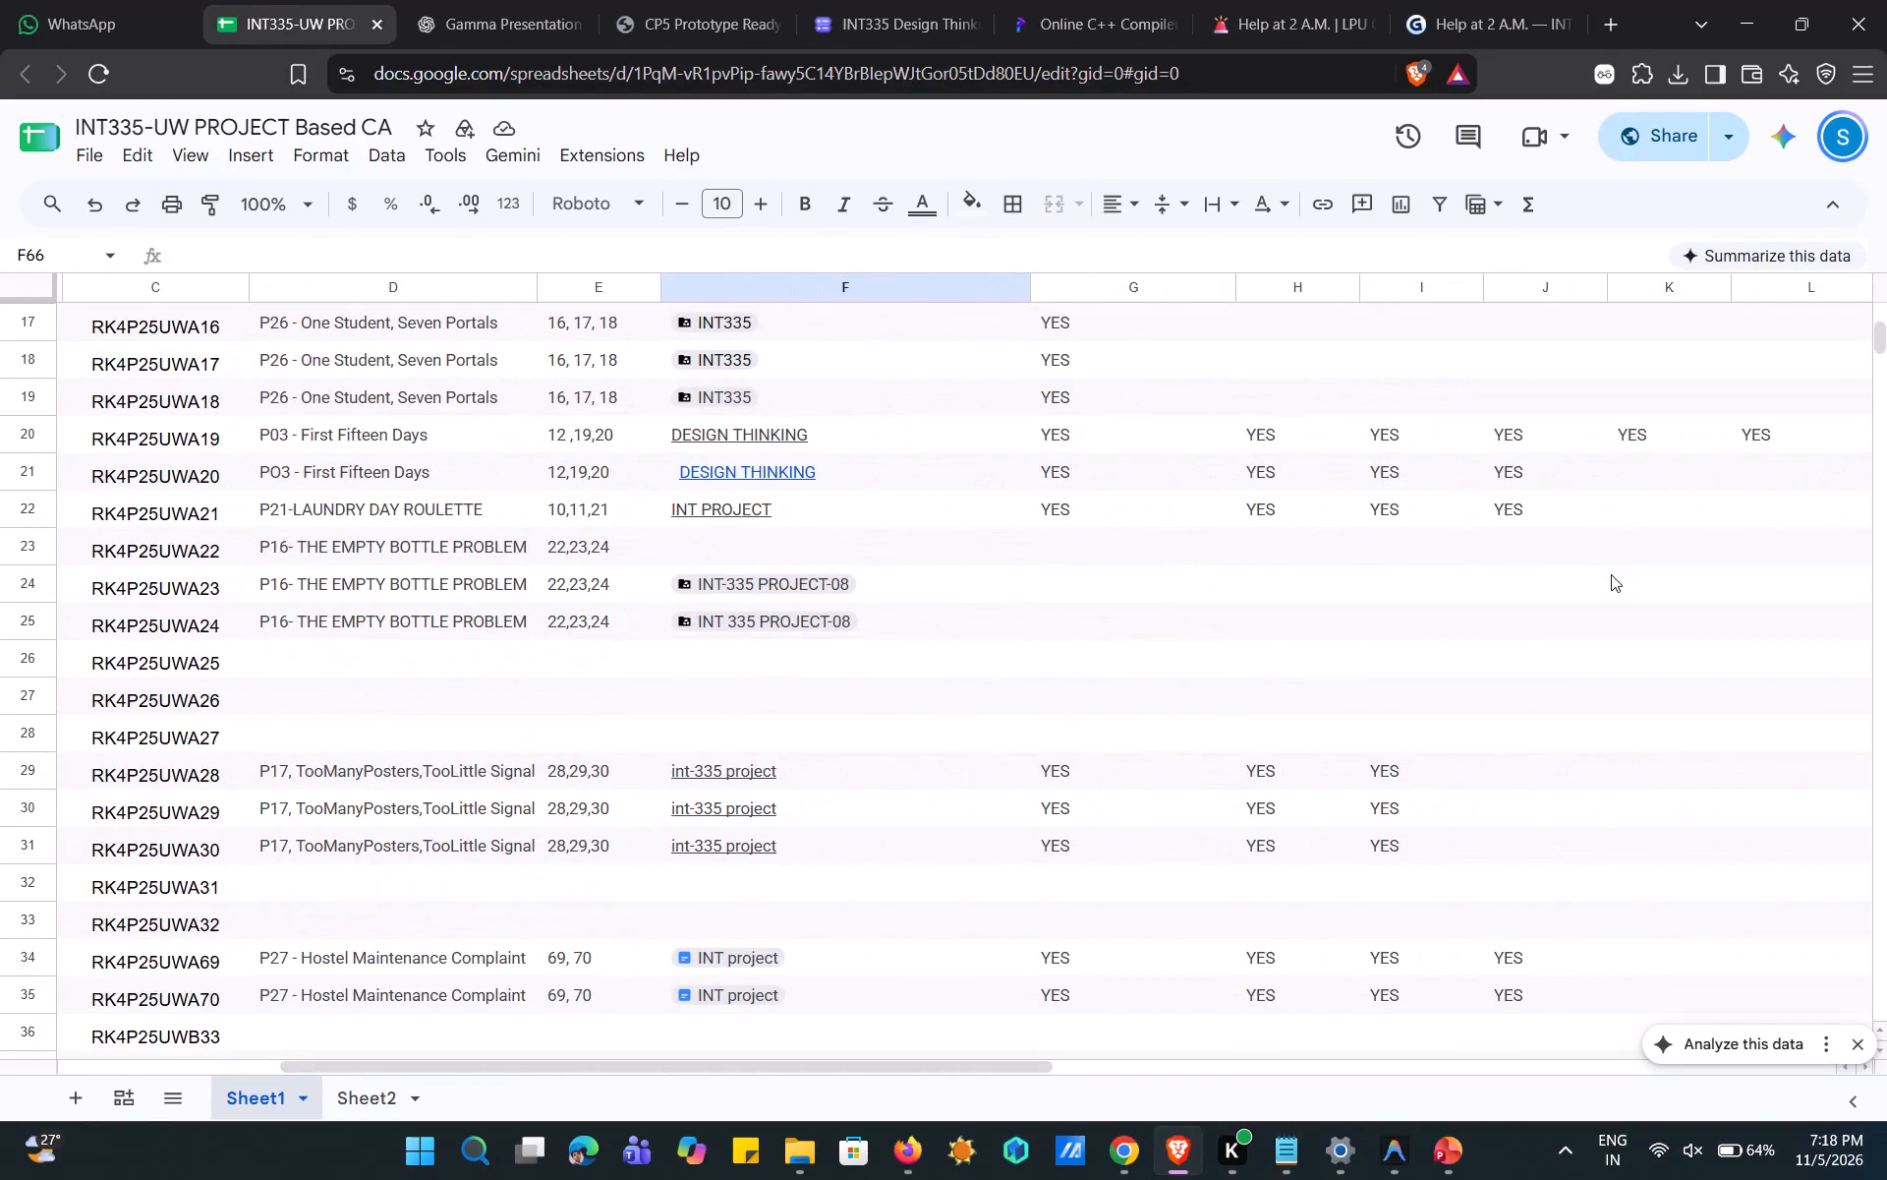
Examine the problem titles, team roll numbers, Drive links and checkpoint entries in rows 23 to 66 of Sheet1.
scroll(1611, 574, down, 1)
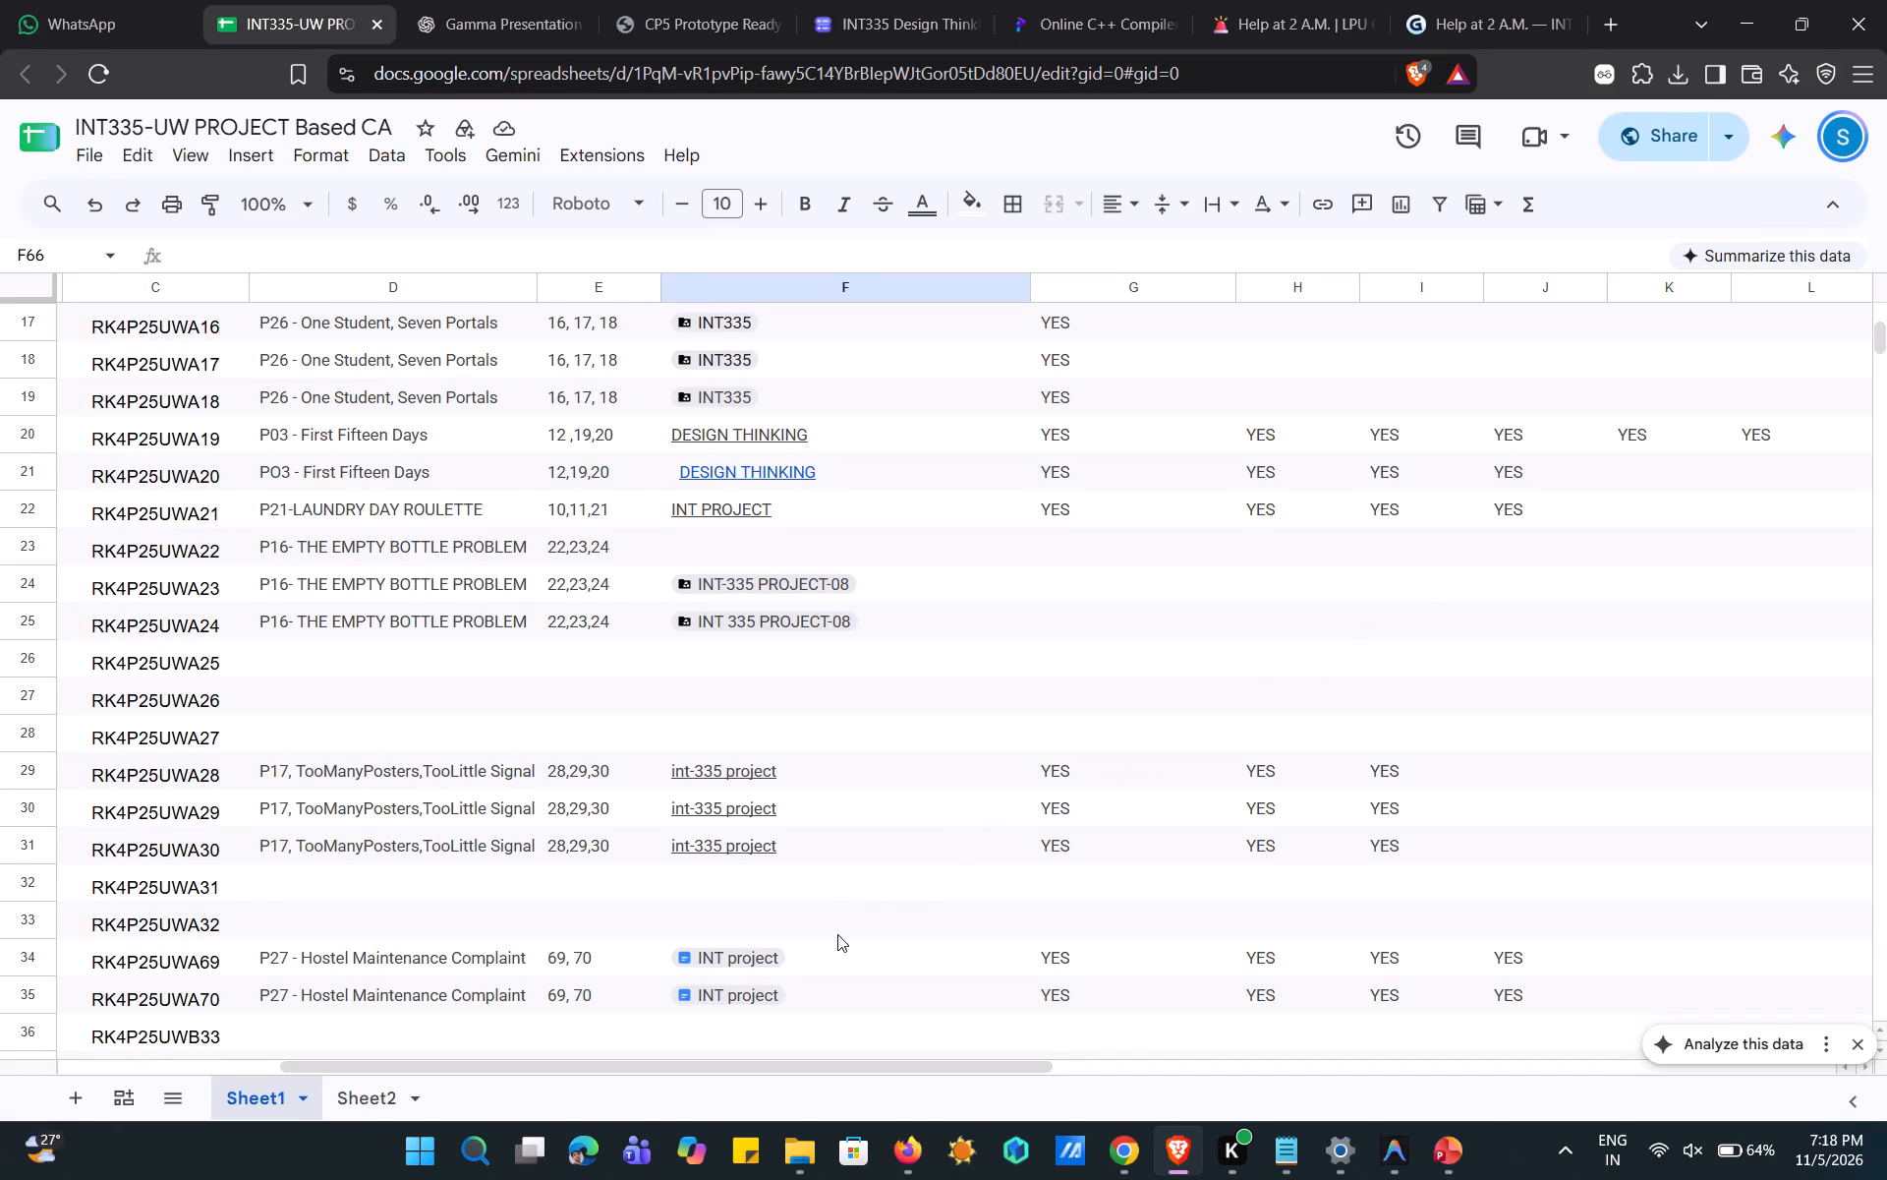
scroll(837, 934, down, 3)
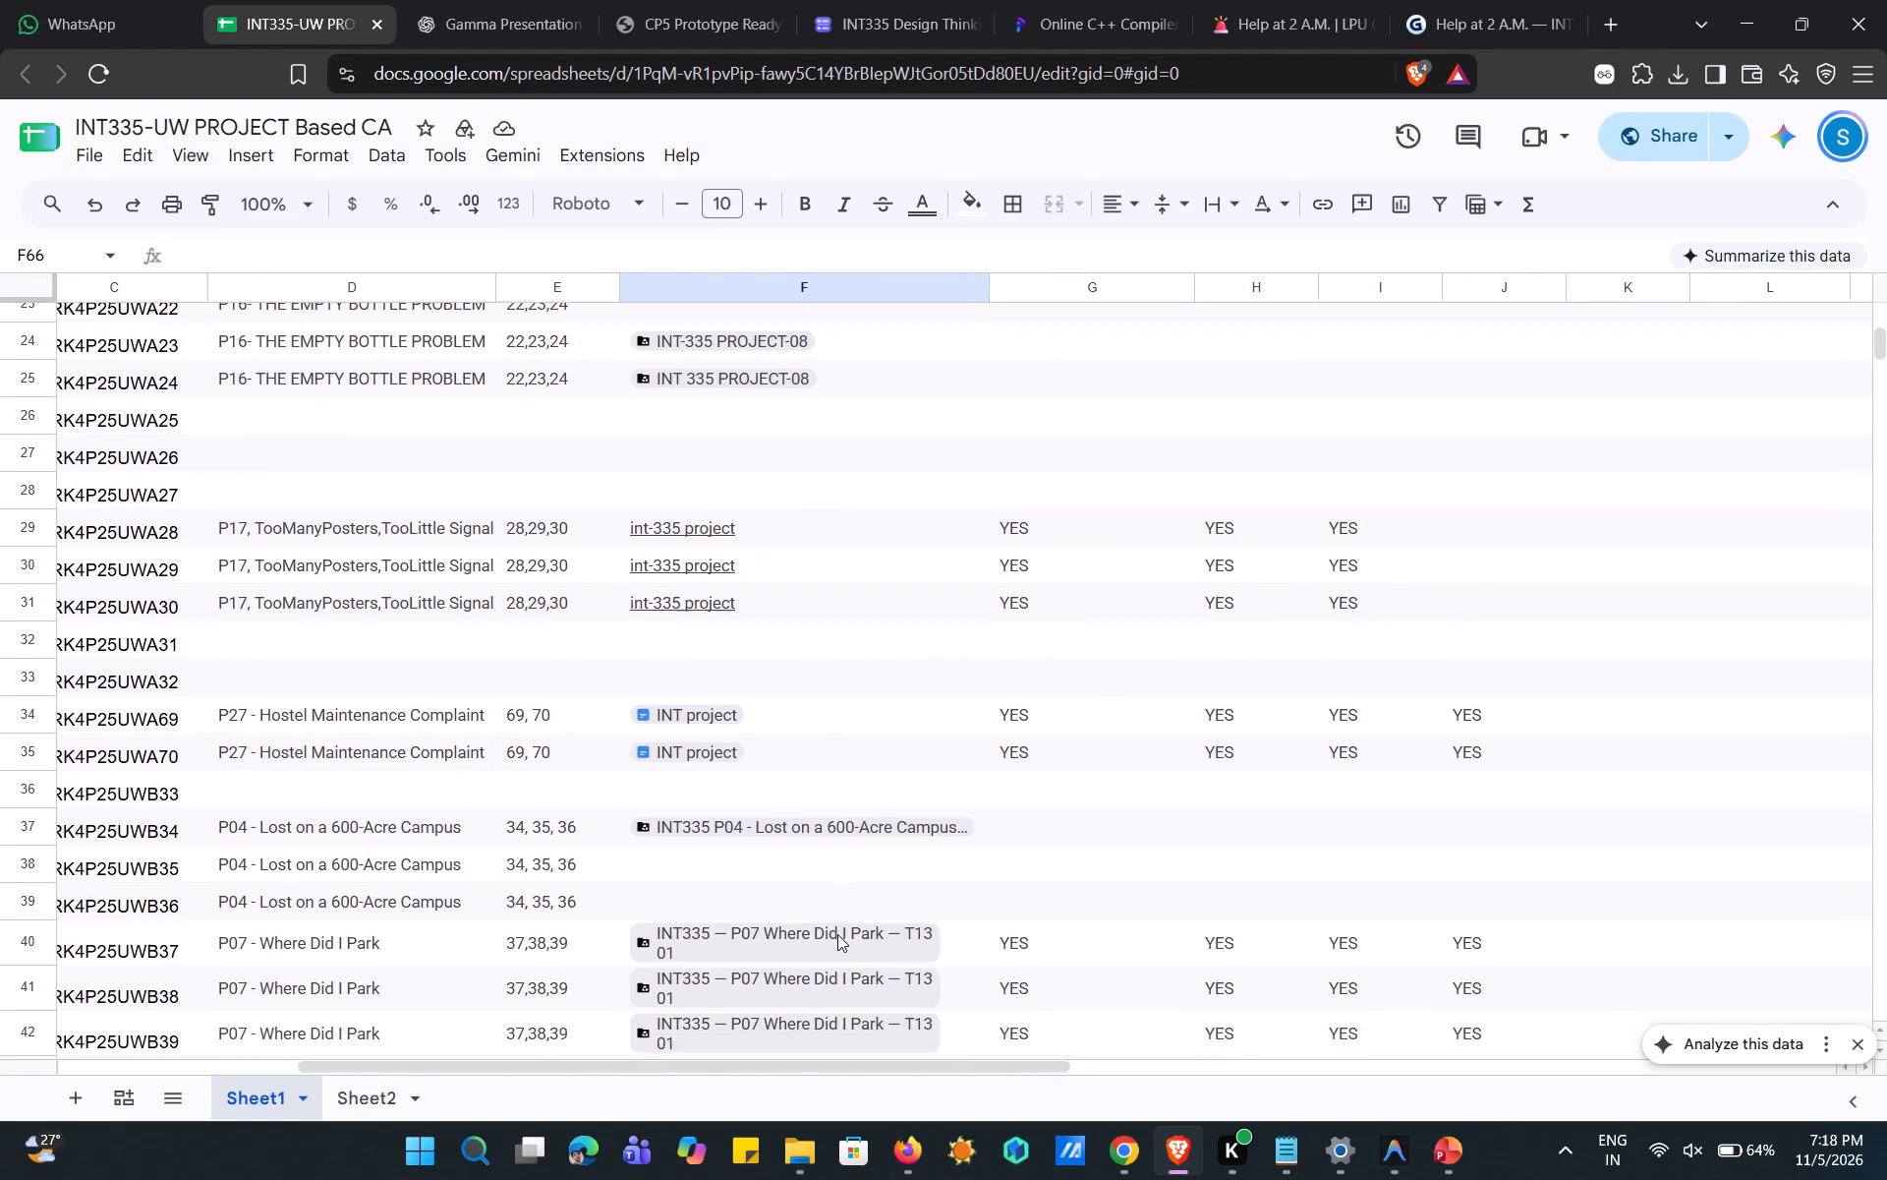
scroll(837, 934, down, 5)
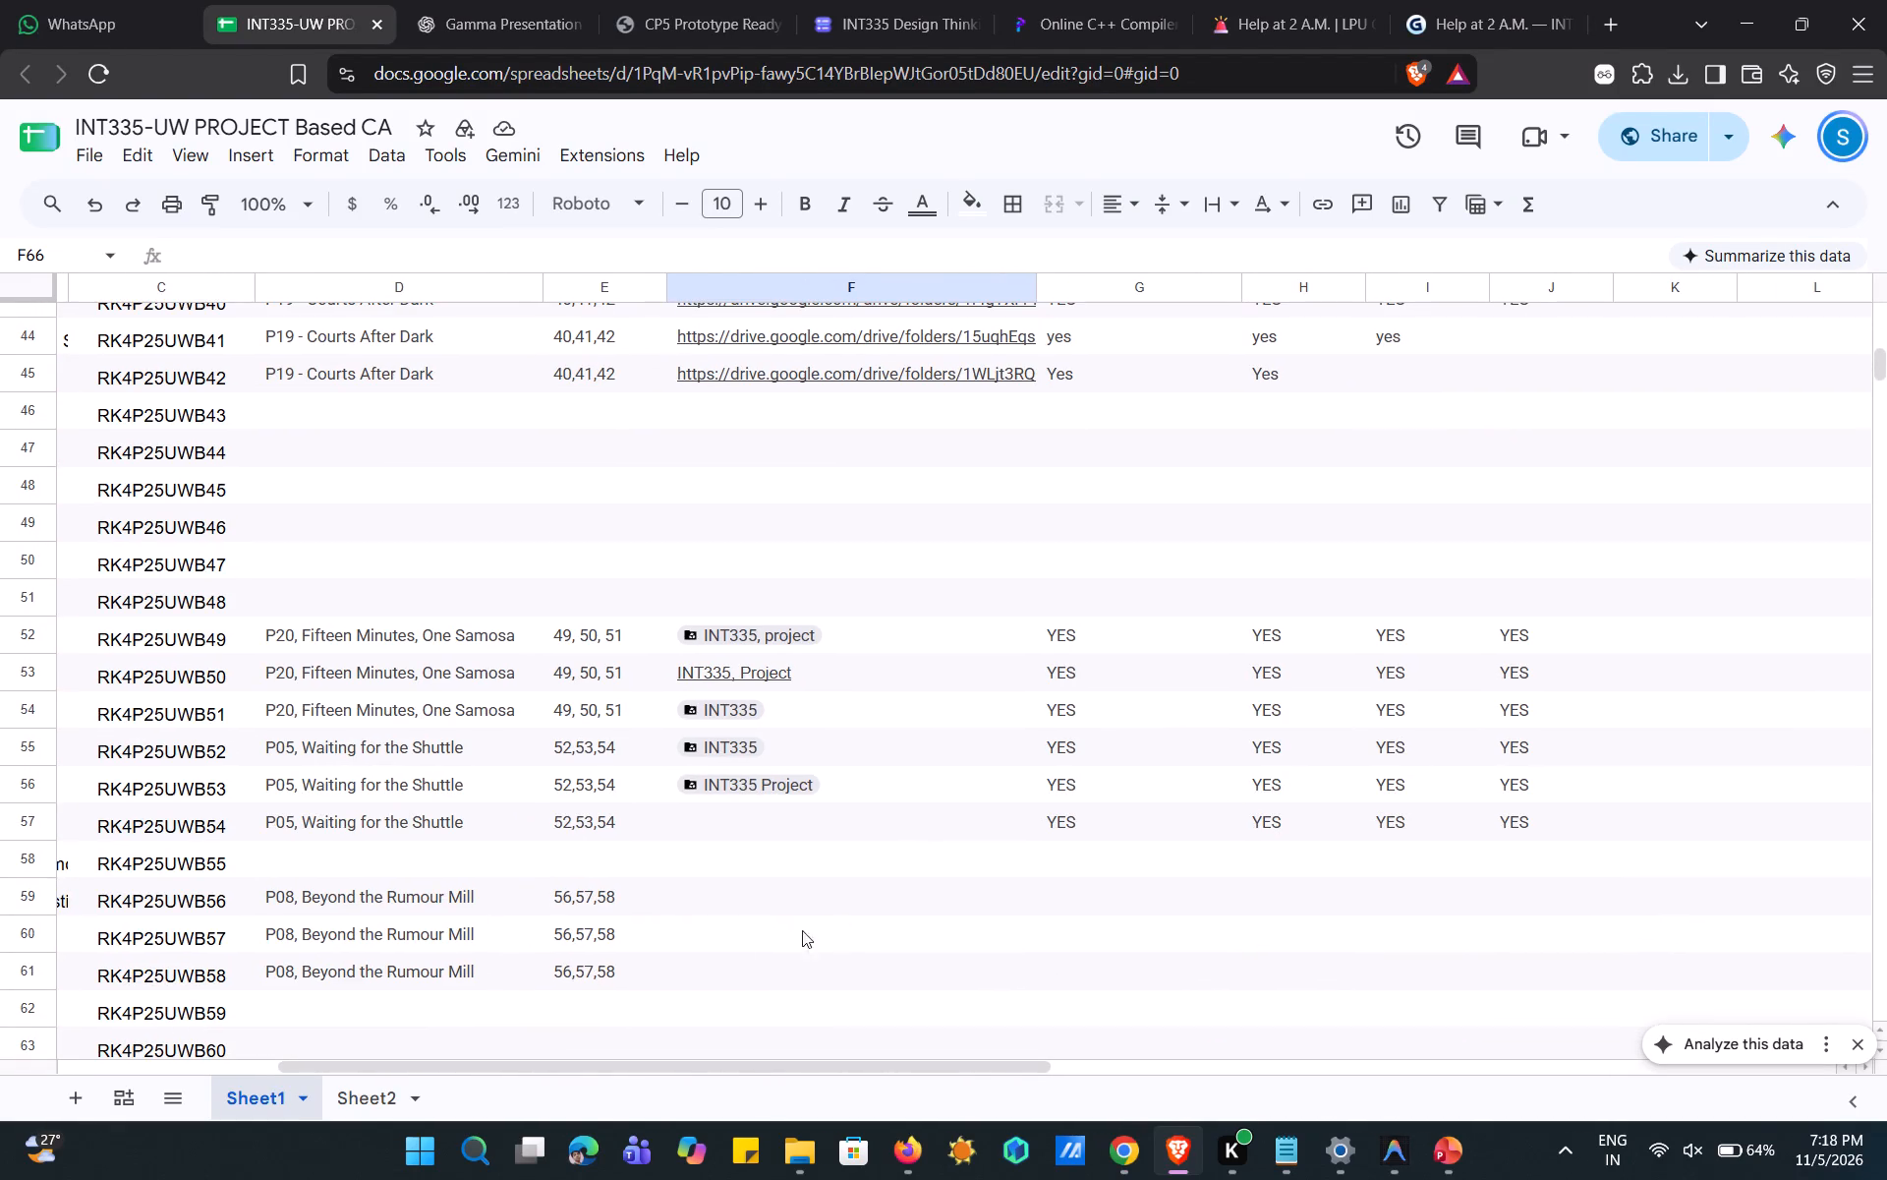
click(704, 896)
scroll(704, 896, down, 1)
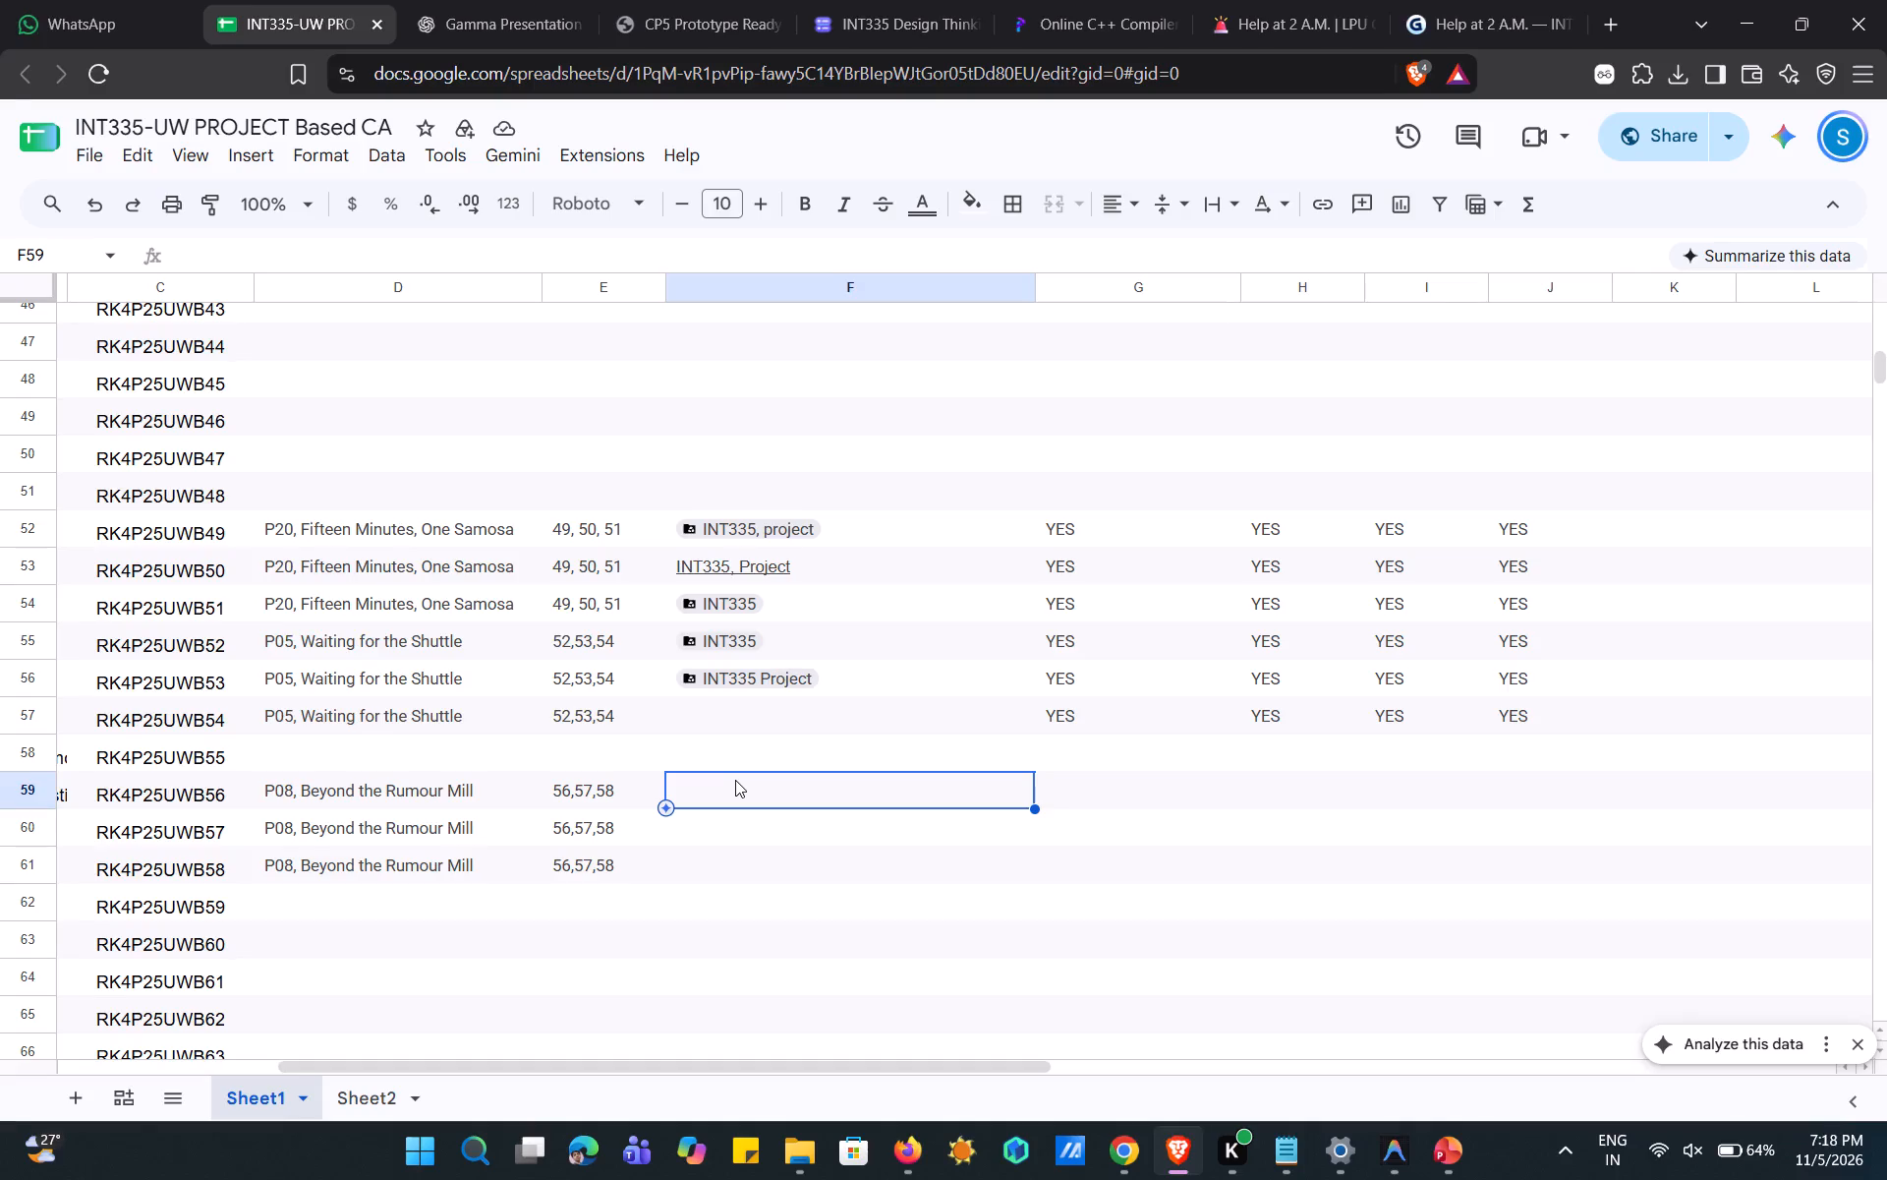
scroll(821, 712, up, 3)
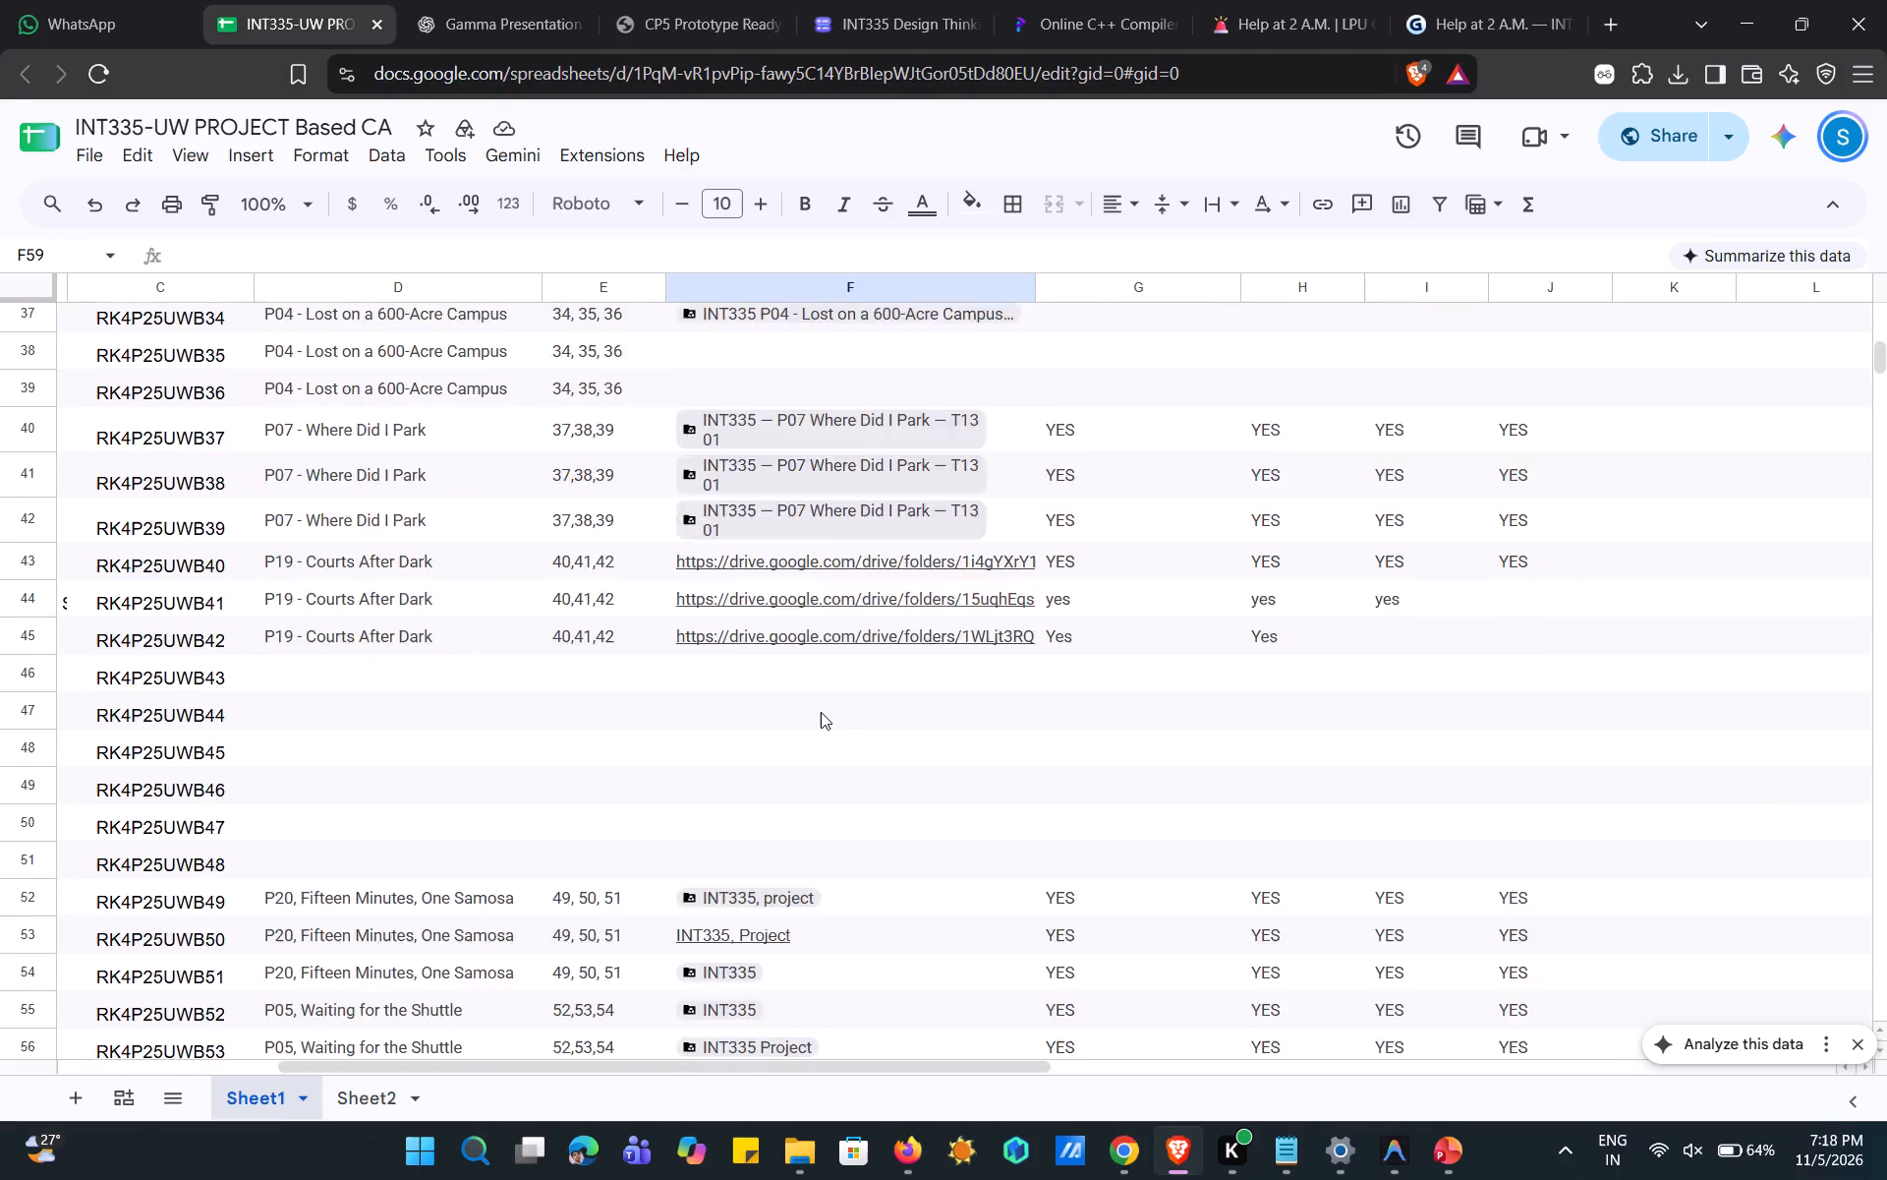
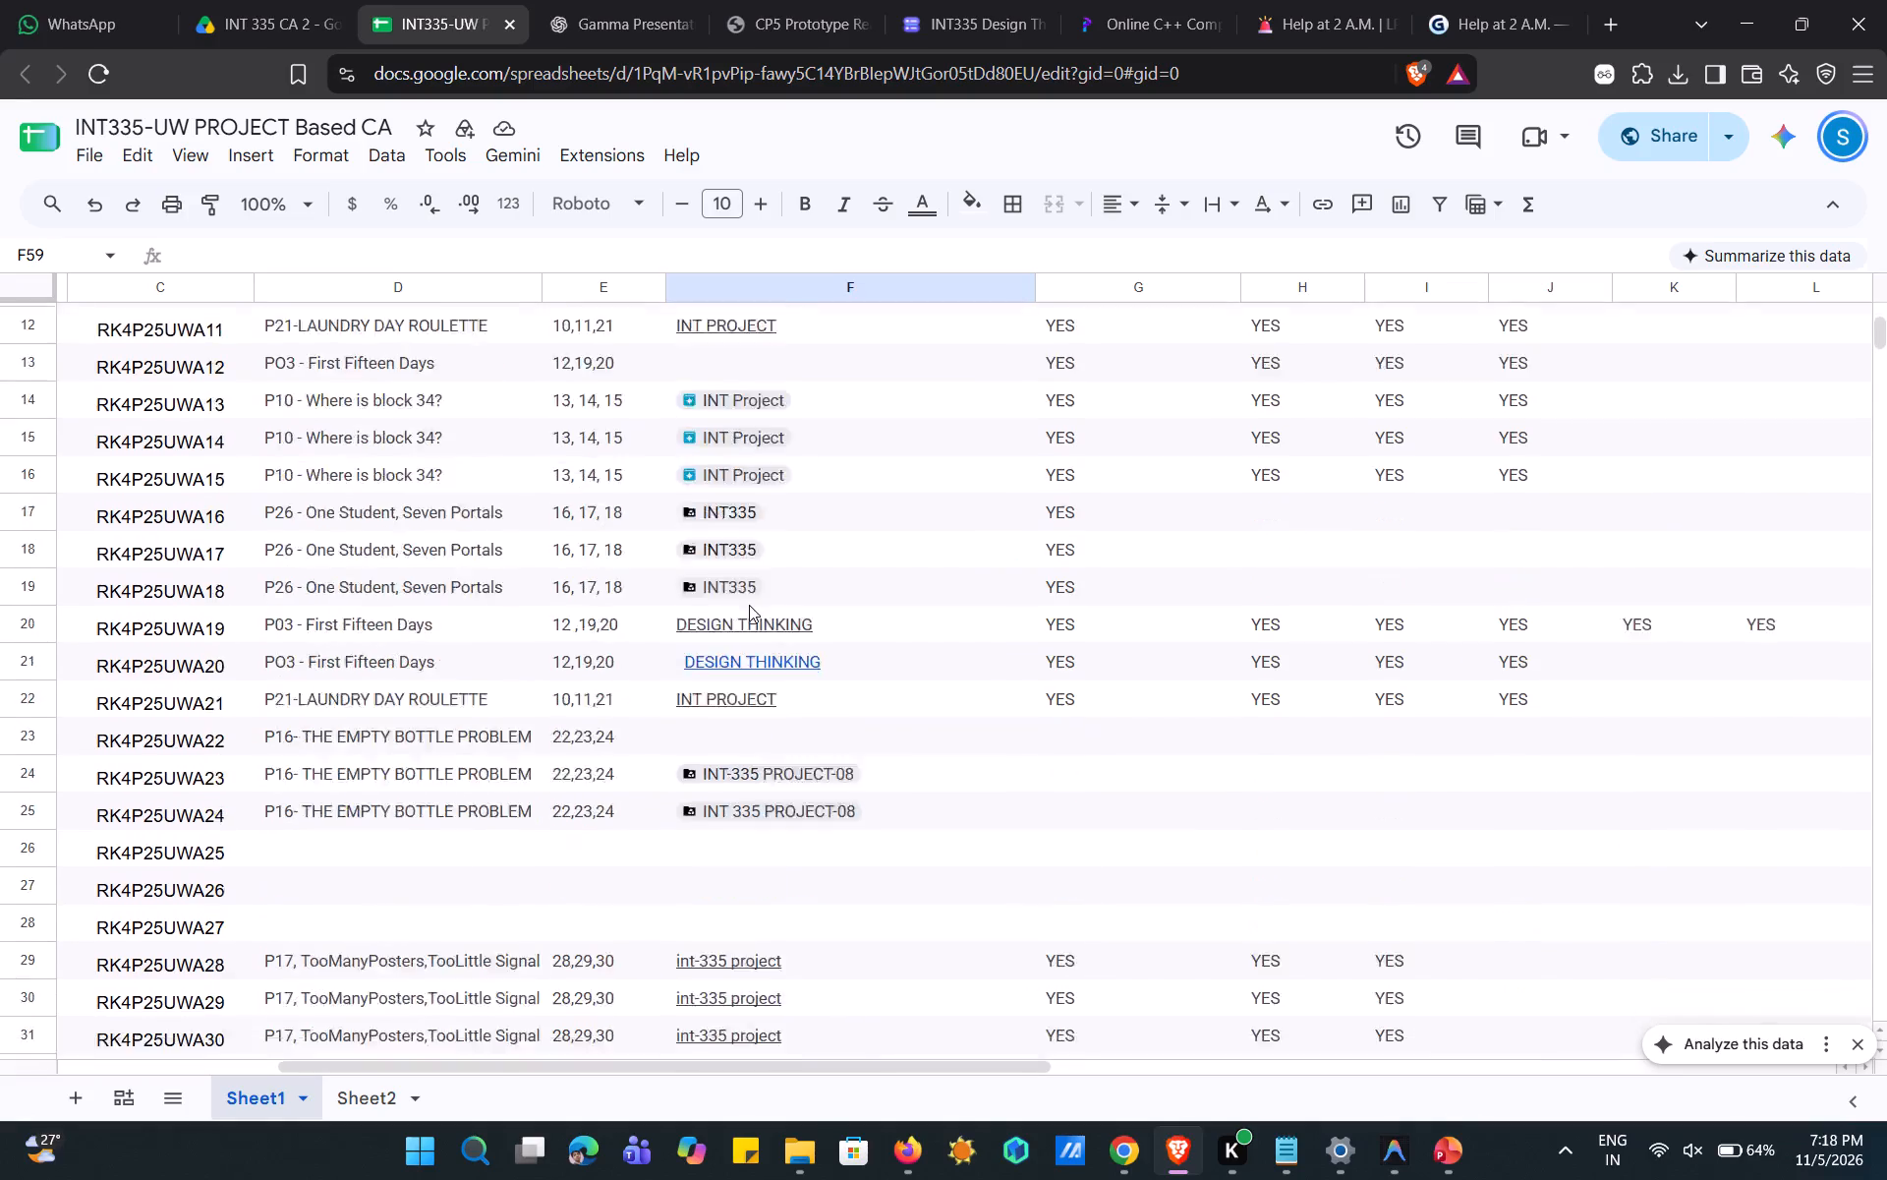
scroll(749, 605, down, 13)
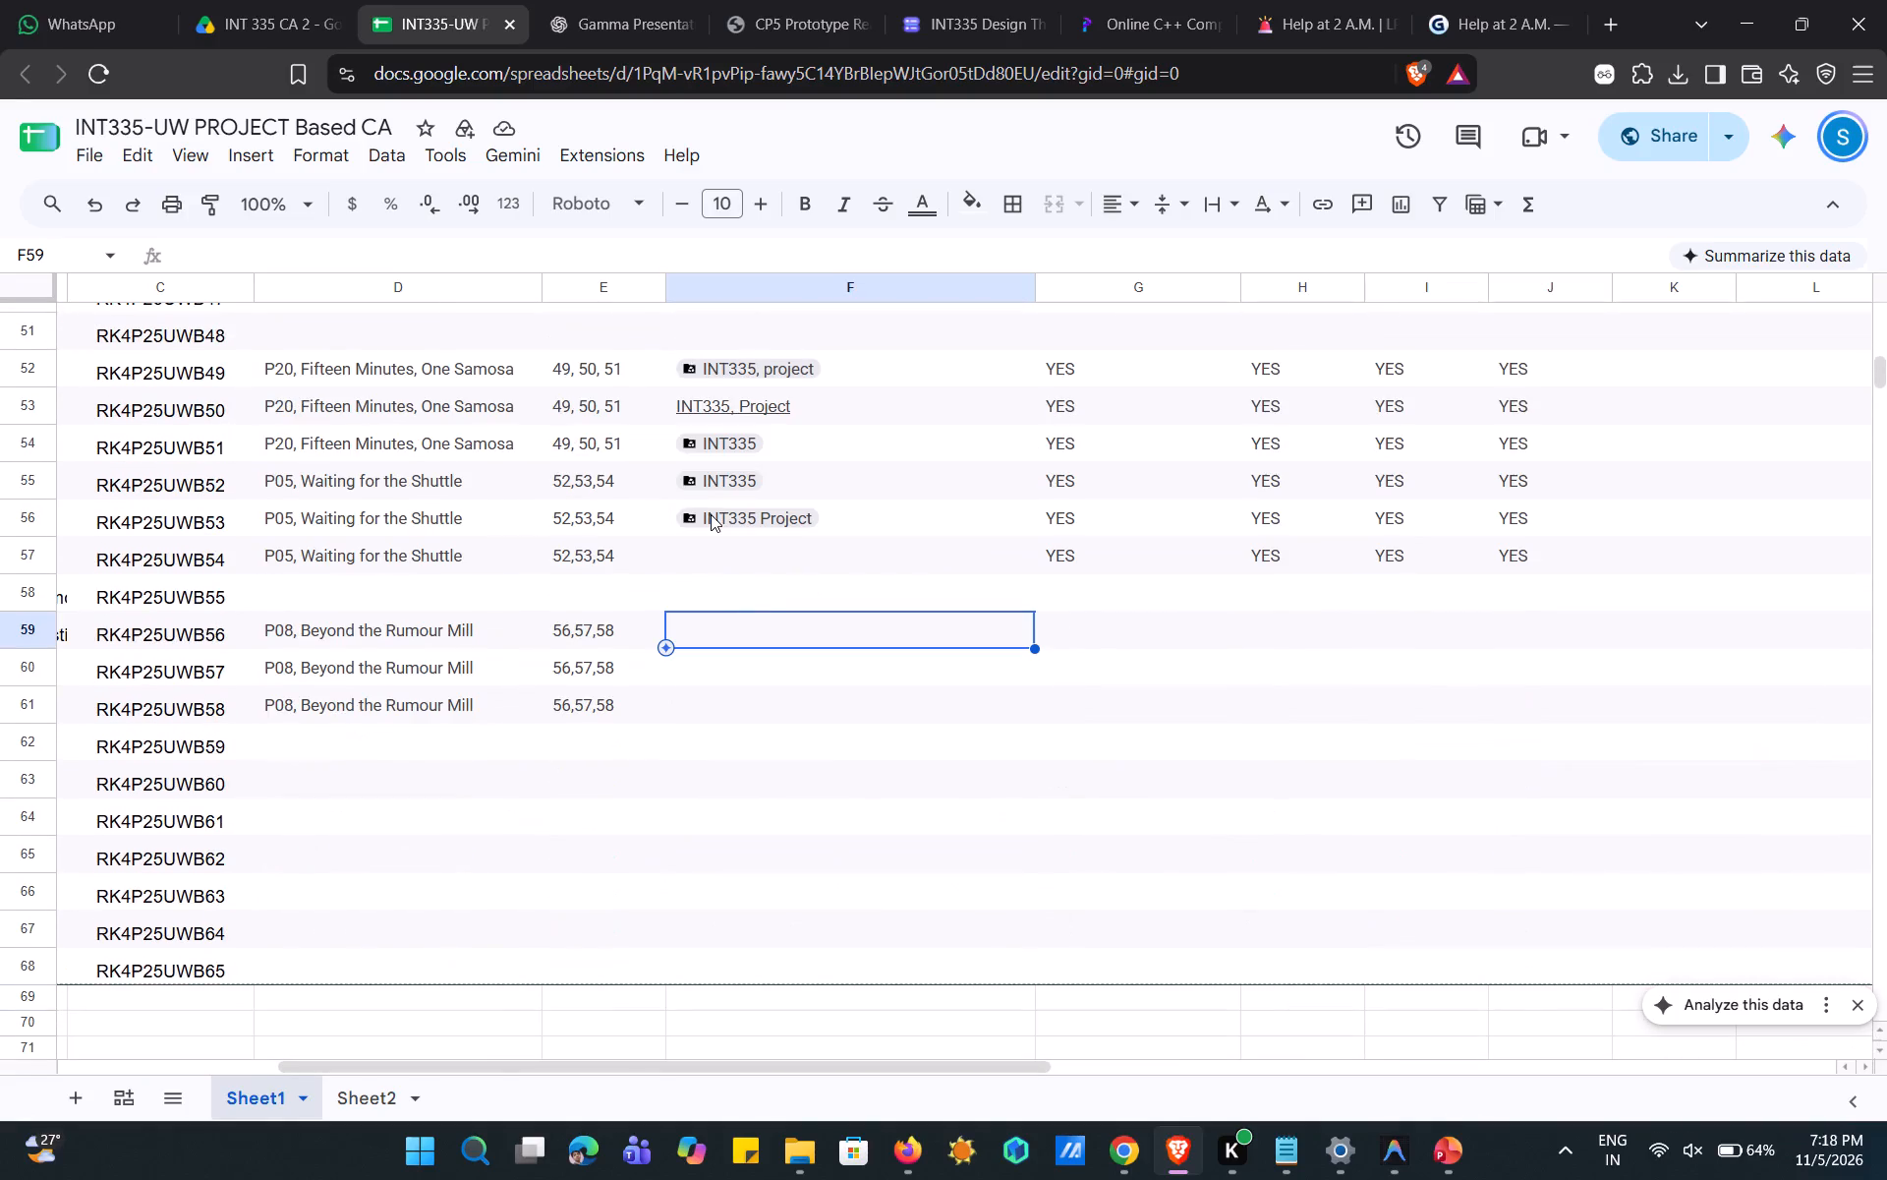
Switch to Google Drive, return to My Drive and bring up the available actions for the INT 335 CA 2 folder.
right_click(711, 514)
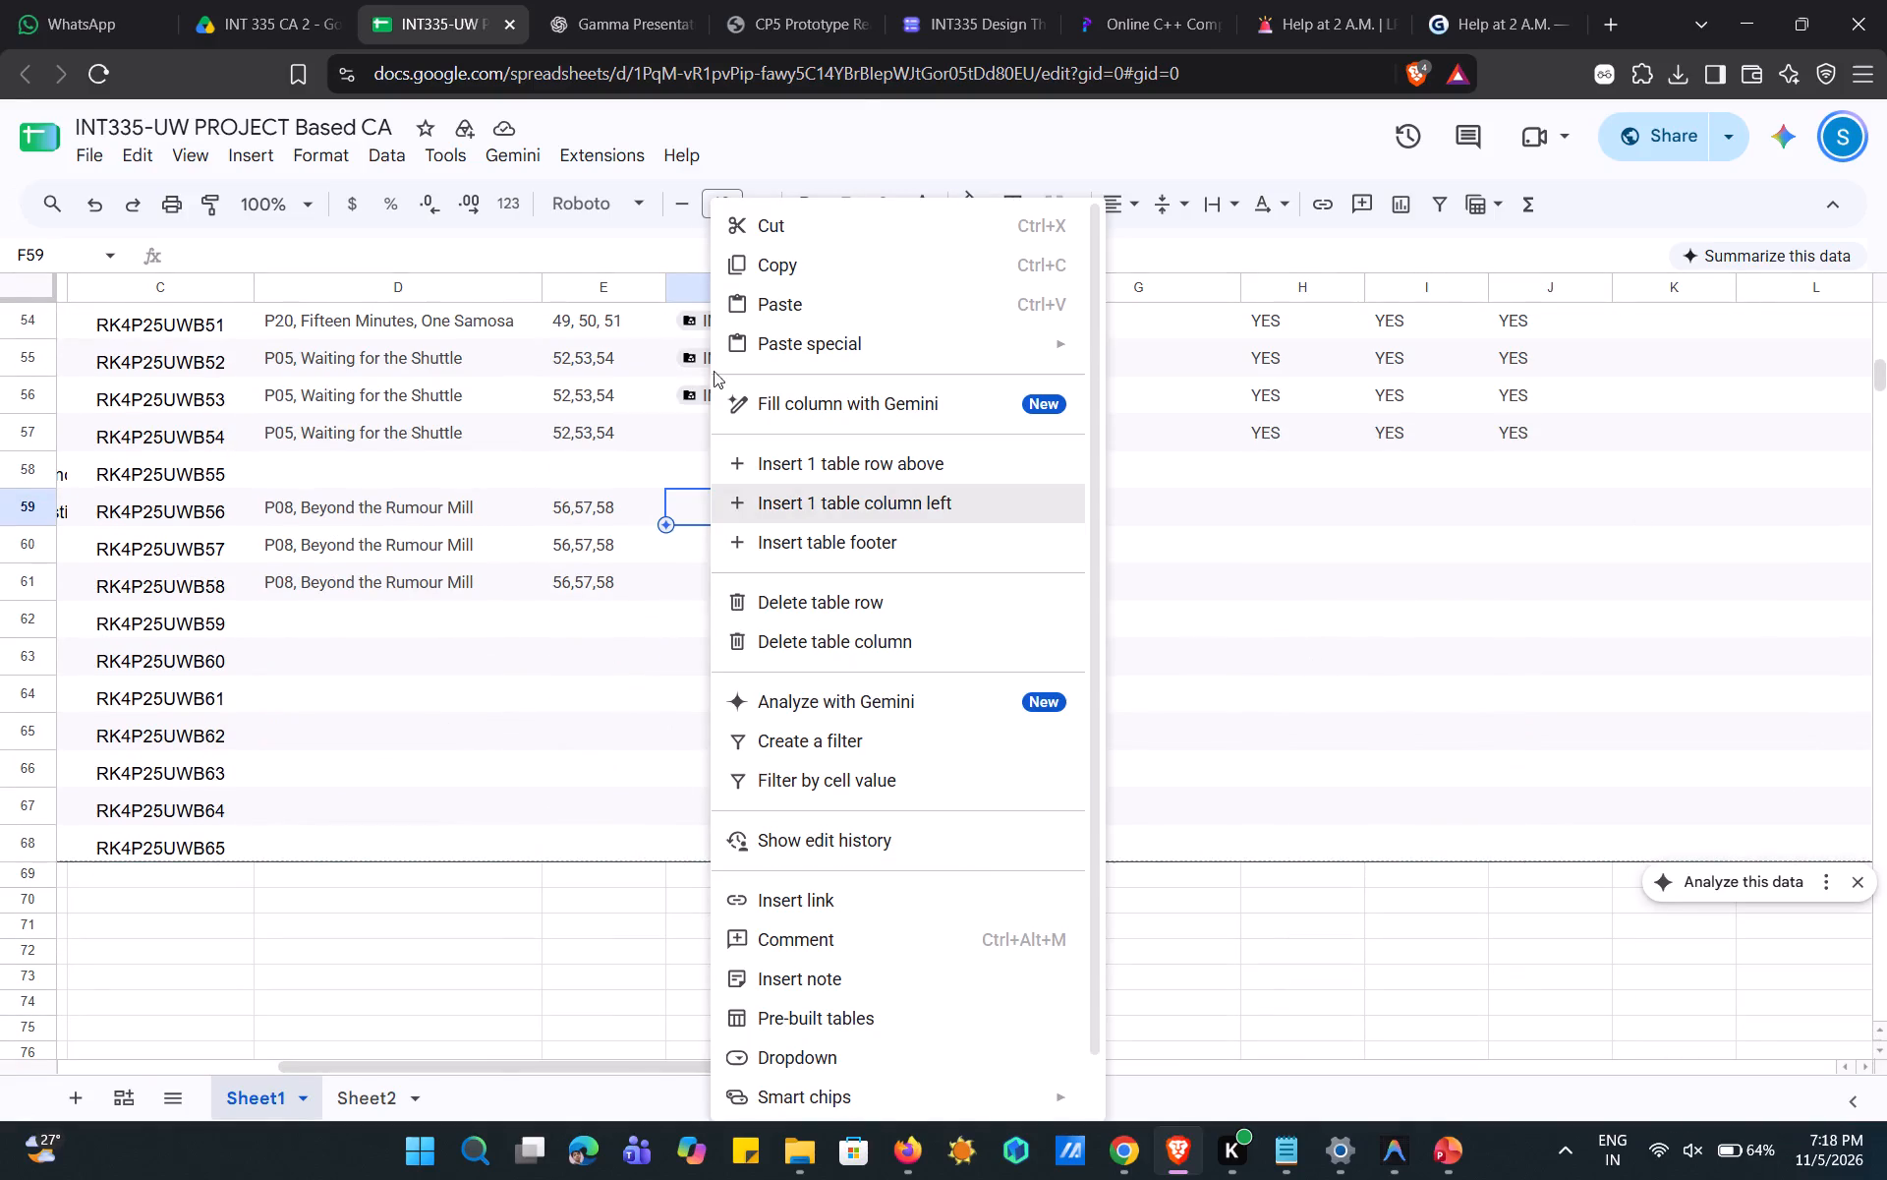
click(204, 15)
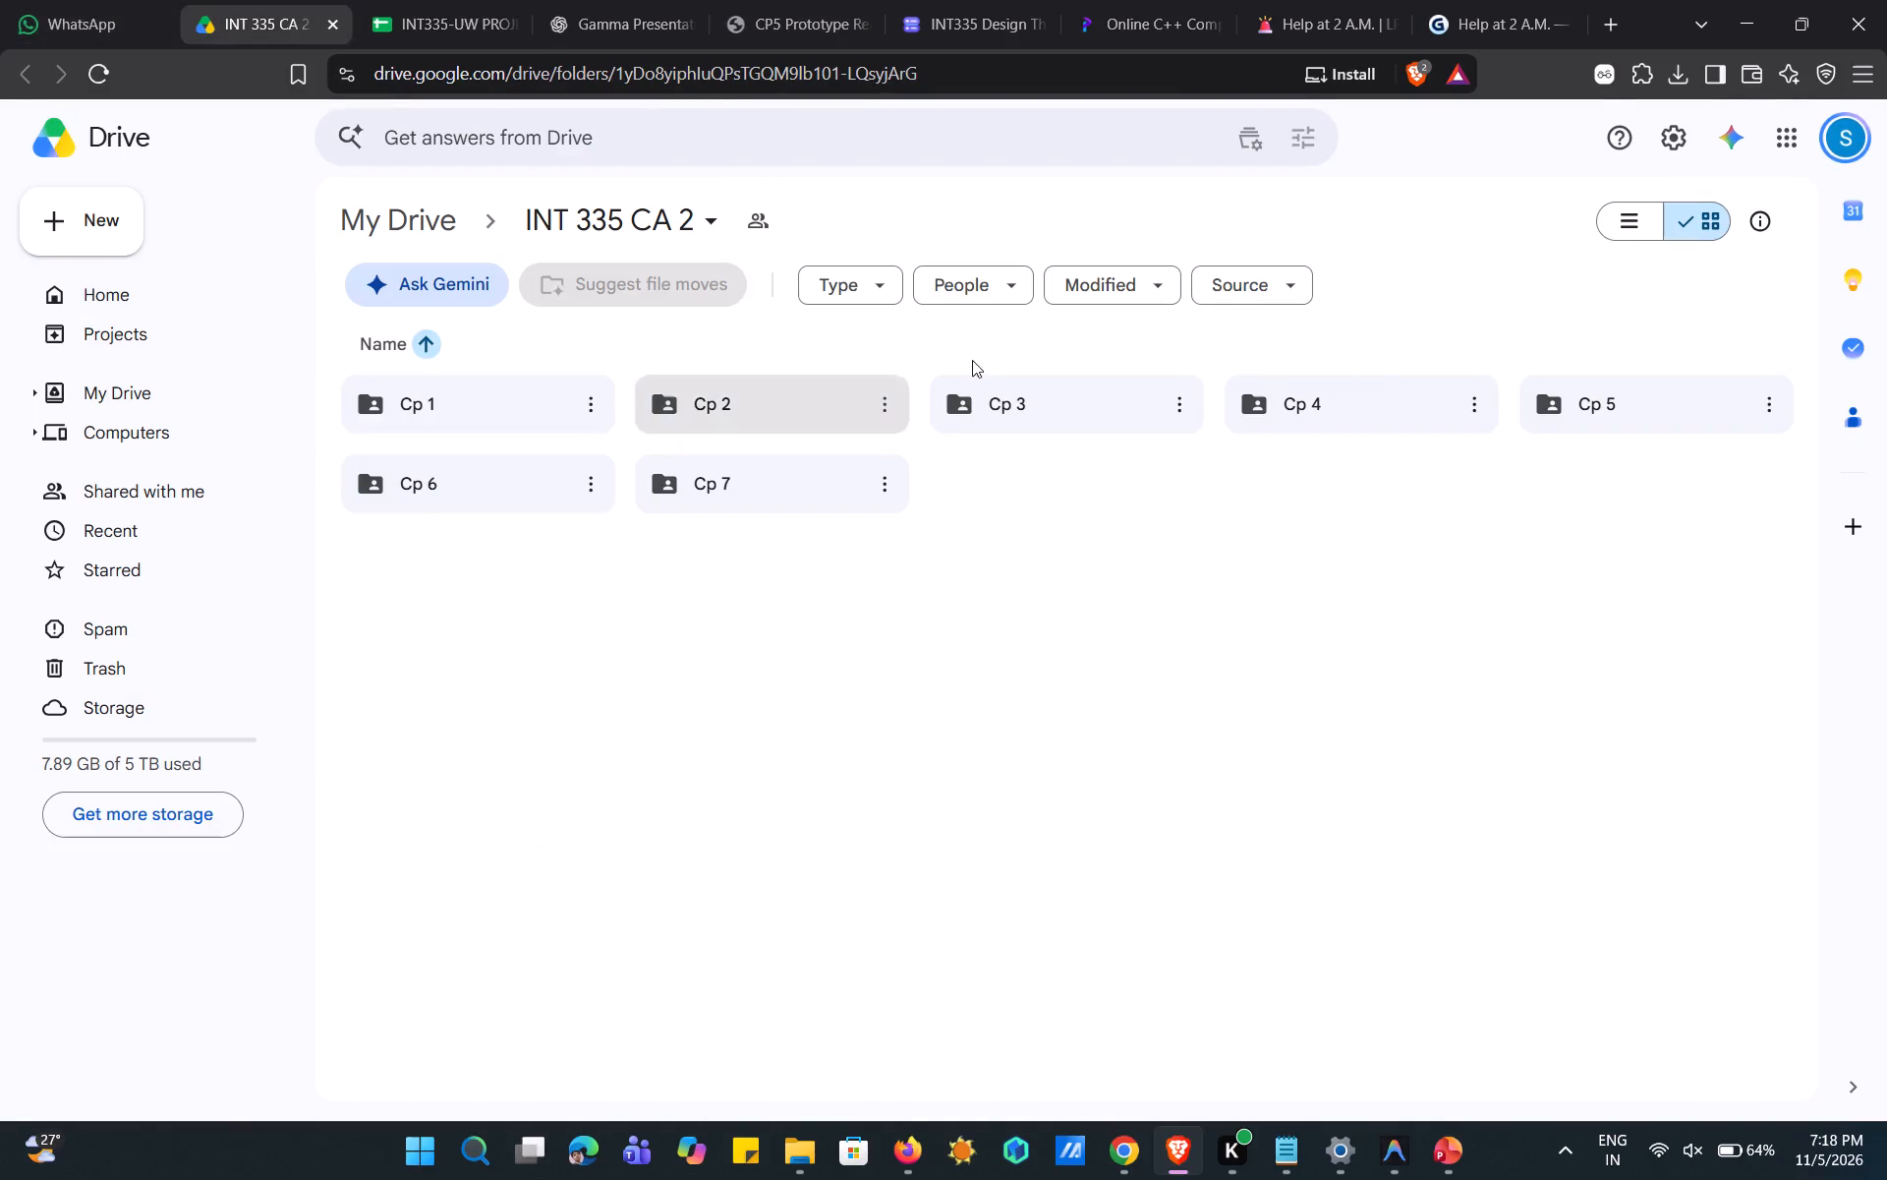
click(449, 219)
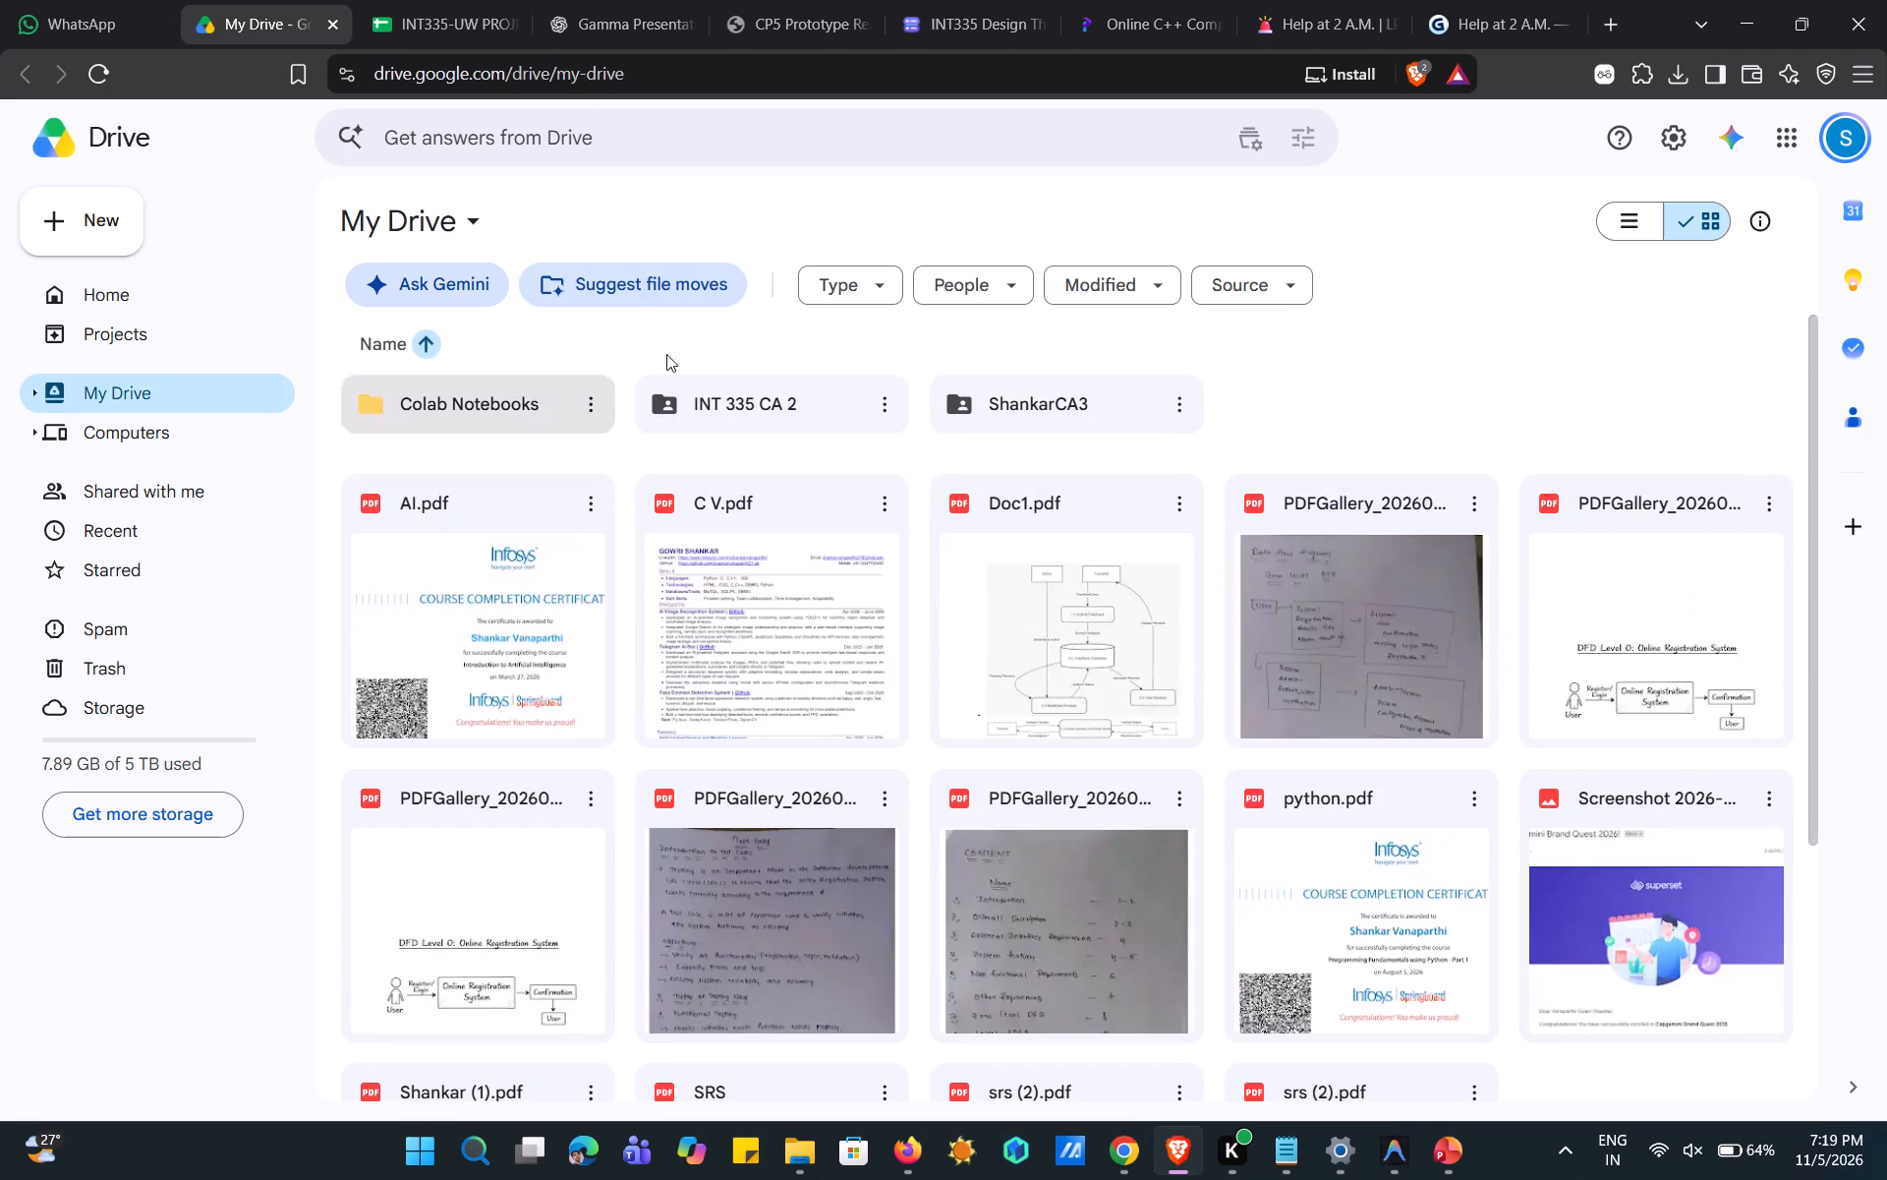
click(892, 400)
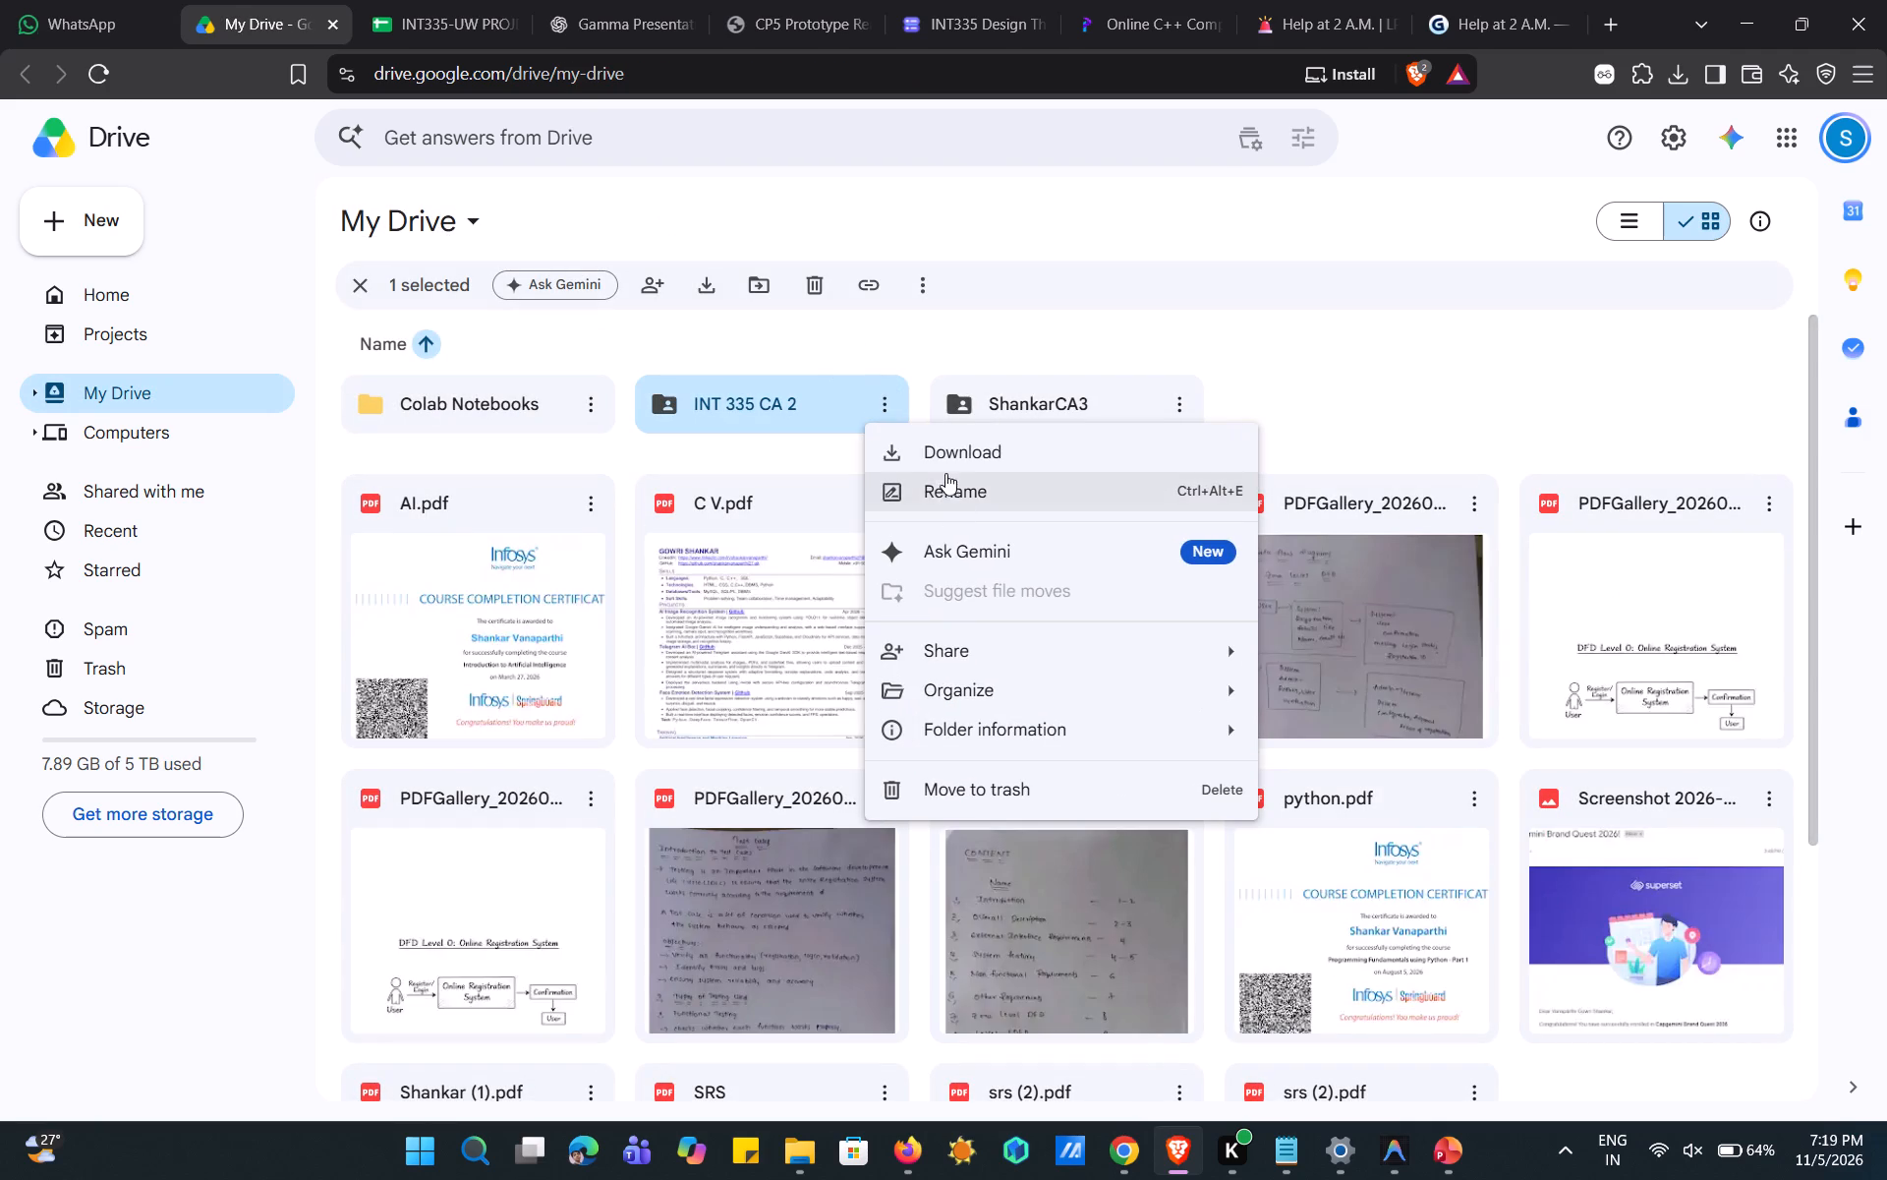
Download the INT 335 CA 2 folder as a compressed file named INT 335 into the Downloads folder.
click(943, 463)
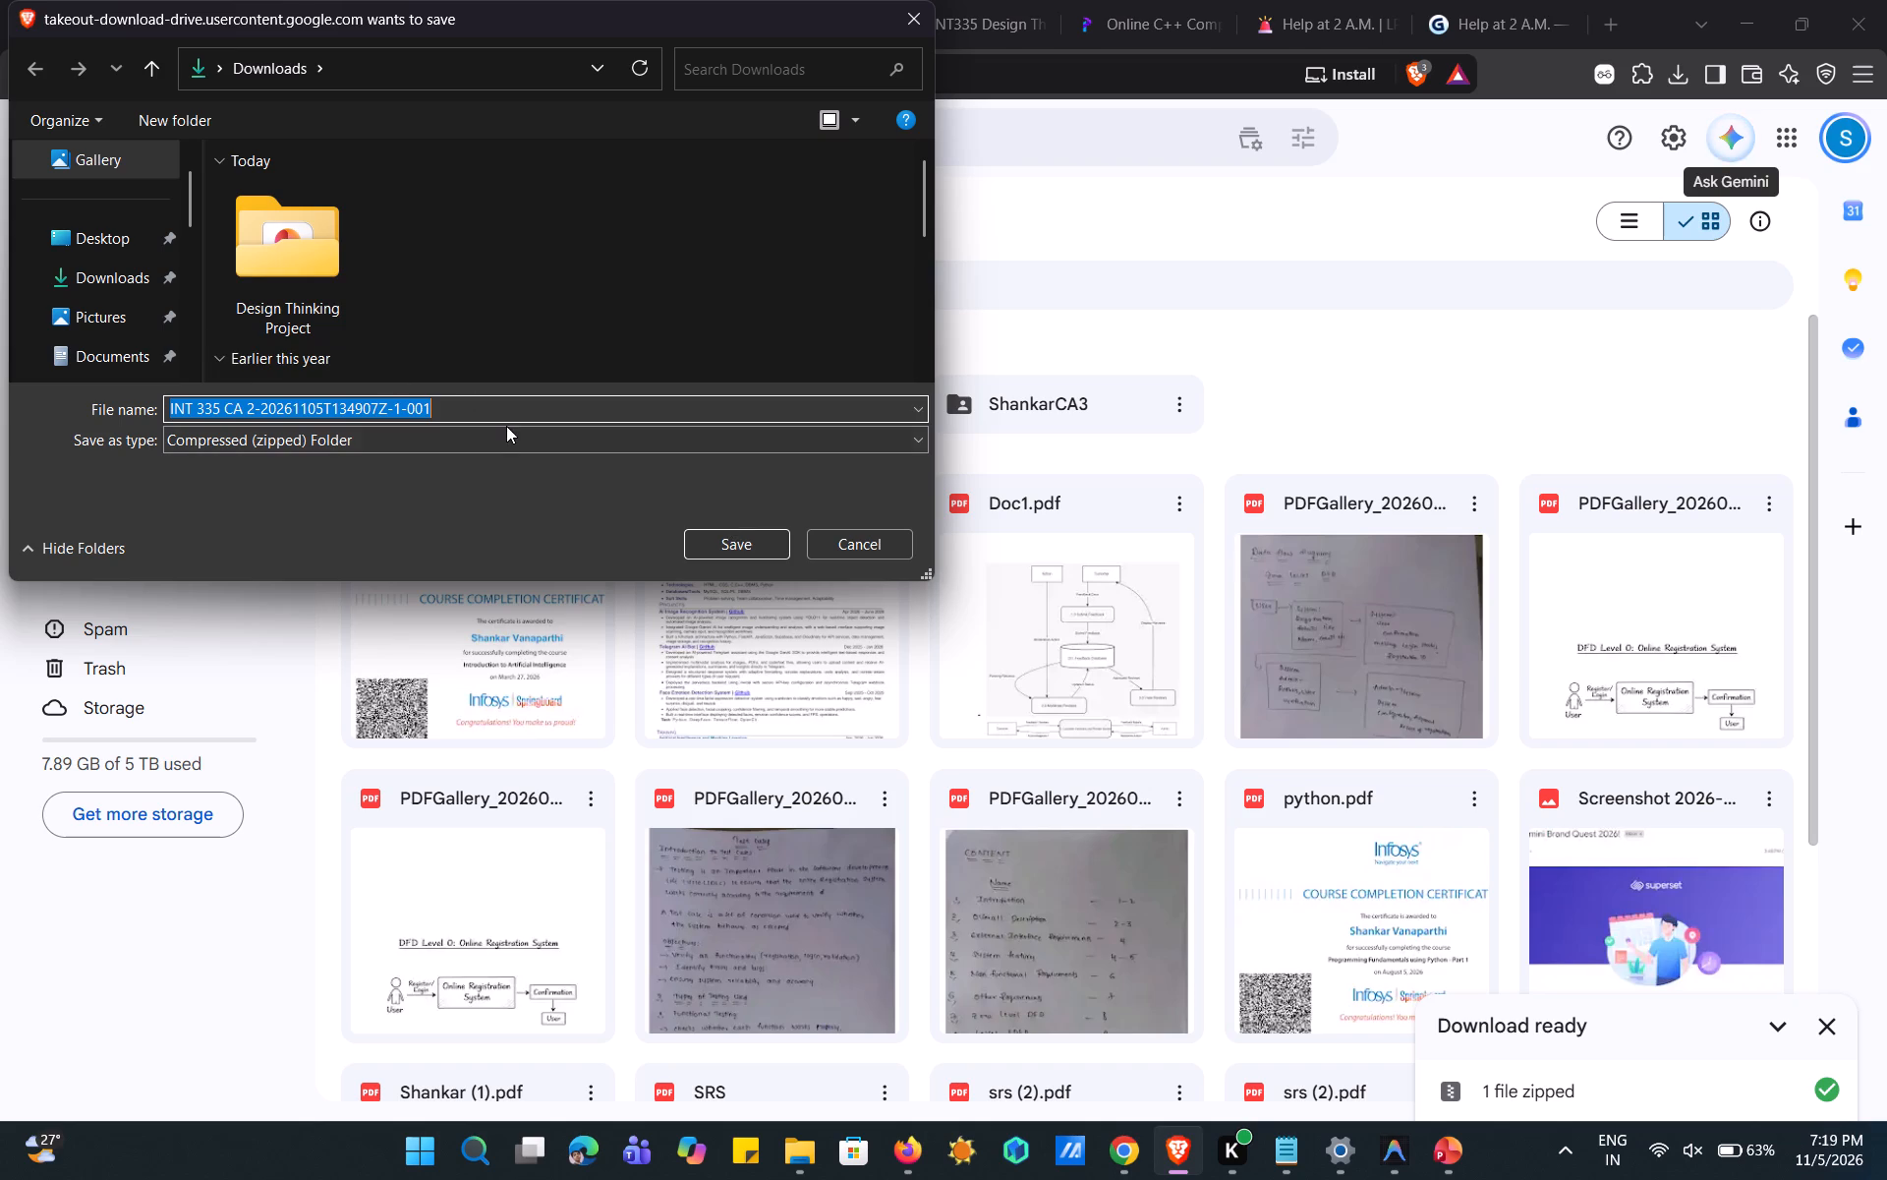
drag(481, 406, 226, 405)
key(BackSpace)
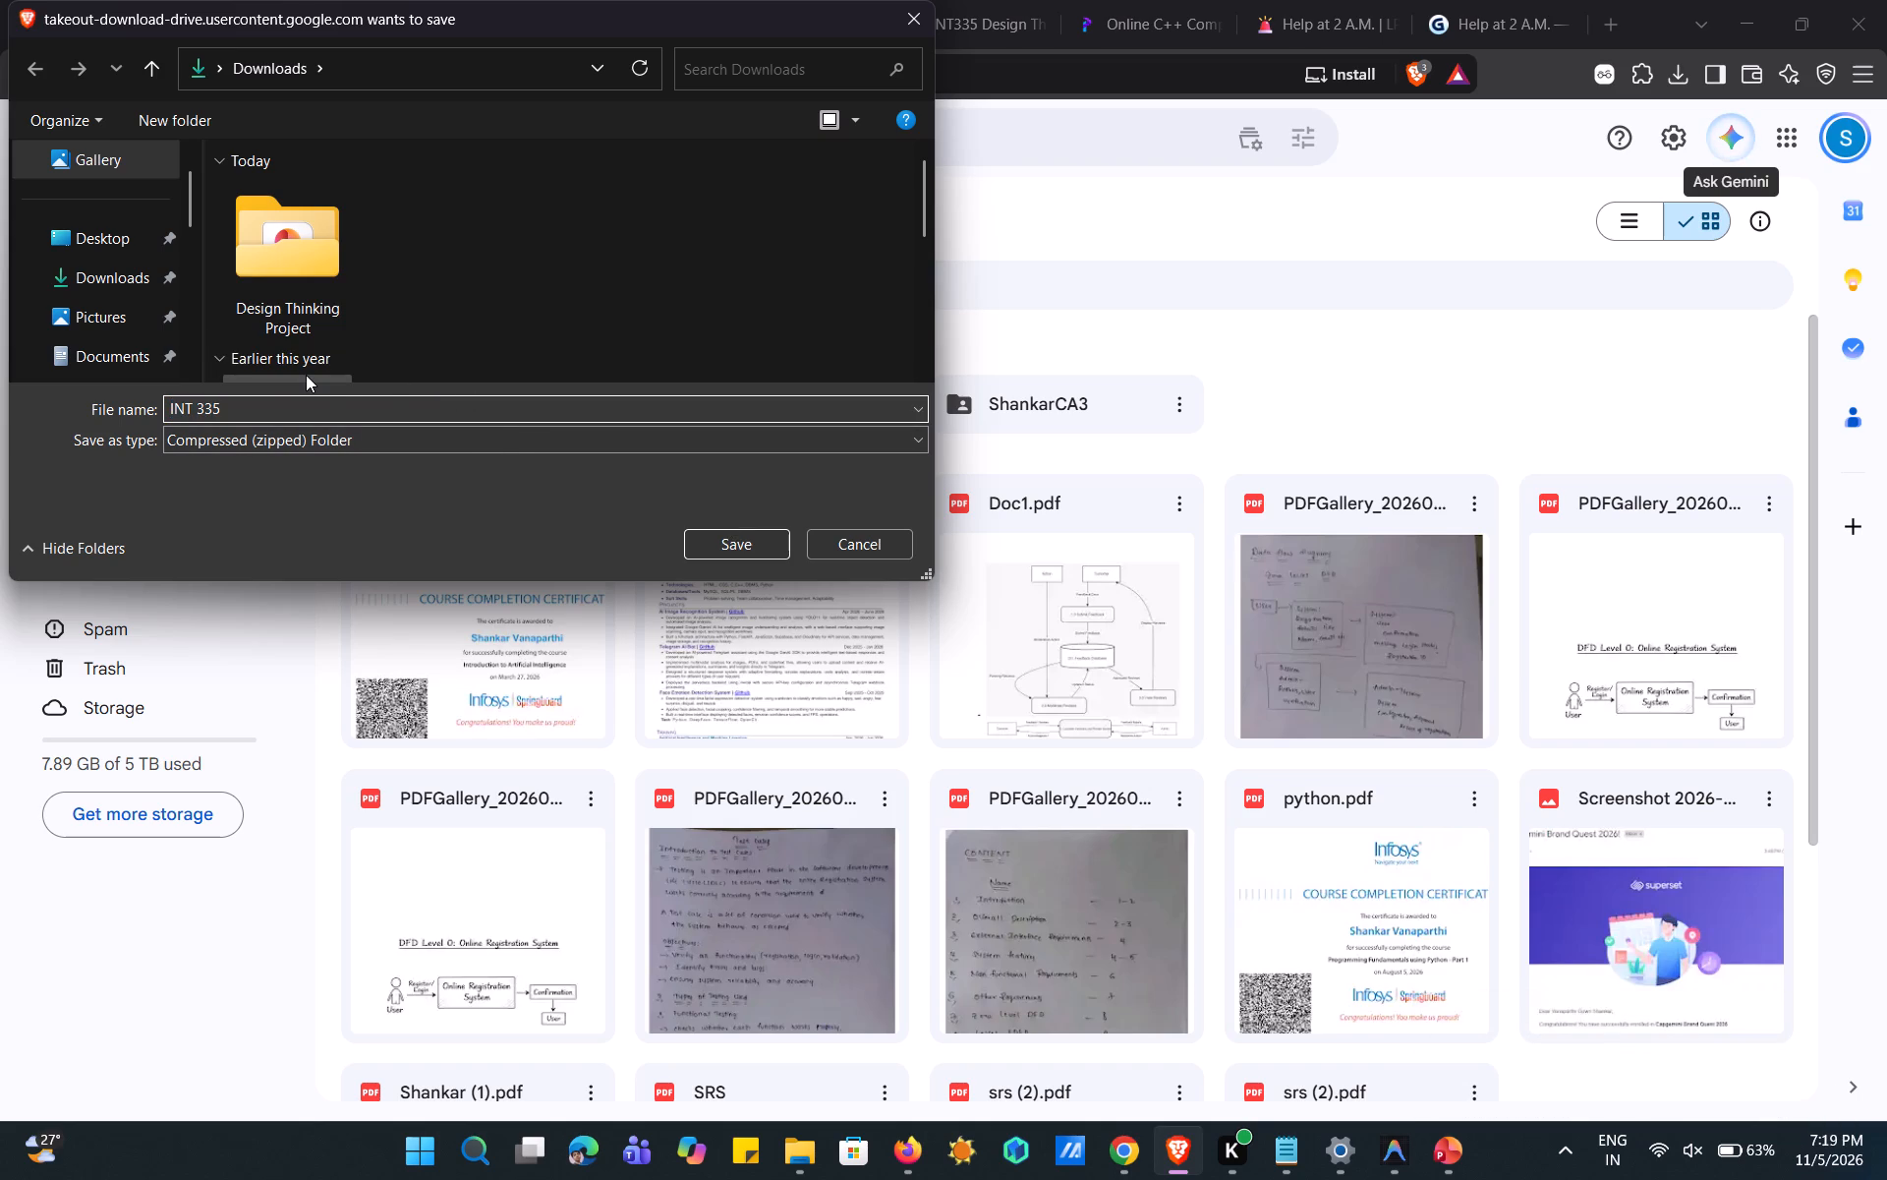
click(715, 555)
Open the browser's list of recent downloads to check the INT 335 archive.
click(1678, 66)
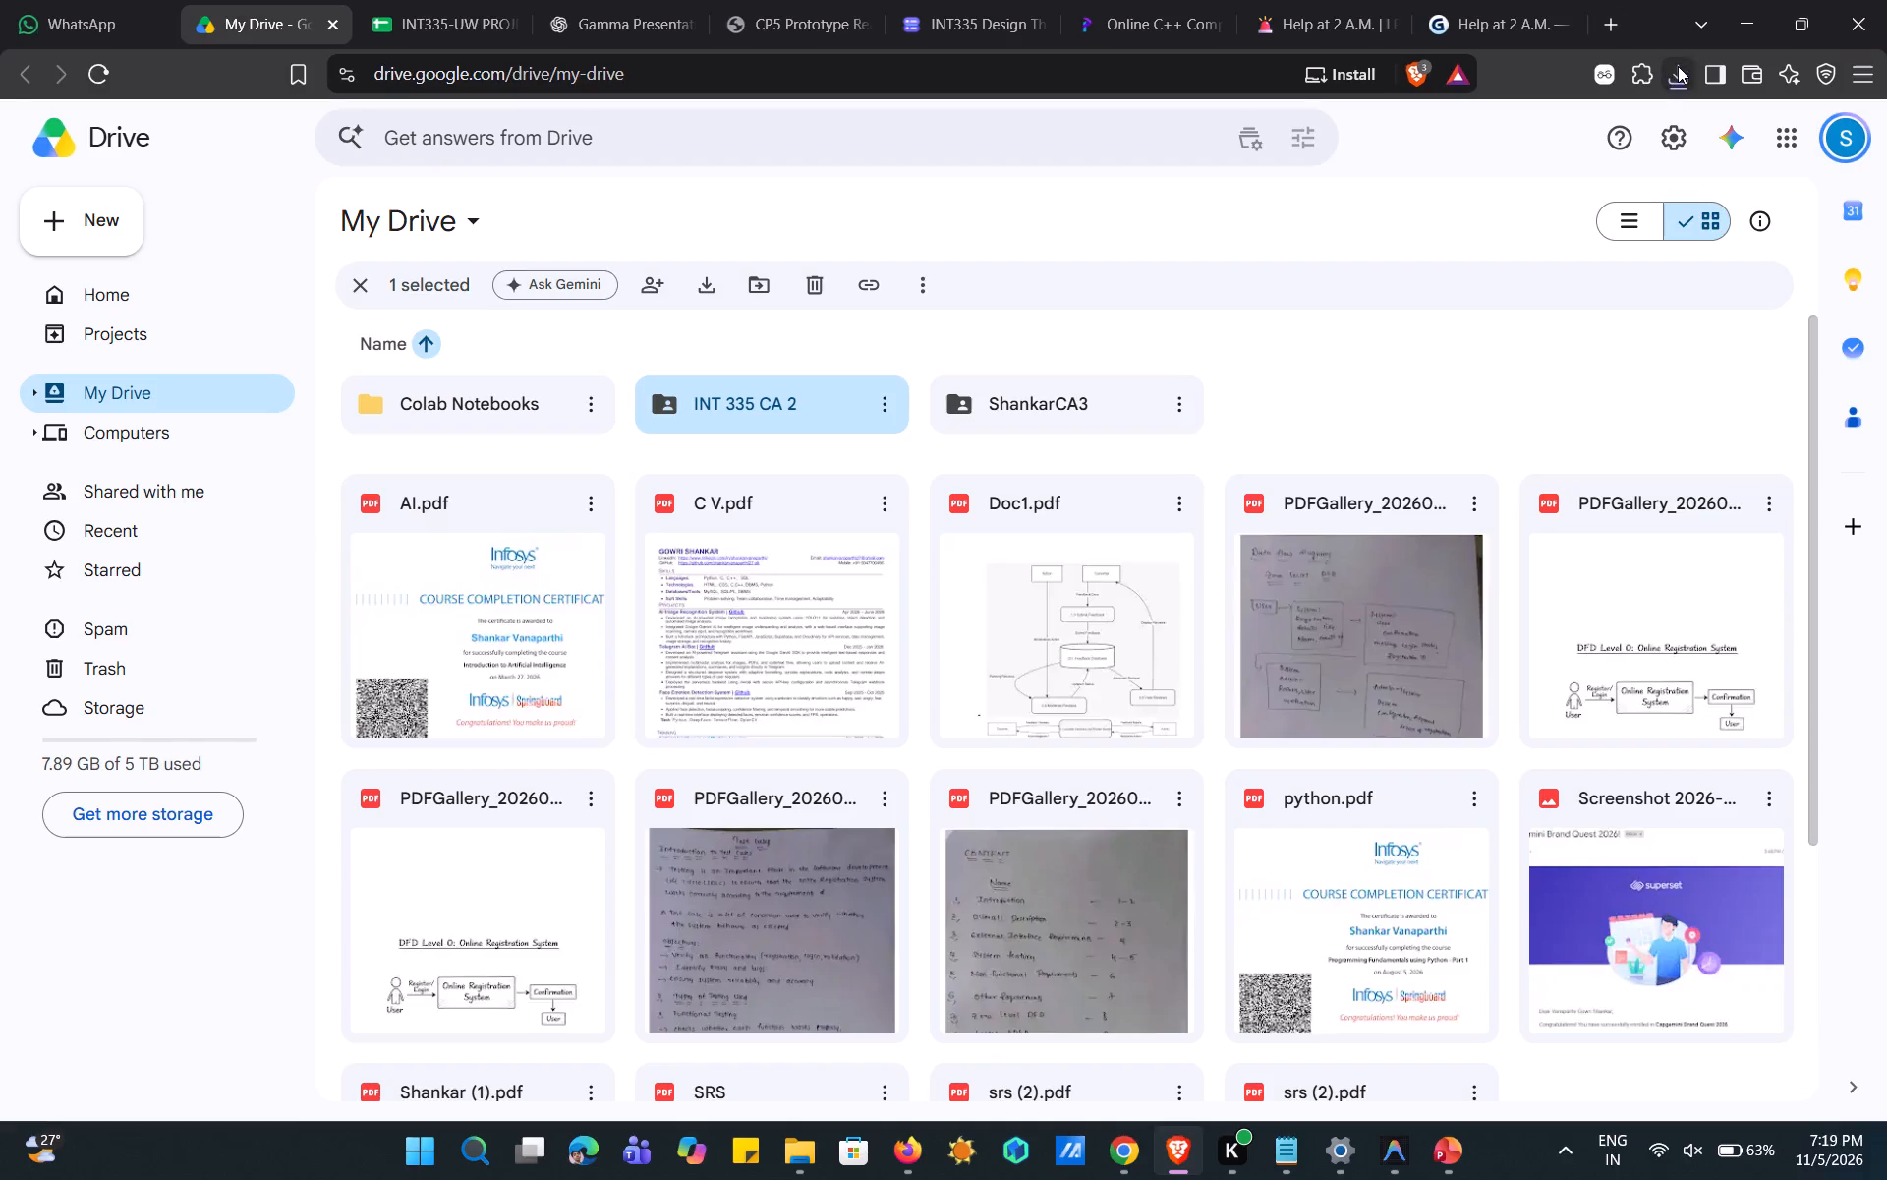
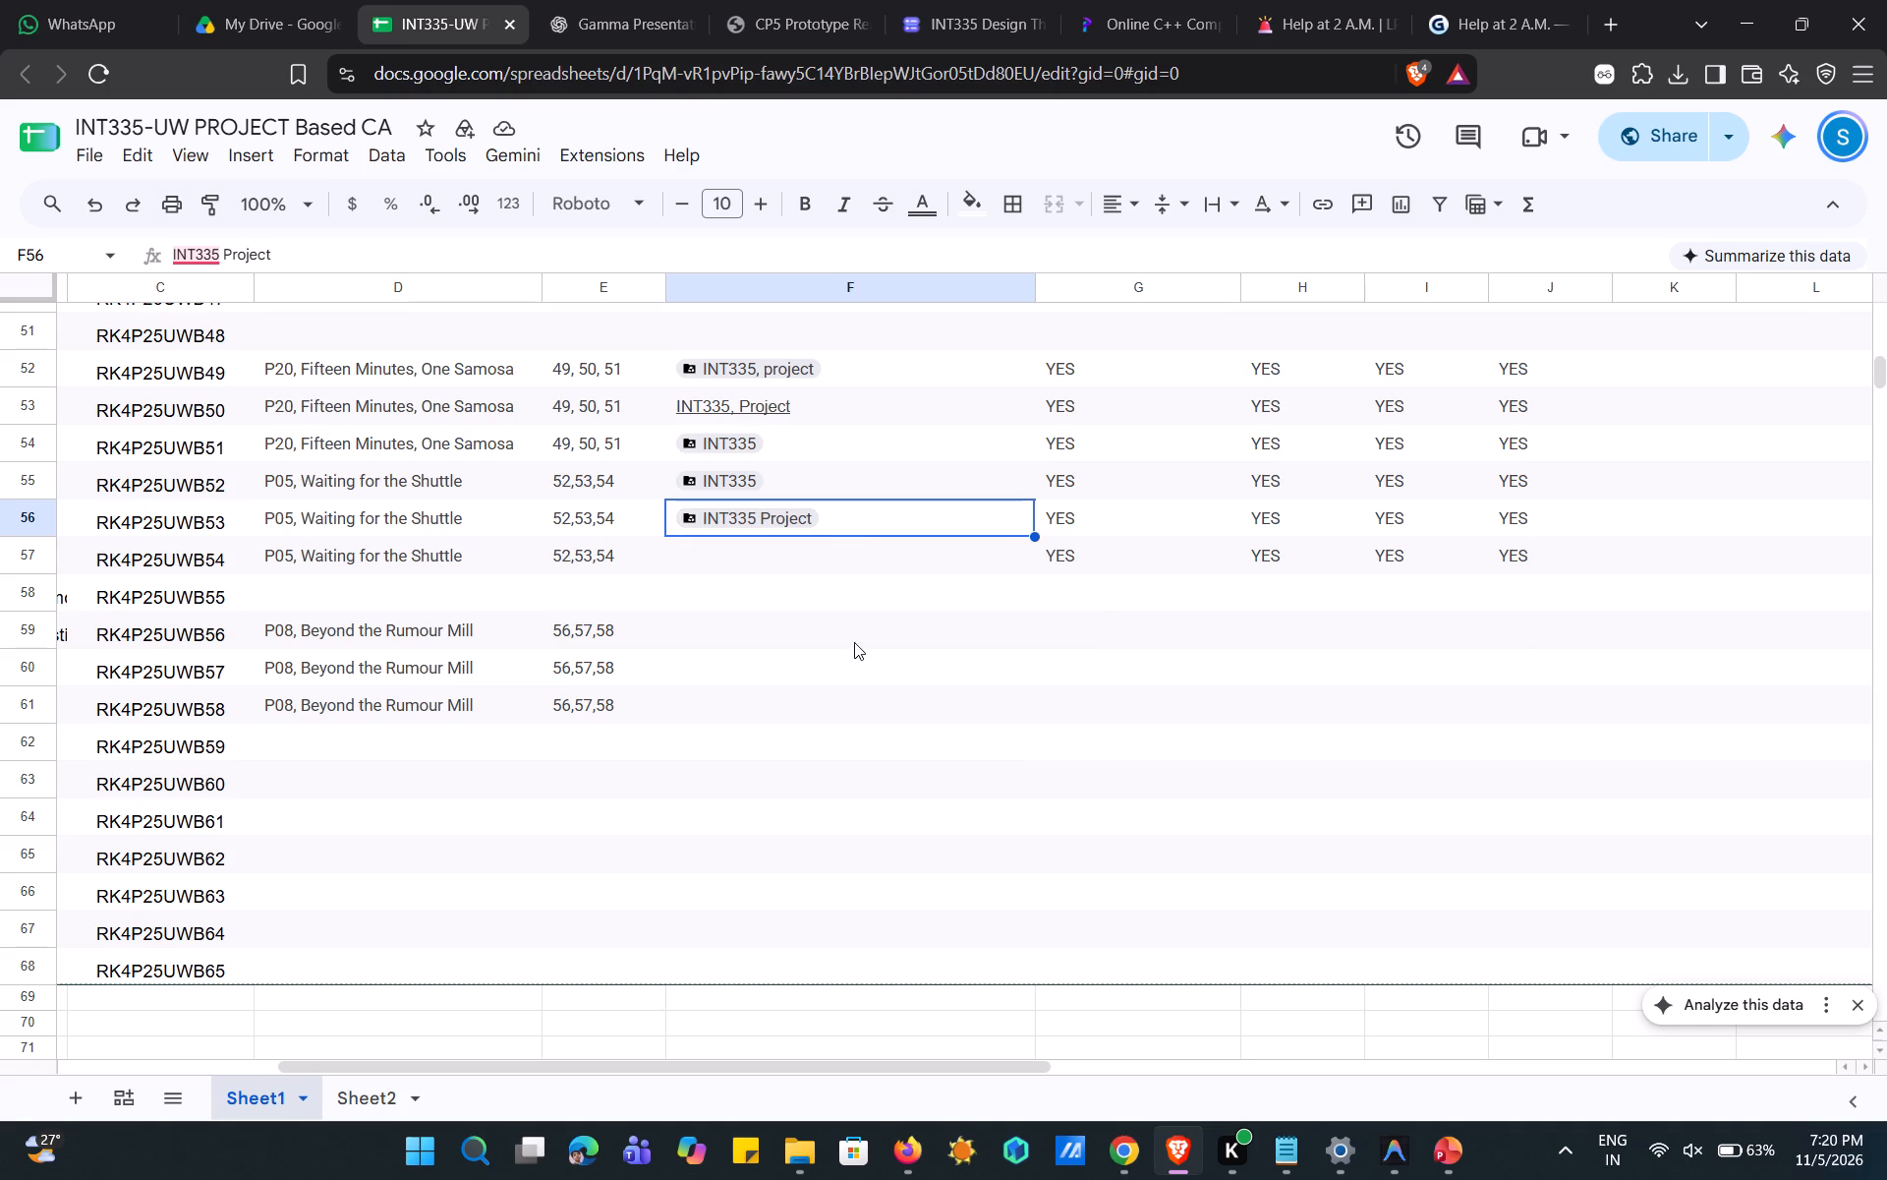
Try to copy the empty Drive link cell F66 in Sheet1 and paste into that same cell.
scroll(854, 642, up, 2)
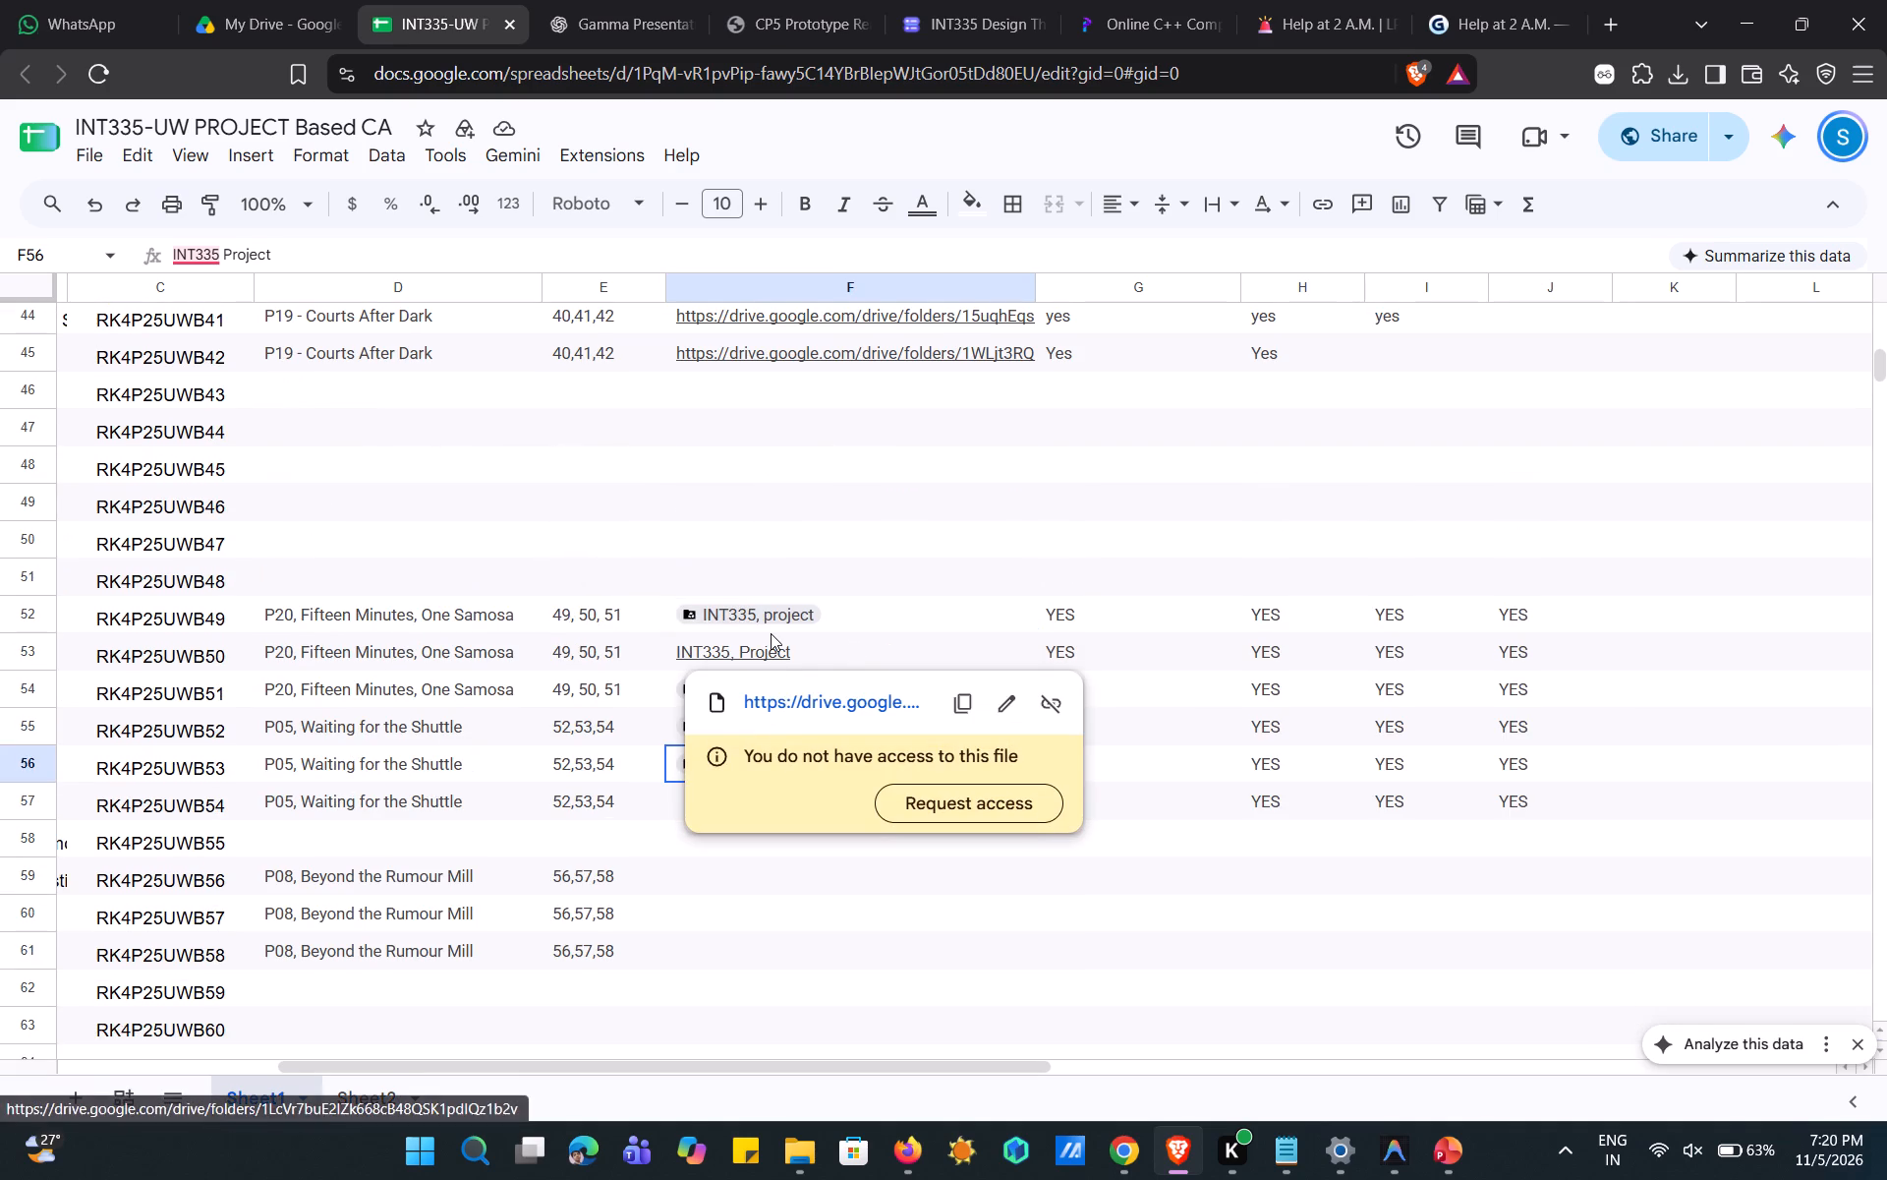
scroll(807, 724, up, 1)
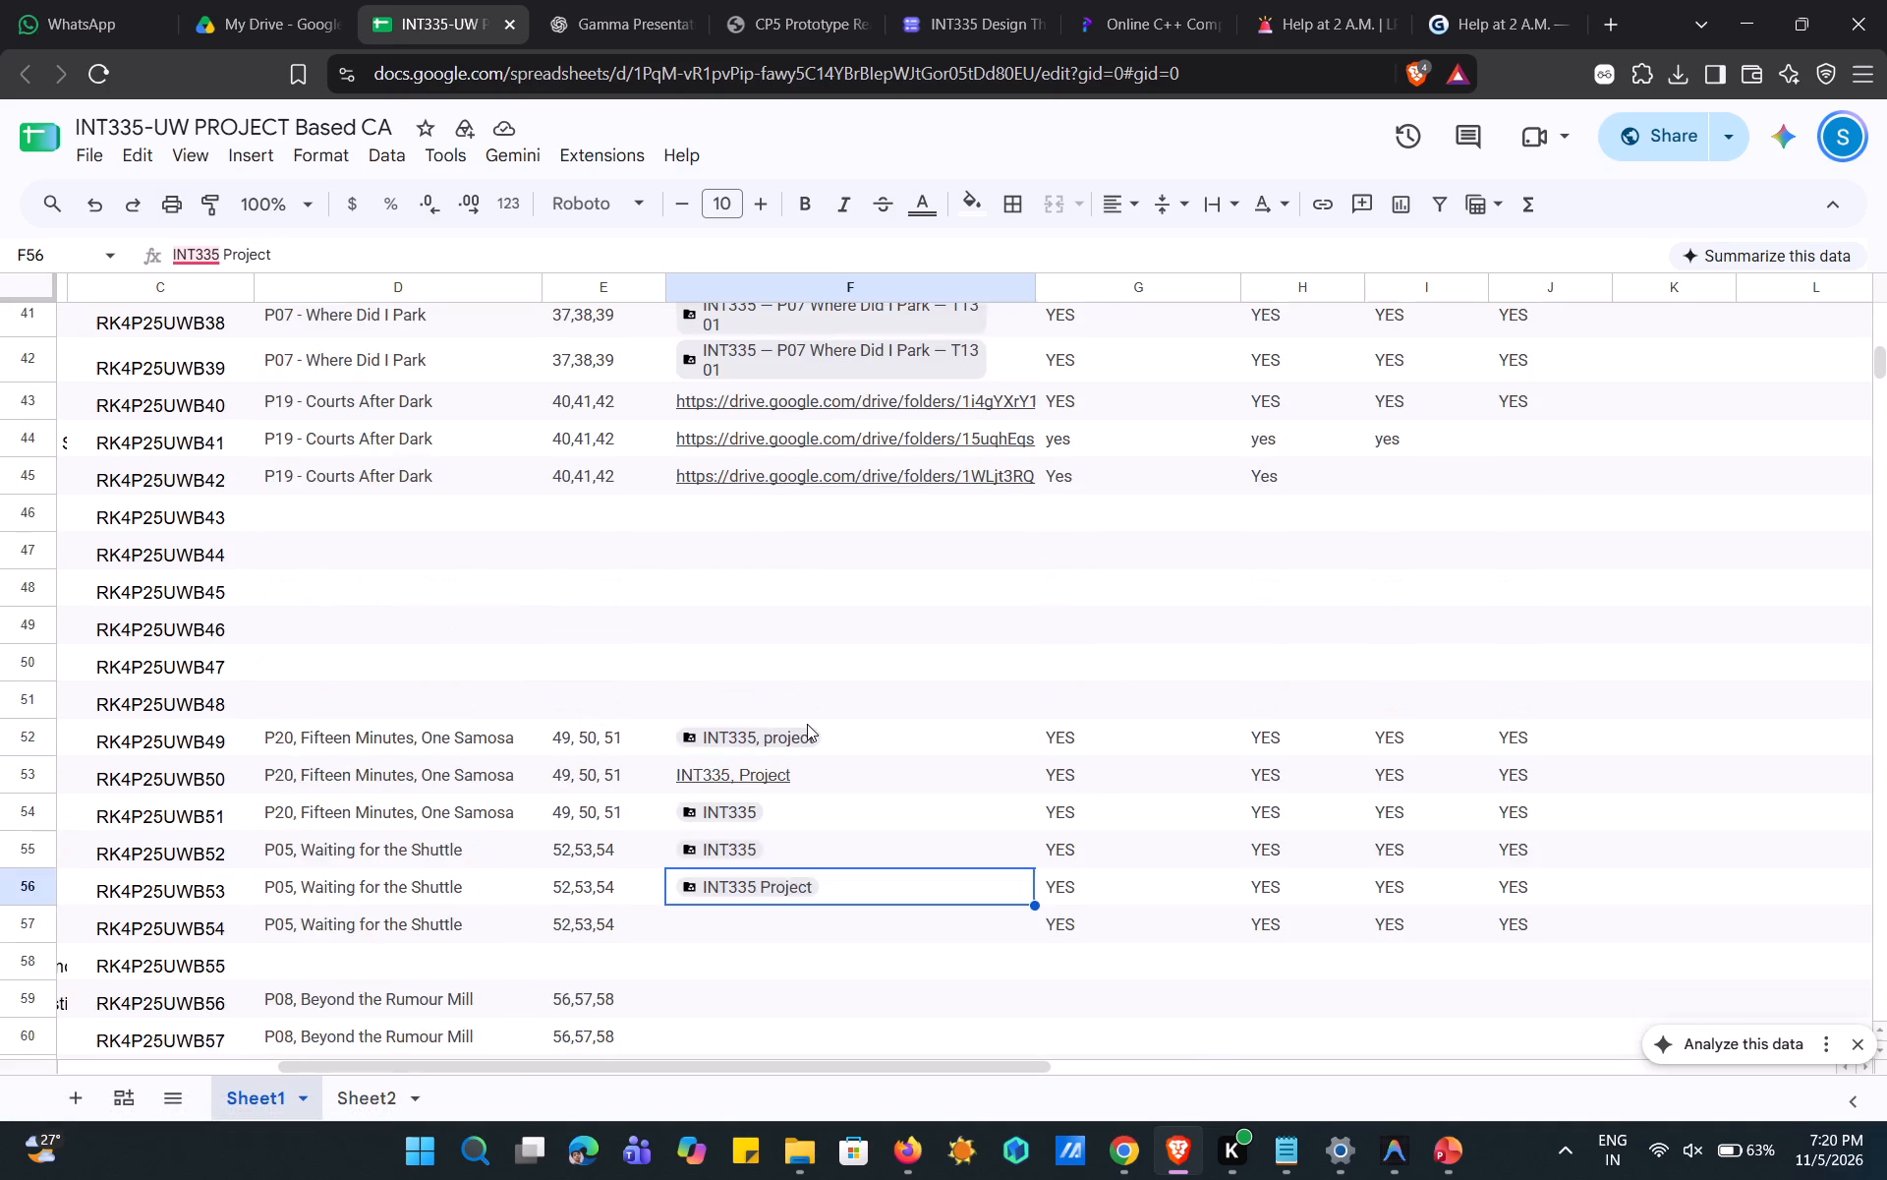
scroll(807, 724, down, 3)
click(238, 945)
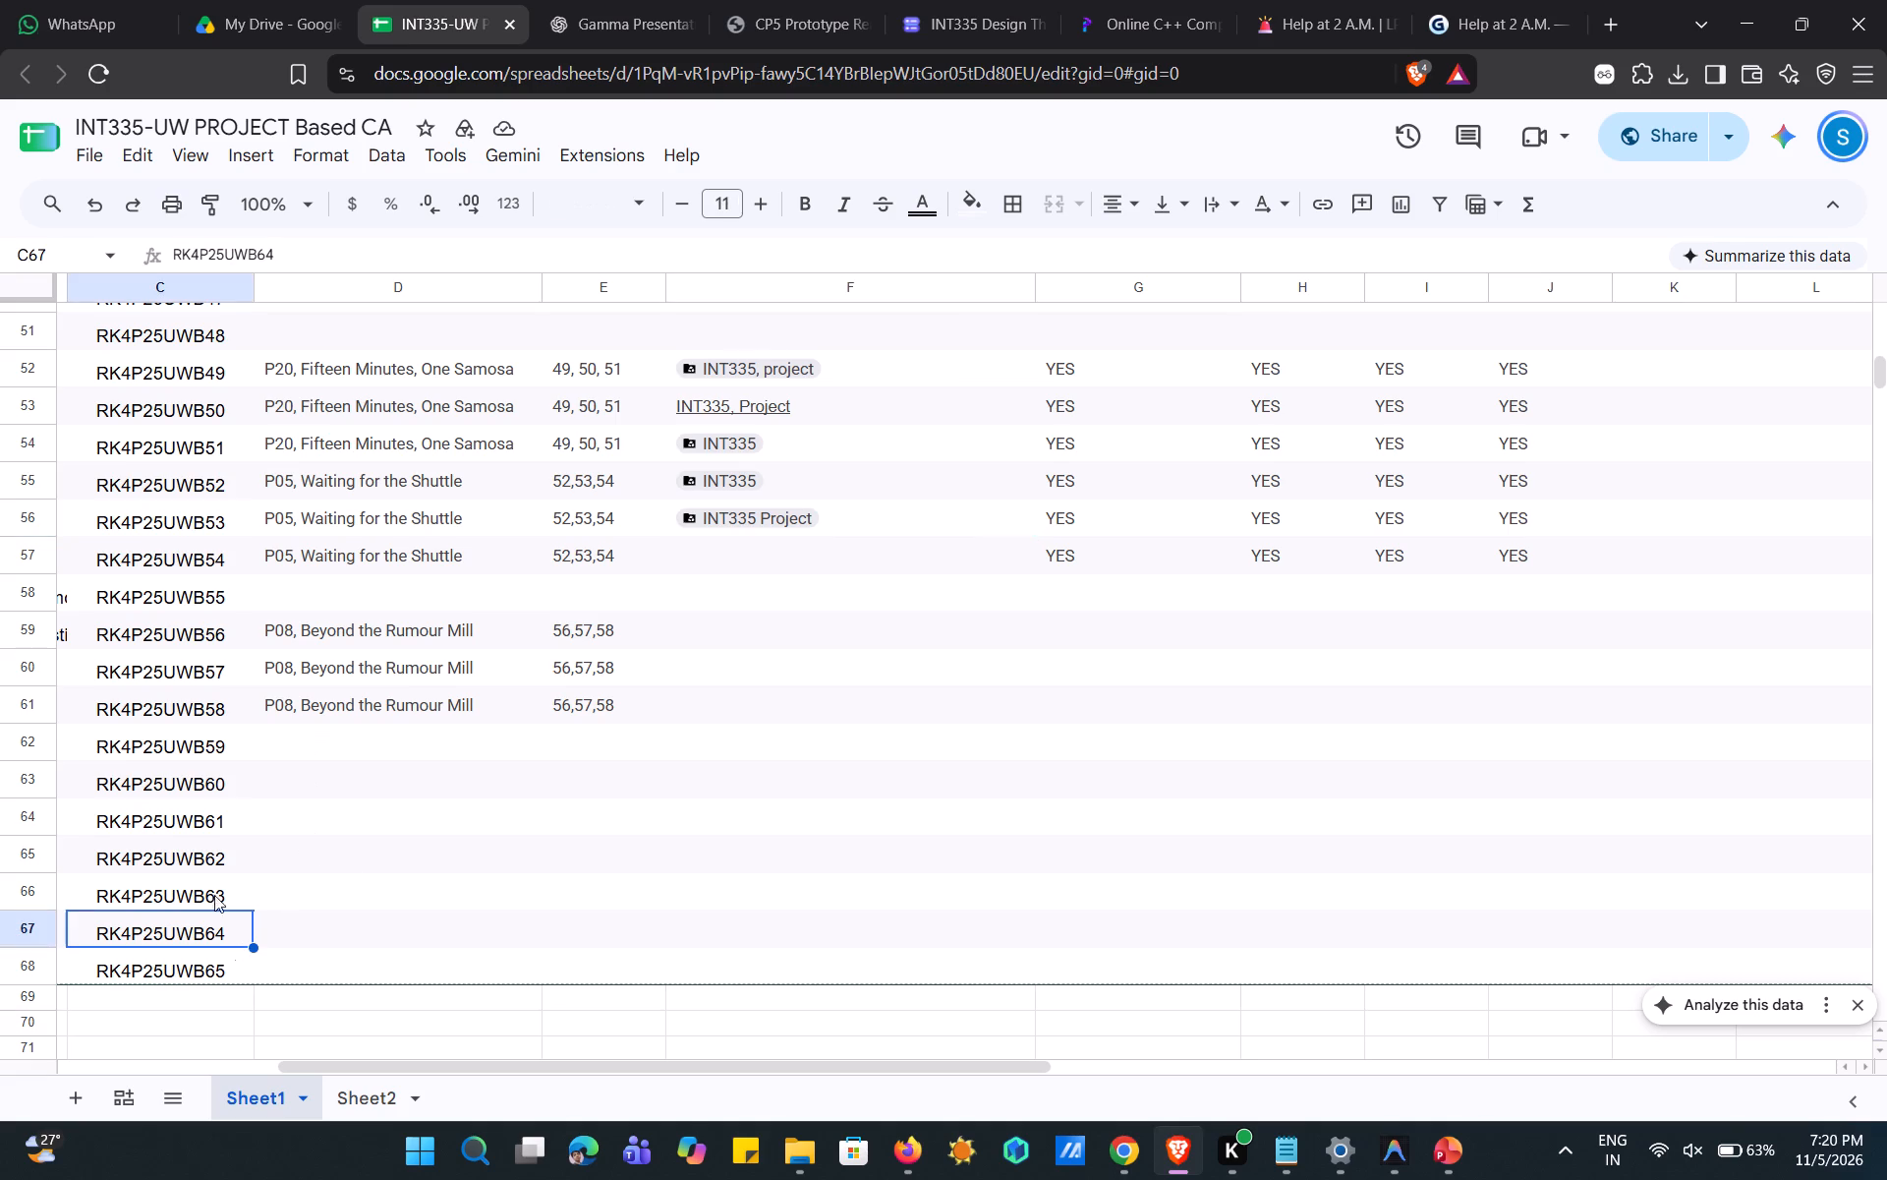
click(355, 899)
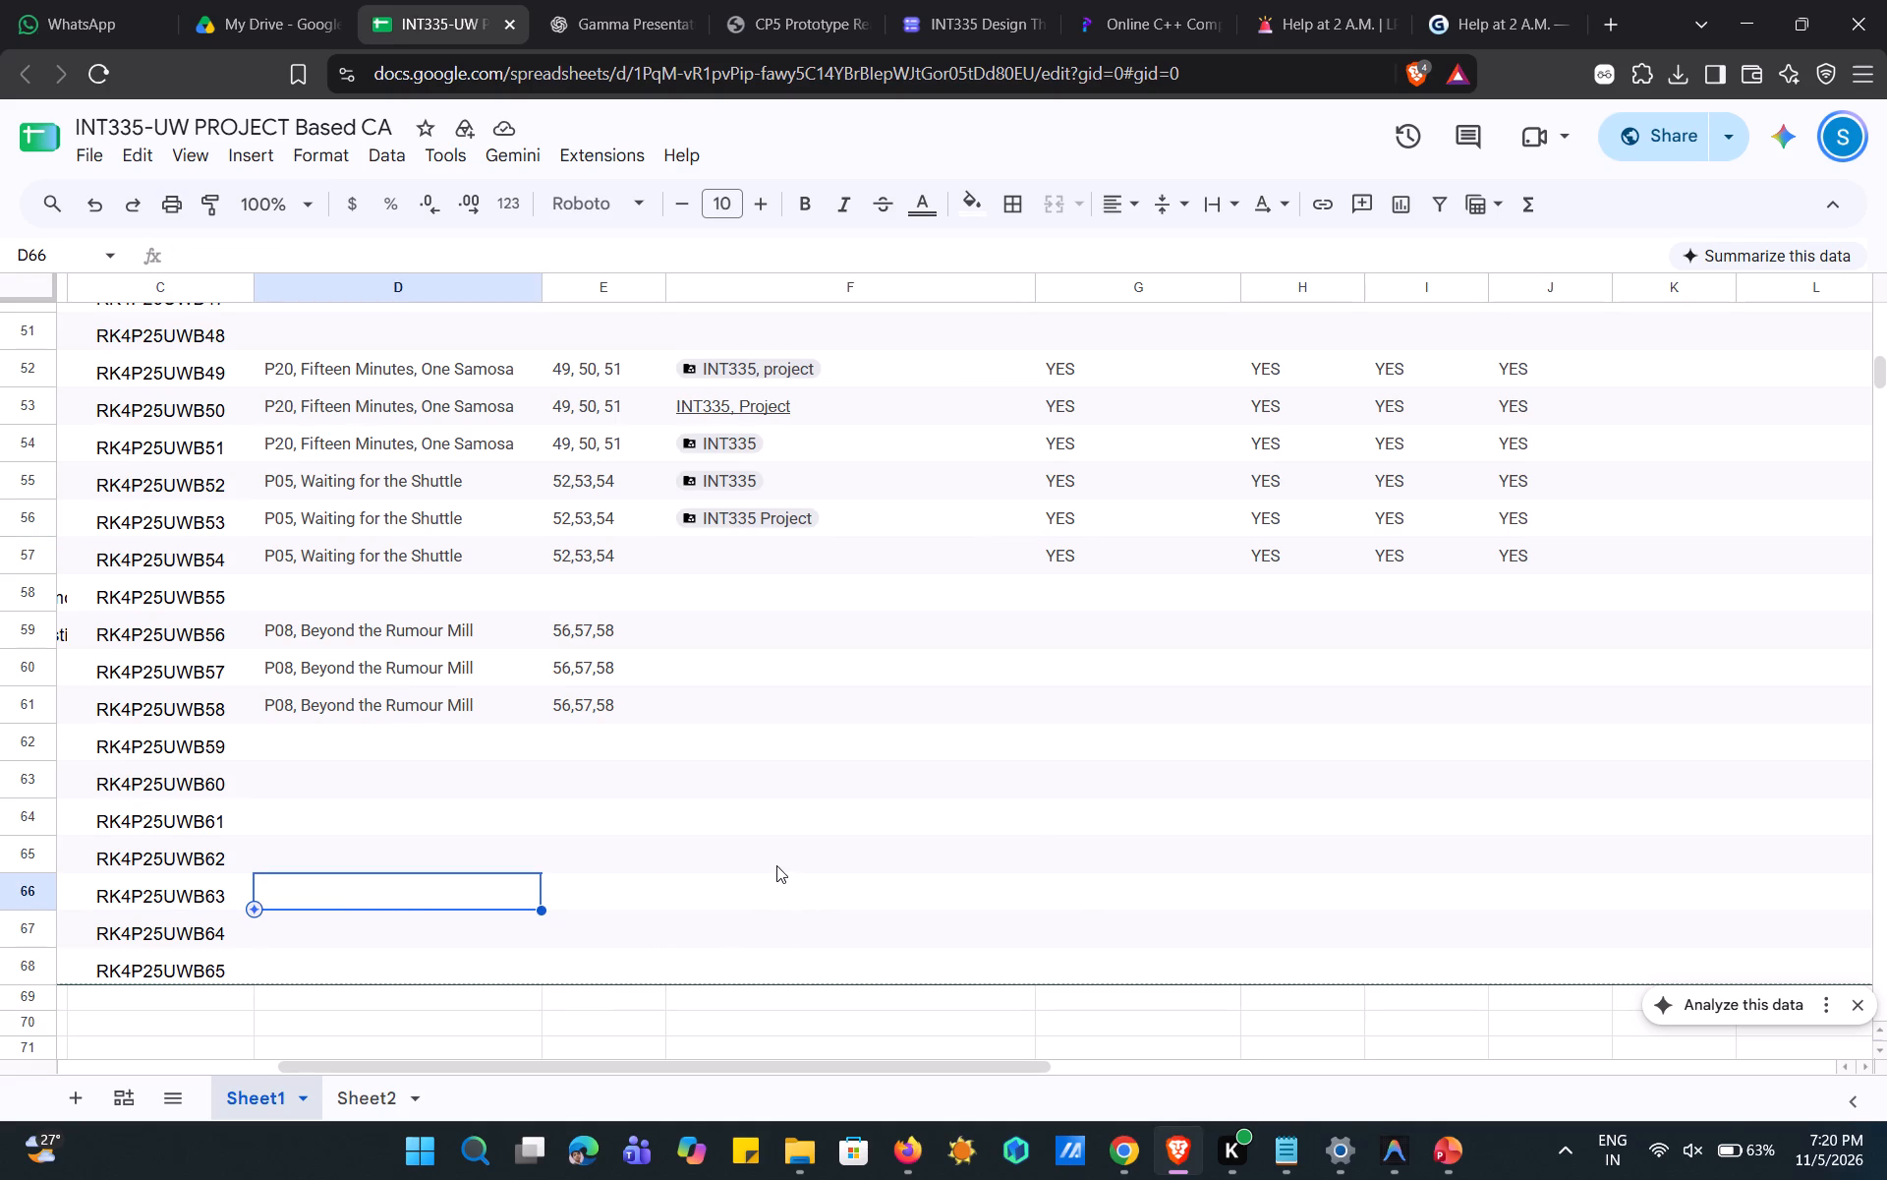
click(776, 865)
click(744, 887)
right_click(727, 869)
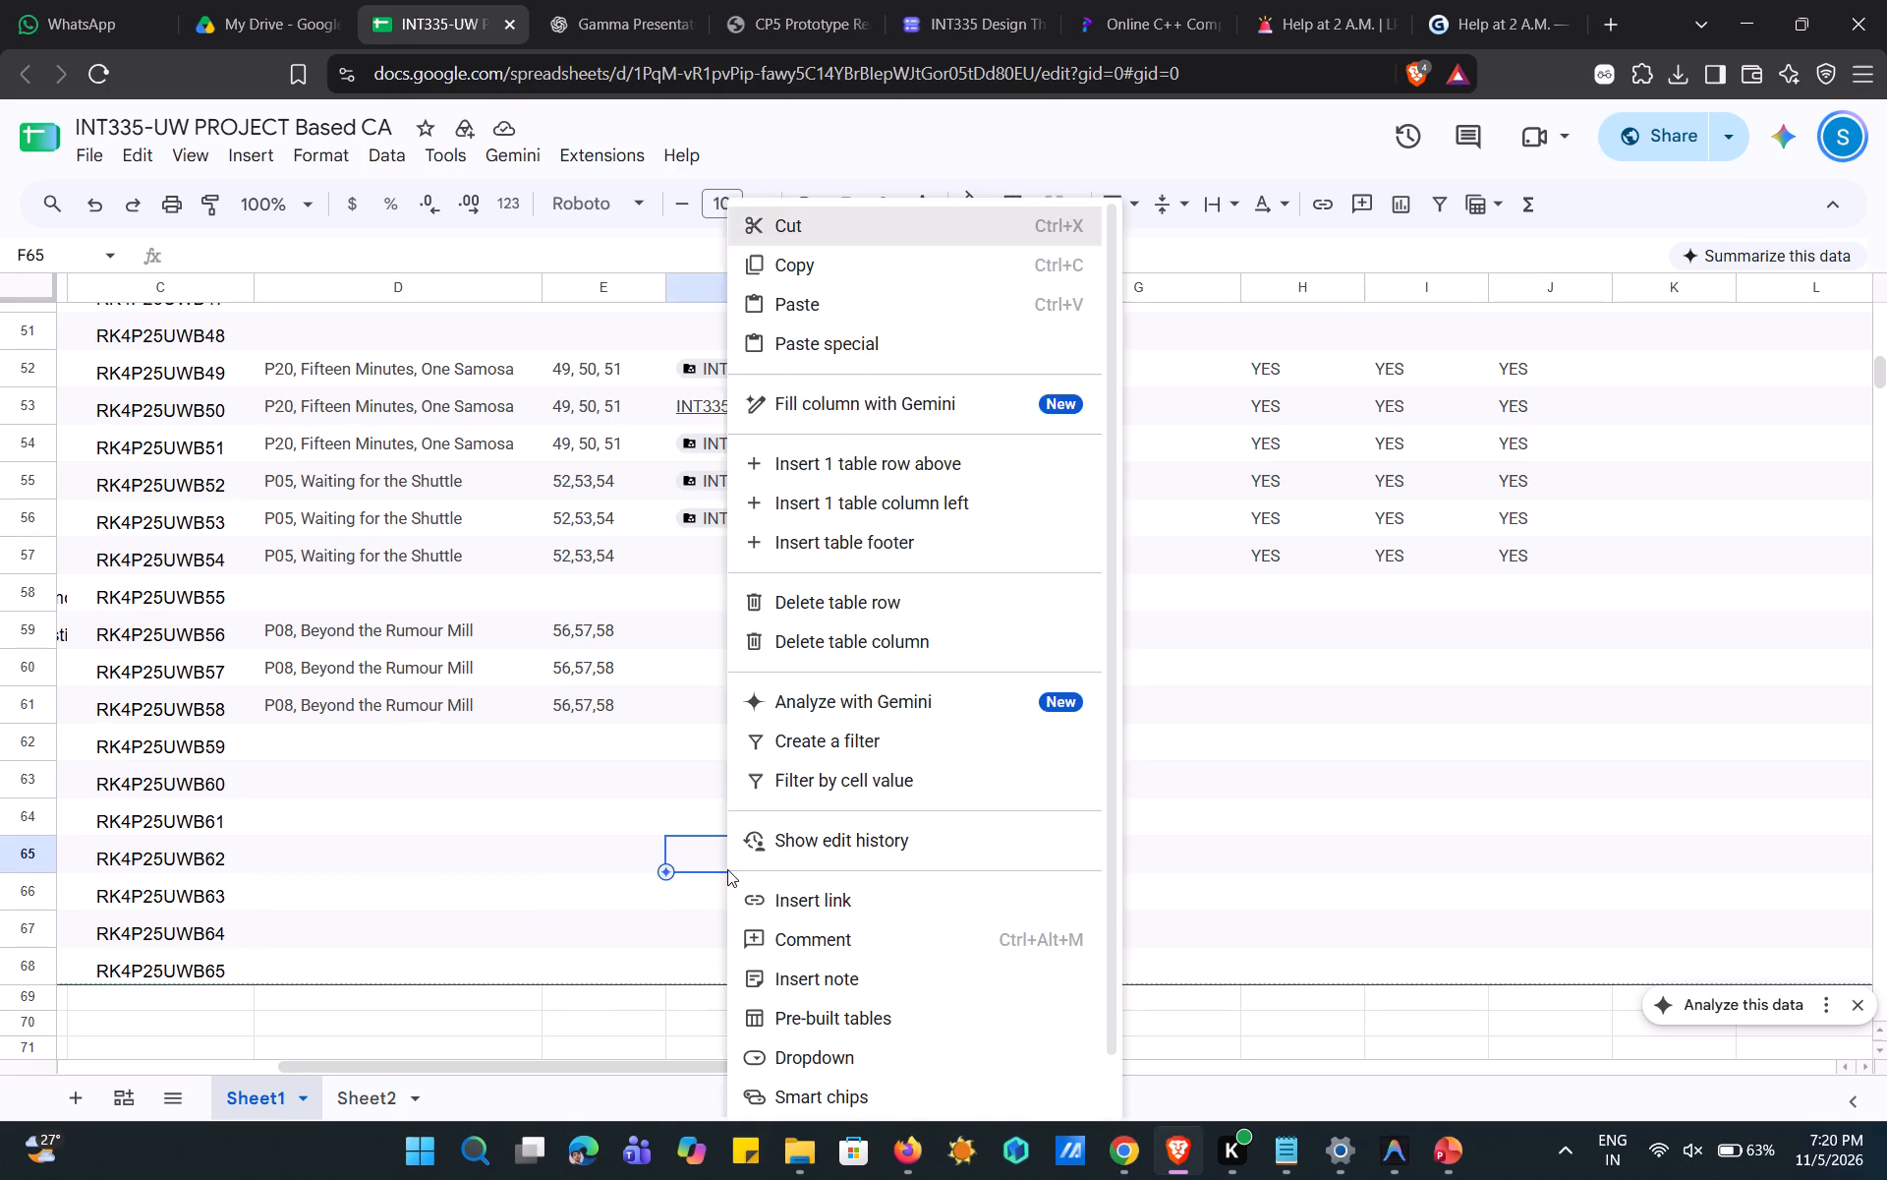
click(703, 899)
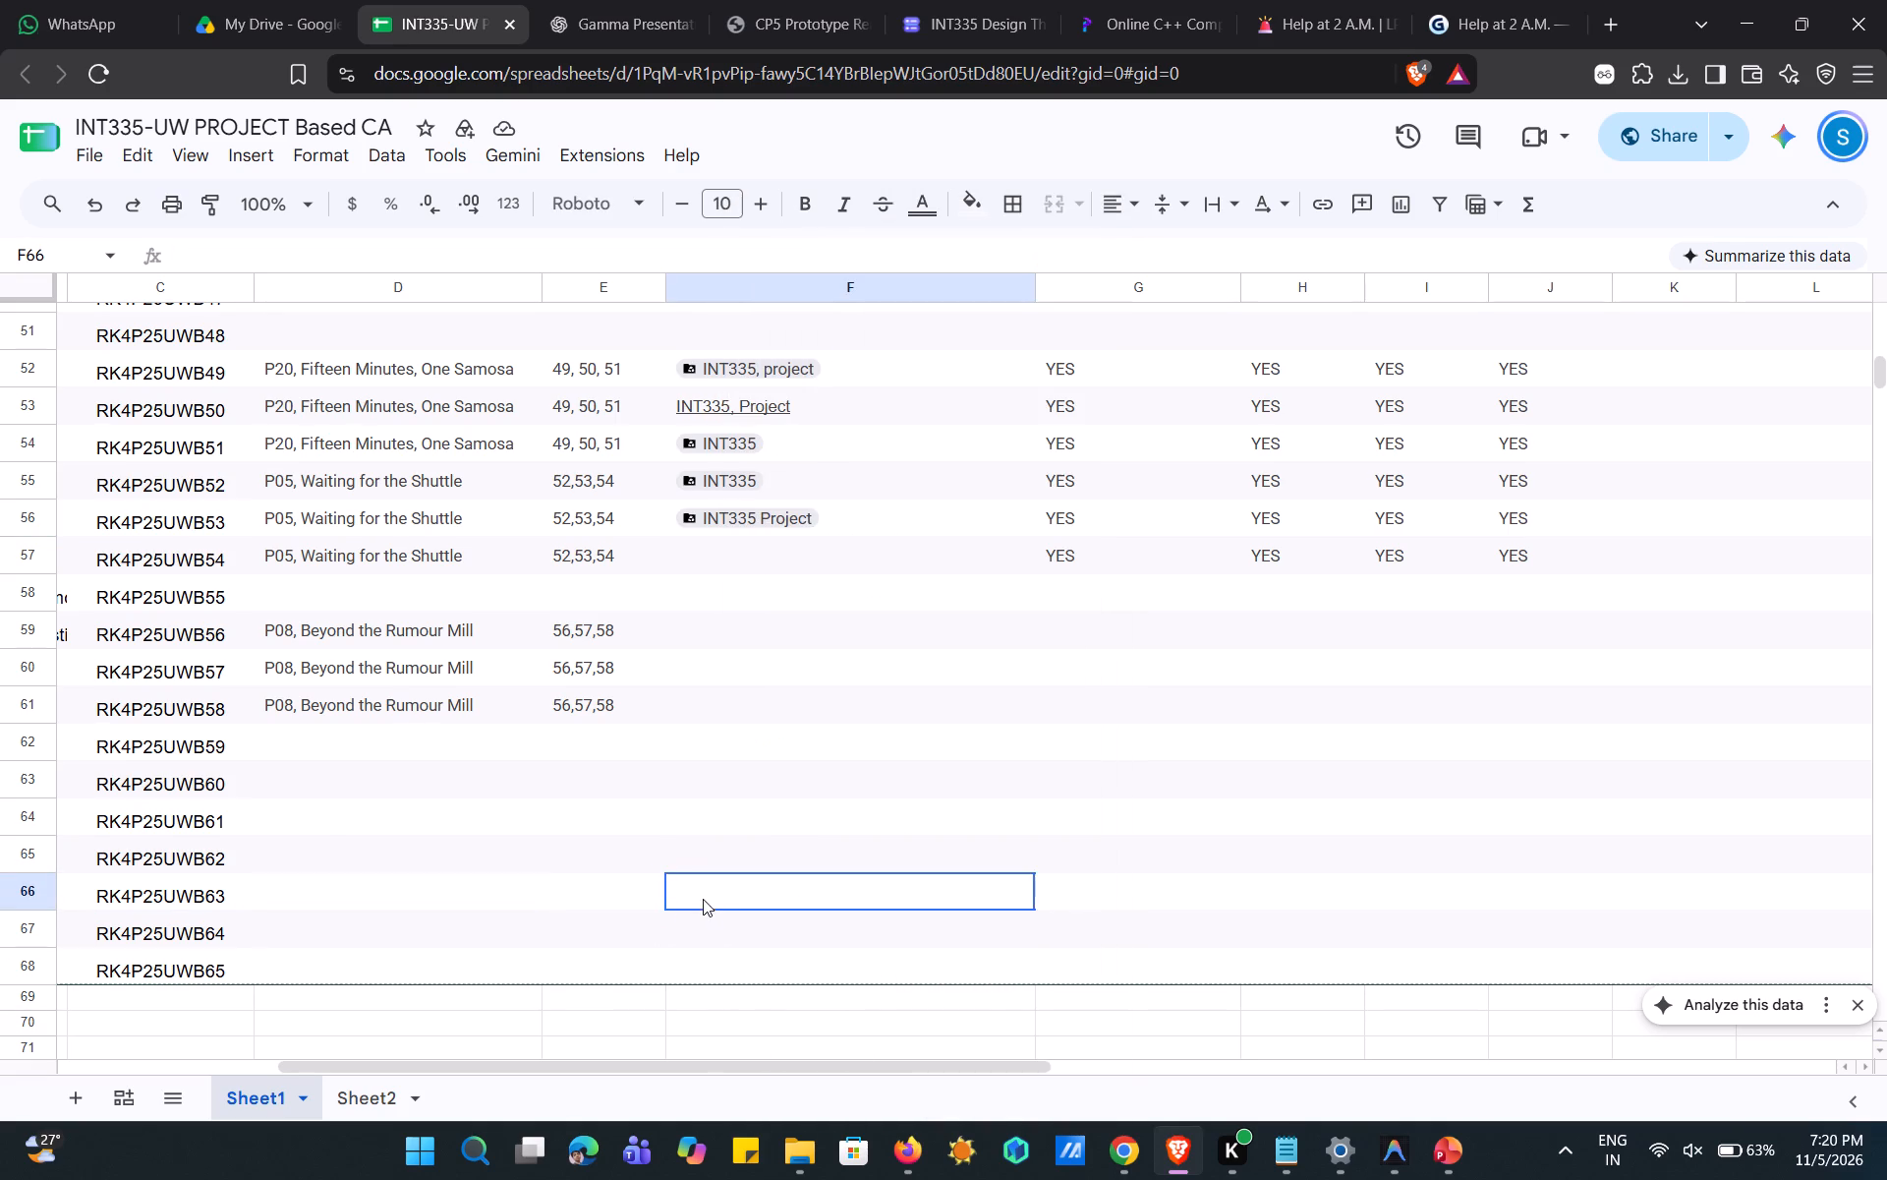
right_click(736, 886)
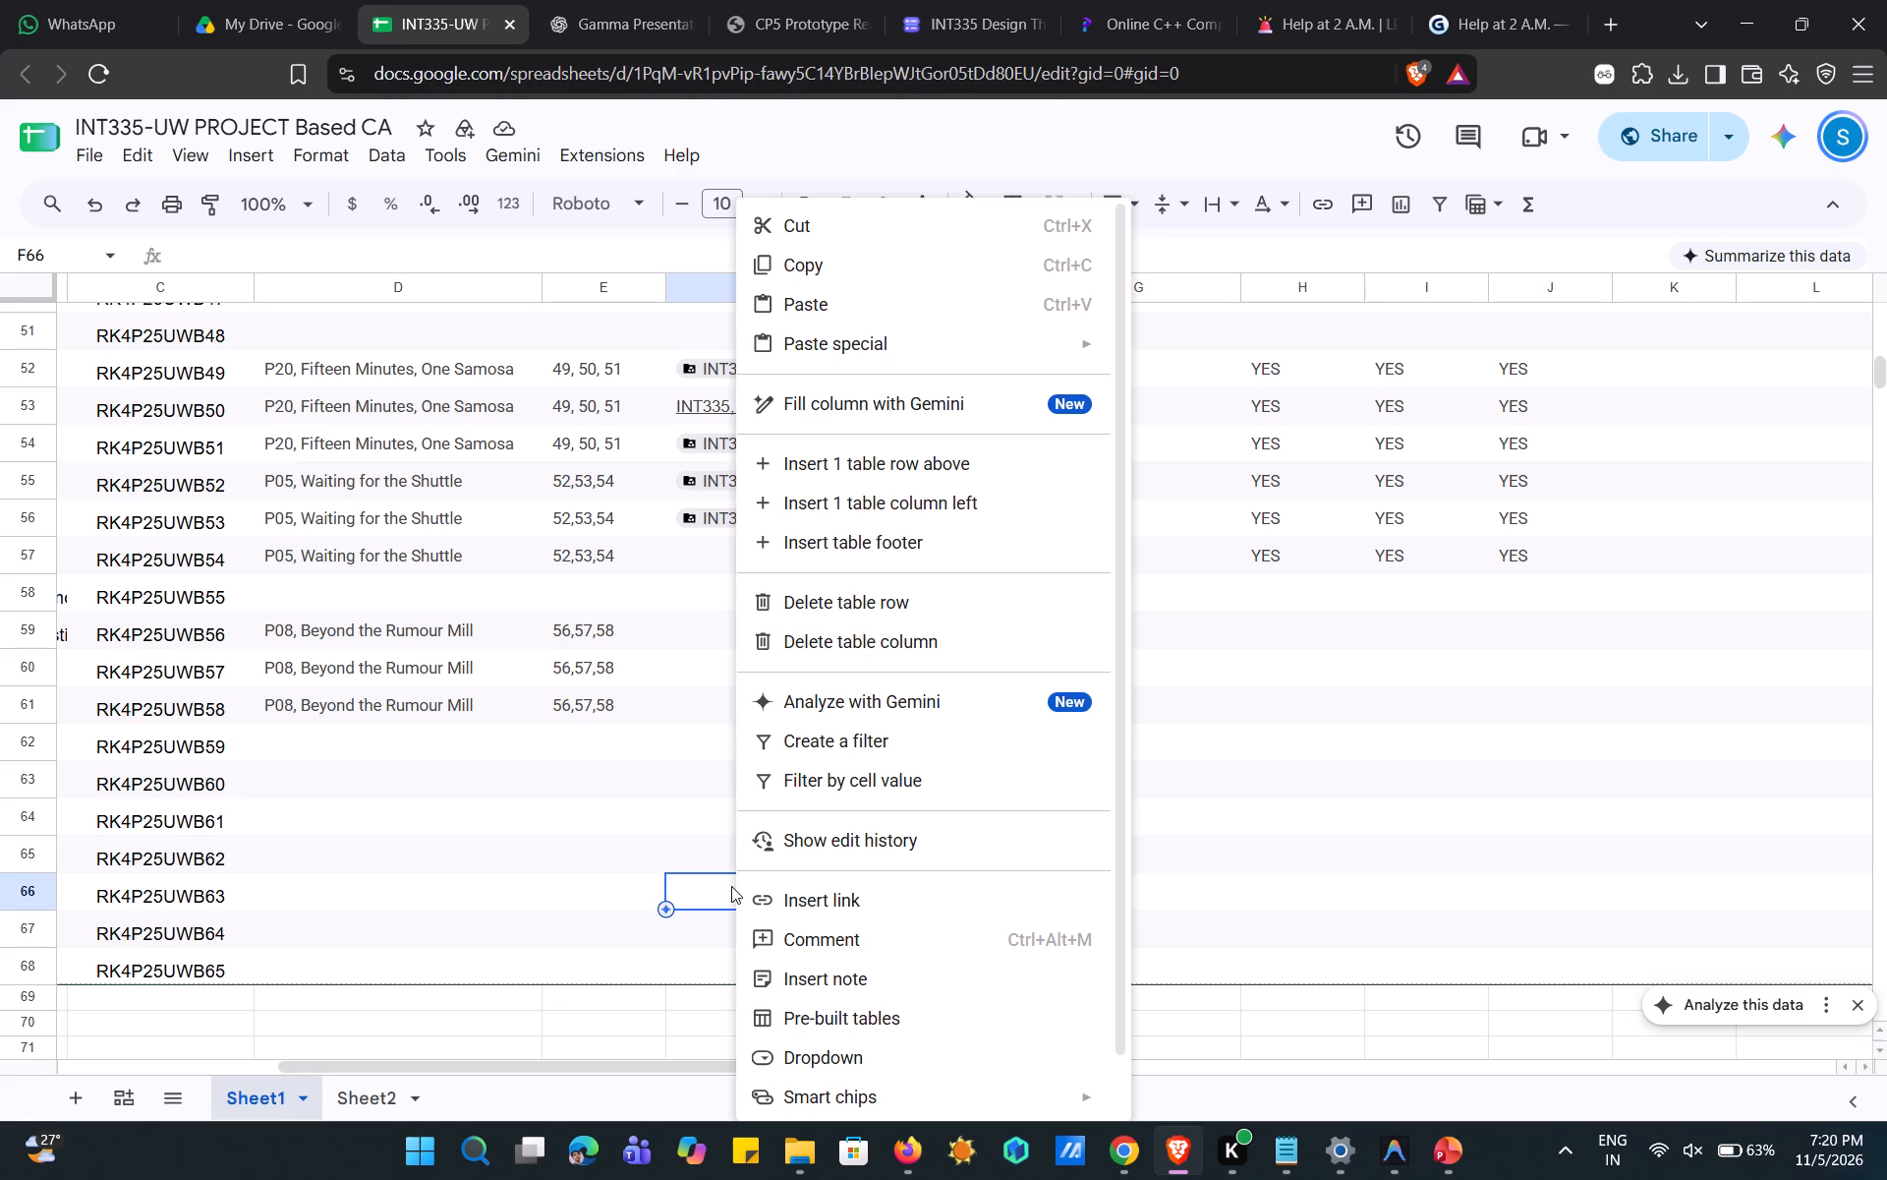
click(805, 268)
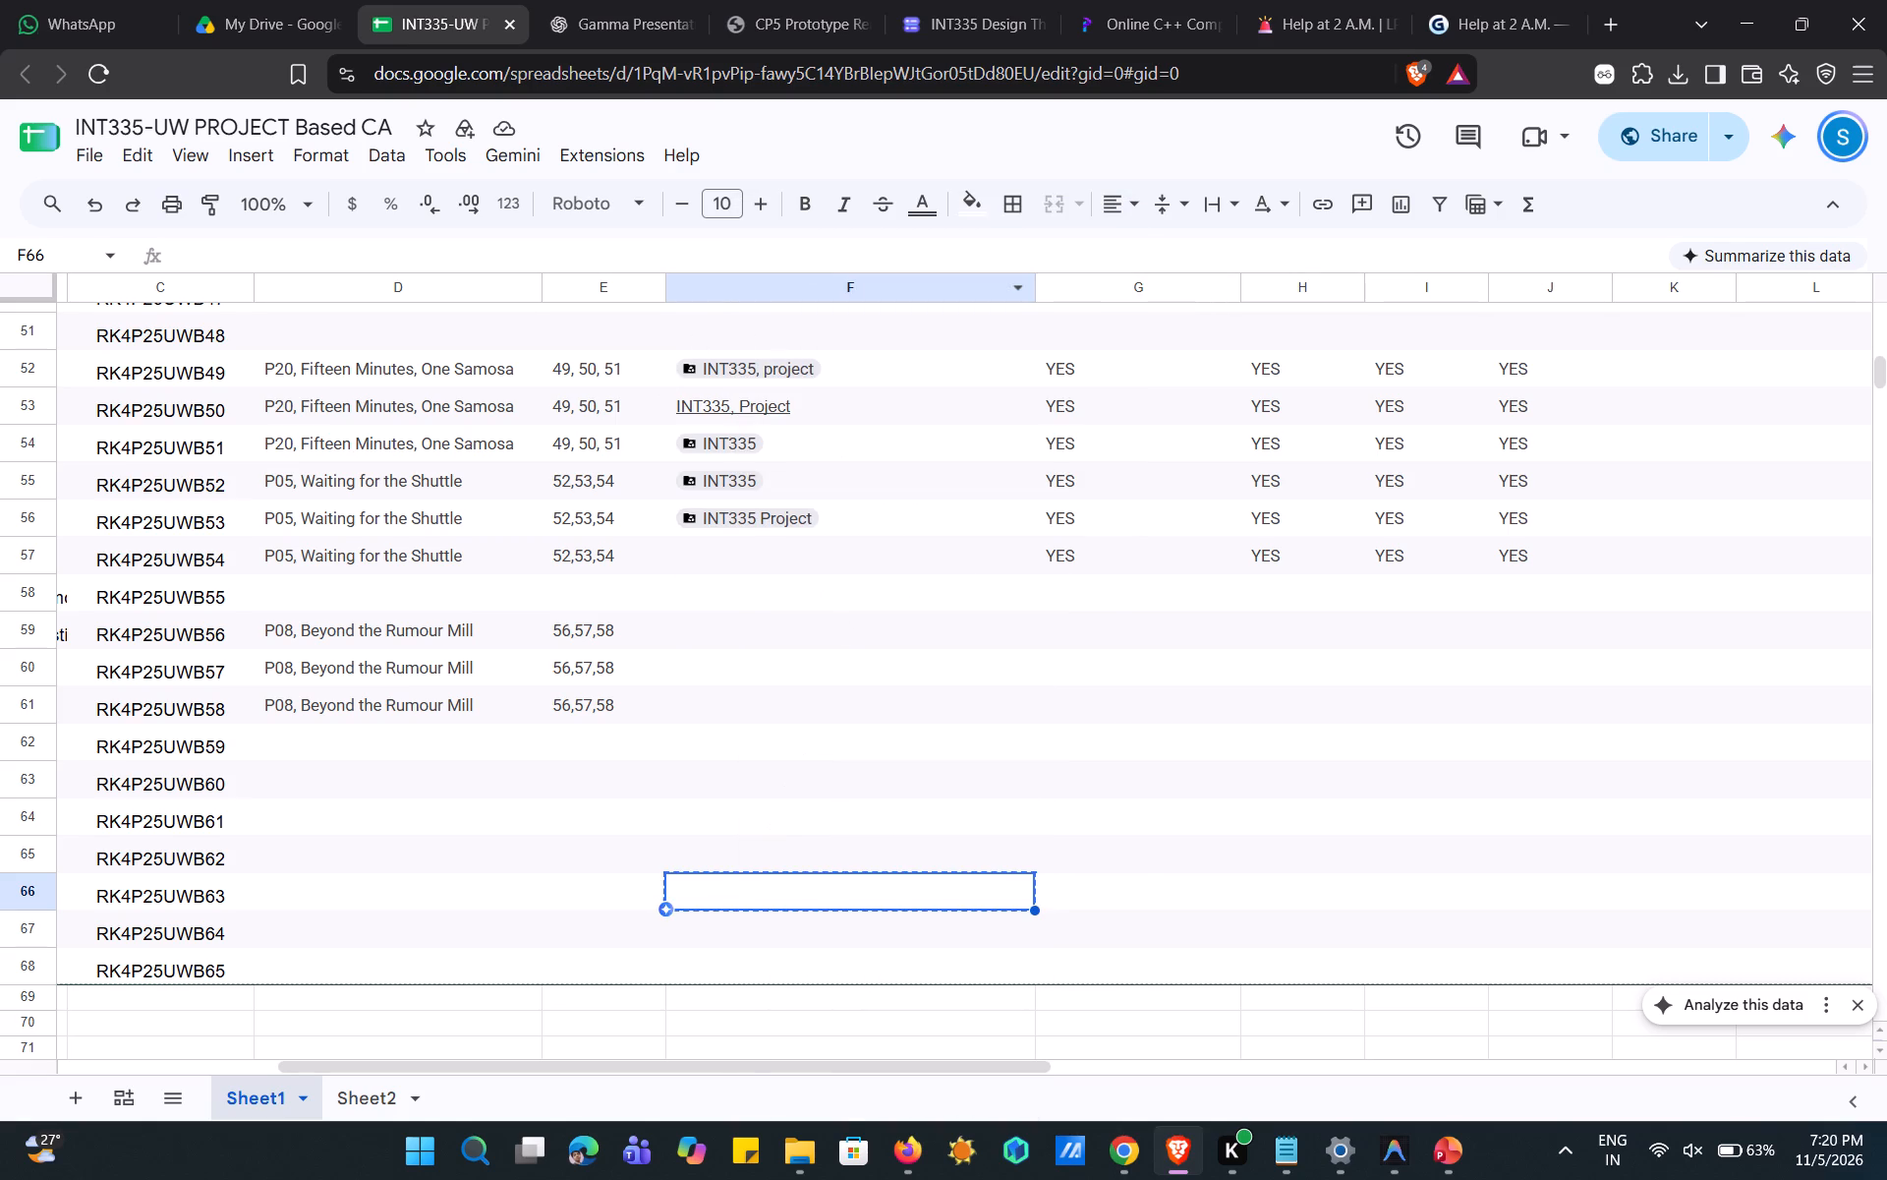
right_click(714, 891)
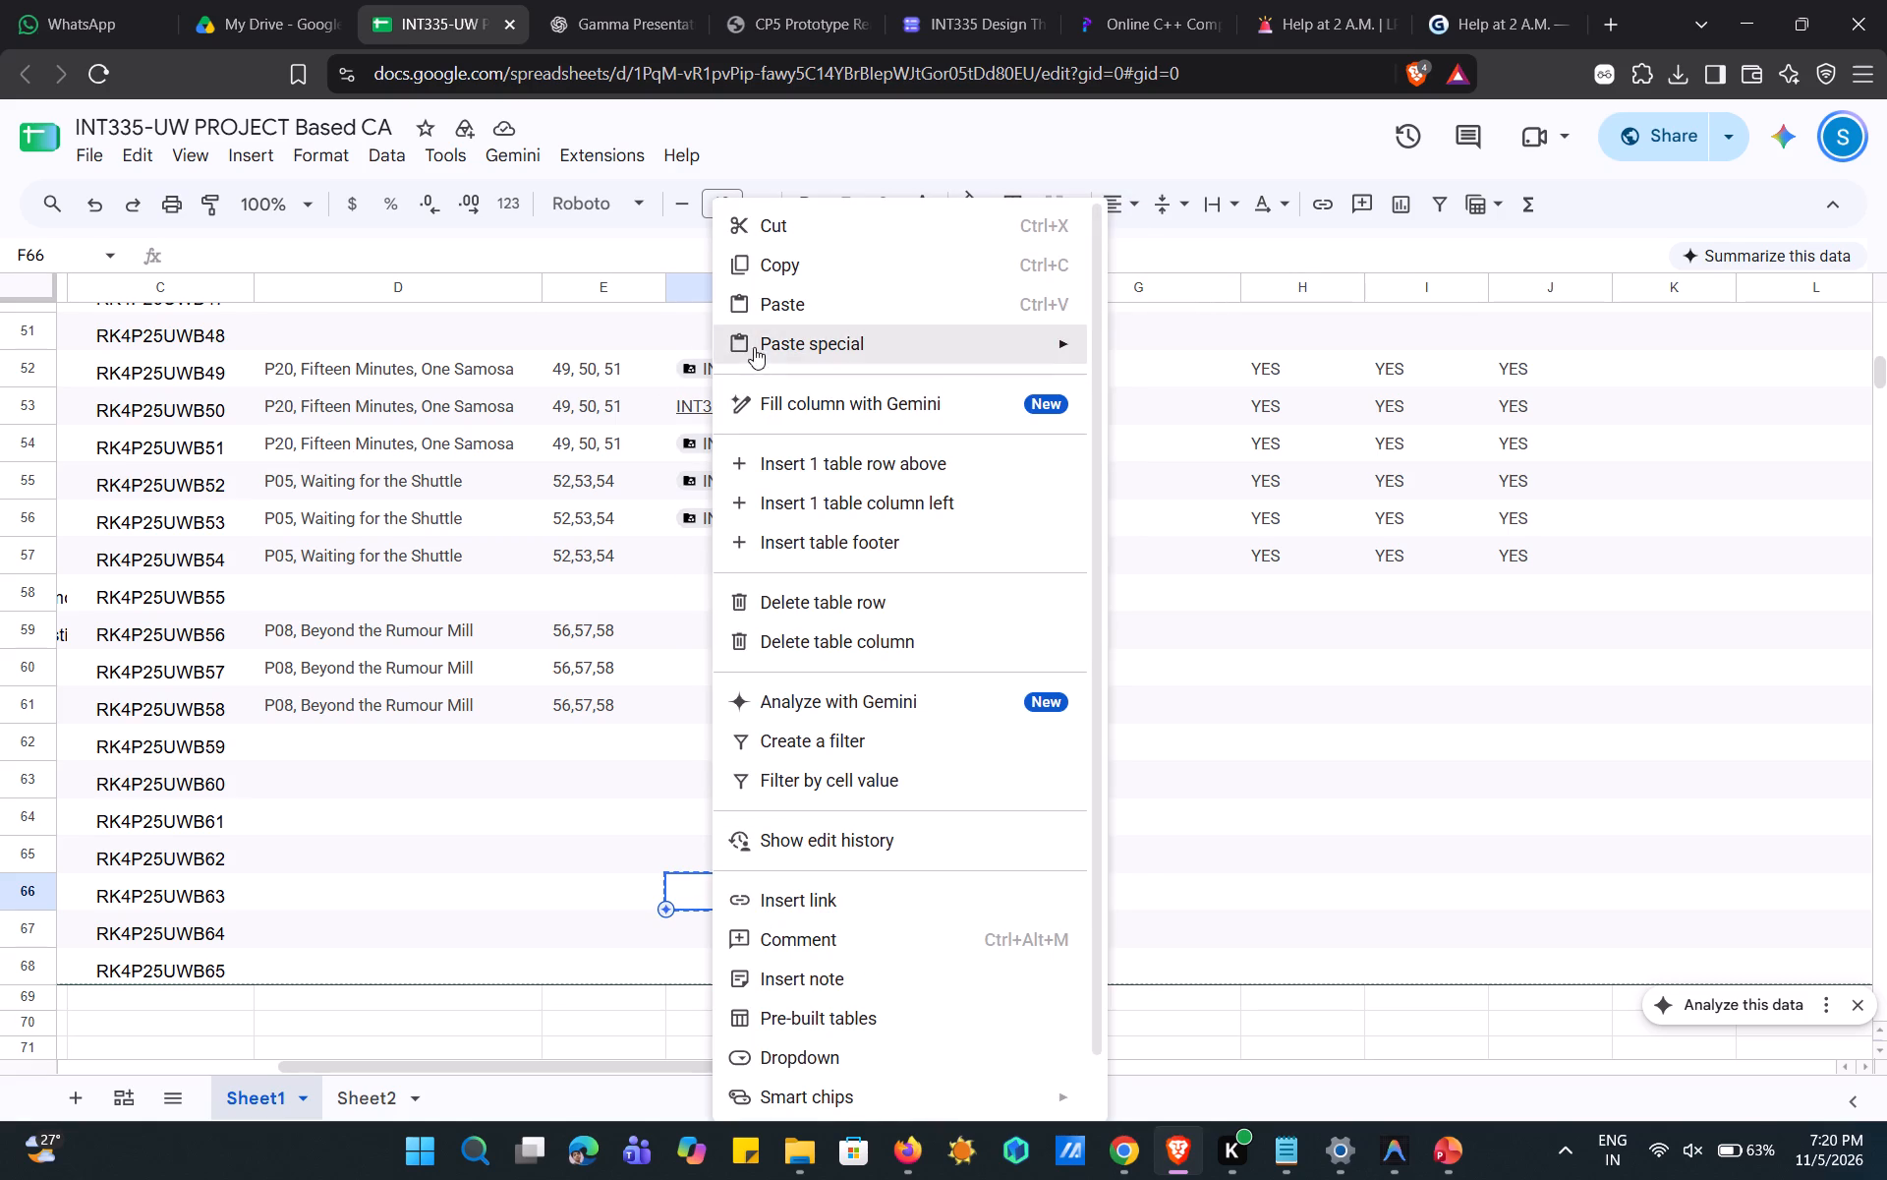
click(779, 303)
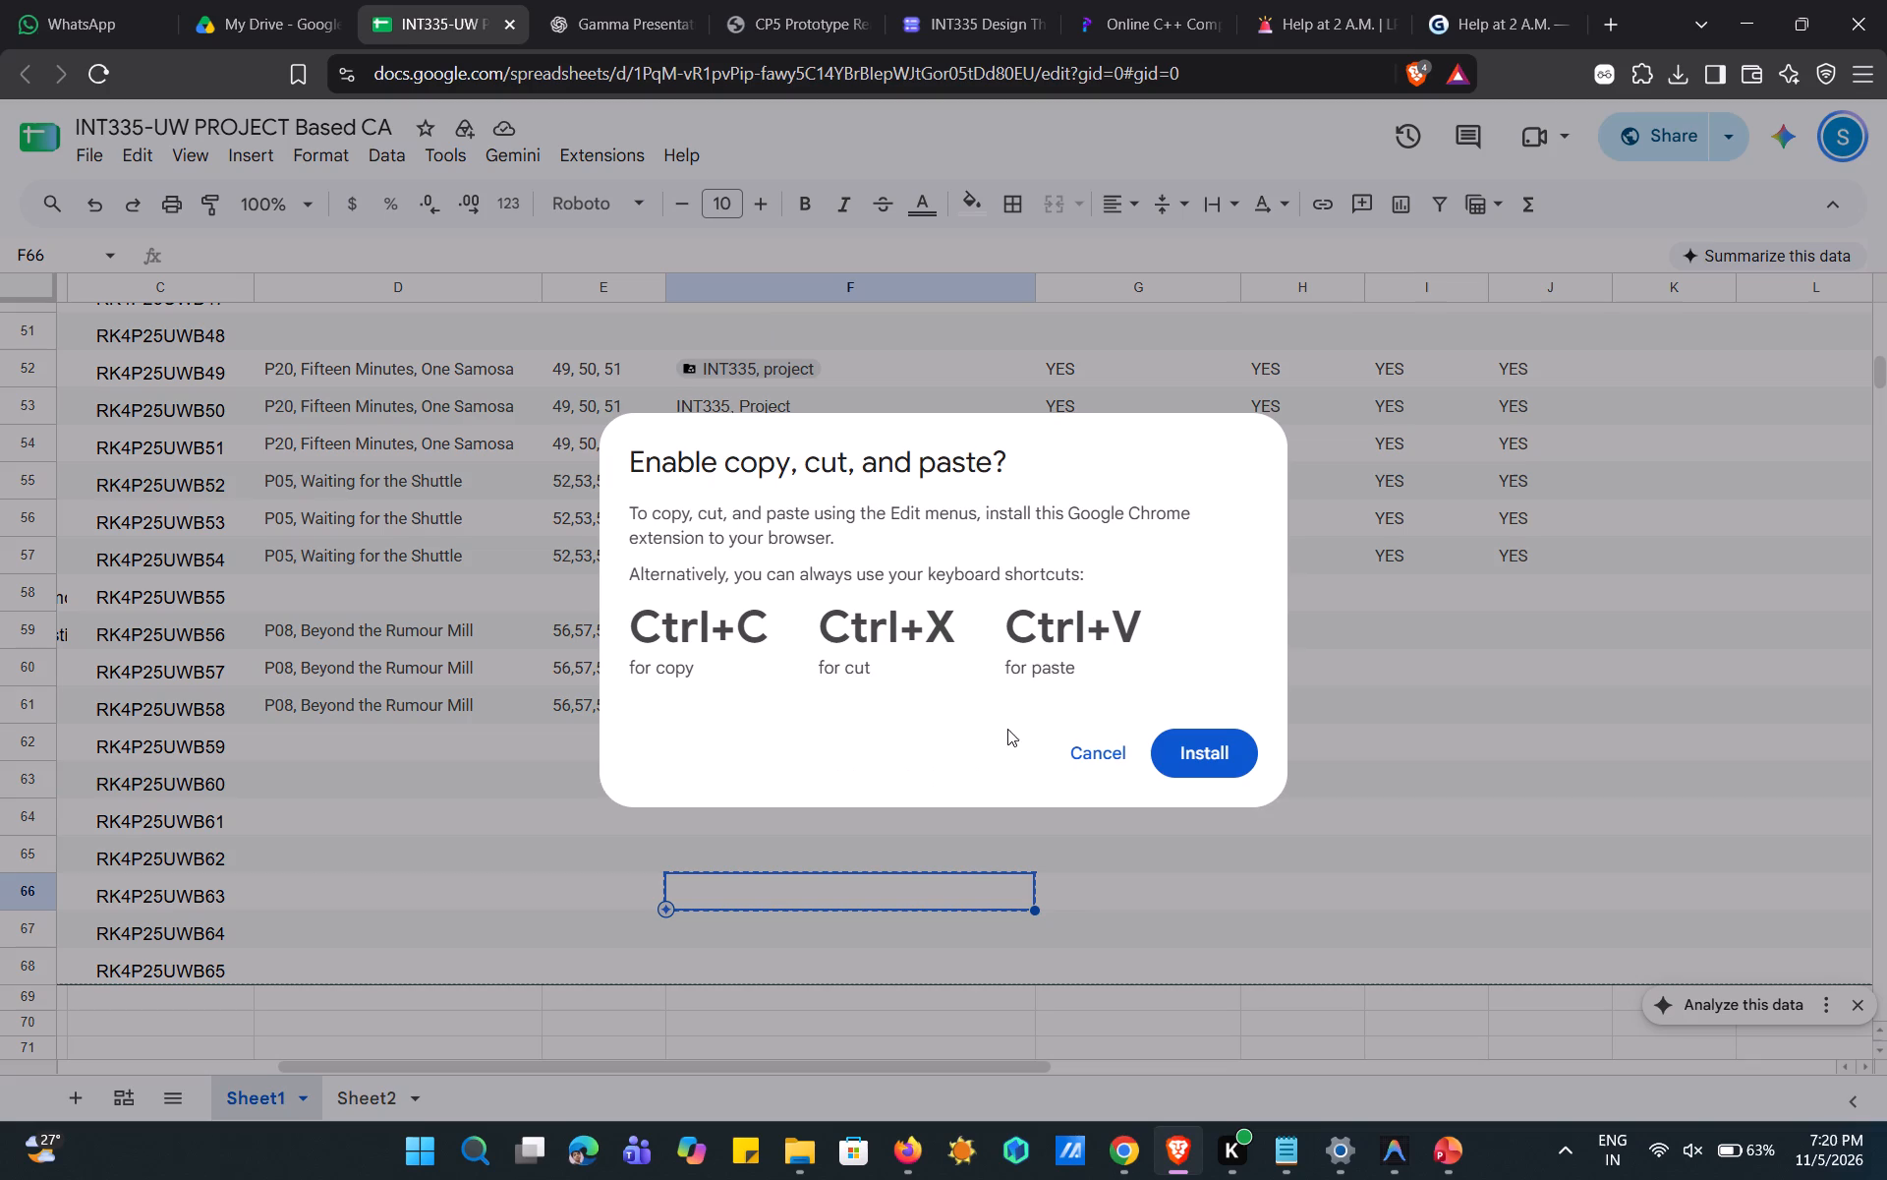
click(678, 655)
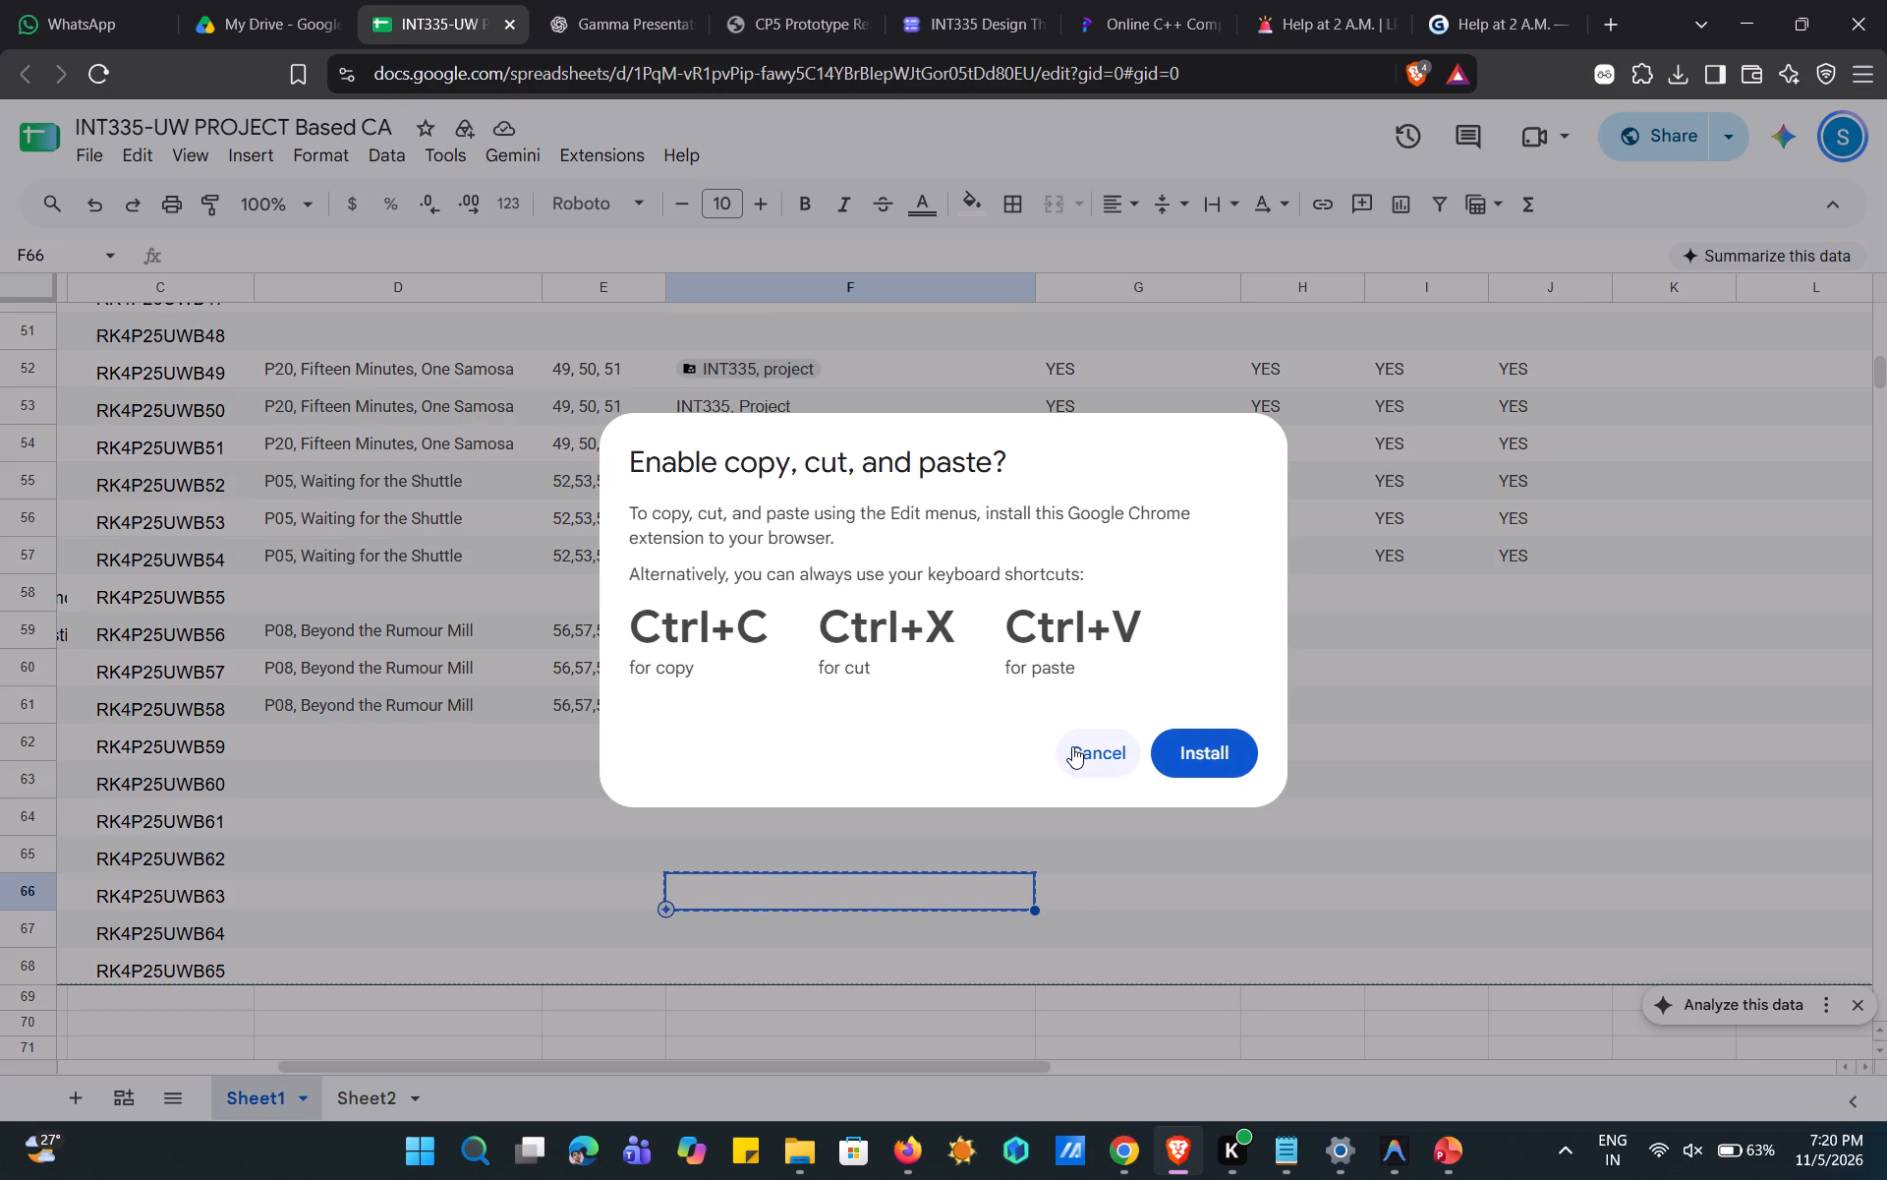
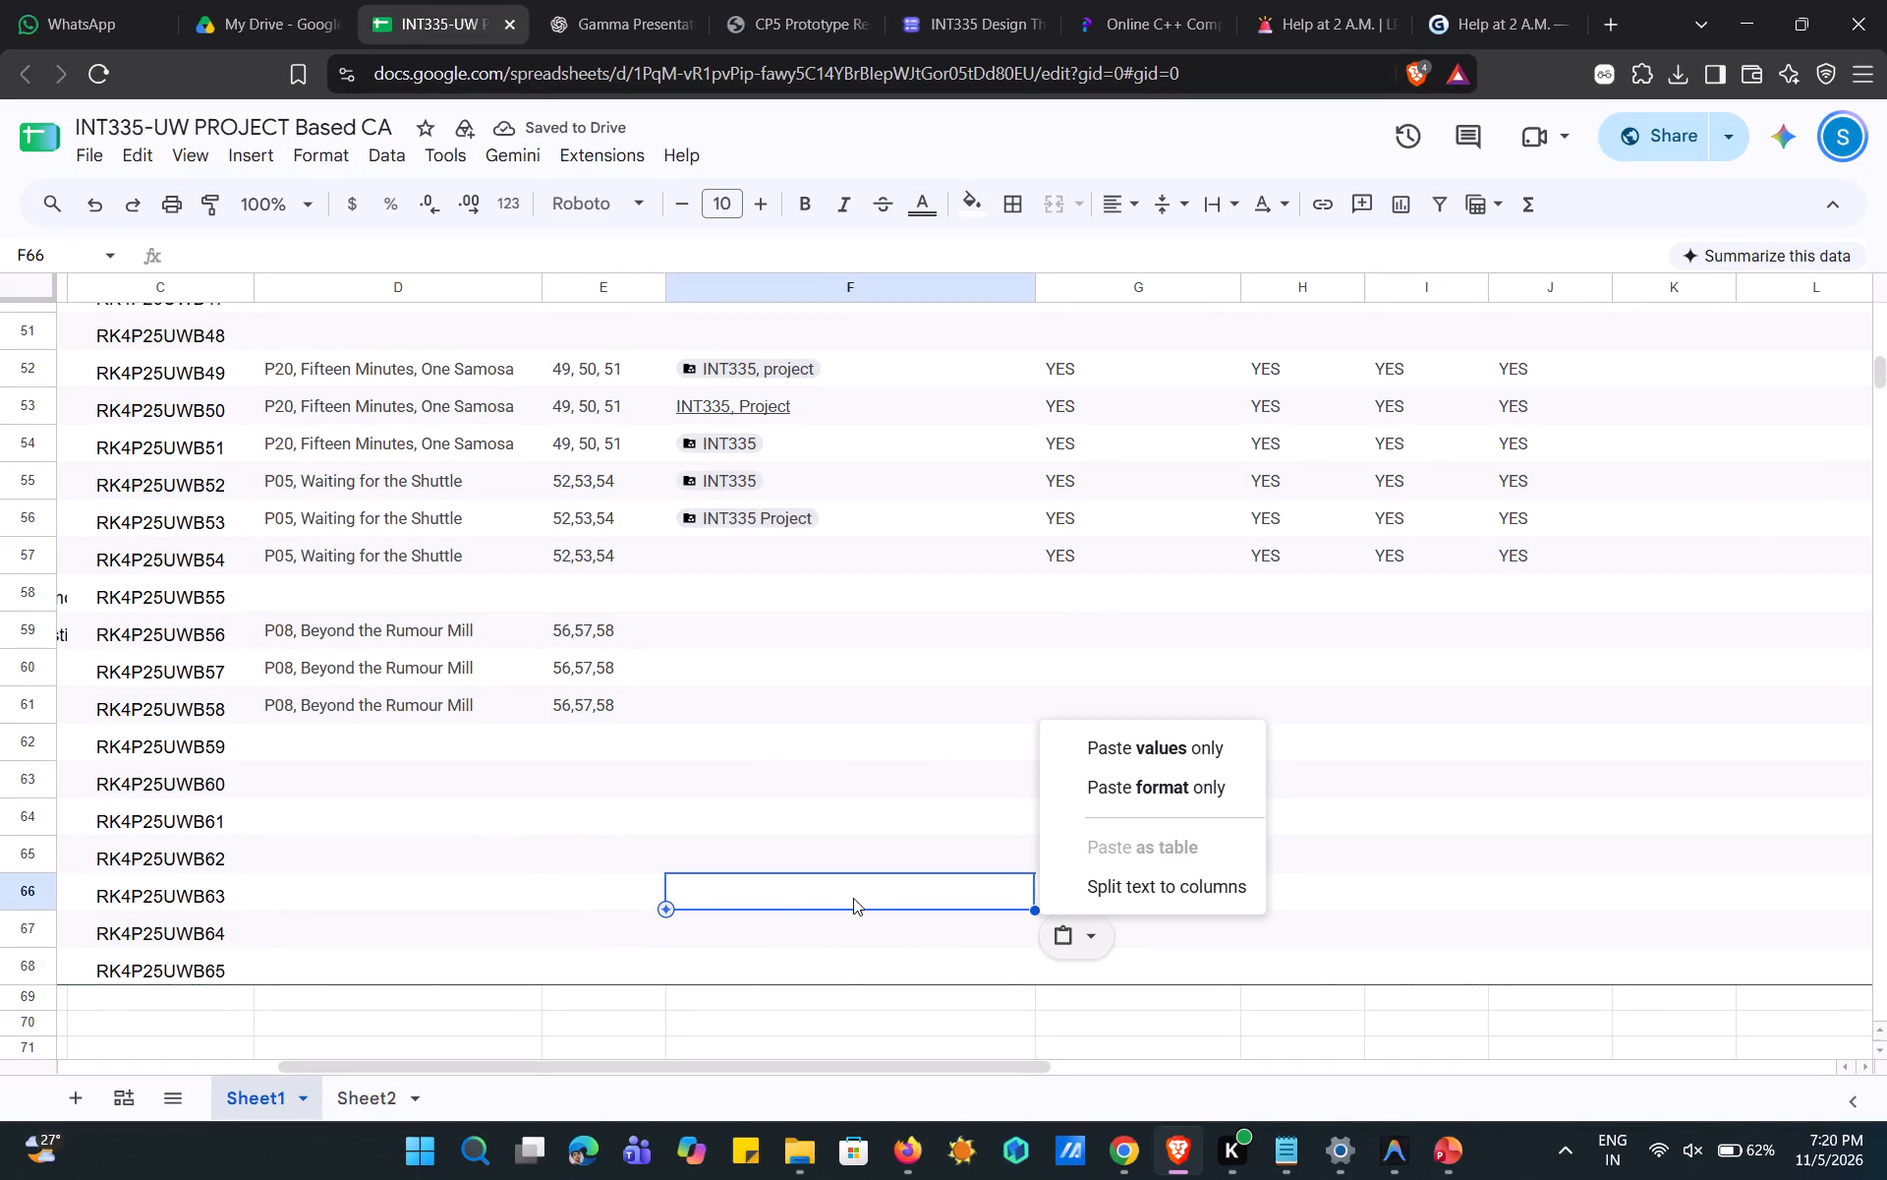
Open the empty Drive link cell F66 in row 66 for editing and paste the copied content into it.
triple_click(770, 890)
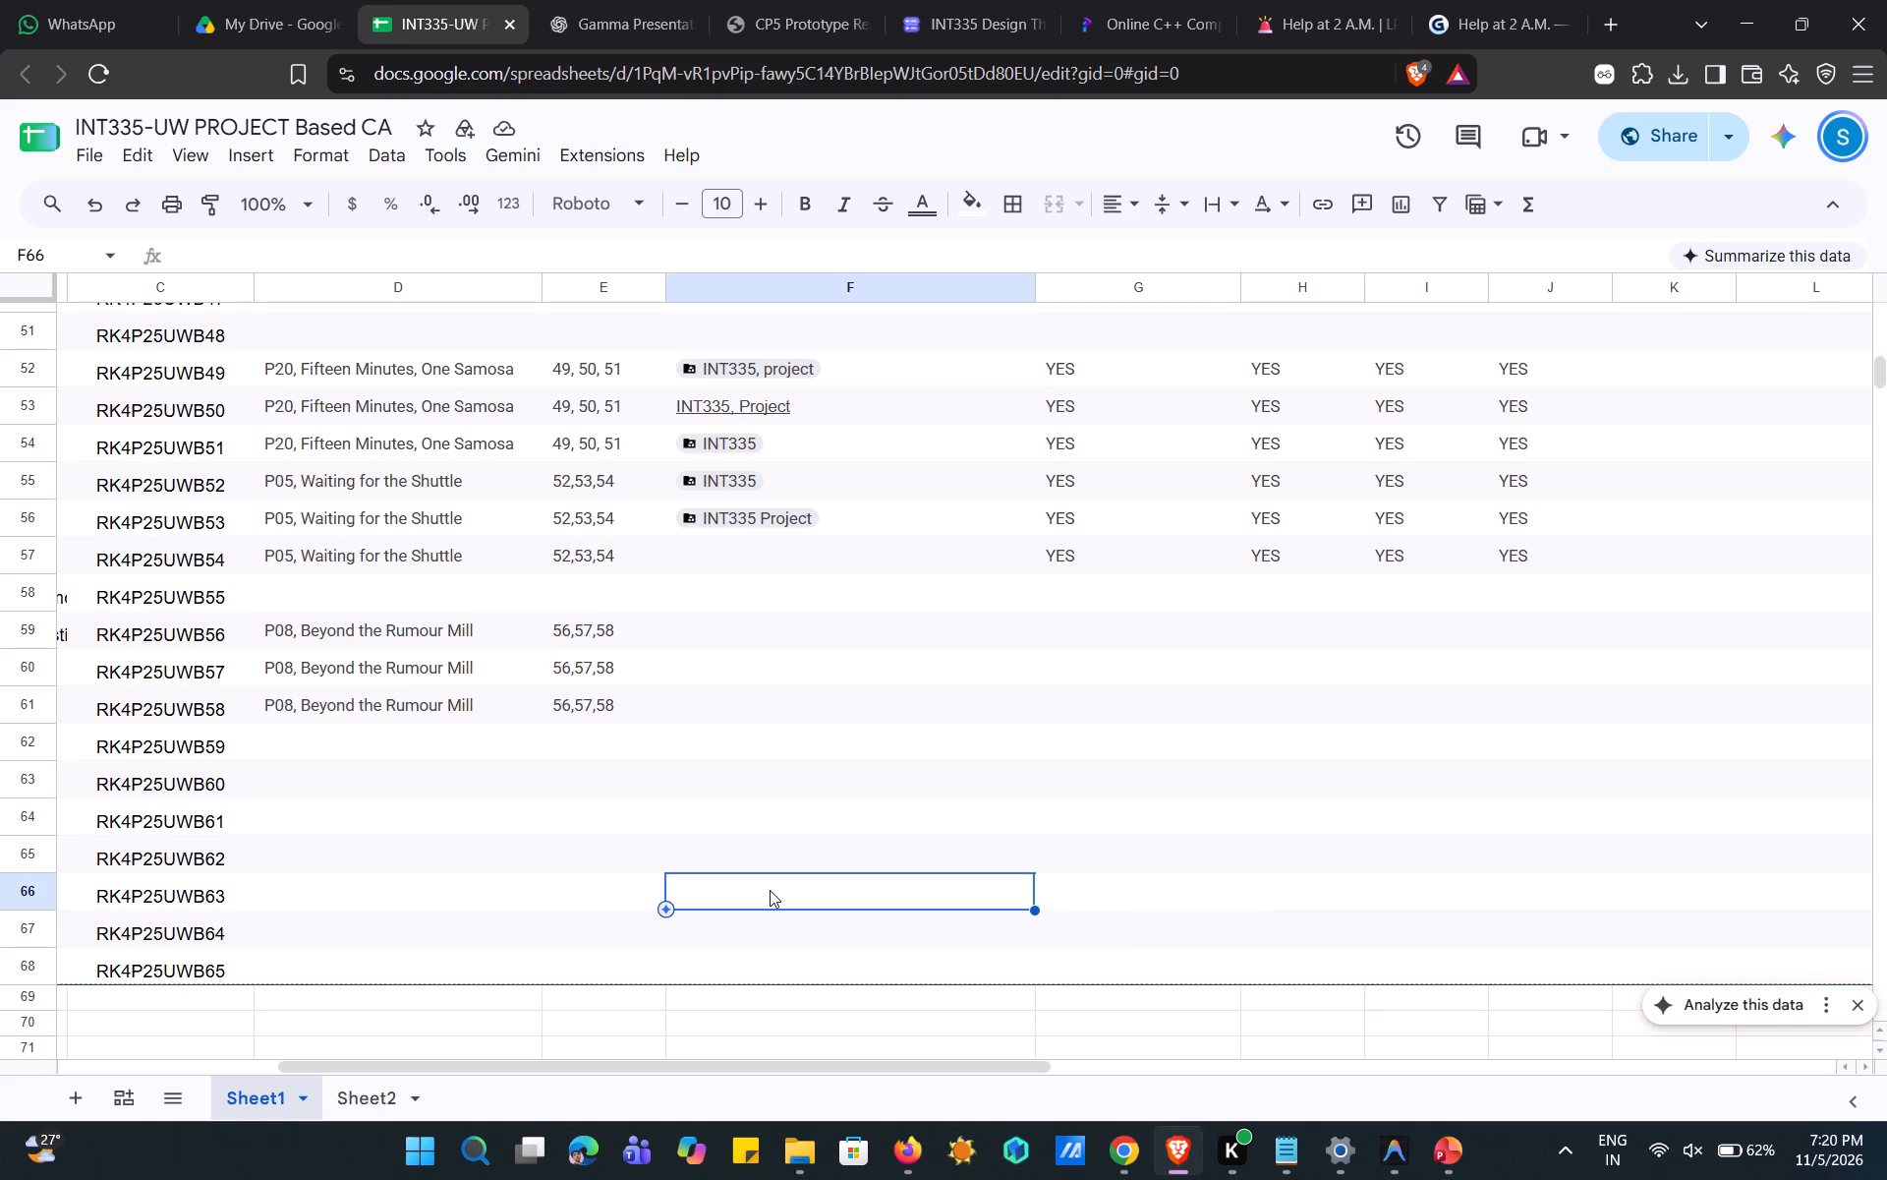
click(767, 890)
click(710, 897)
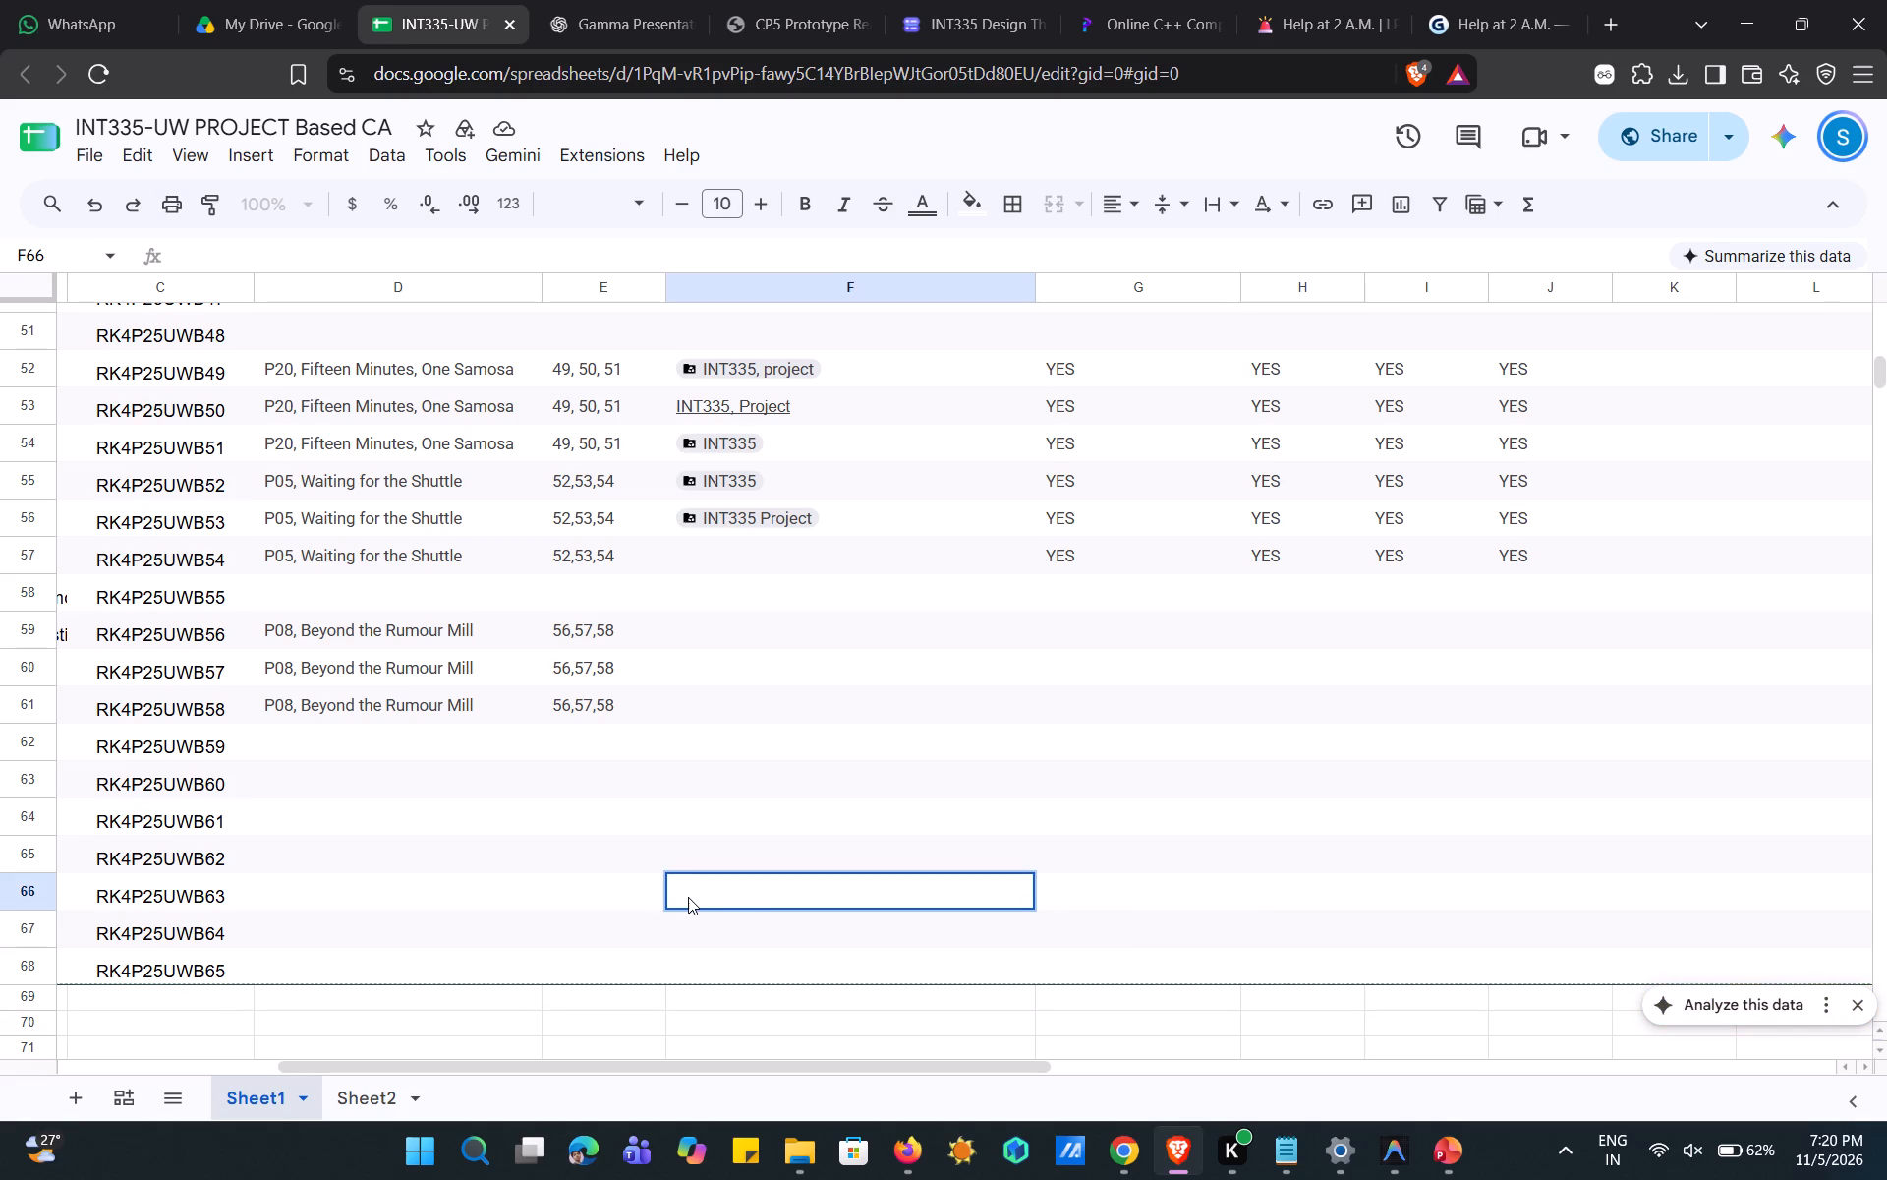
click(688, 897)
click(690, 893)
right_click(690, 893)
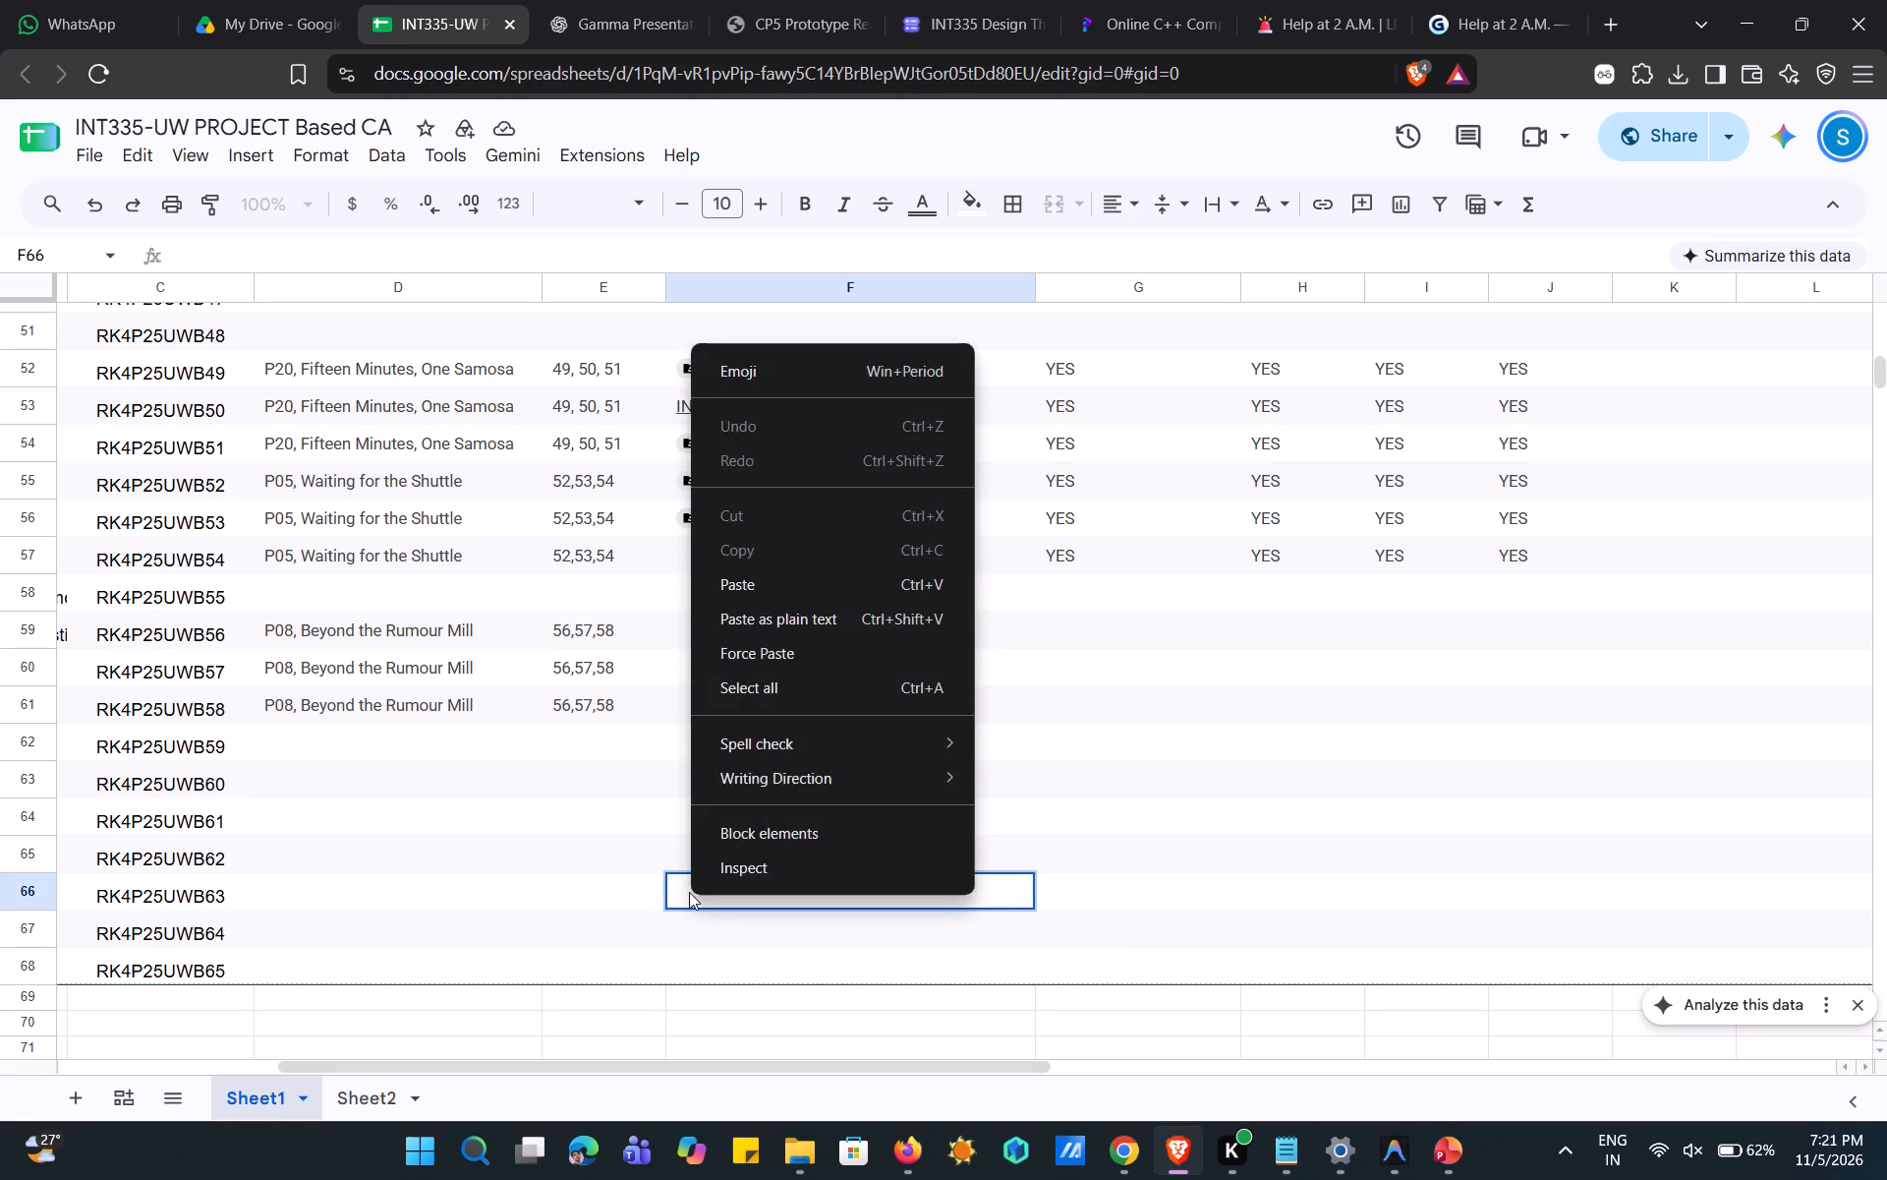
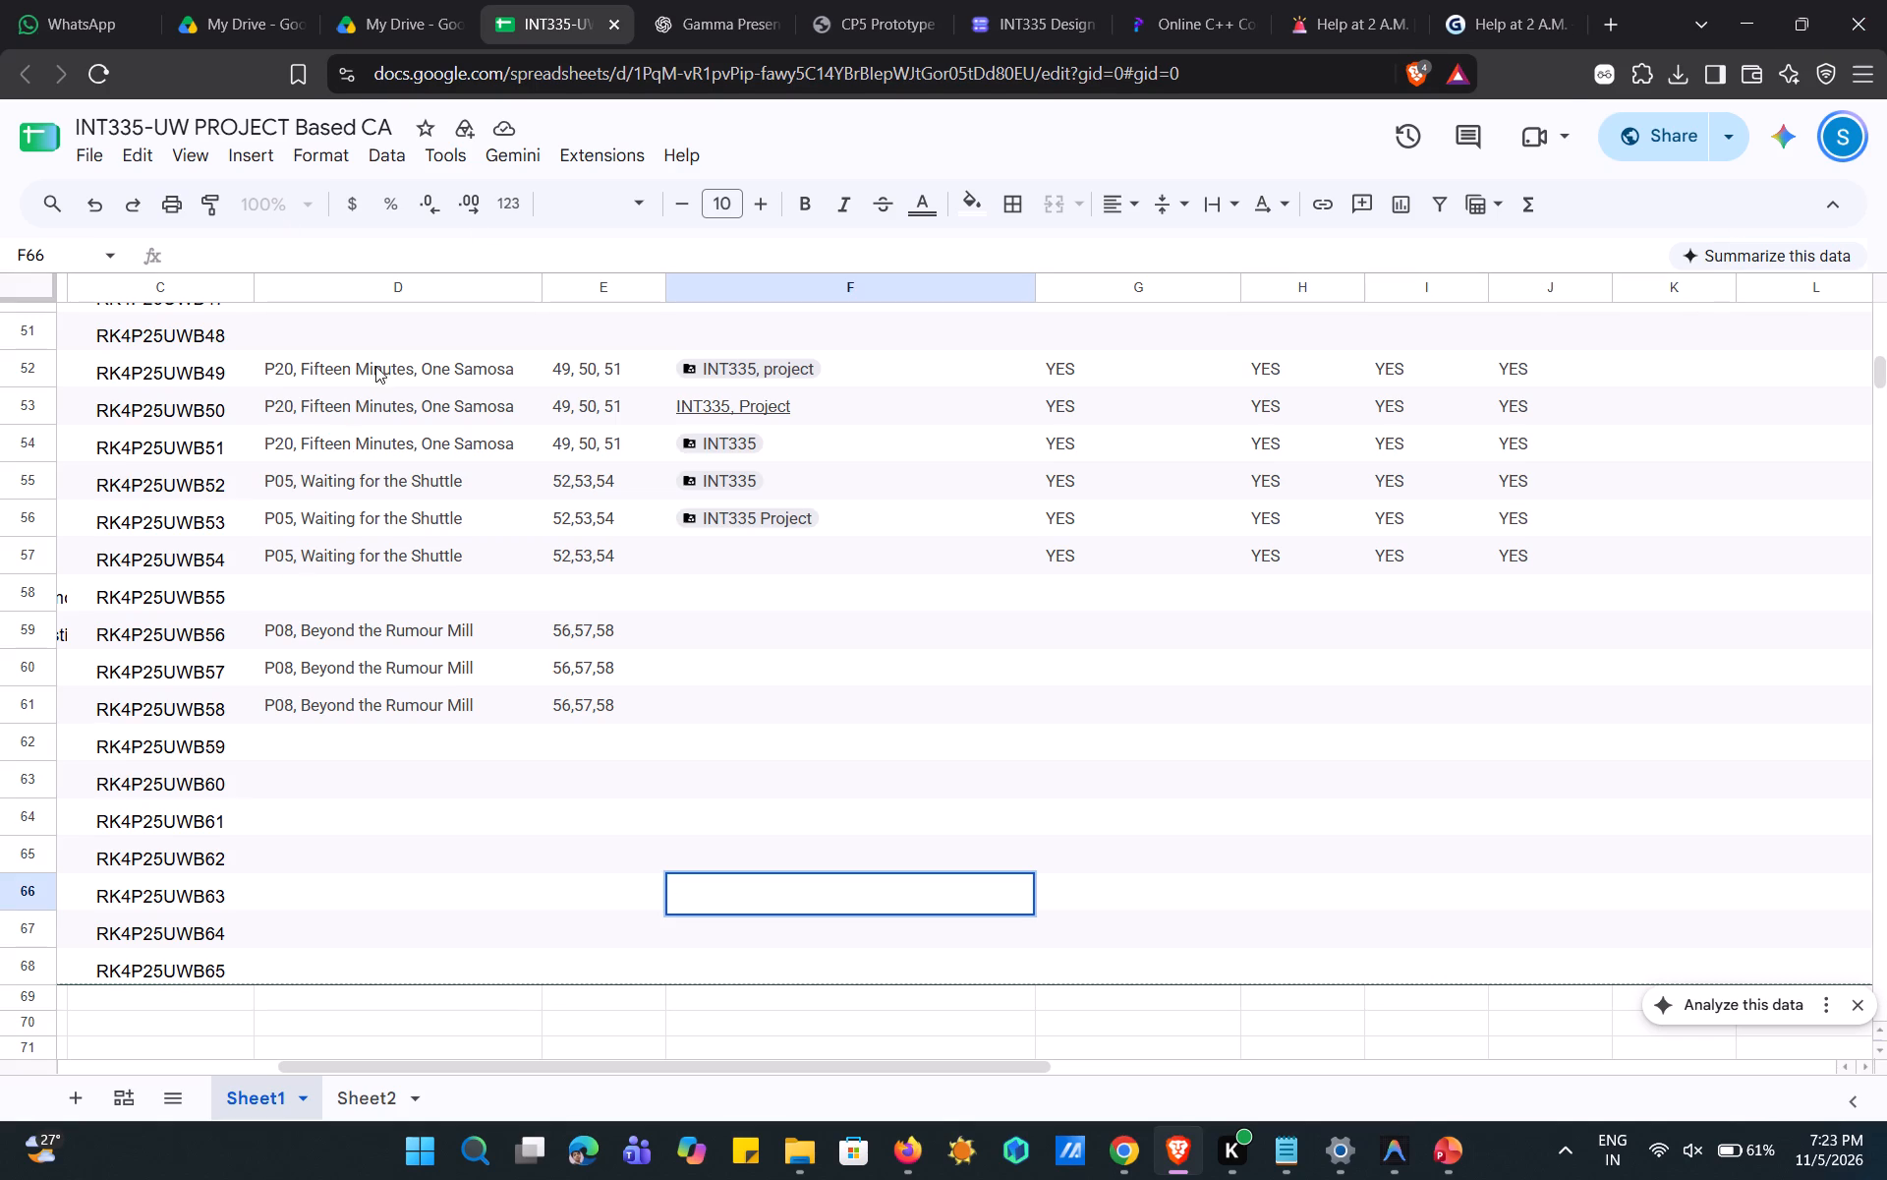
Insert the copied Google Drive folder URL as a link in cell F66.
click(137, 166)
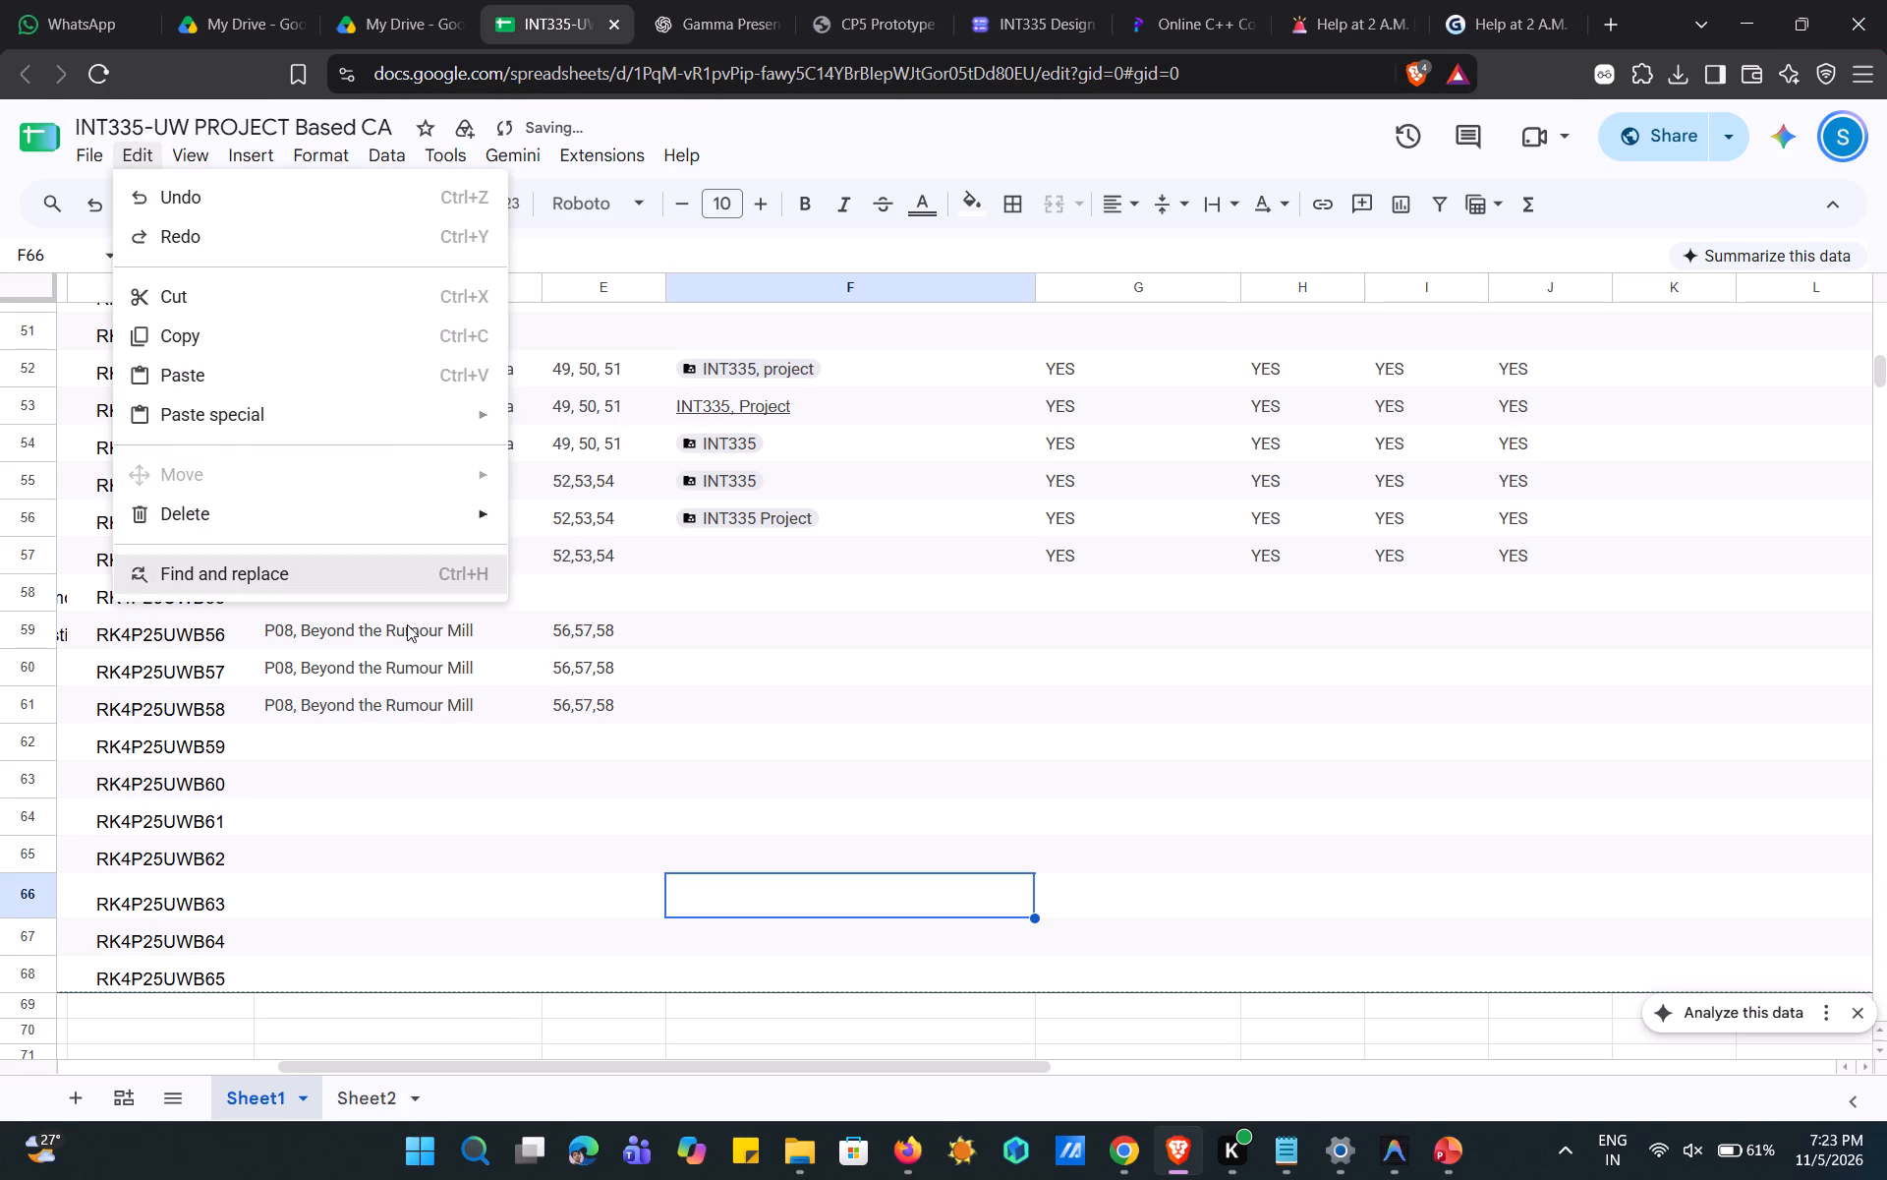
click(788, 899)
right_drag(783, 891, 771, 893)
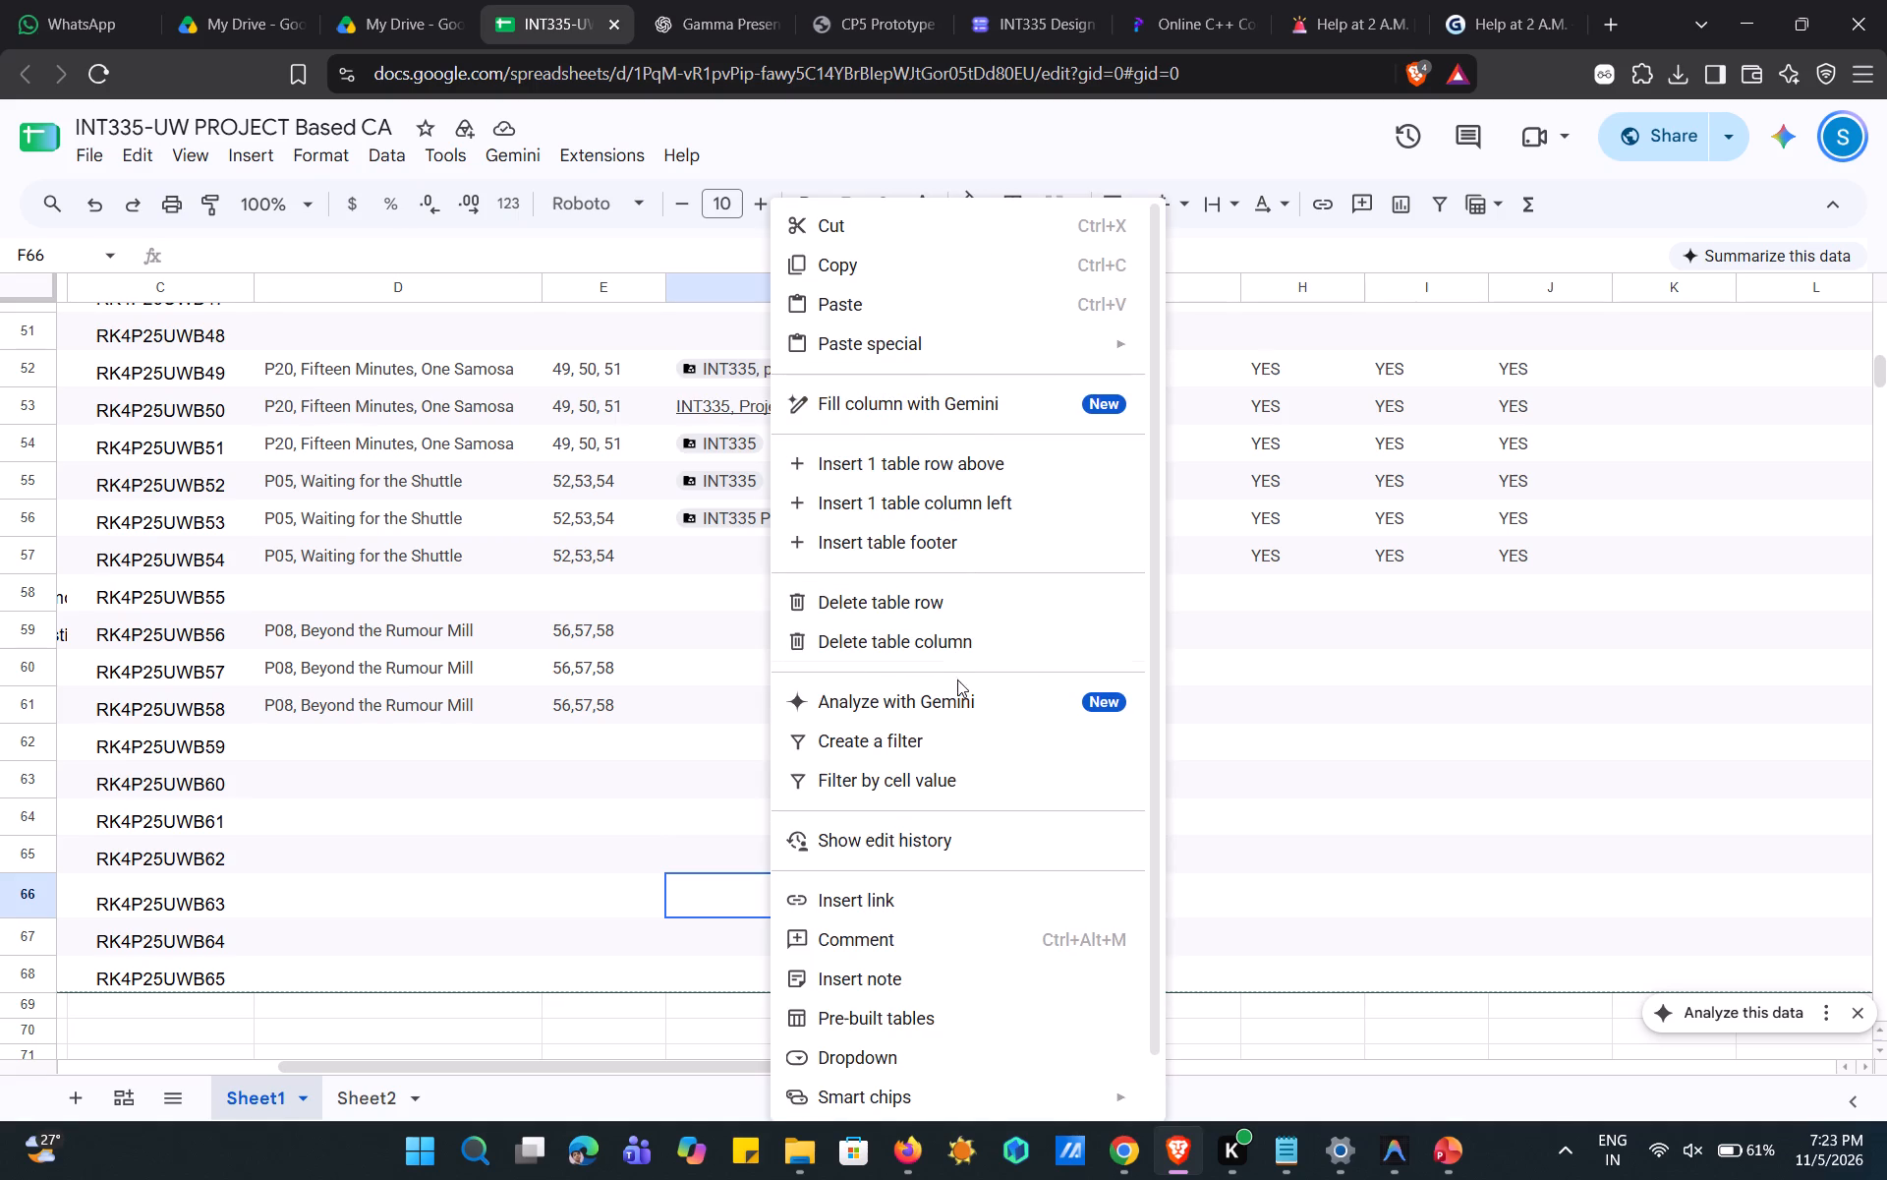
scroll(957, 750, down, 2)
click(930, 842)
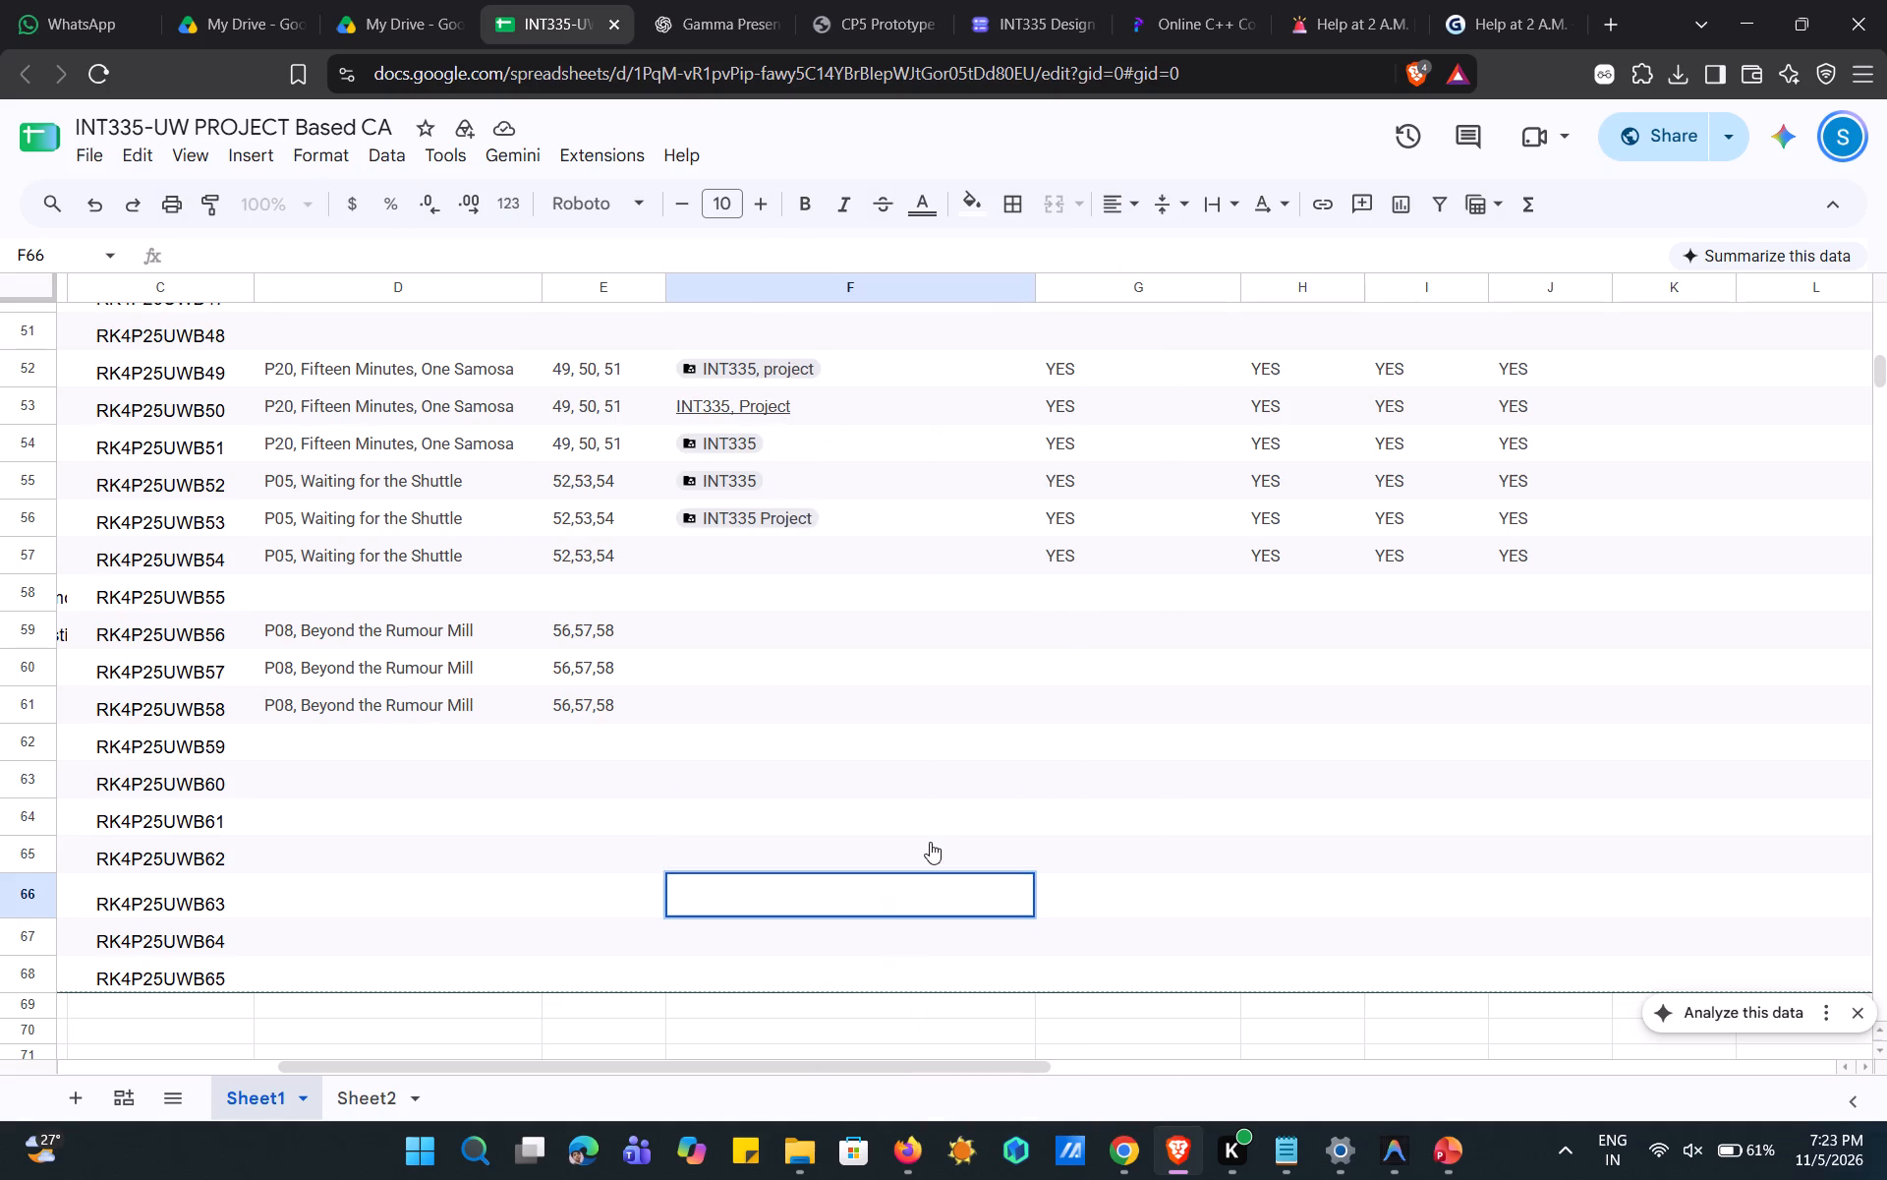
click(776, 478)
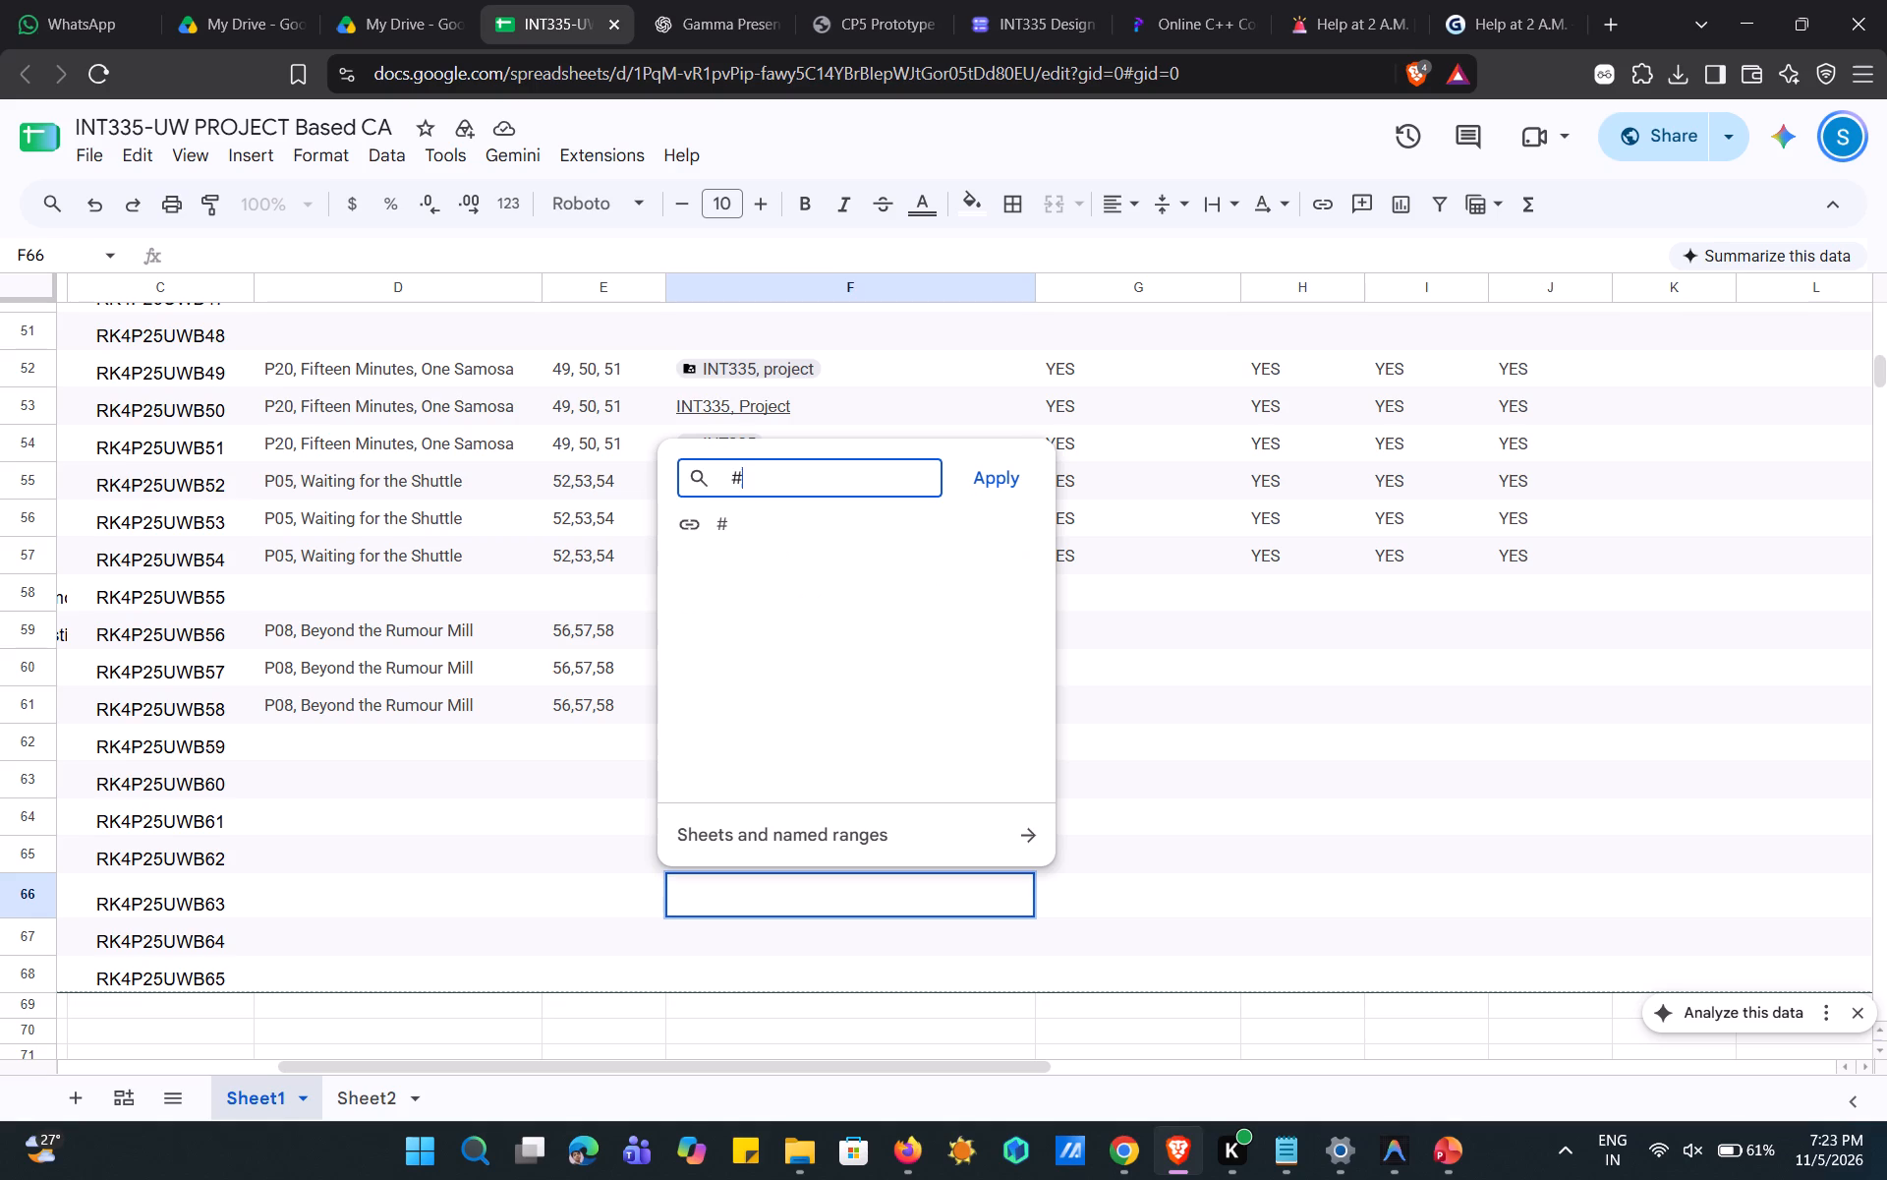
click(776, 478)
key(super+v)
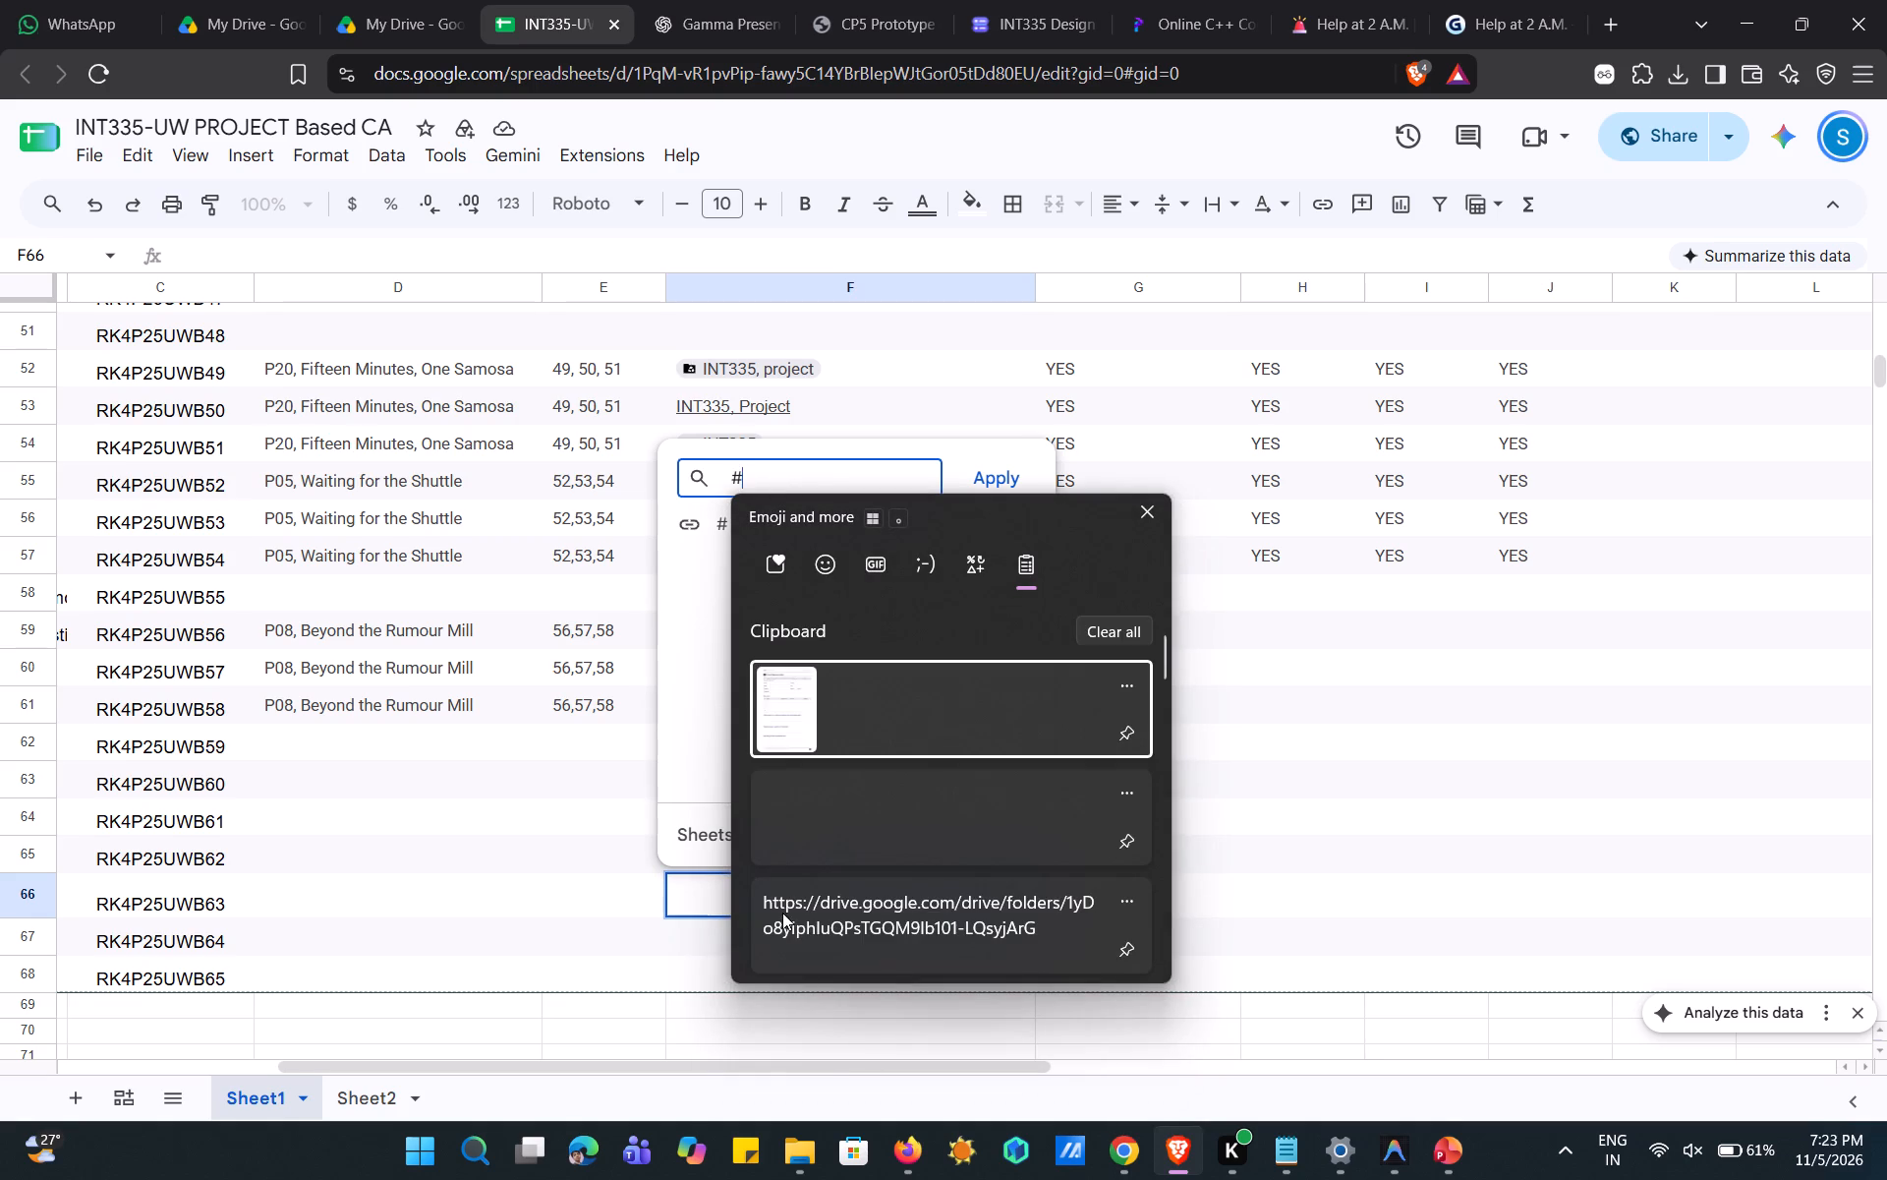
click(803, 912)
key(ctrl+v)
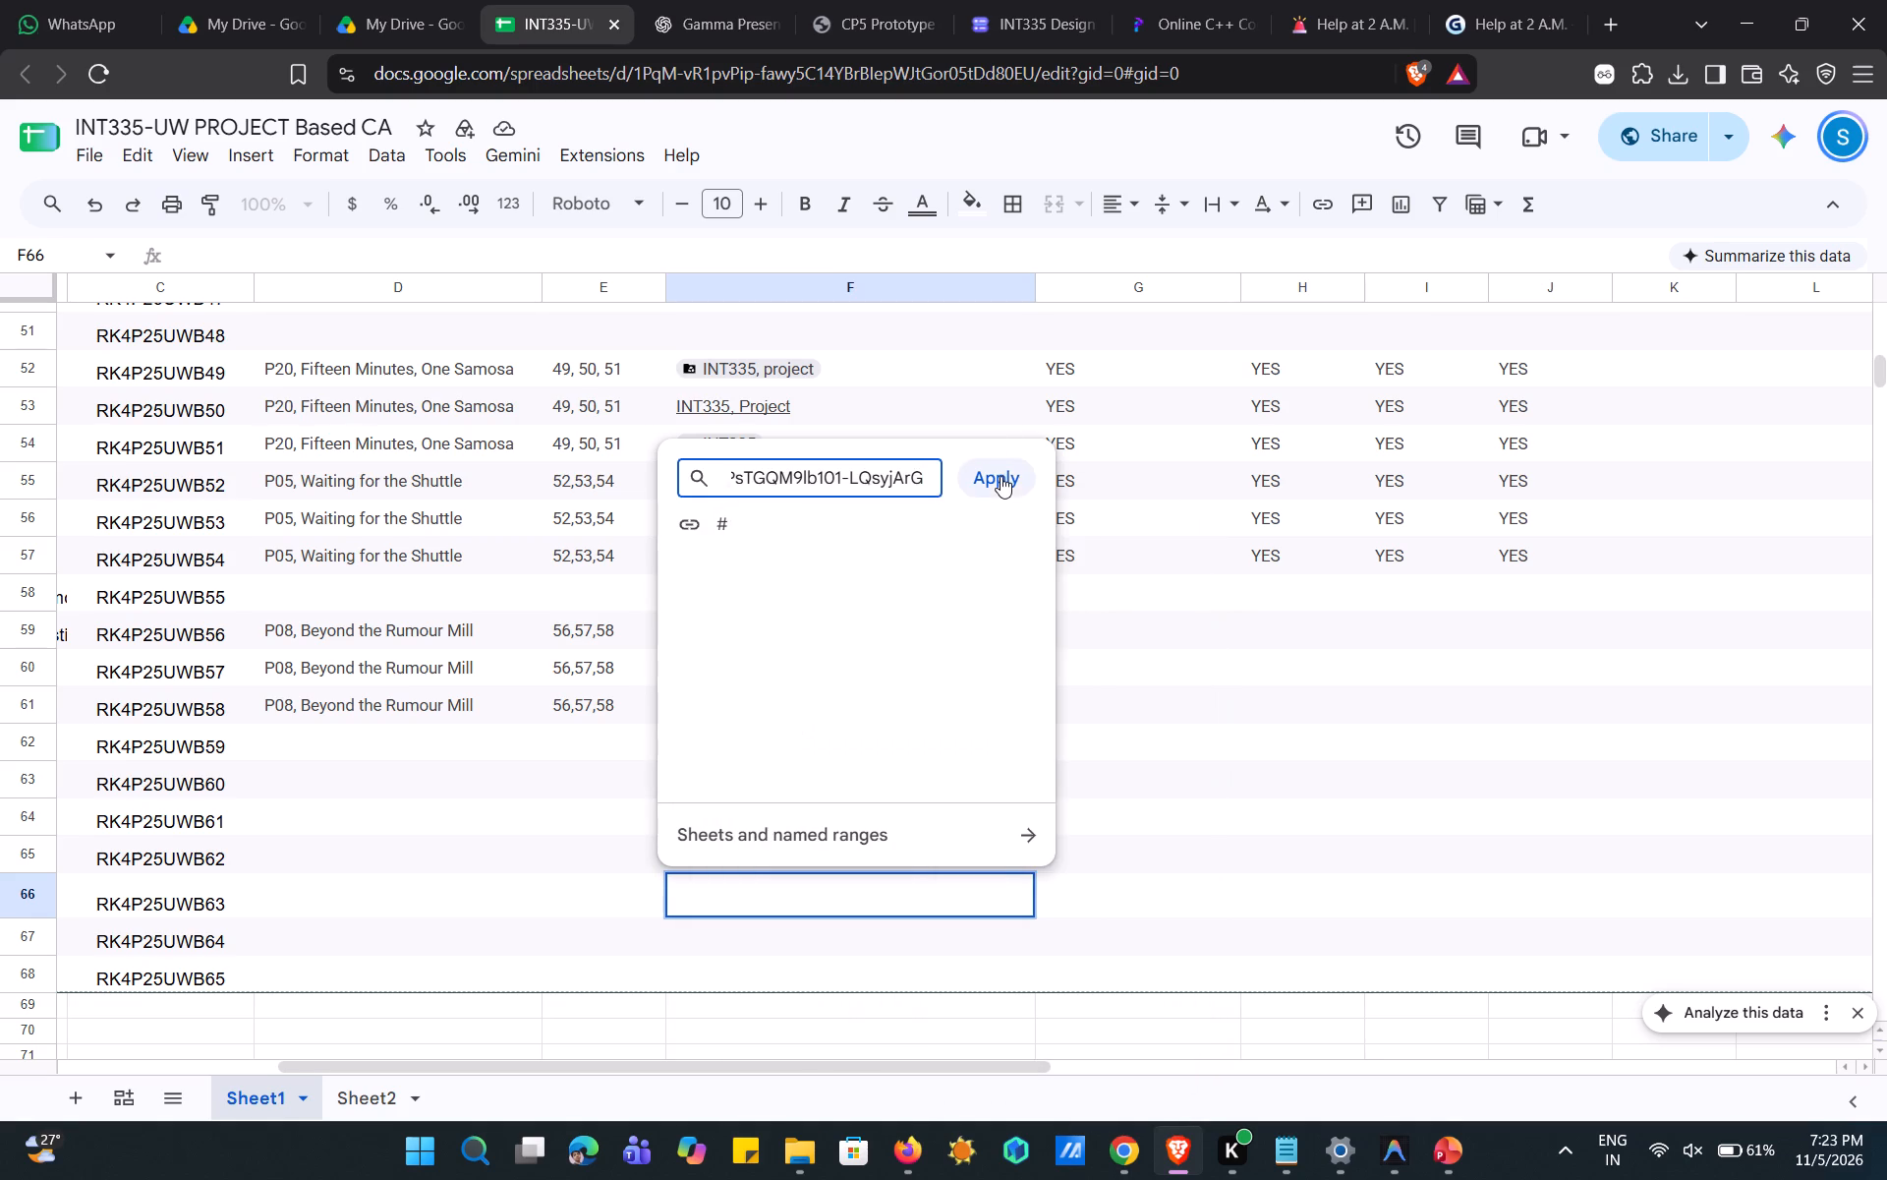
click(1001, 476)
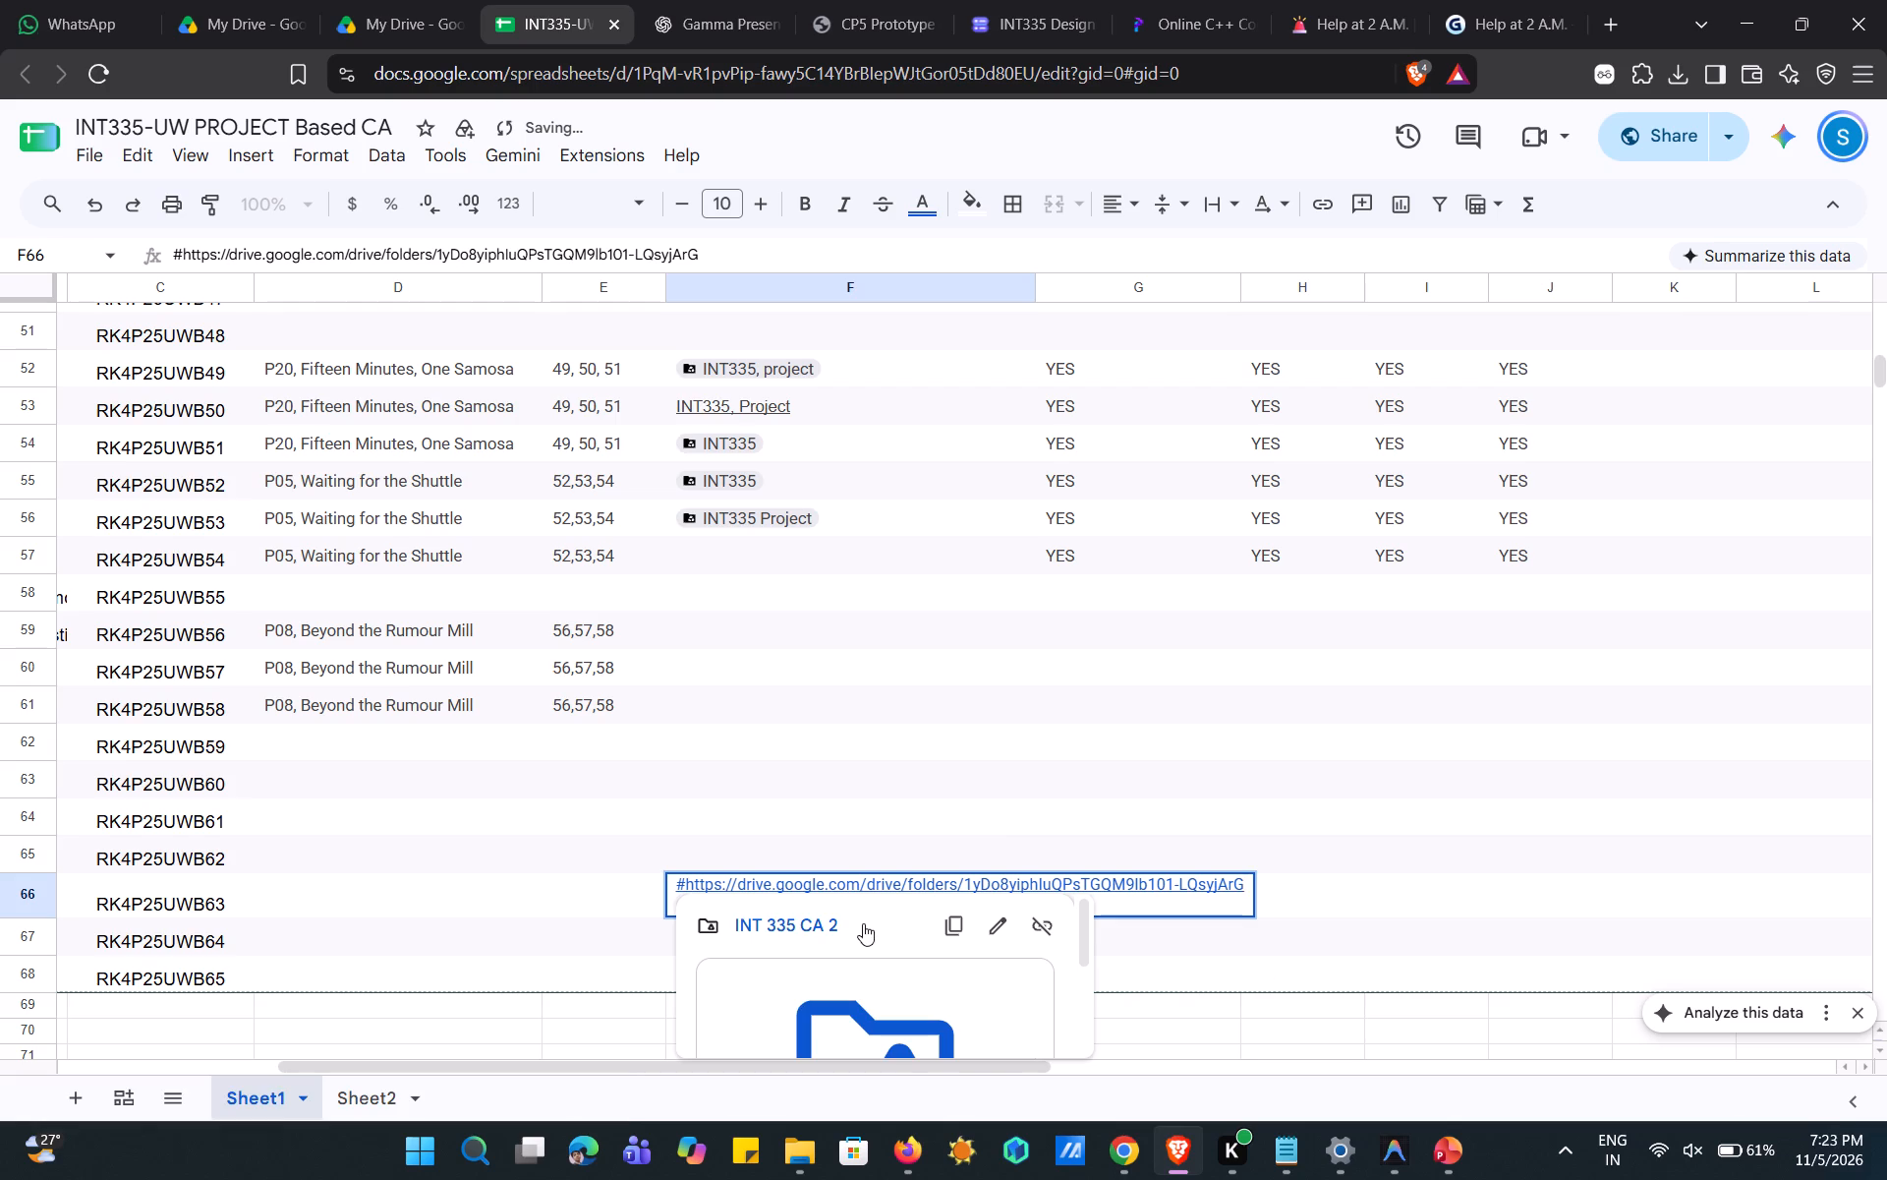
scroll(913, 747, down, 4)
scroll(1127, 759, up, 3)
scroll(1018, 696, up, 3)
scroll(997, 745, down, 2)
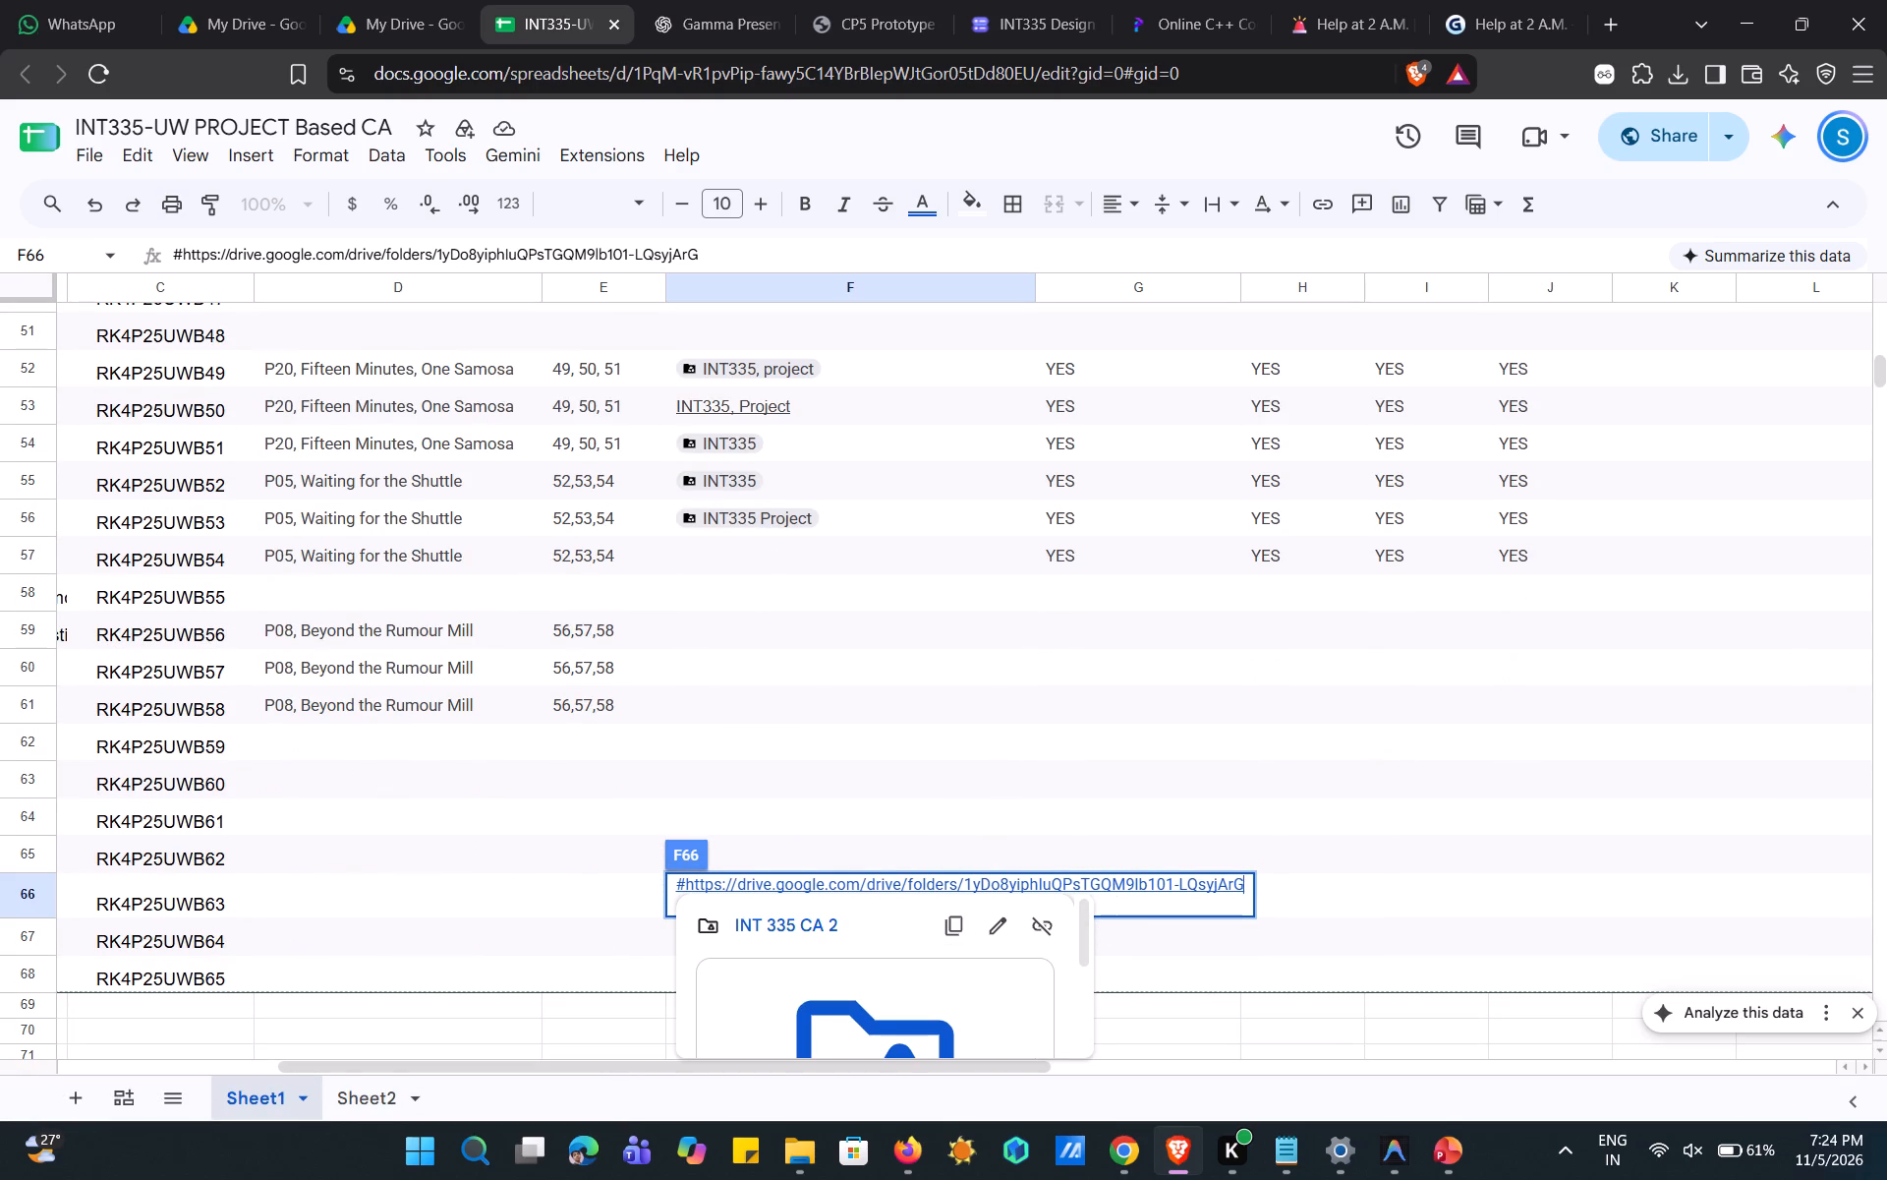
key(Return)
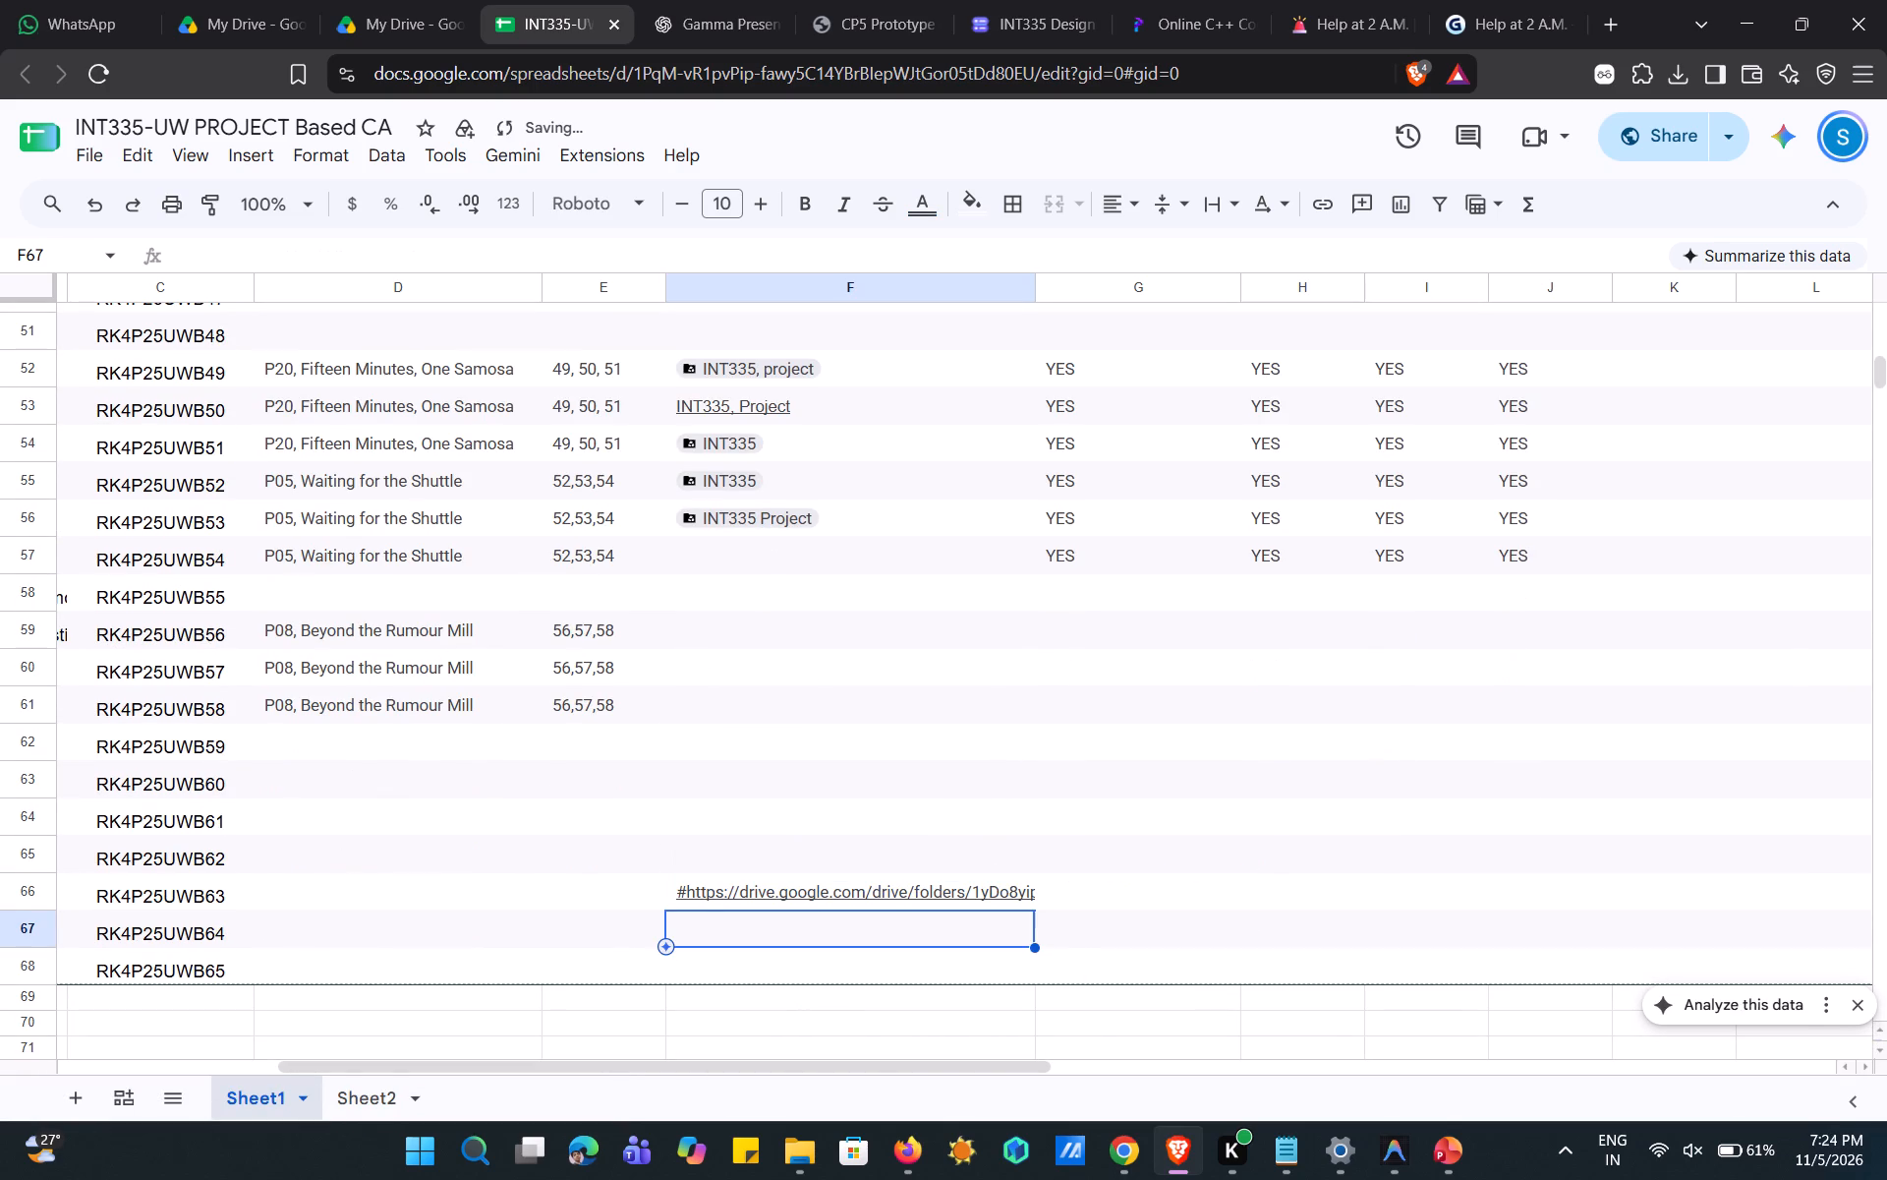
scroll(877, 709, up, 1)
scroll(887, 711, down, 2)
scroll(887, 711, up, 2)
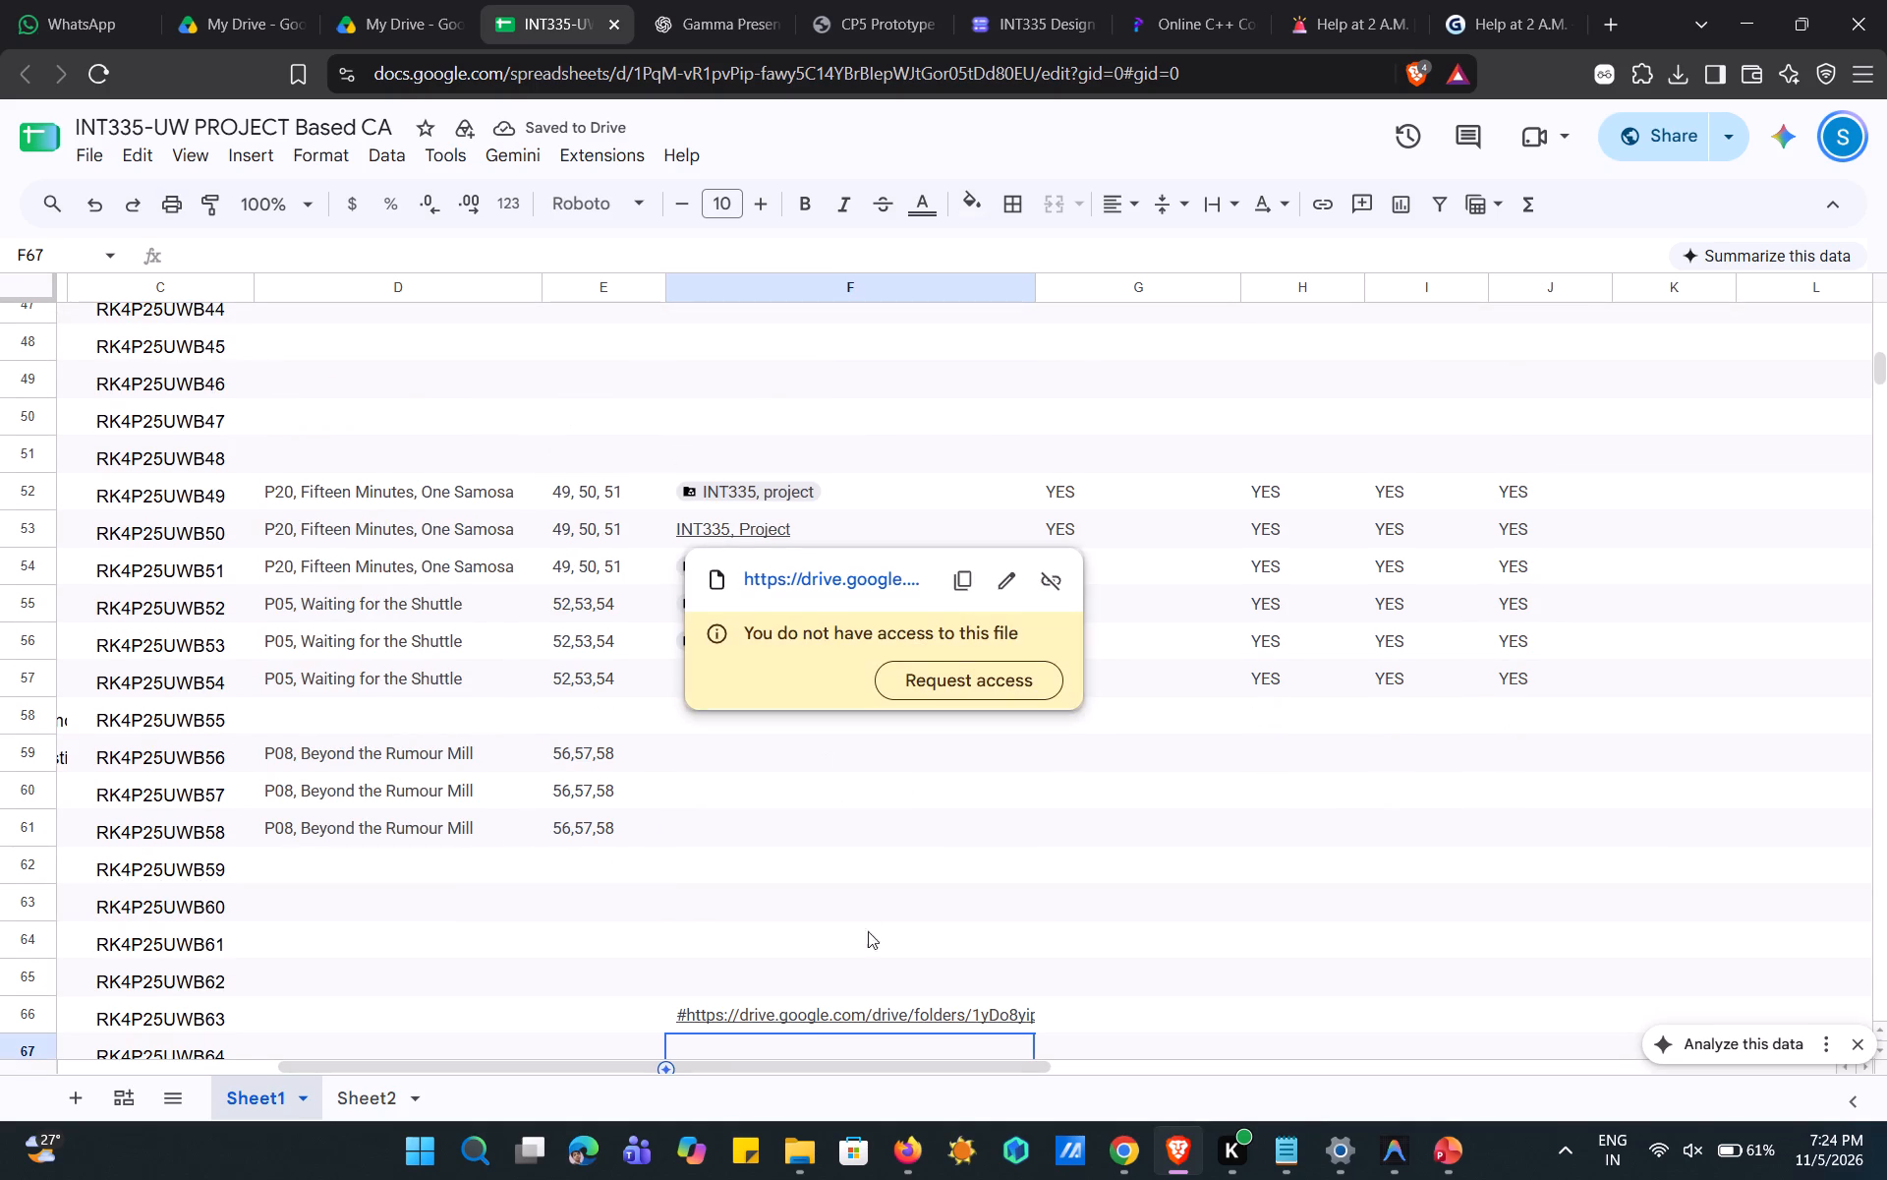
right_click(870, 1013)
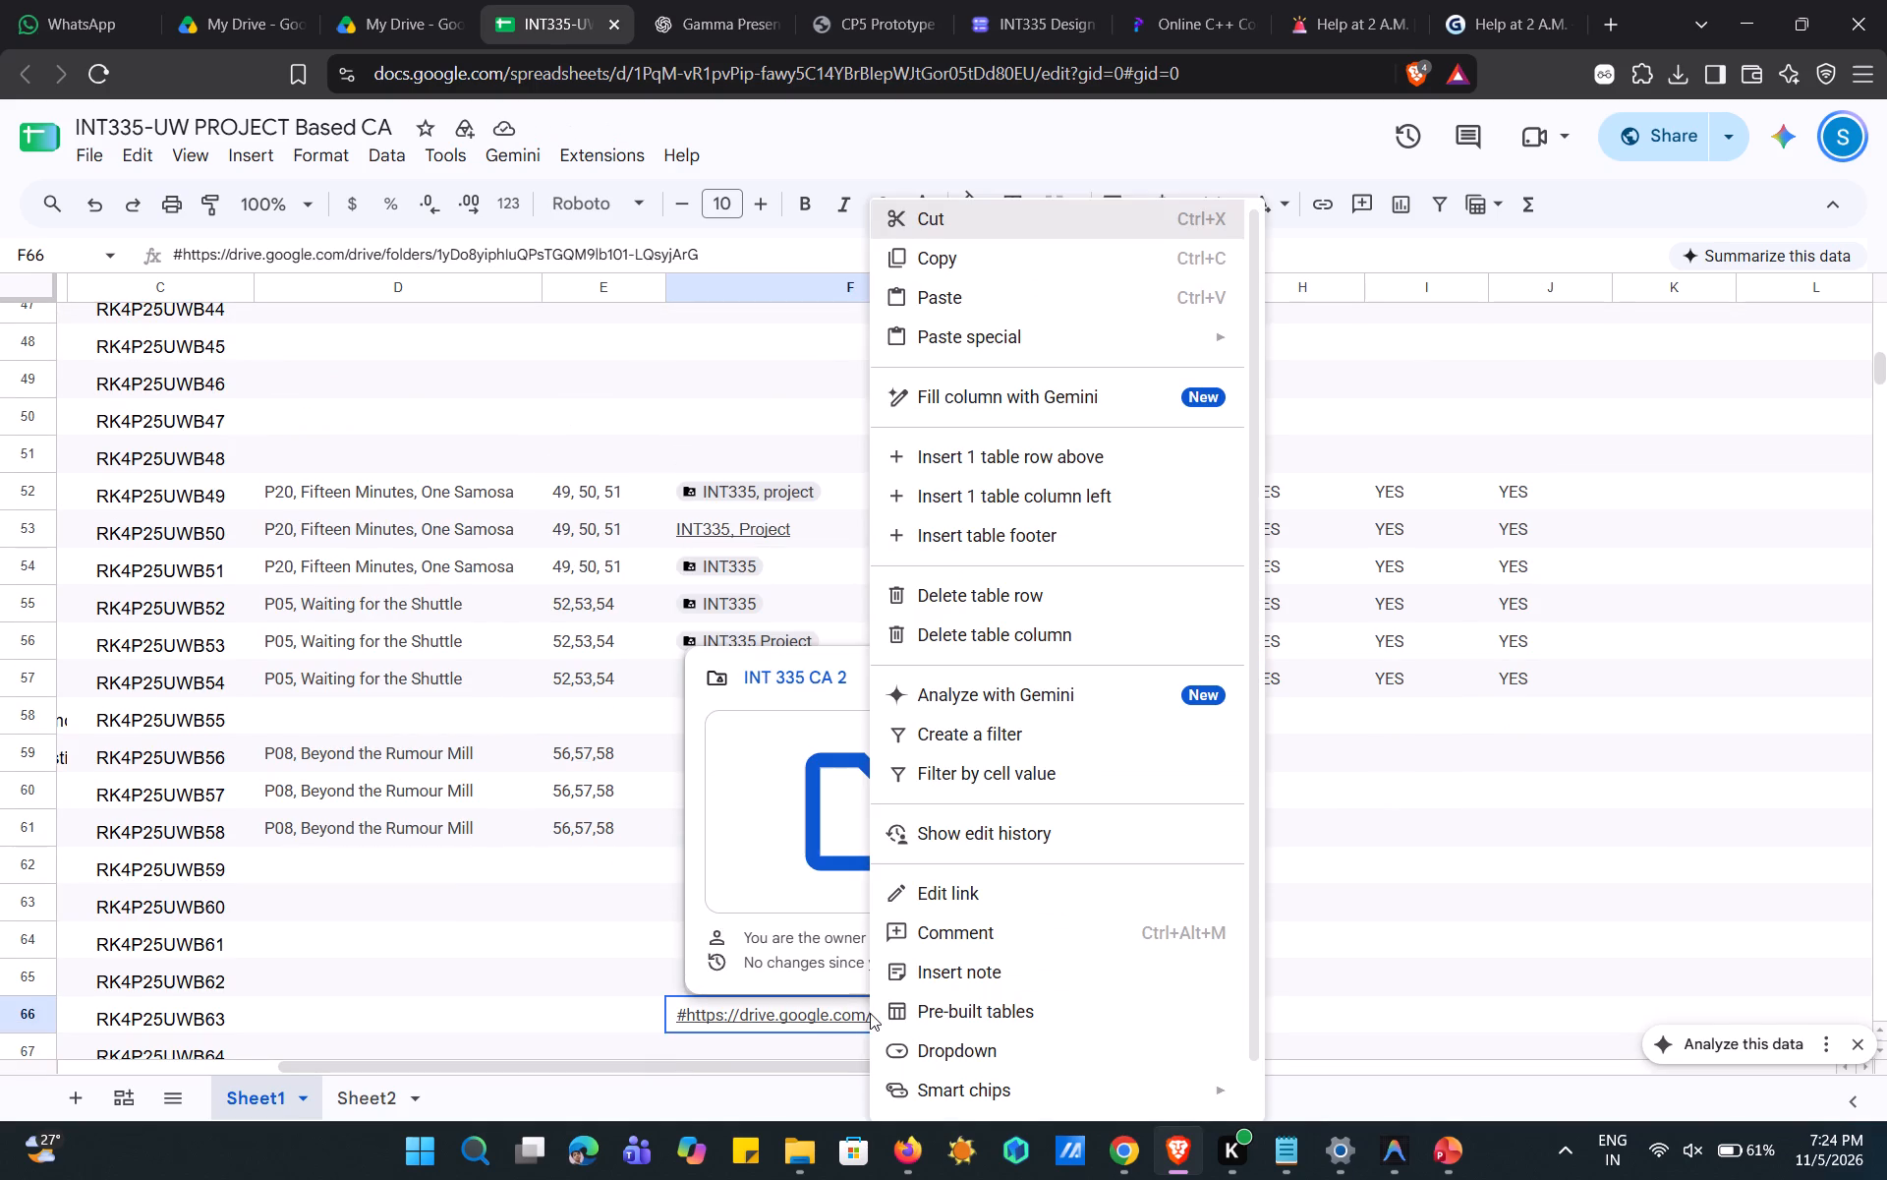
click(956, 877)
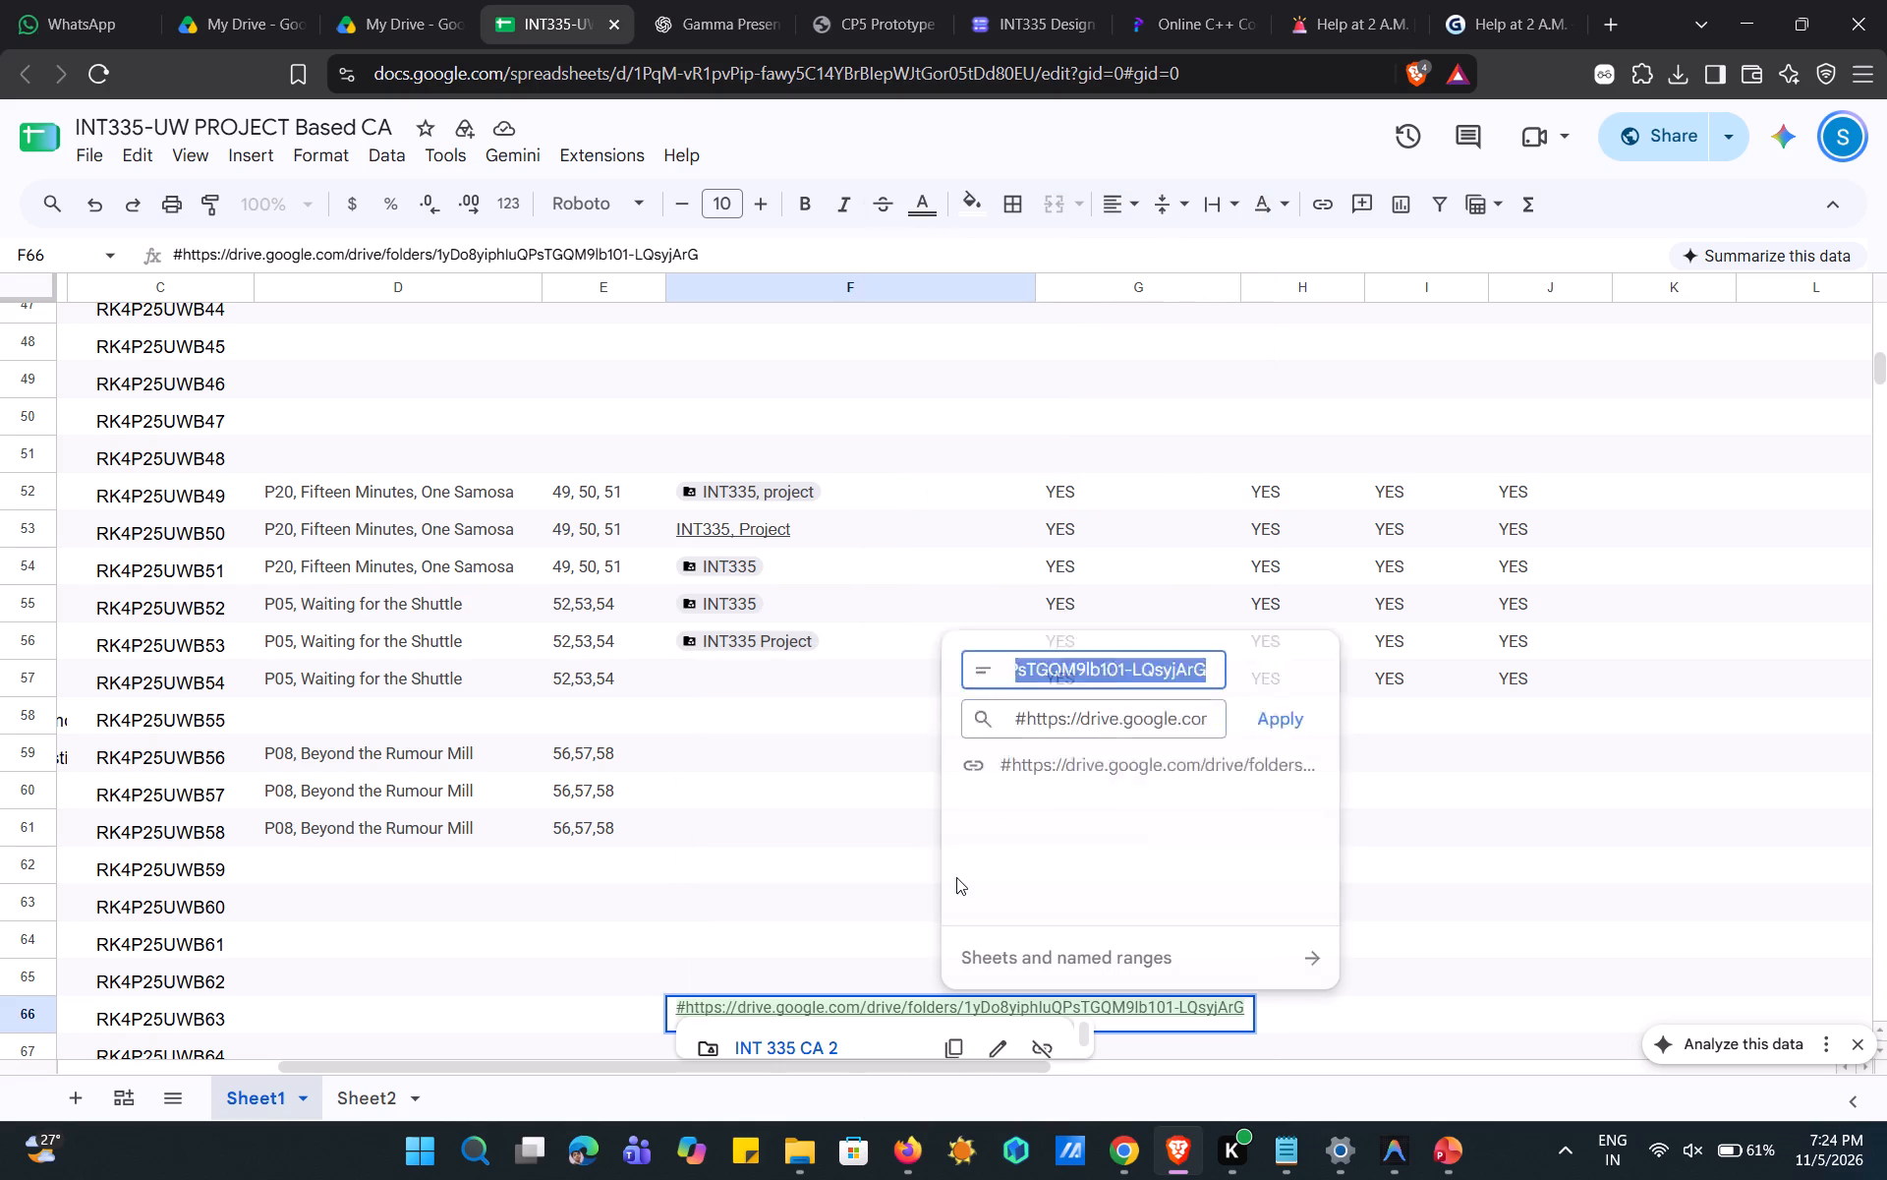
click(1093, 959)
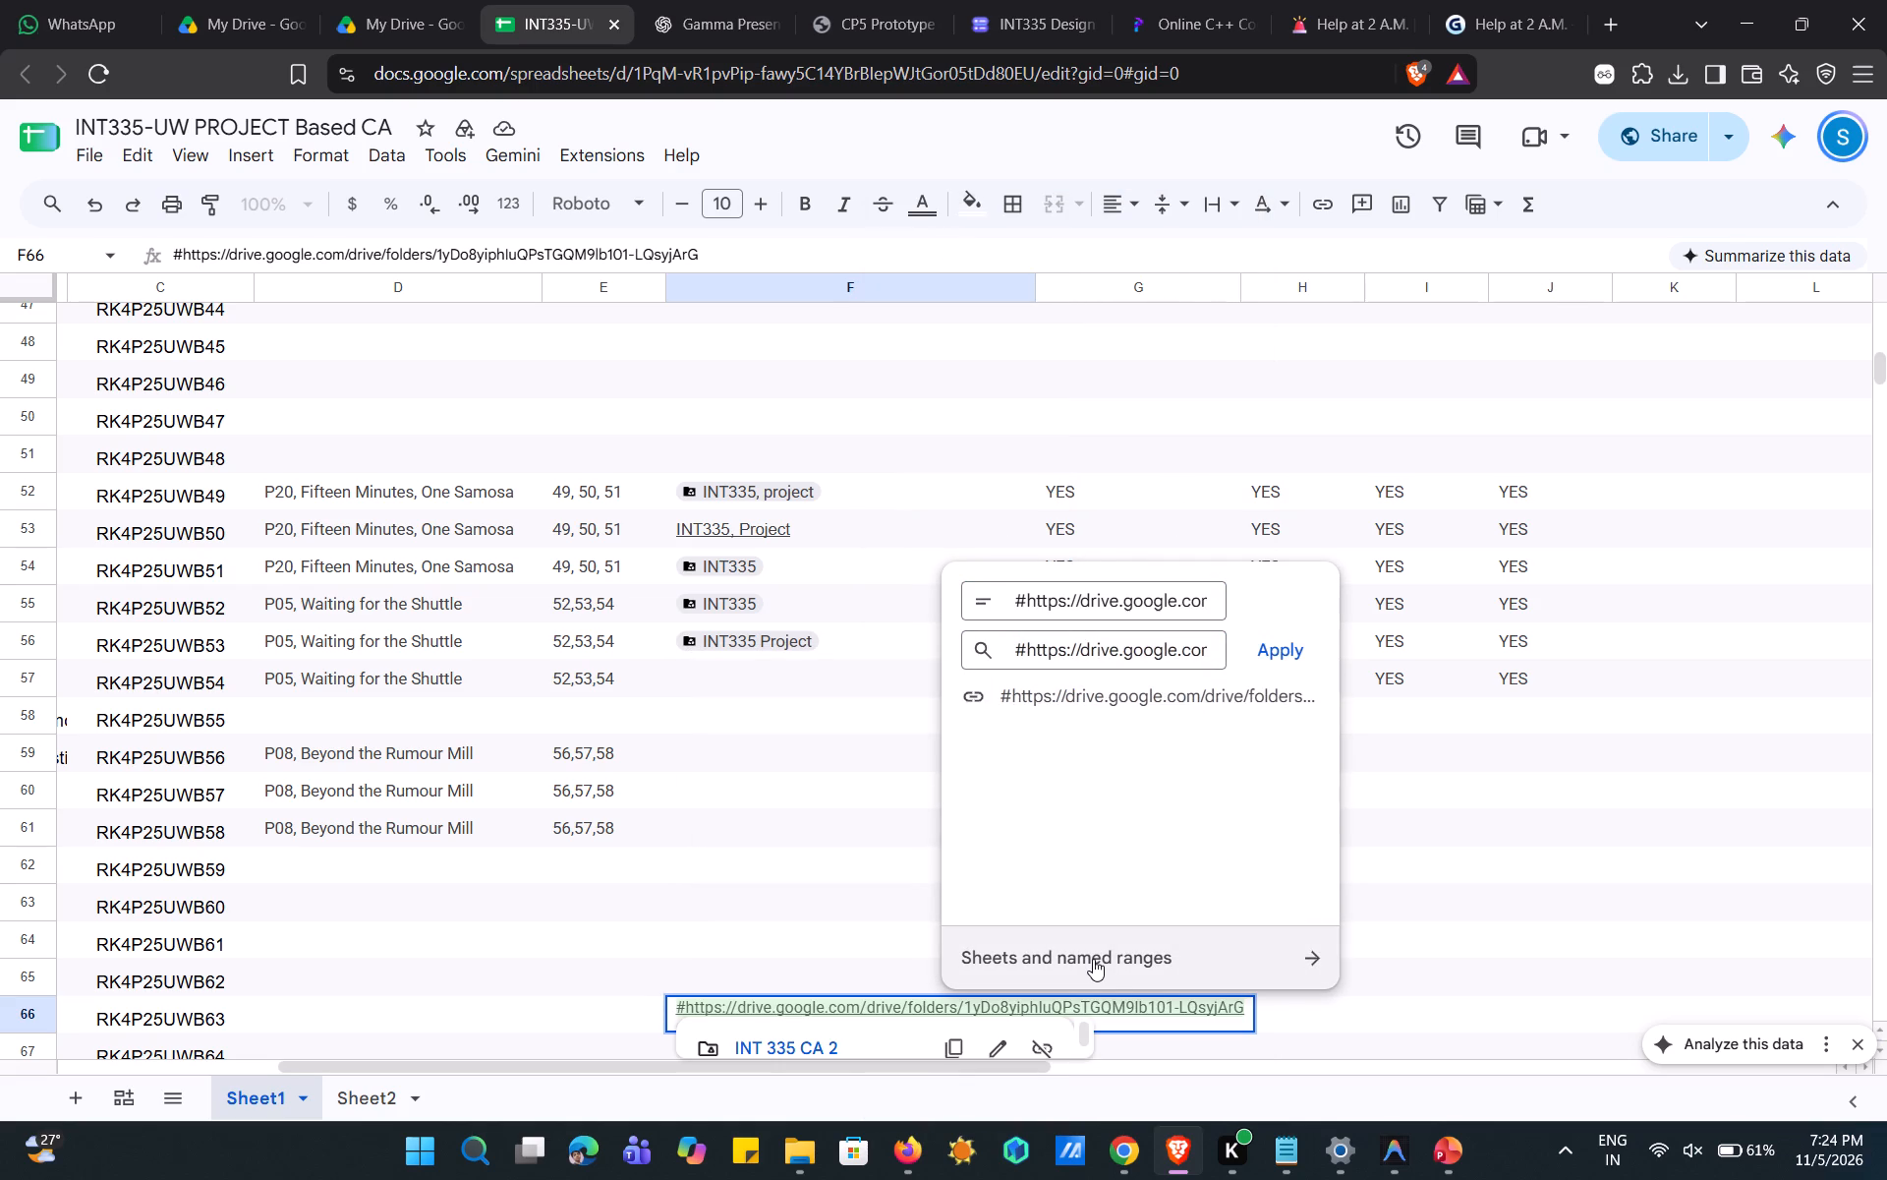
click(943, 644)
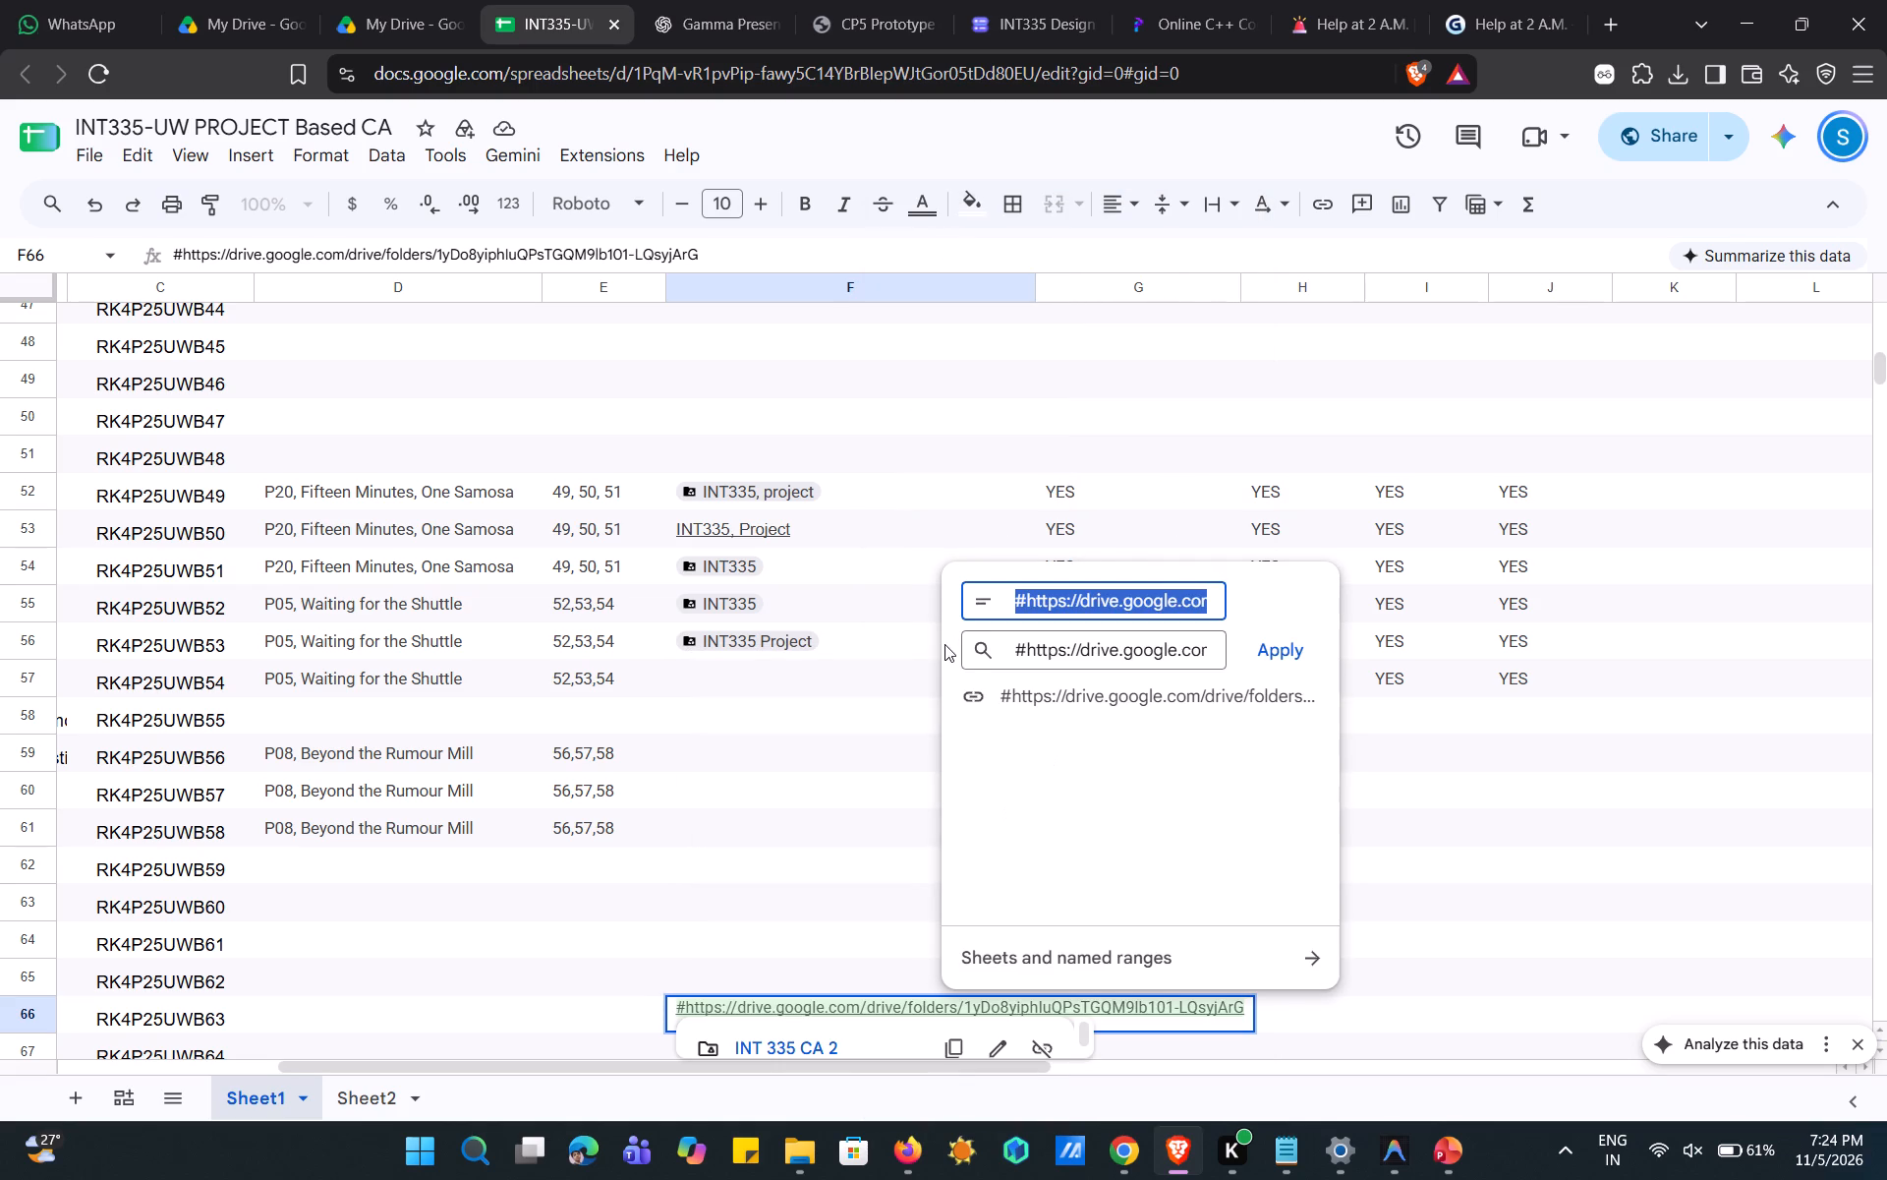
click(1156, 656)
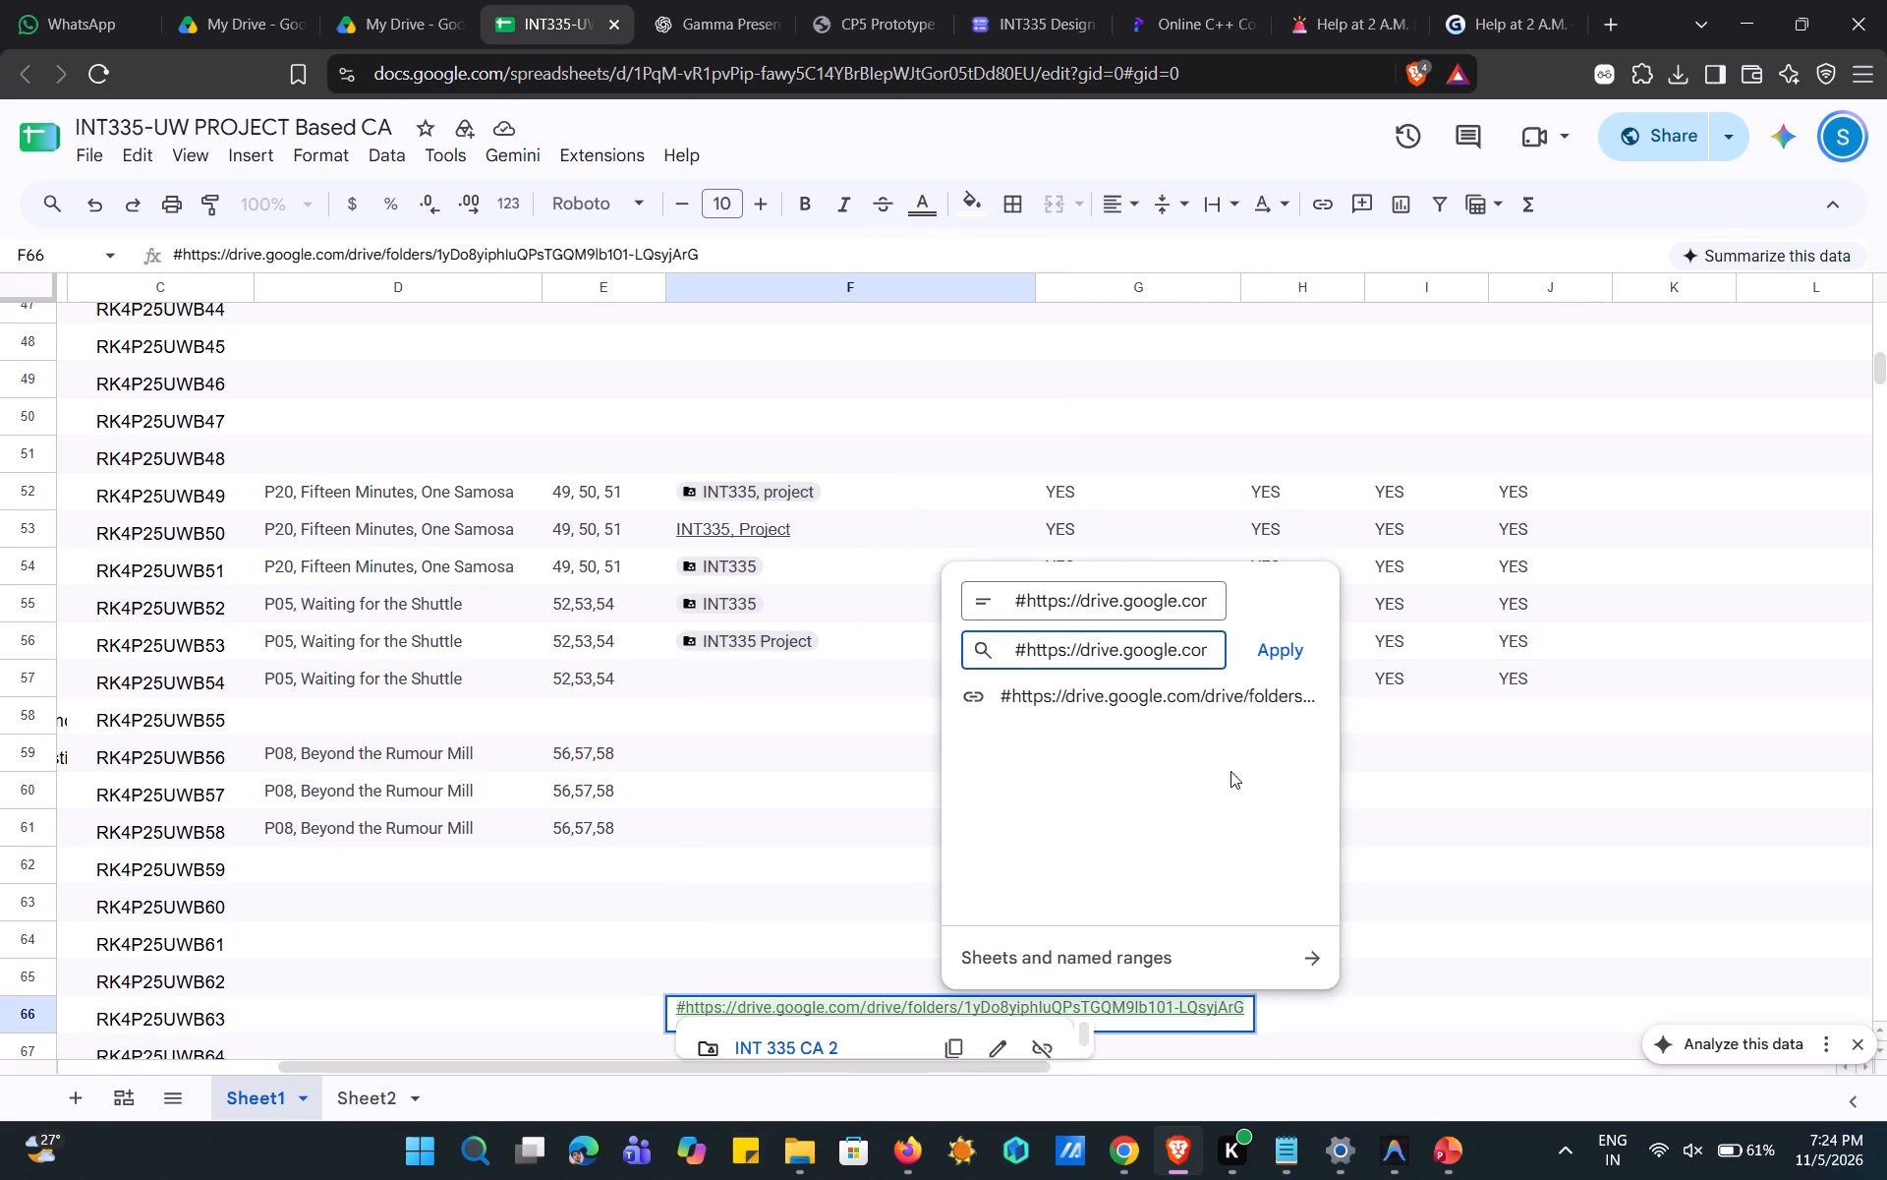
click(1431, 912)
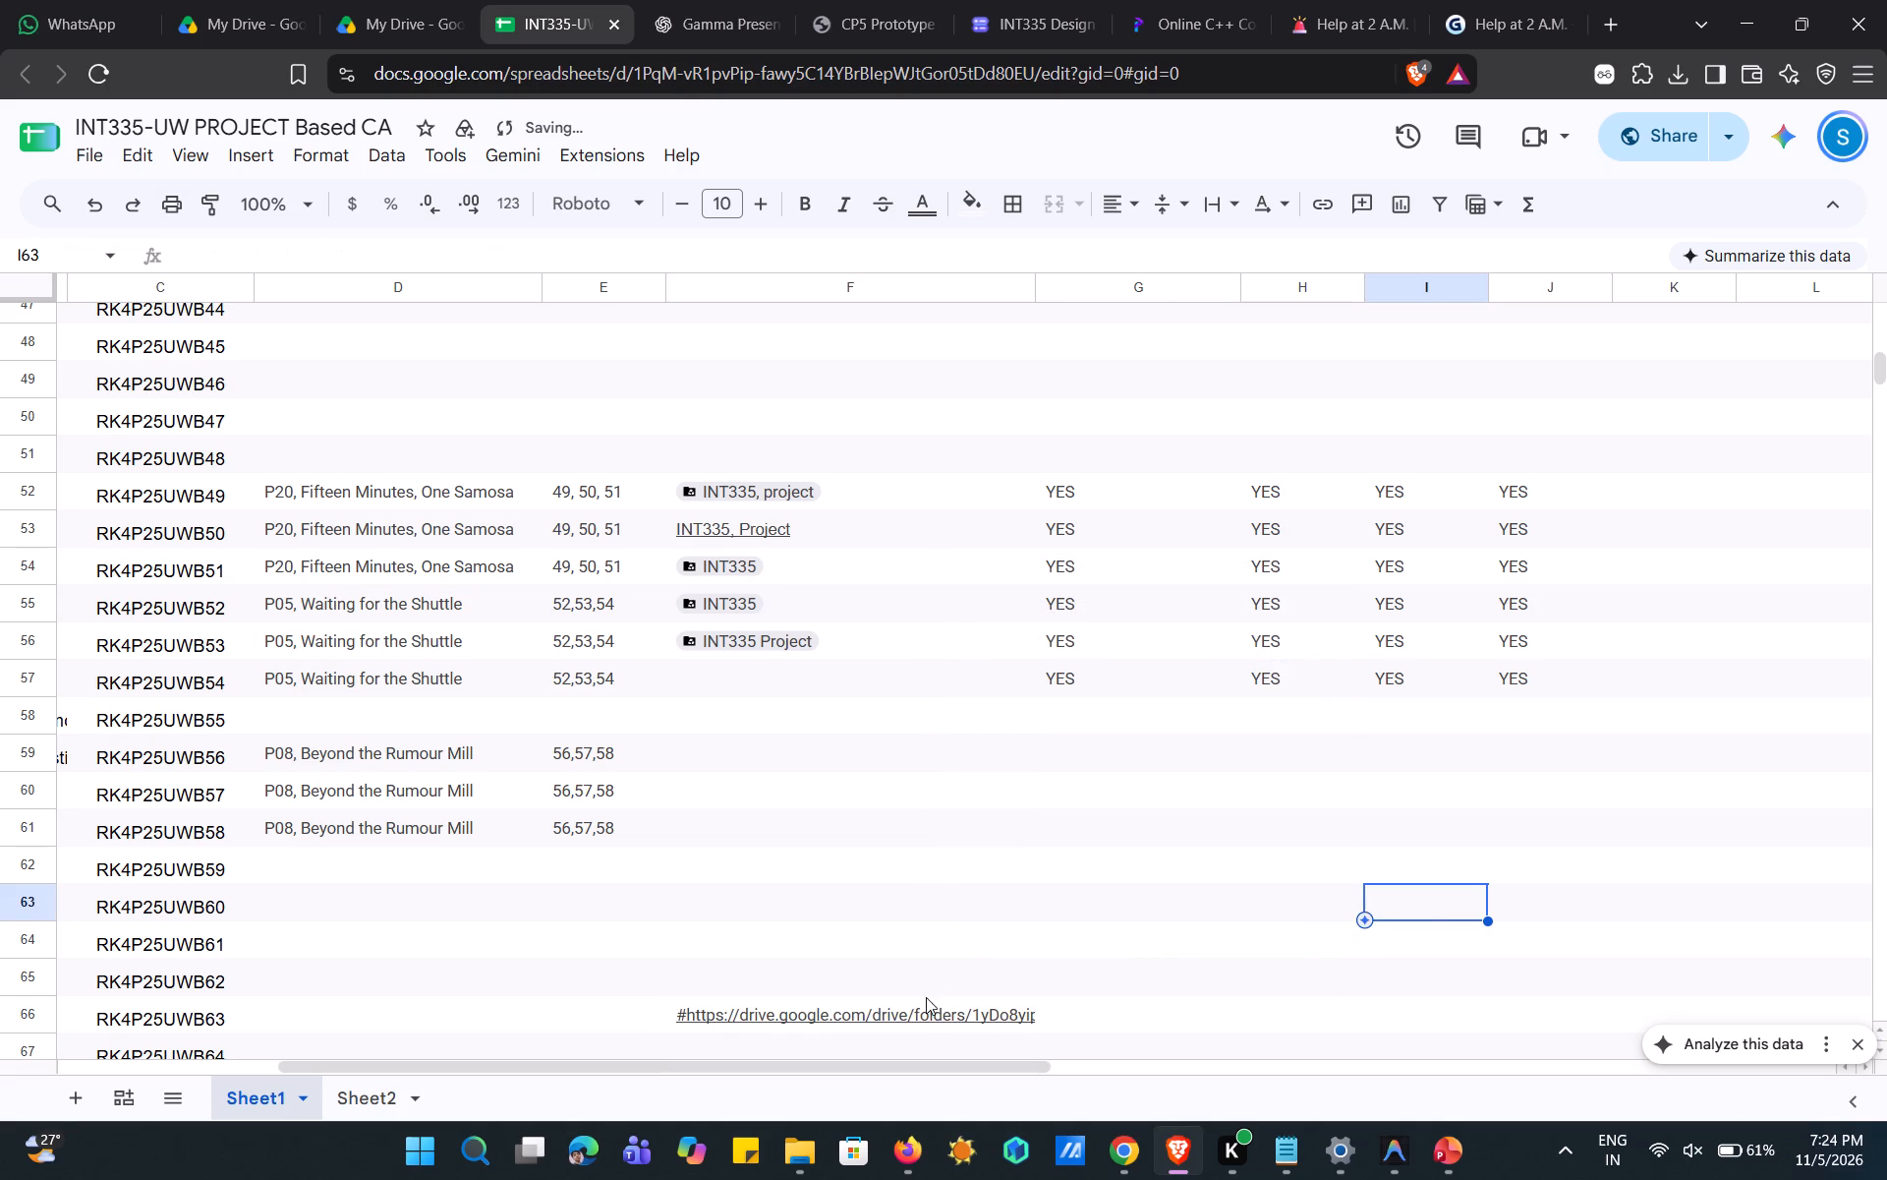
Edit the link in F66, removing the leading # from its address and setting its display text to INT 335.
click(935, 1010)
scroll(936, 608, up, 6)
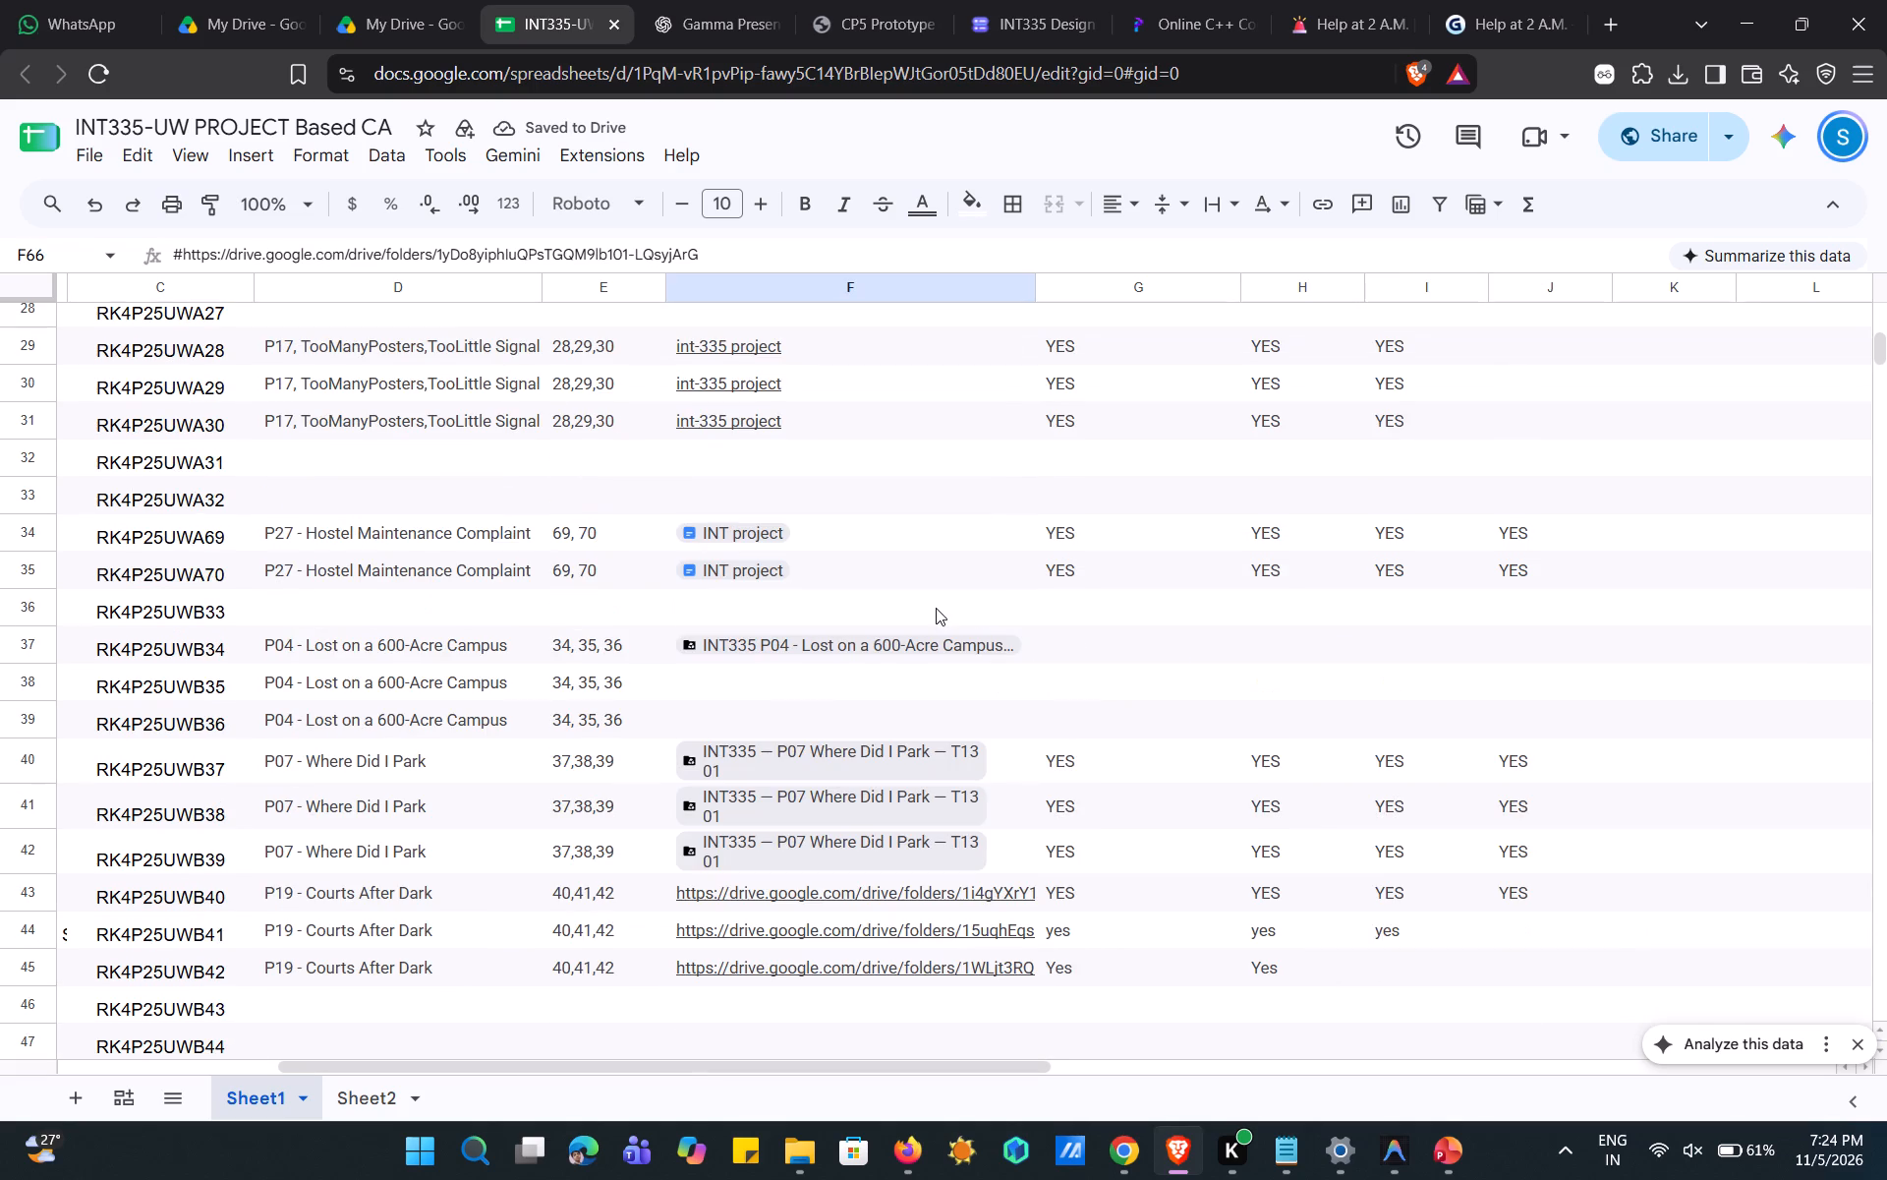
scroll(936, 608, down, 8)
right_click(819, 766)
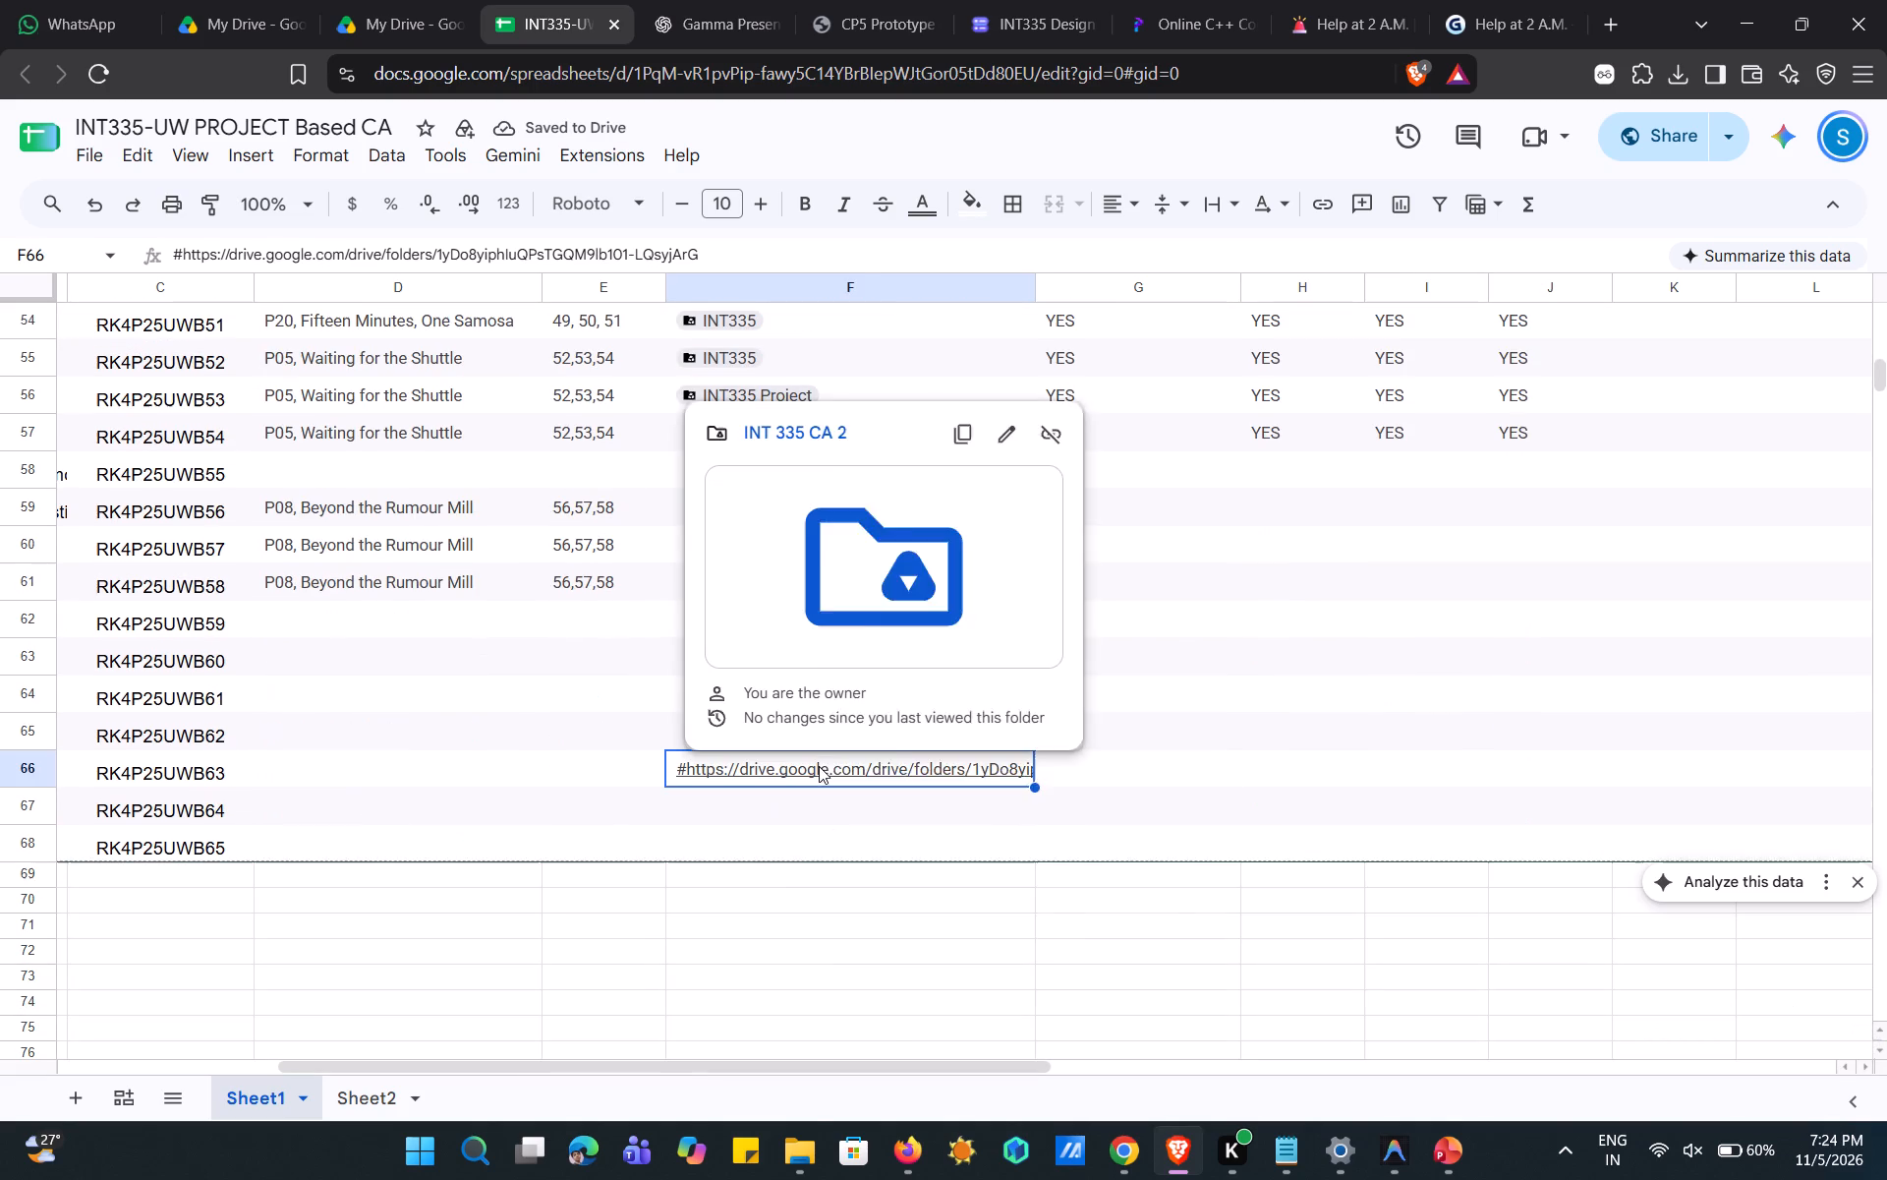
click(889, 891)
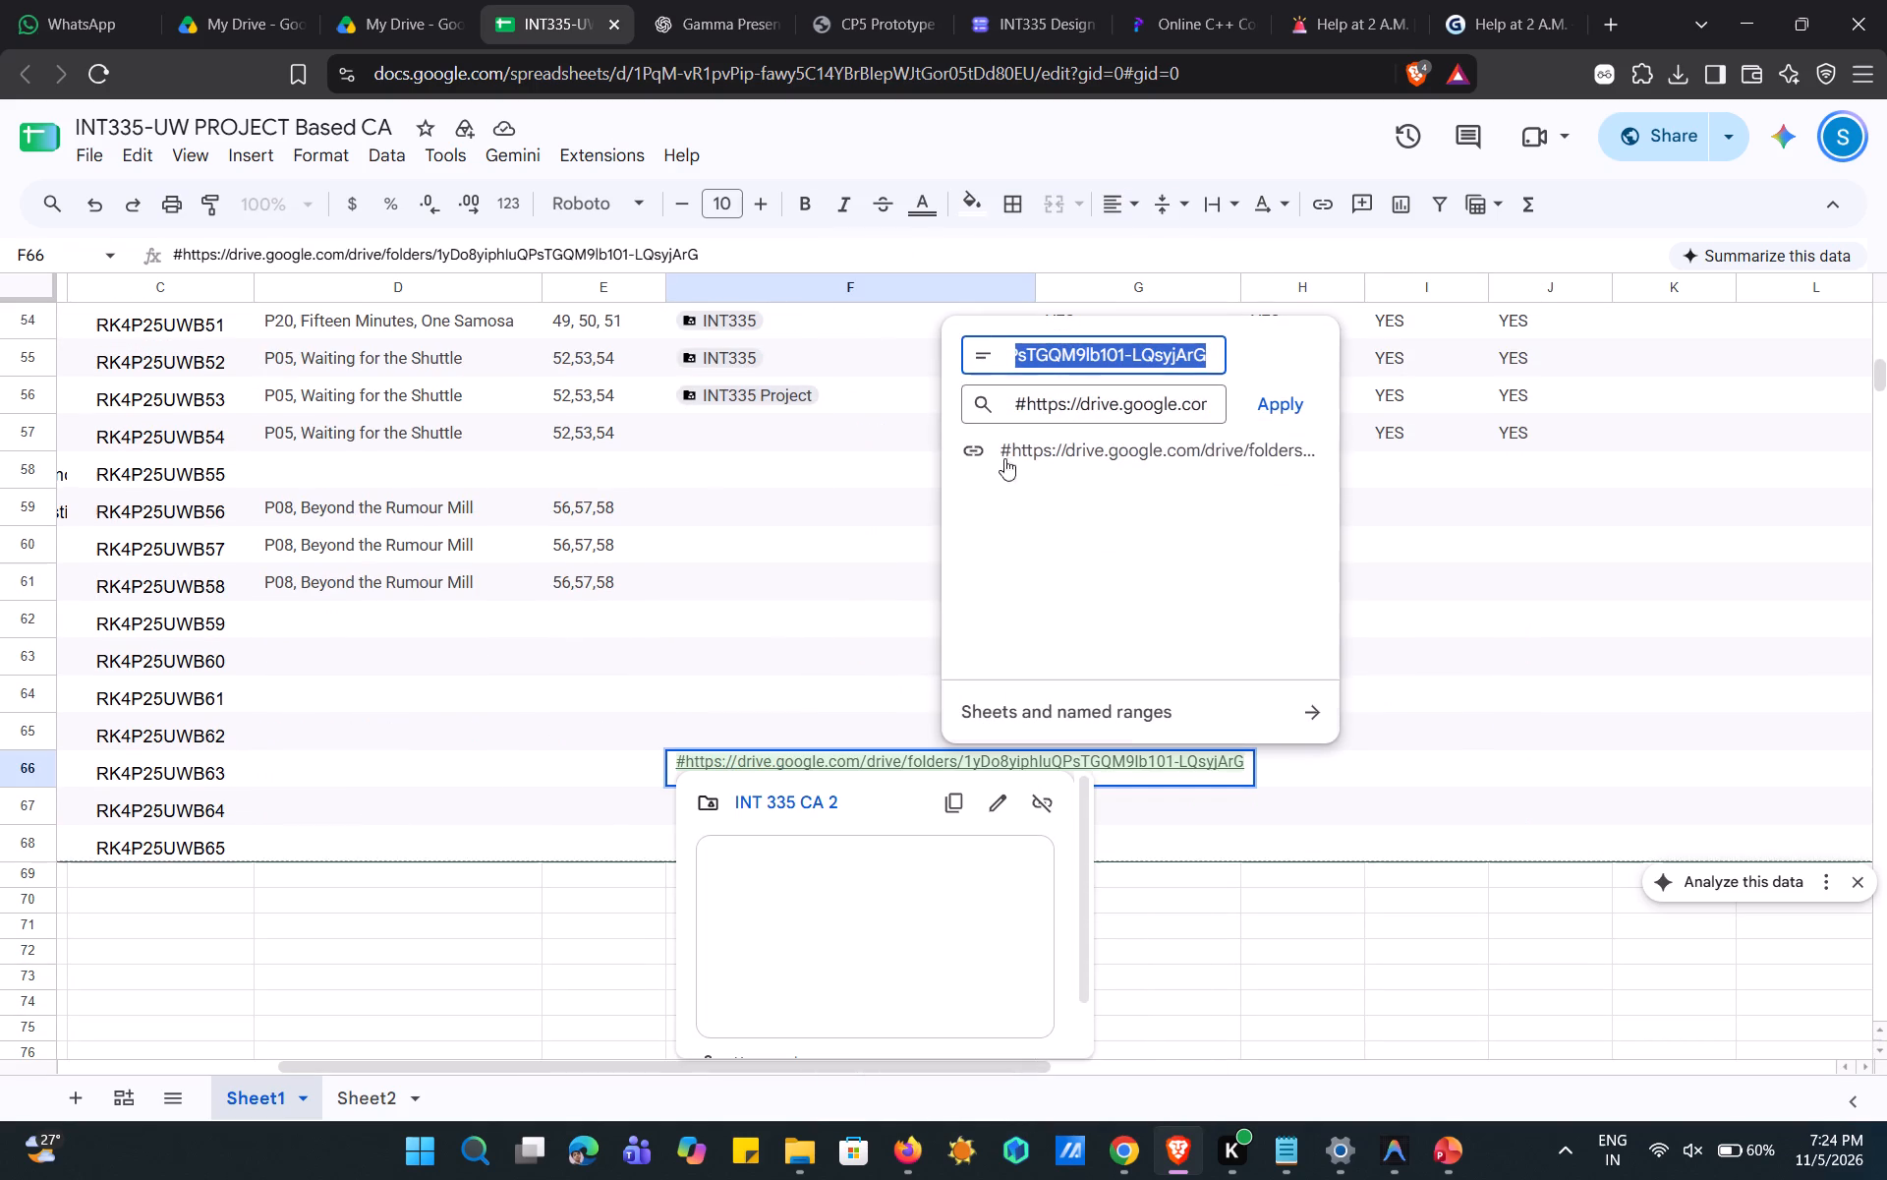
click(1027, 399)
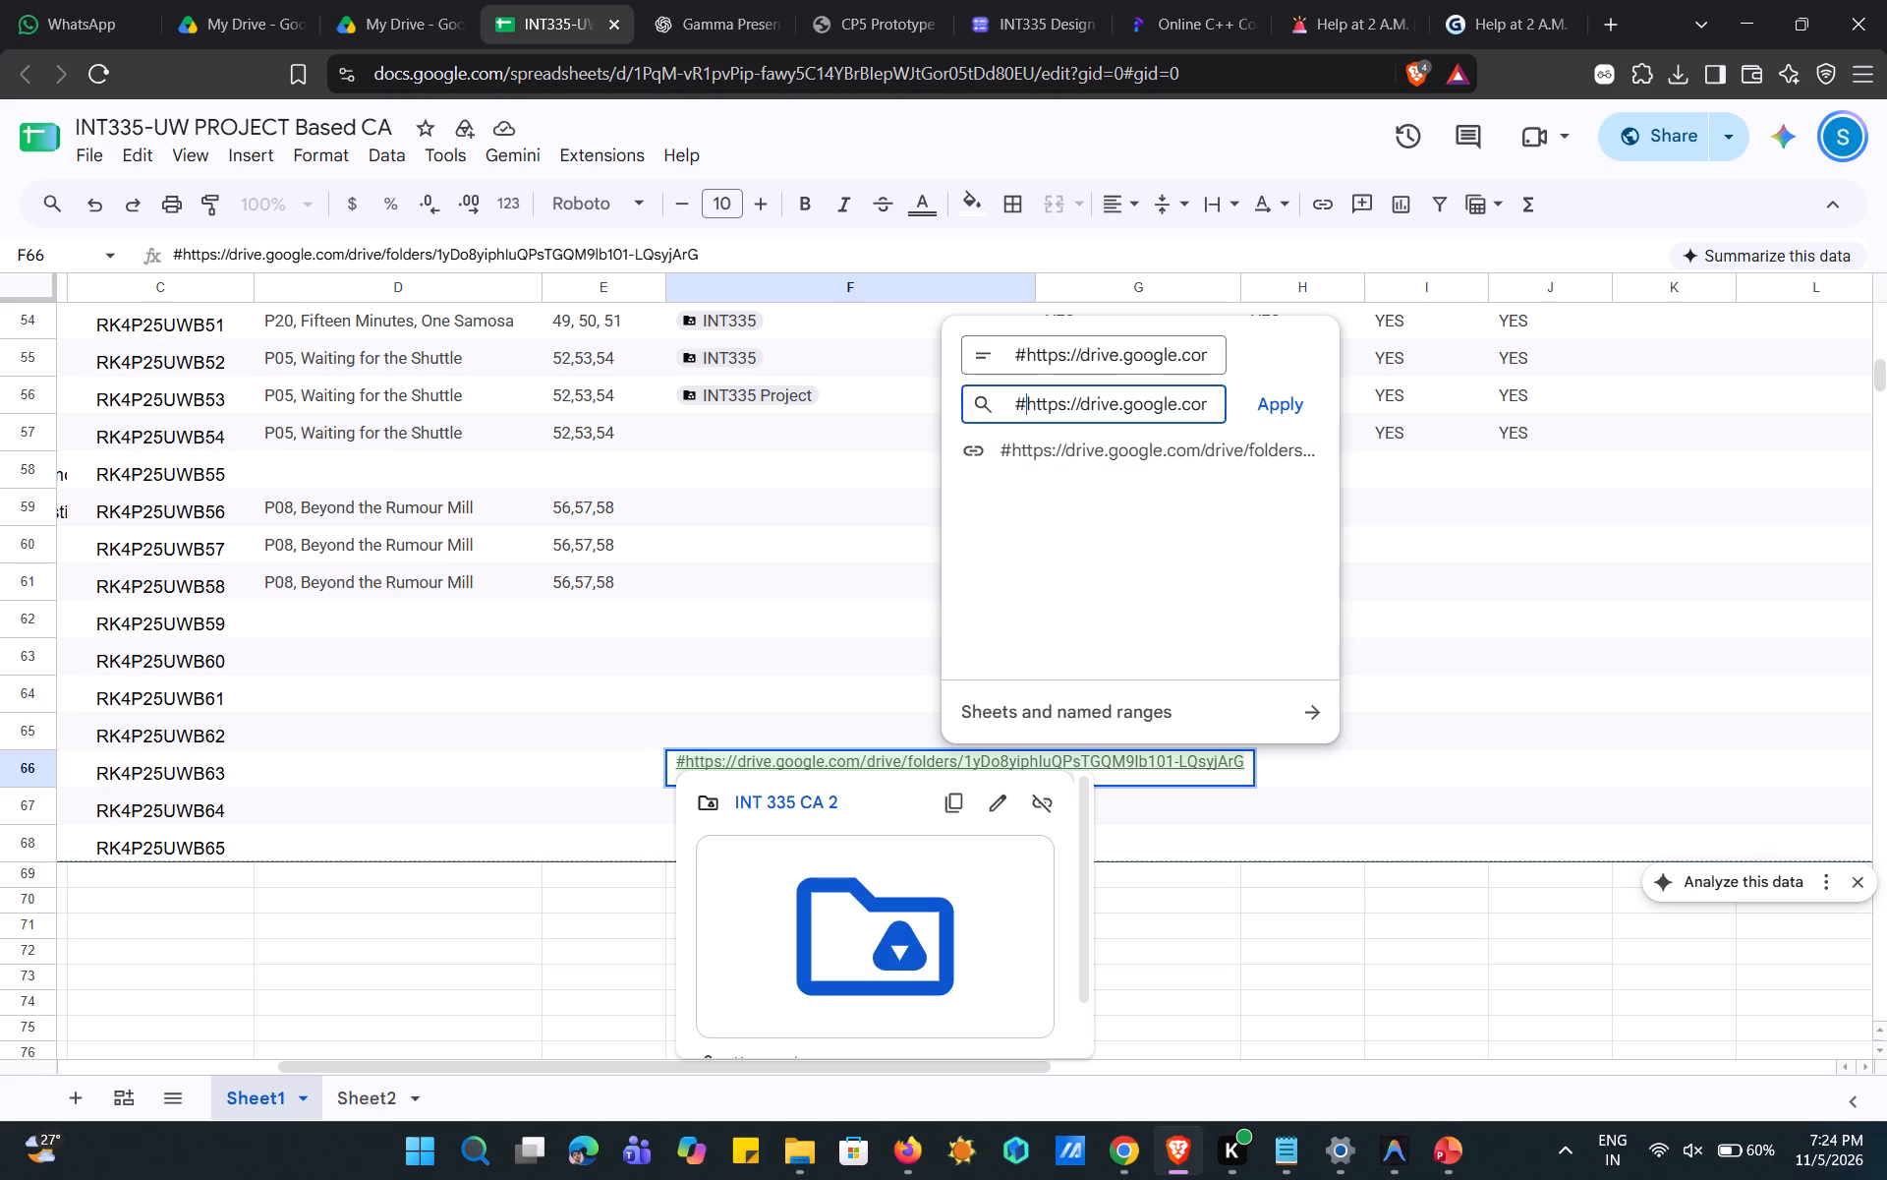
key(BackSpace)
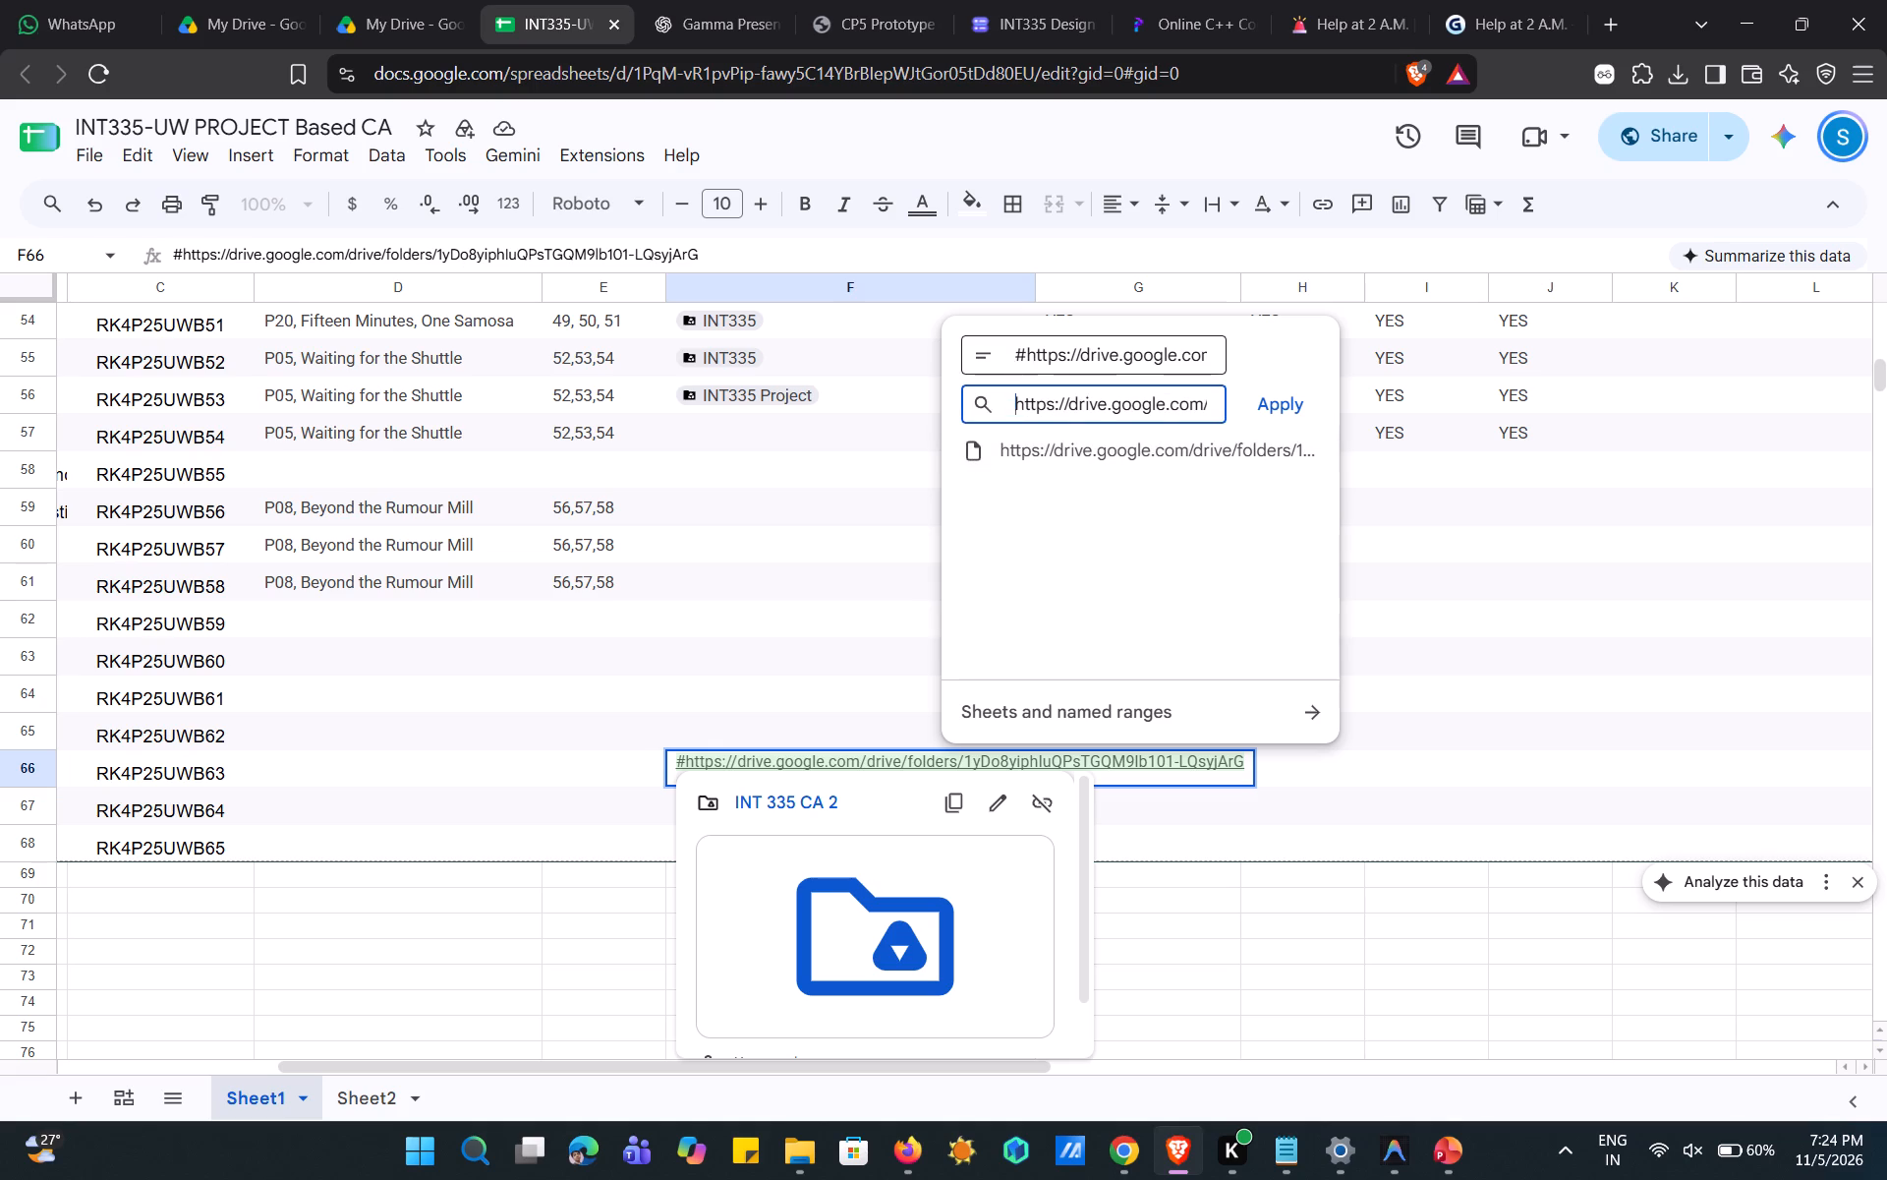
click(1018, 341)
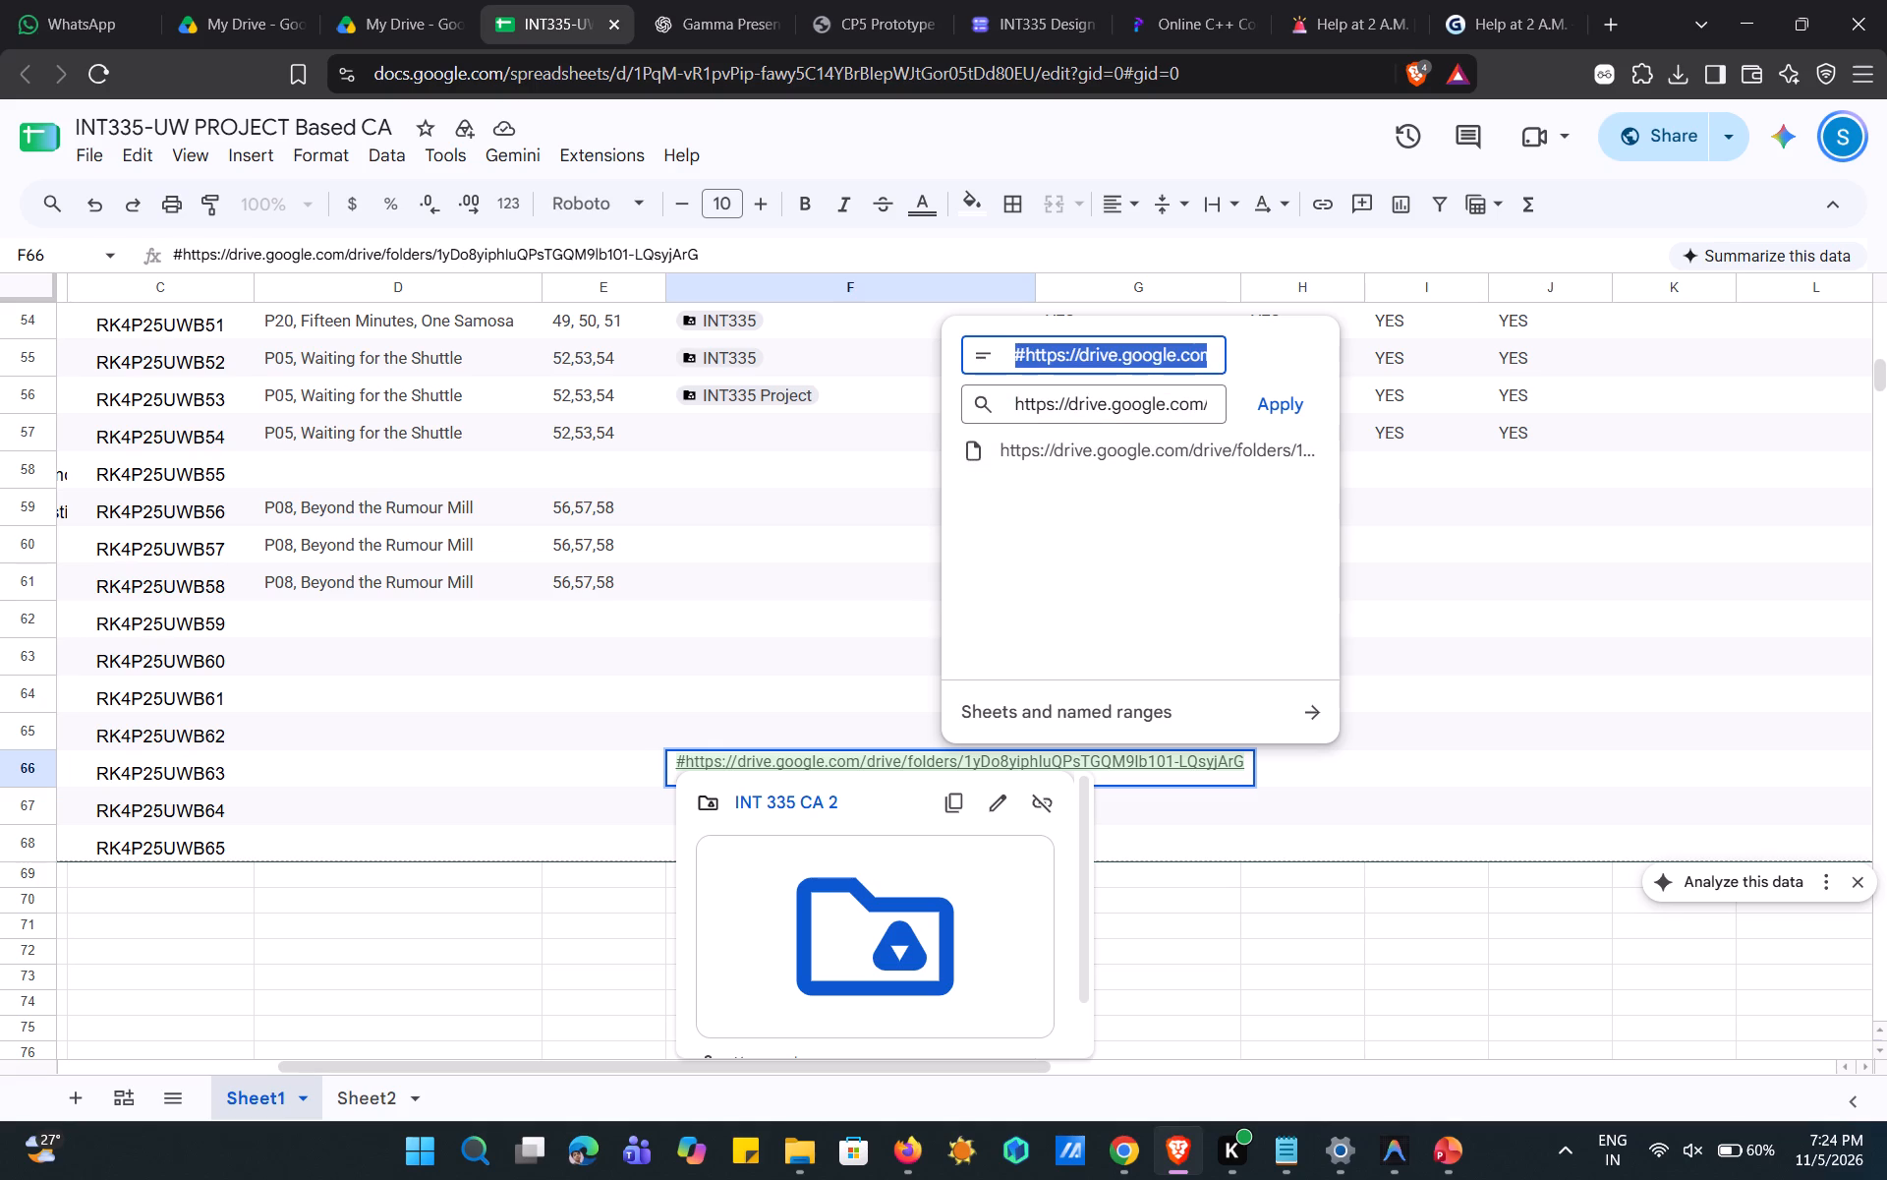
text(In)
key(BackSpace)
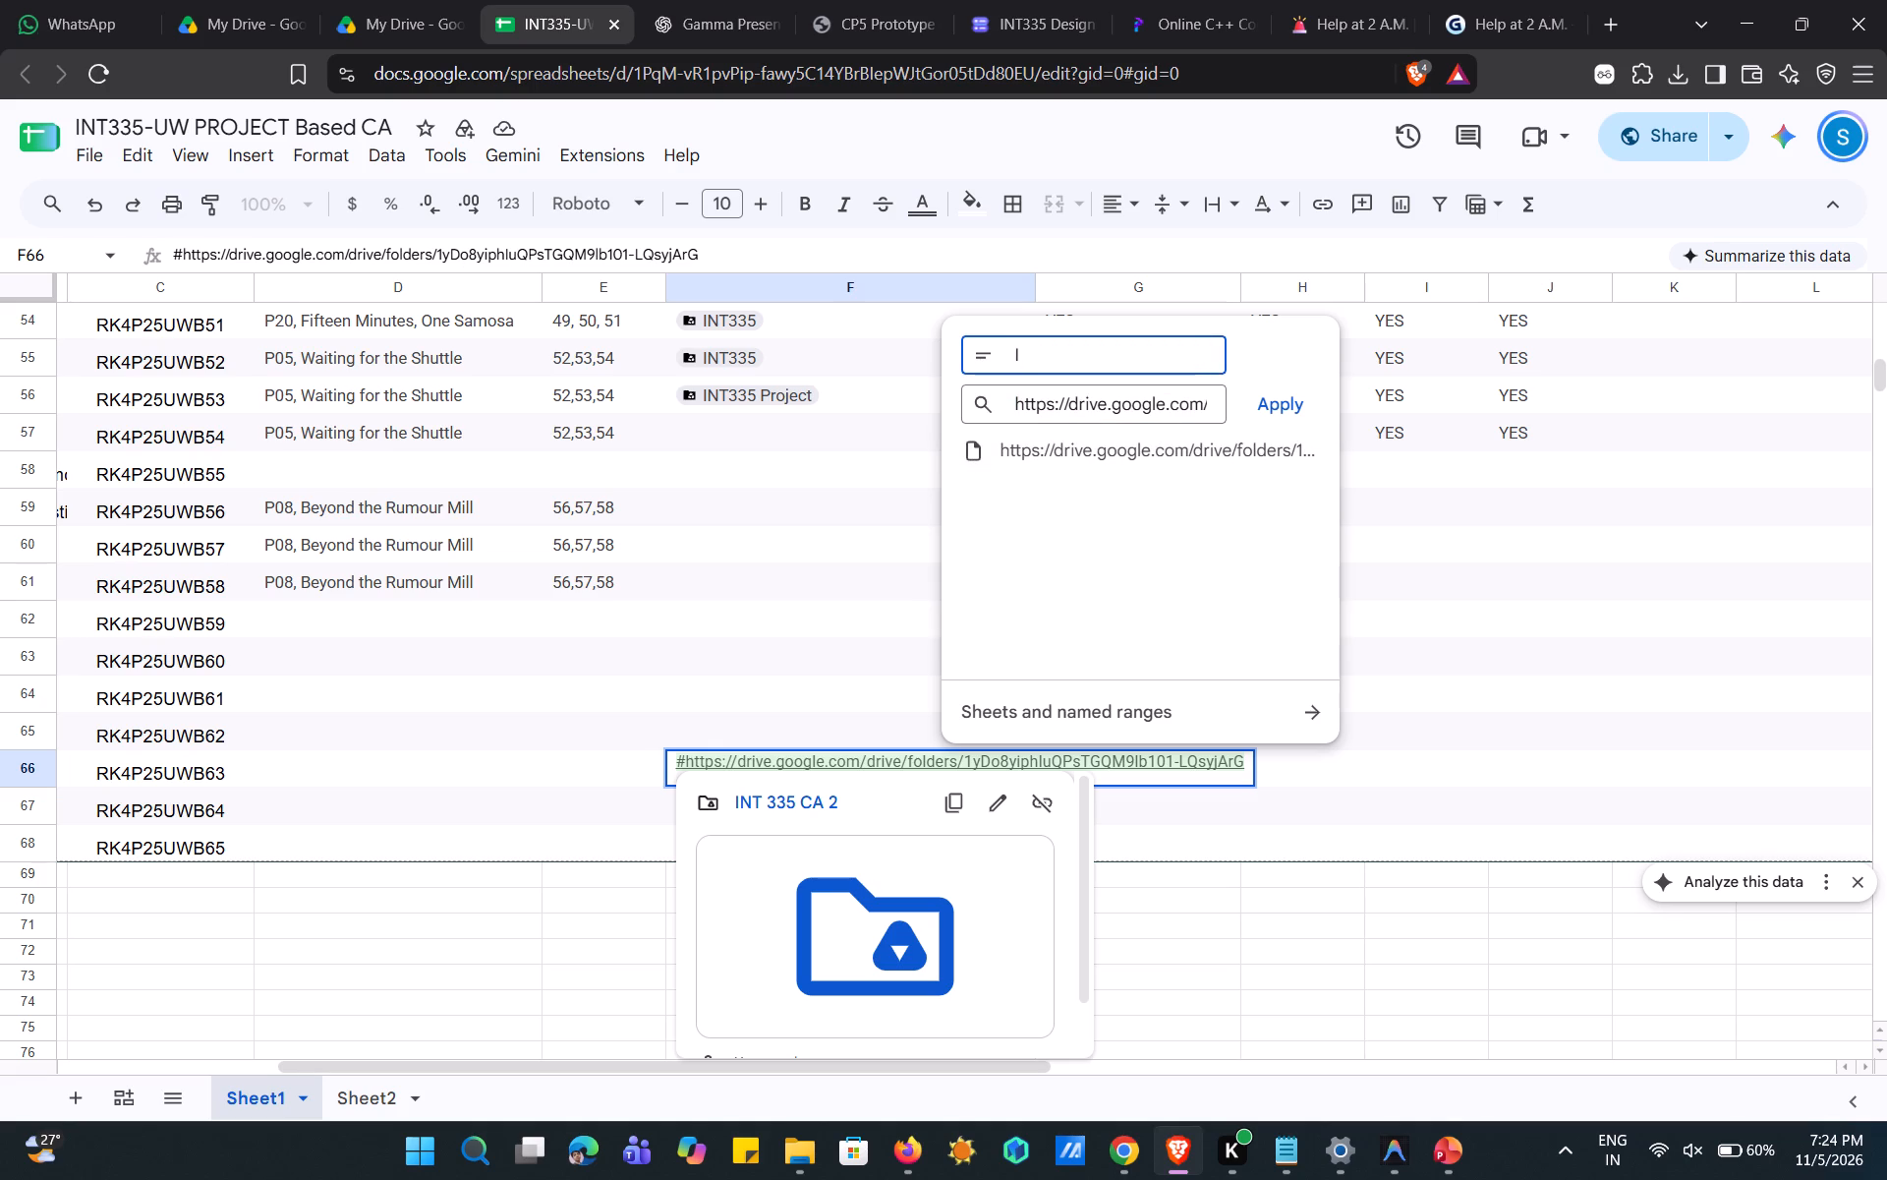
key(BackSpace)
text(INT)
key(space)
text(344)
key(BackSpace)
key(BackSpace)
text(35)
key(space)
click(1282, 410)
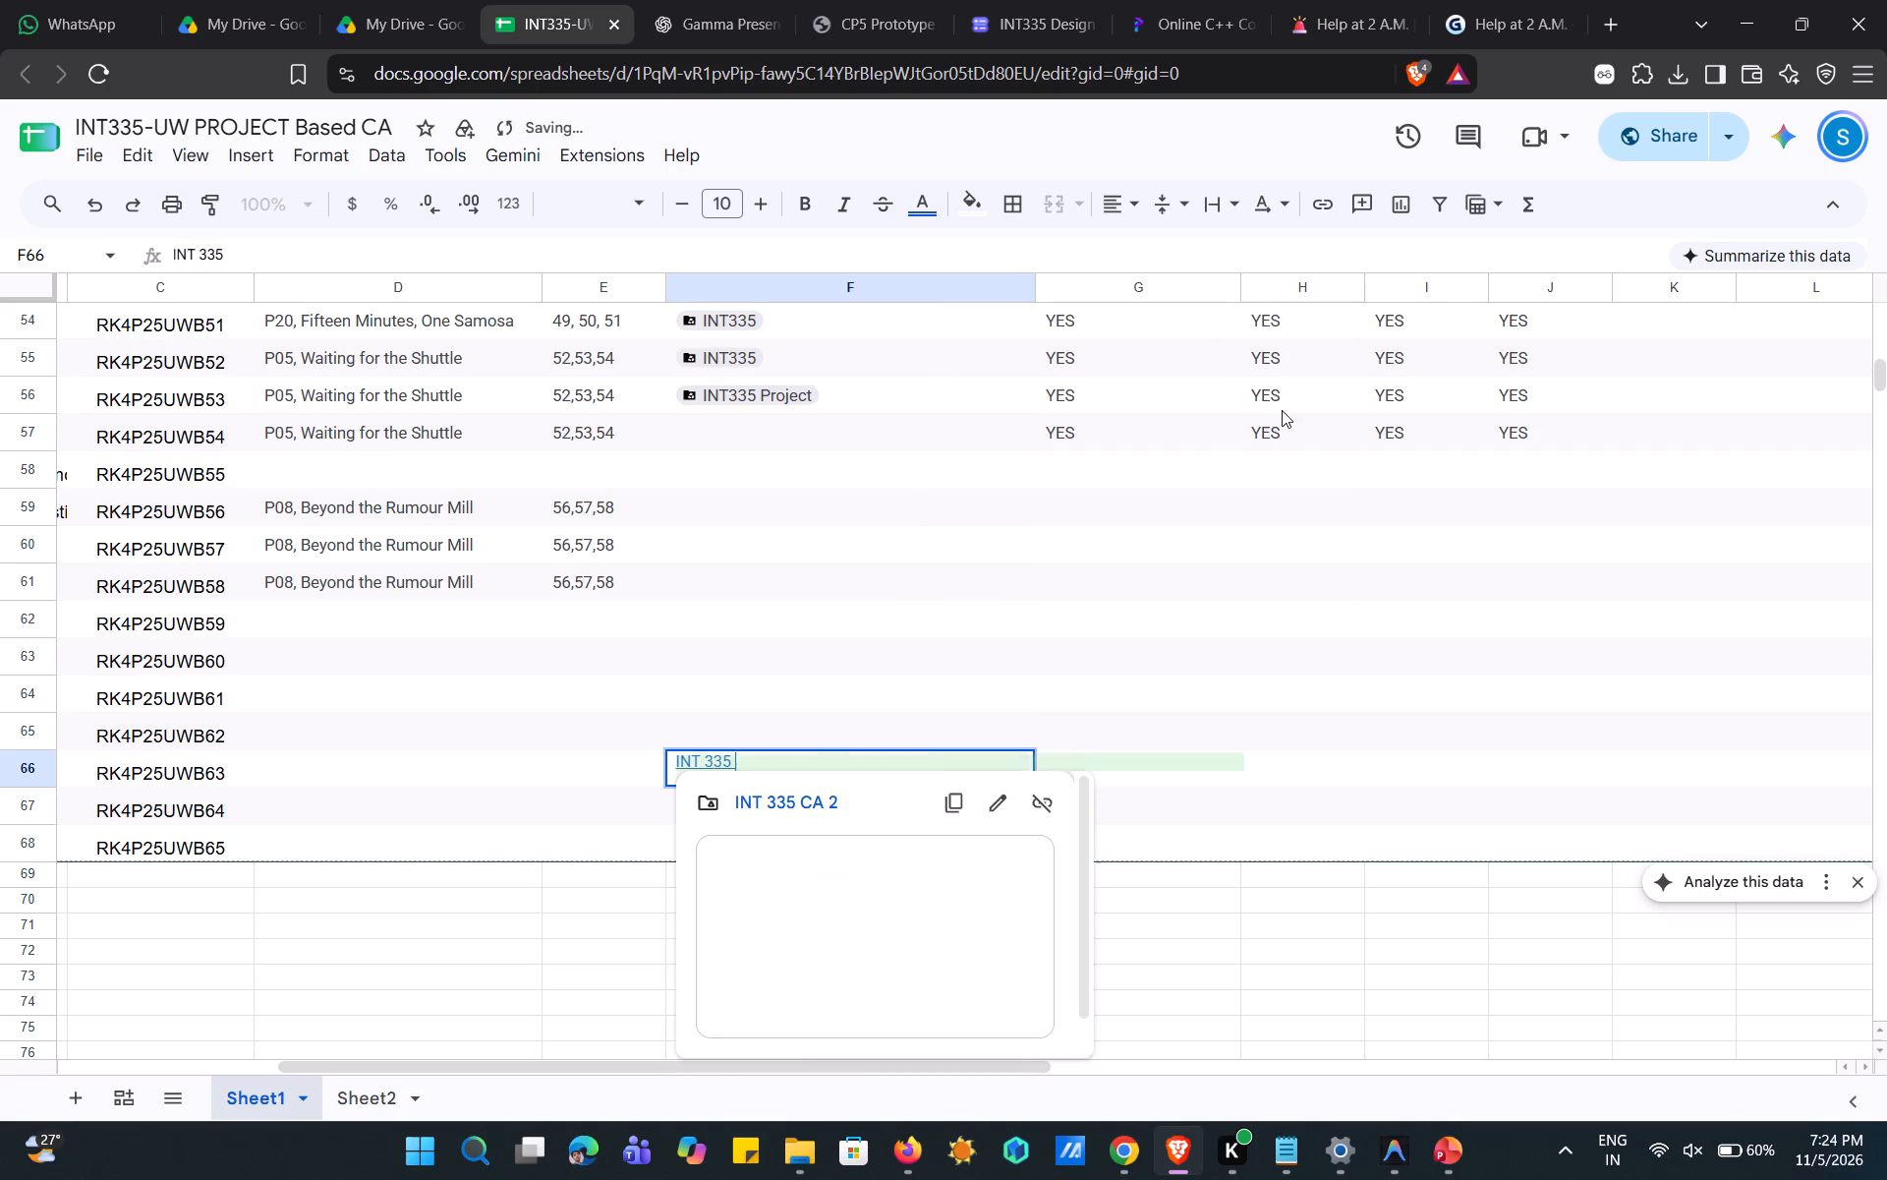
click(1217, 630)
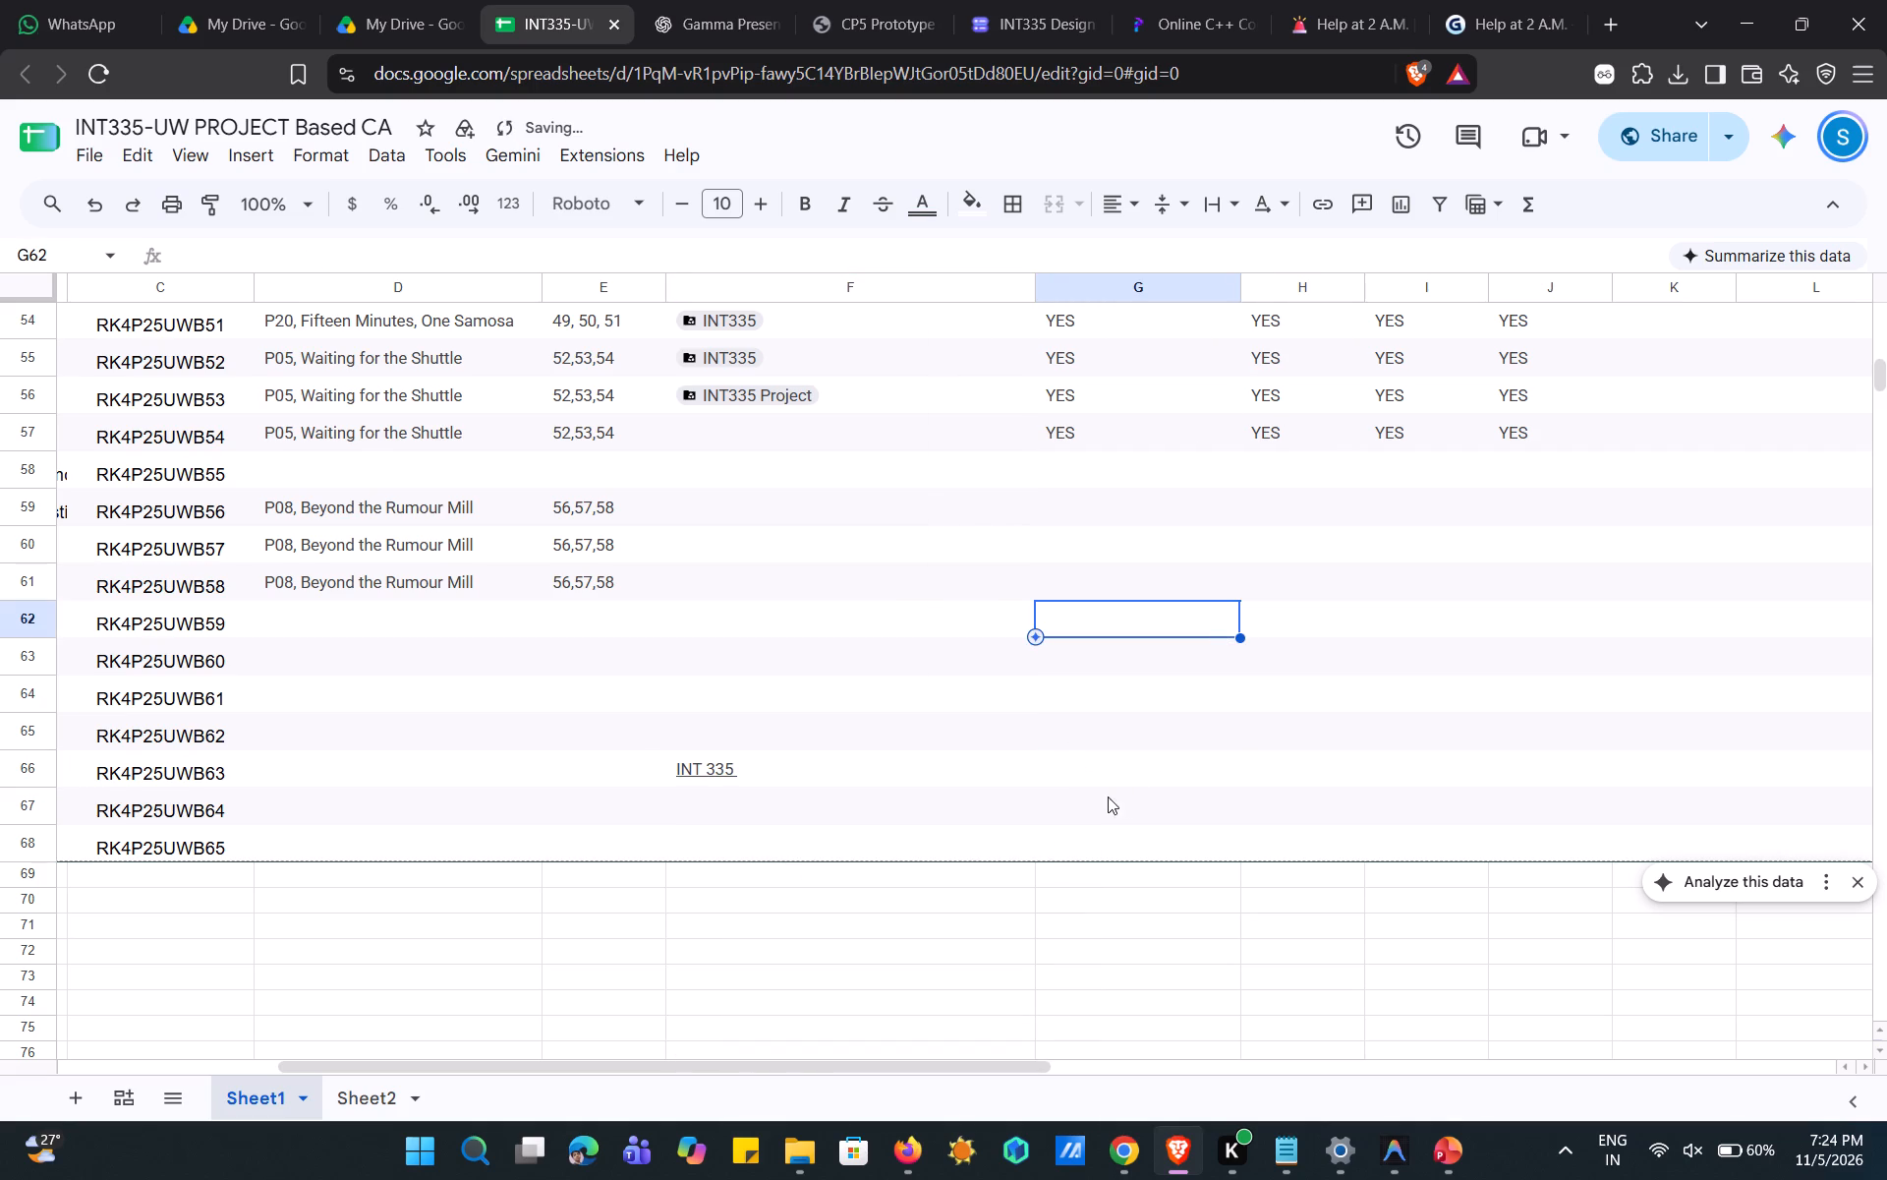
Open the INT 335 CA 2 Drive folder from the link in F66 to check it.
click(1097, 776)
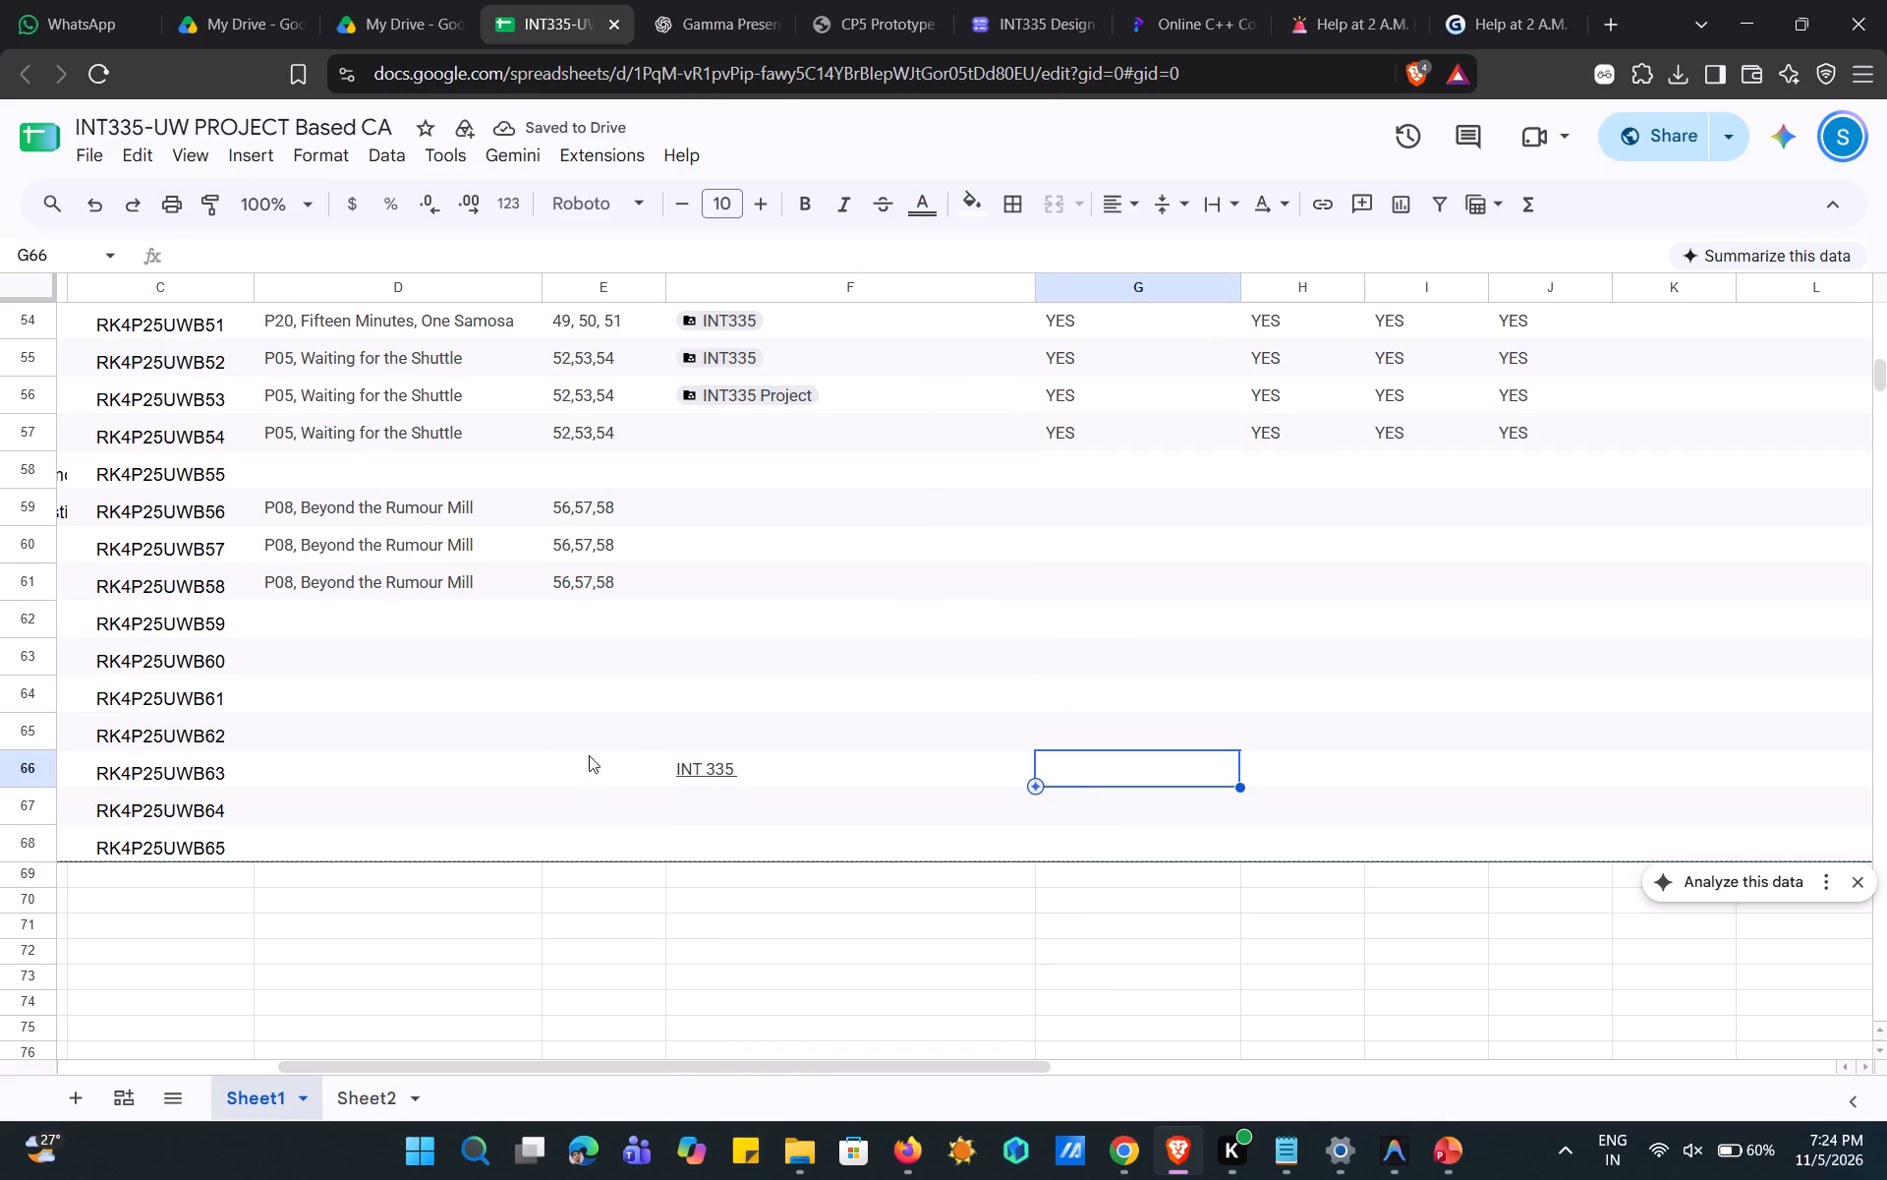
click(712, 775)
click(707, 770)
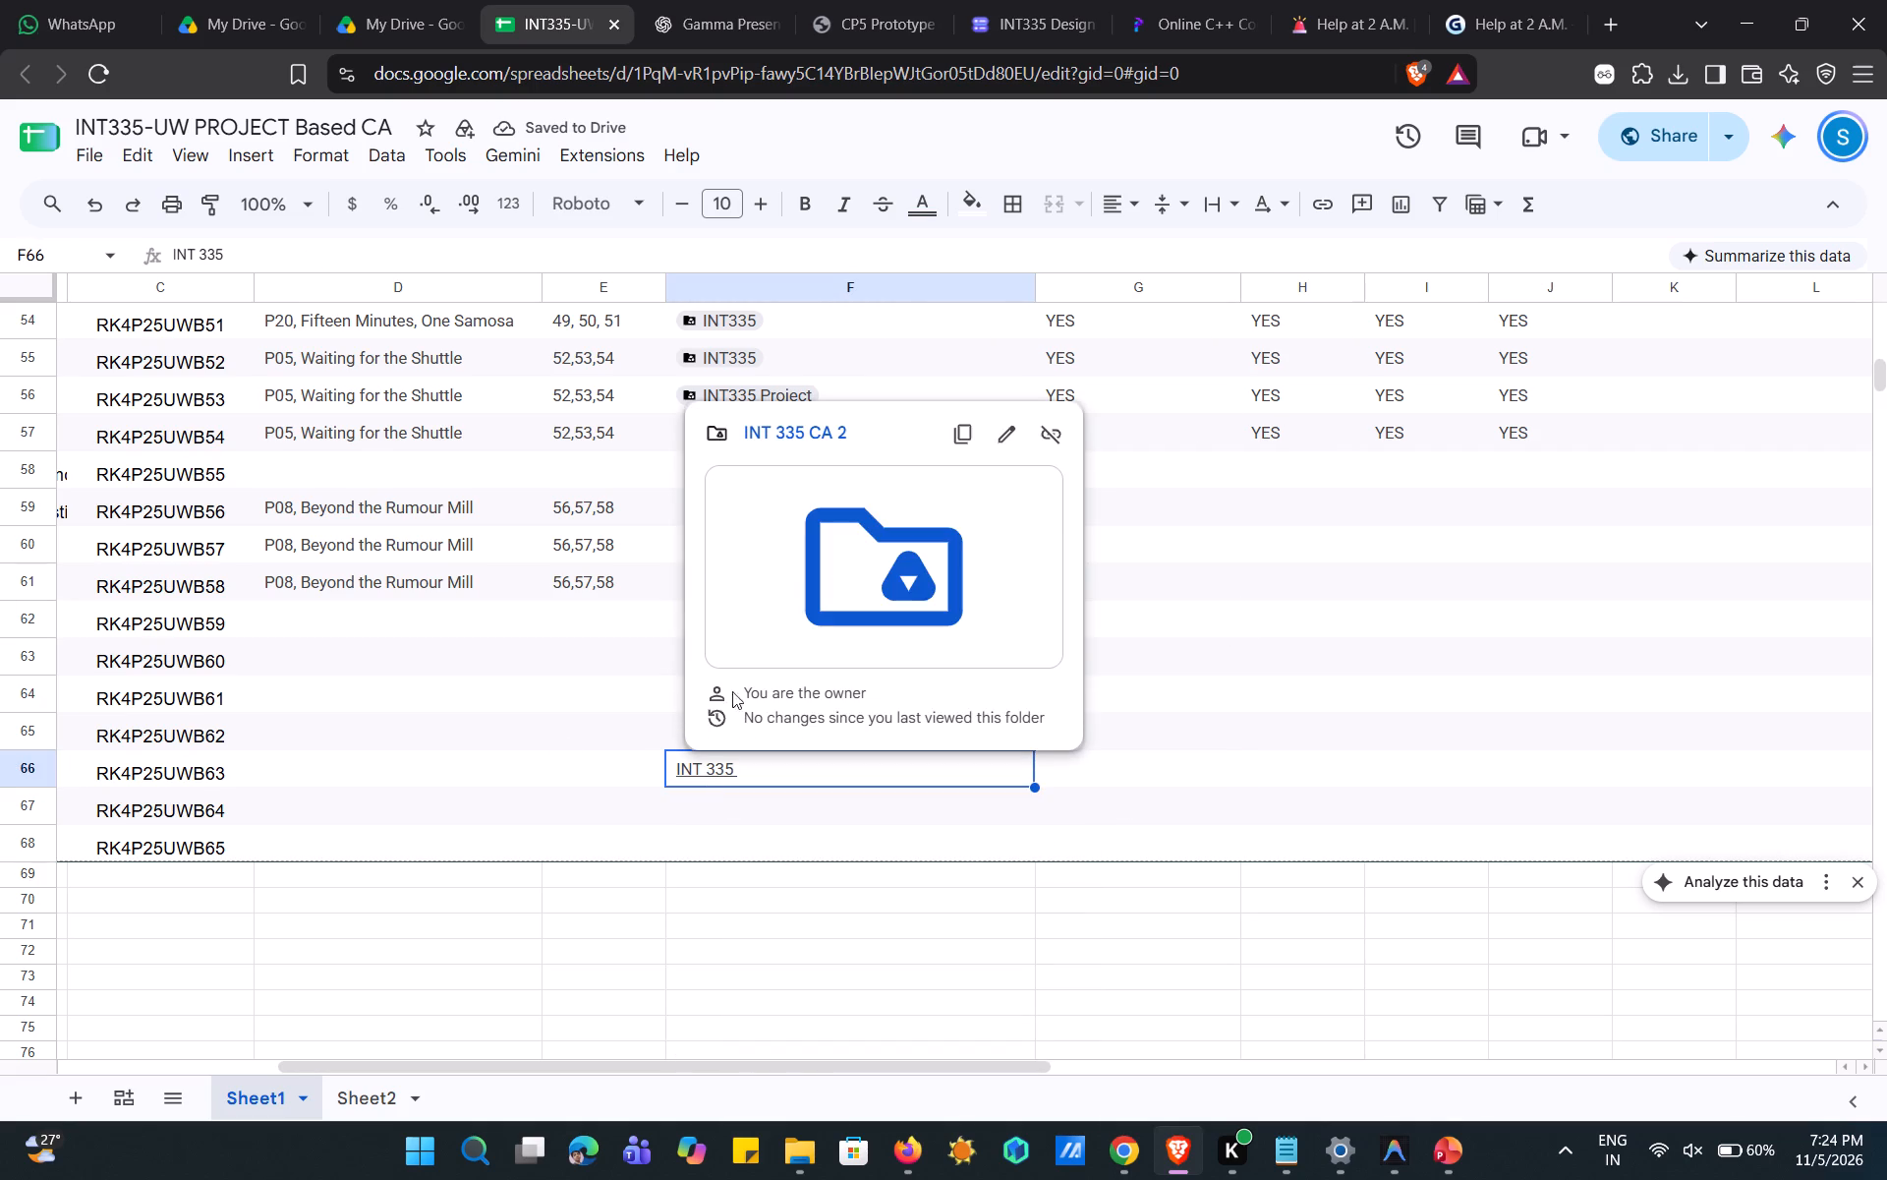
click(800, 432)
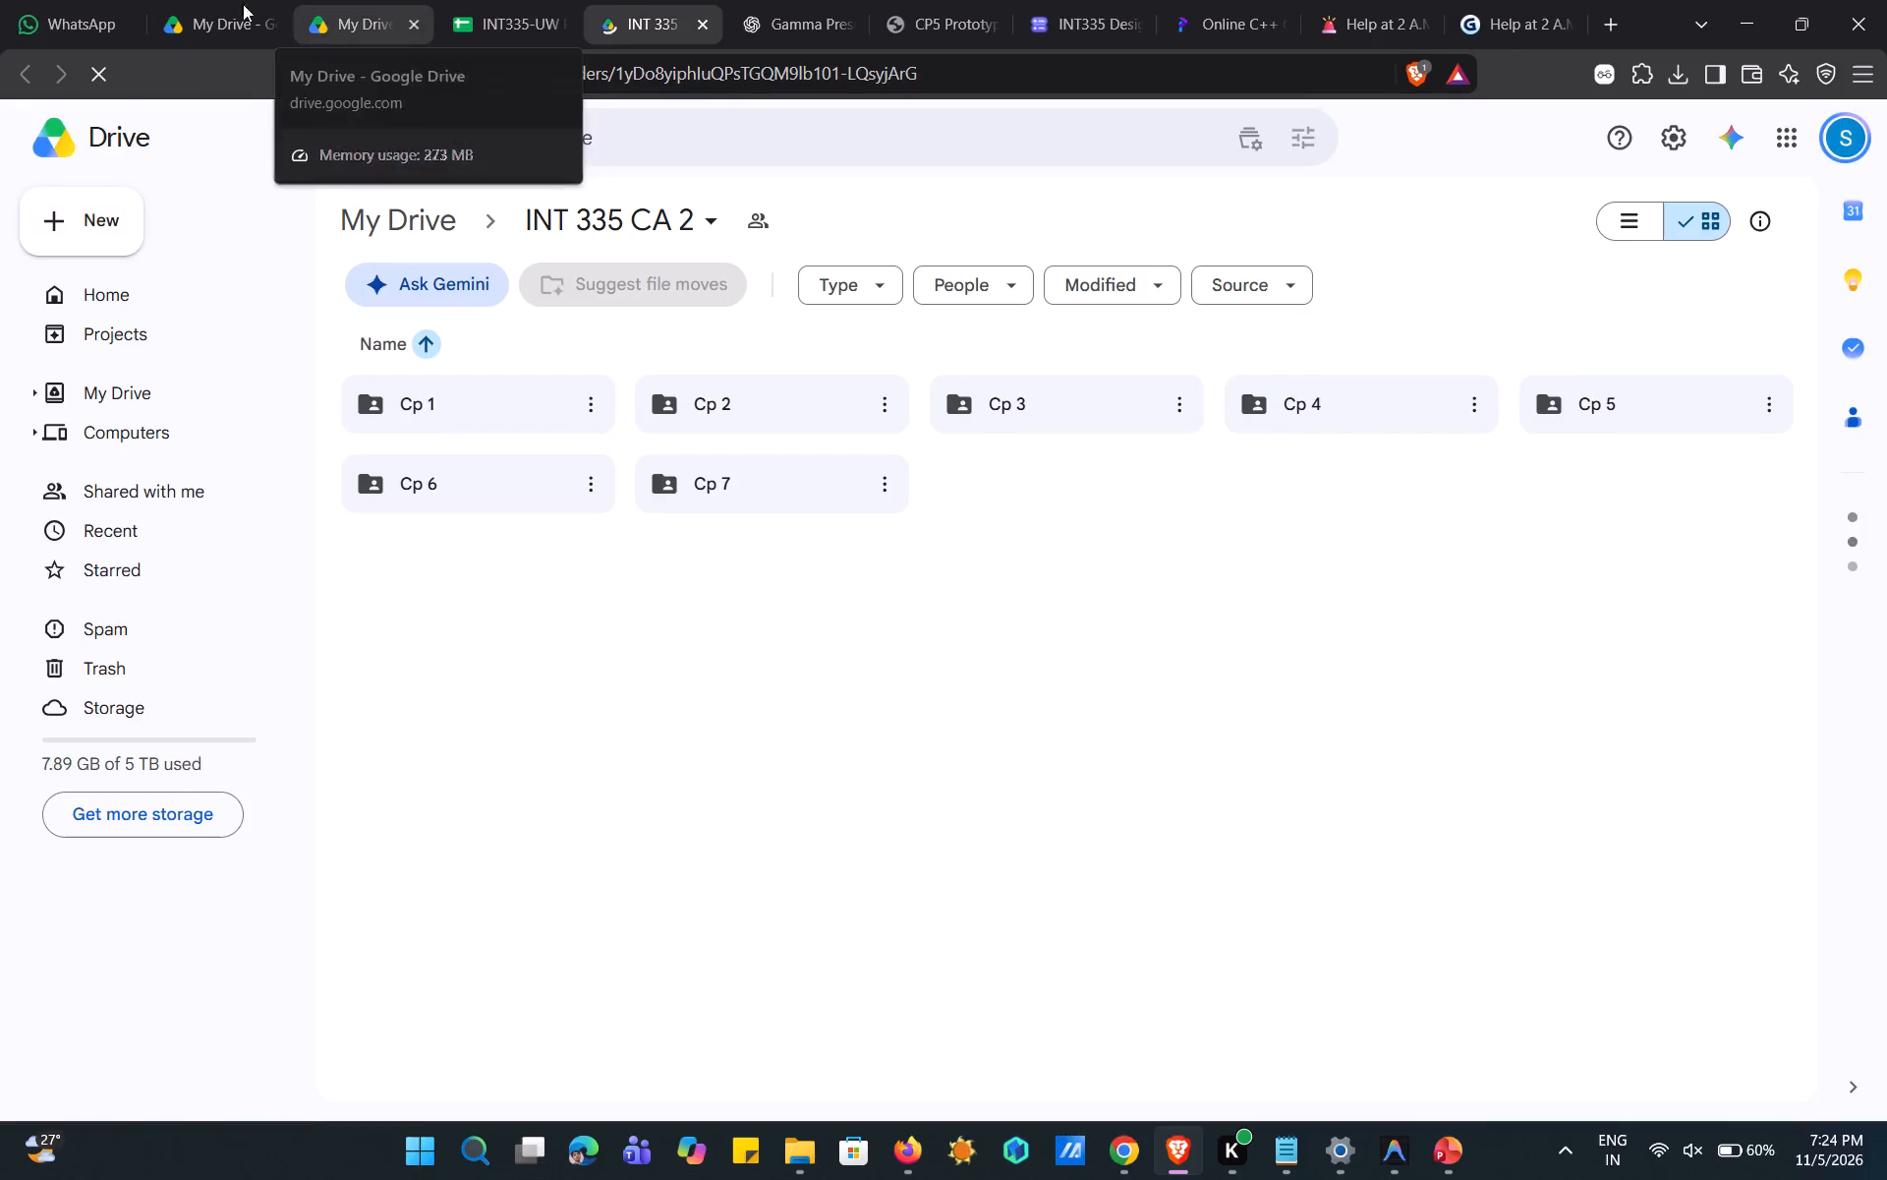
Return to the INT335 class sheet and look over how the other rows are filled in.
click(522, 17)
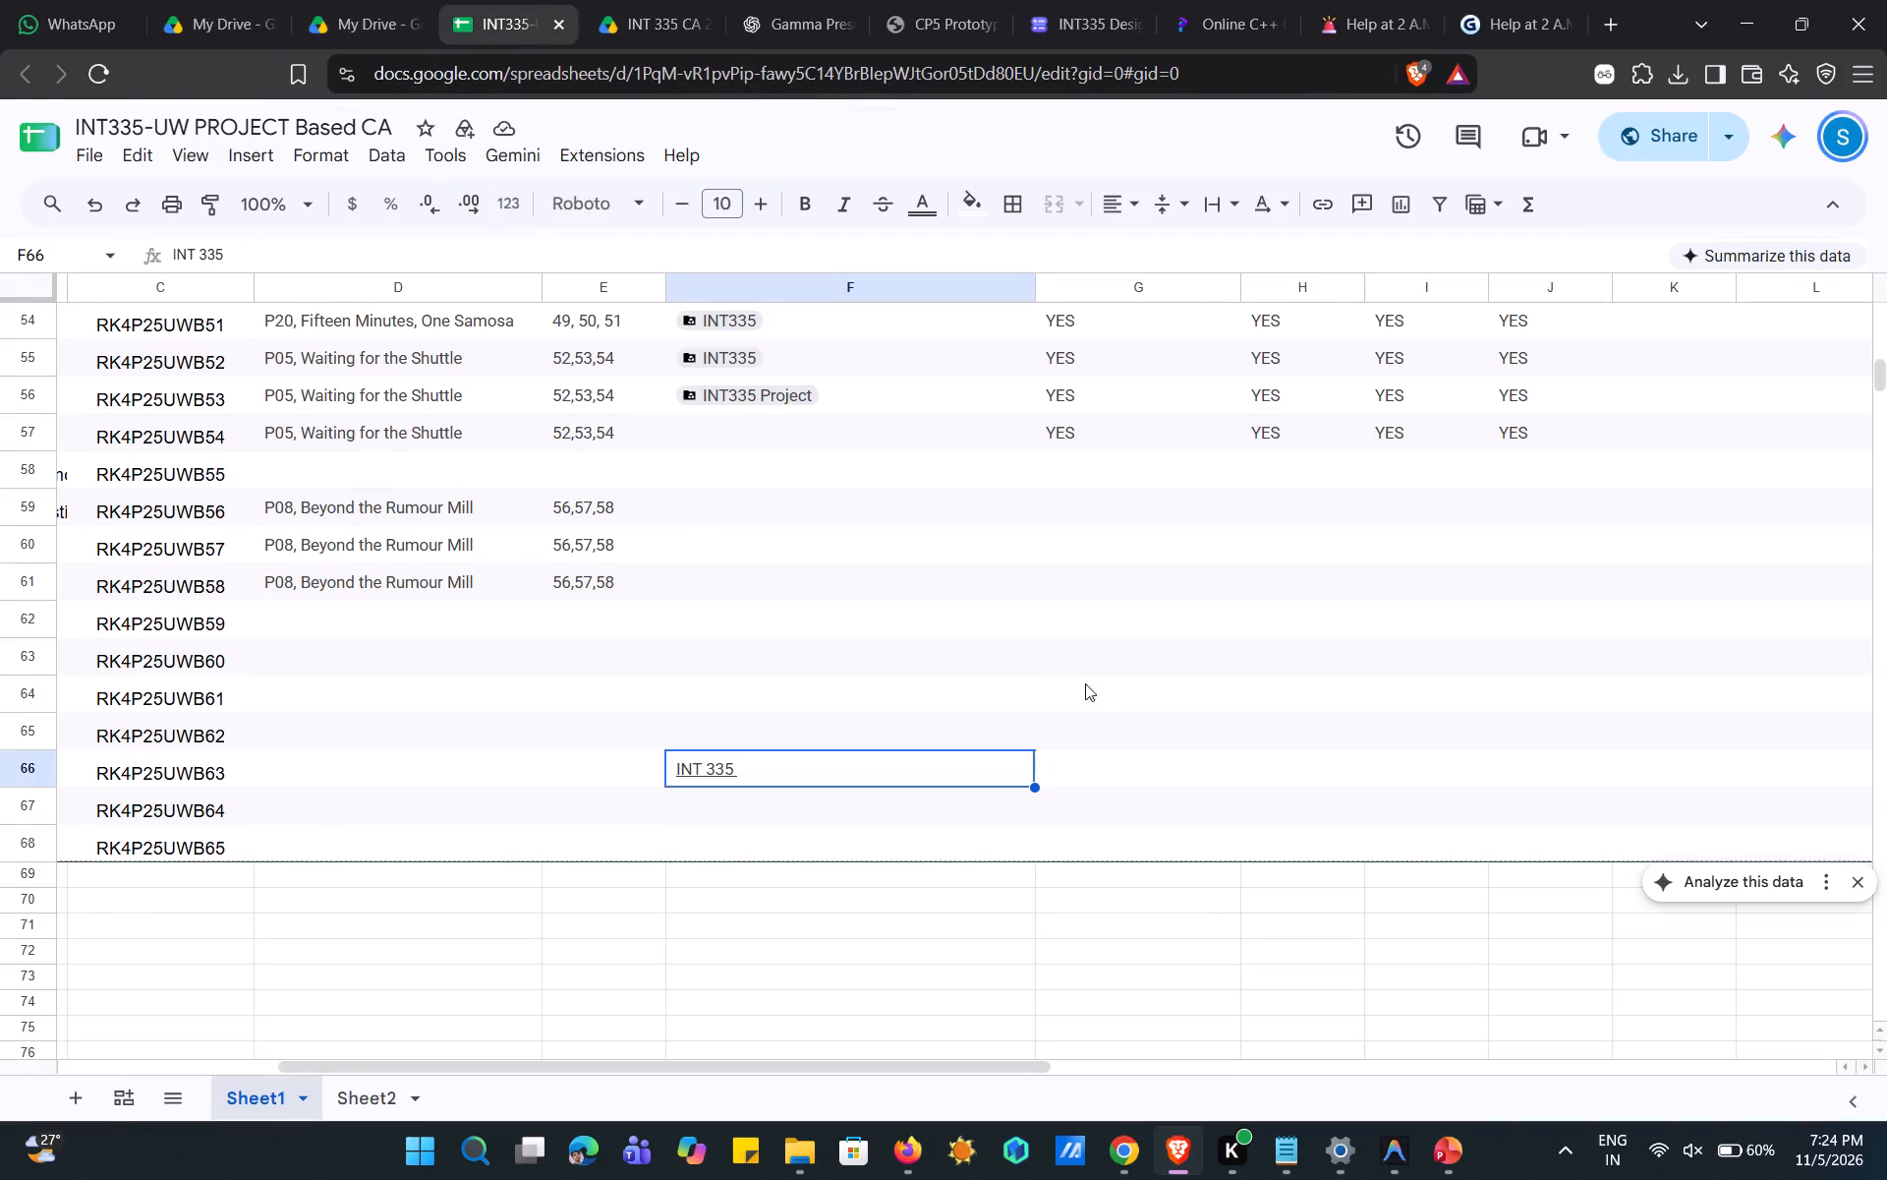
scroll(1112, 444, up, 18)
scroll(1120, 445, down, 1)
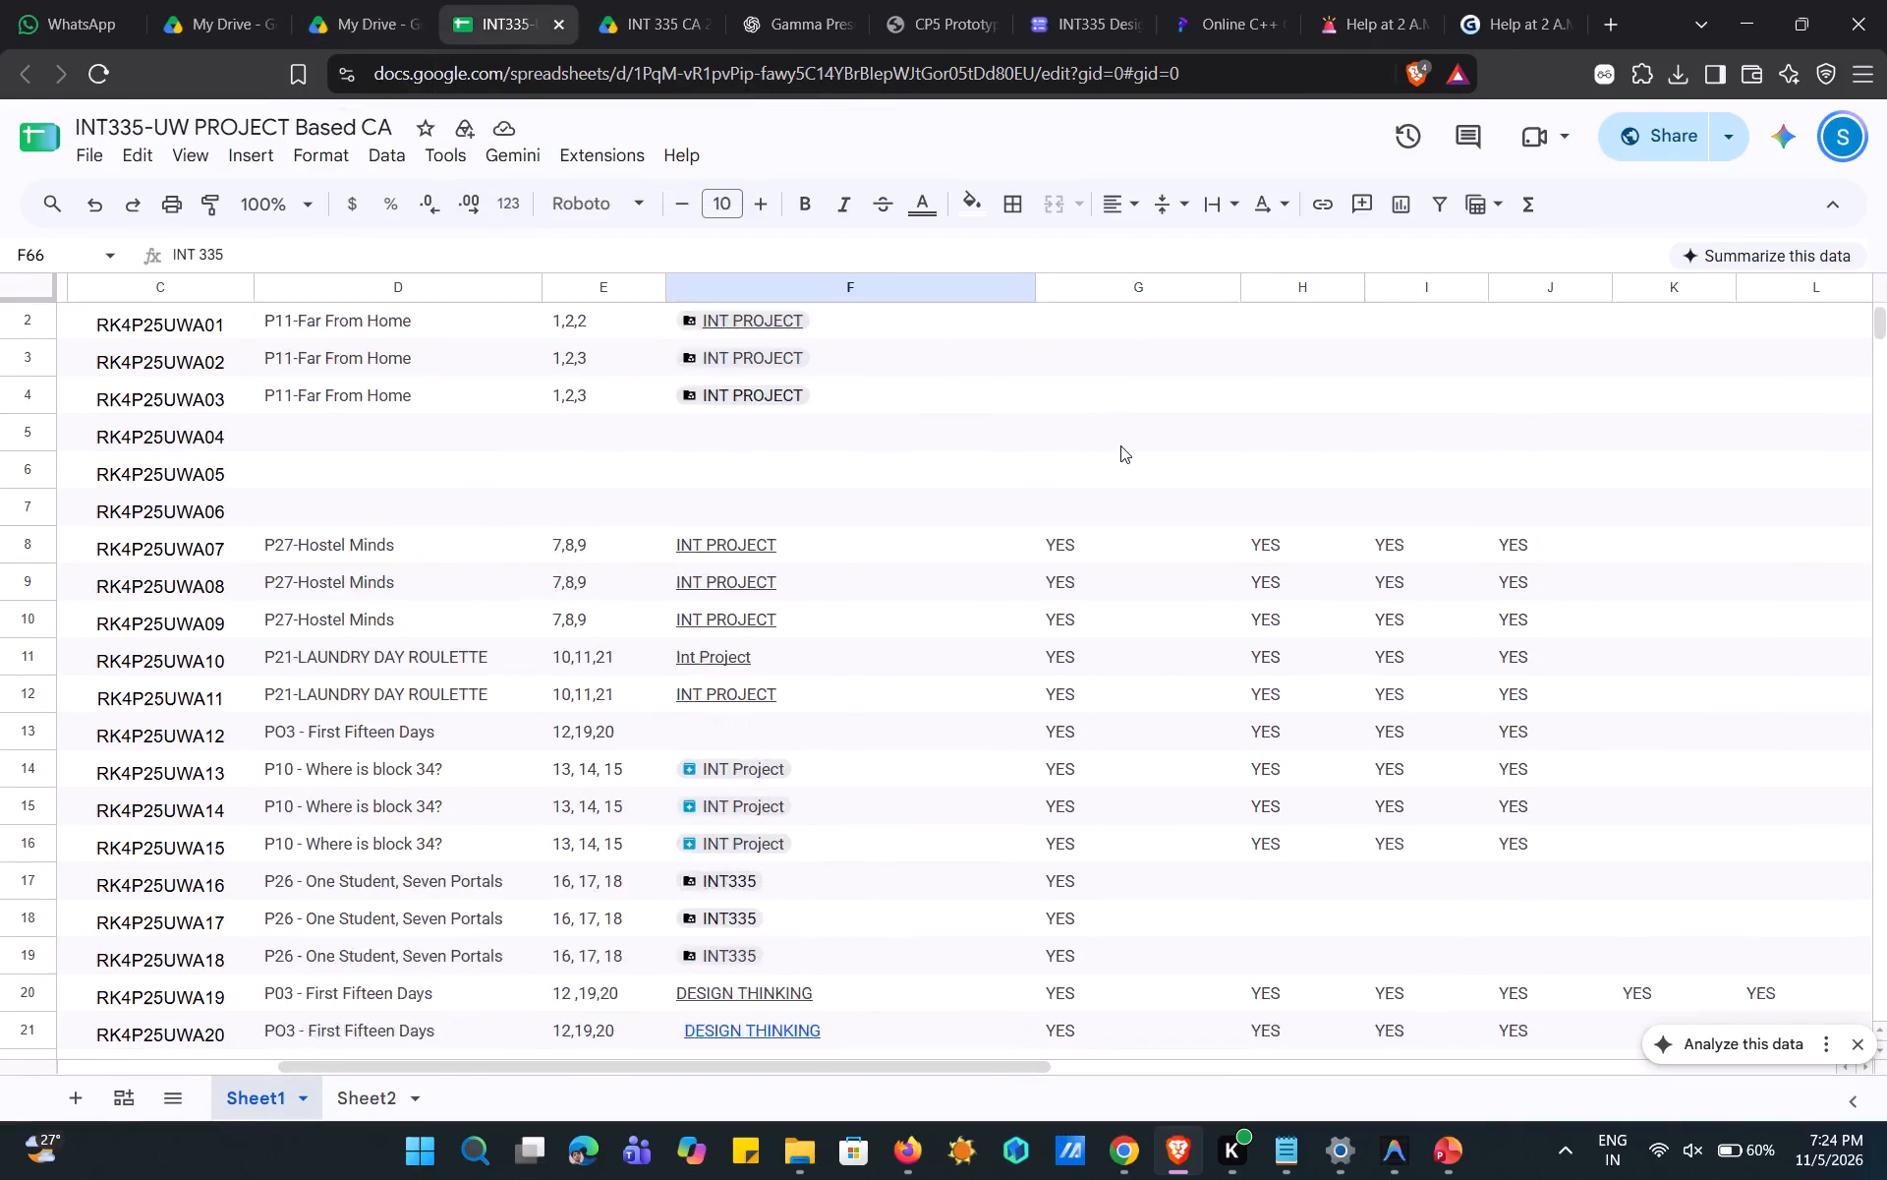
scroll(1120, 445, down, 12)
scroll(1120, 445, up, 1)
scroll(1120, 445, down, 8)
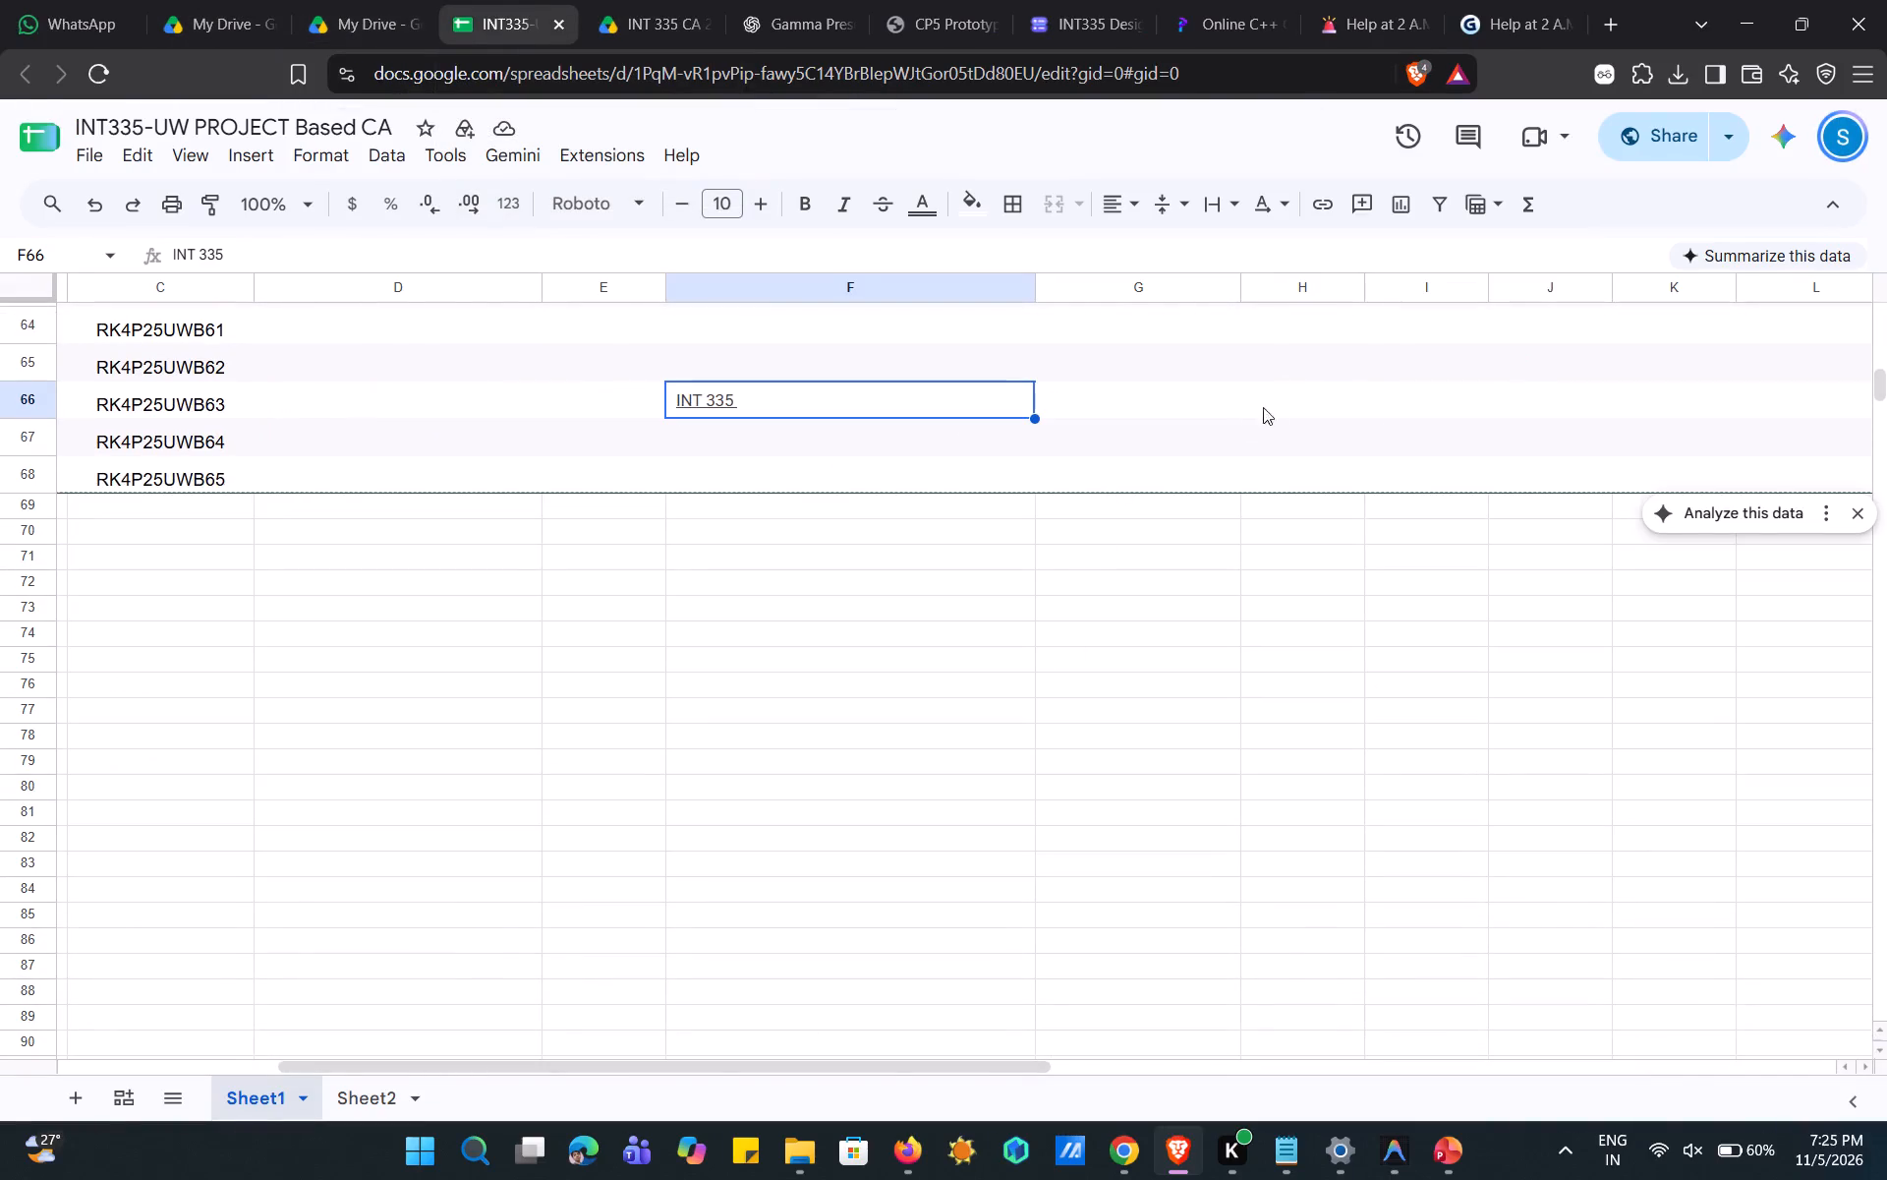
Enter YES in cell H66 of the INT335 class sheet.
scroll(1312, 383, up, 3)
click(1274, 483)
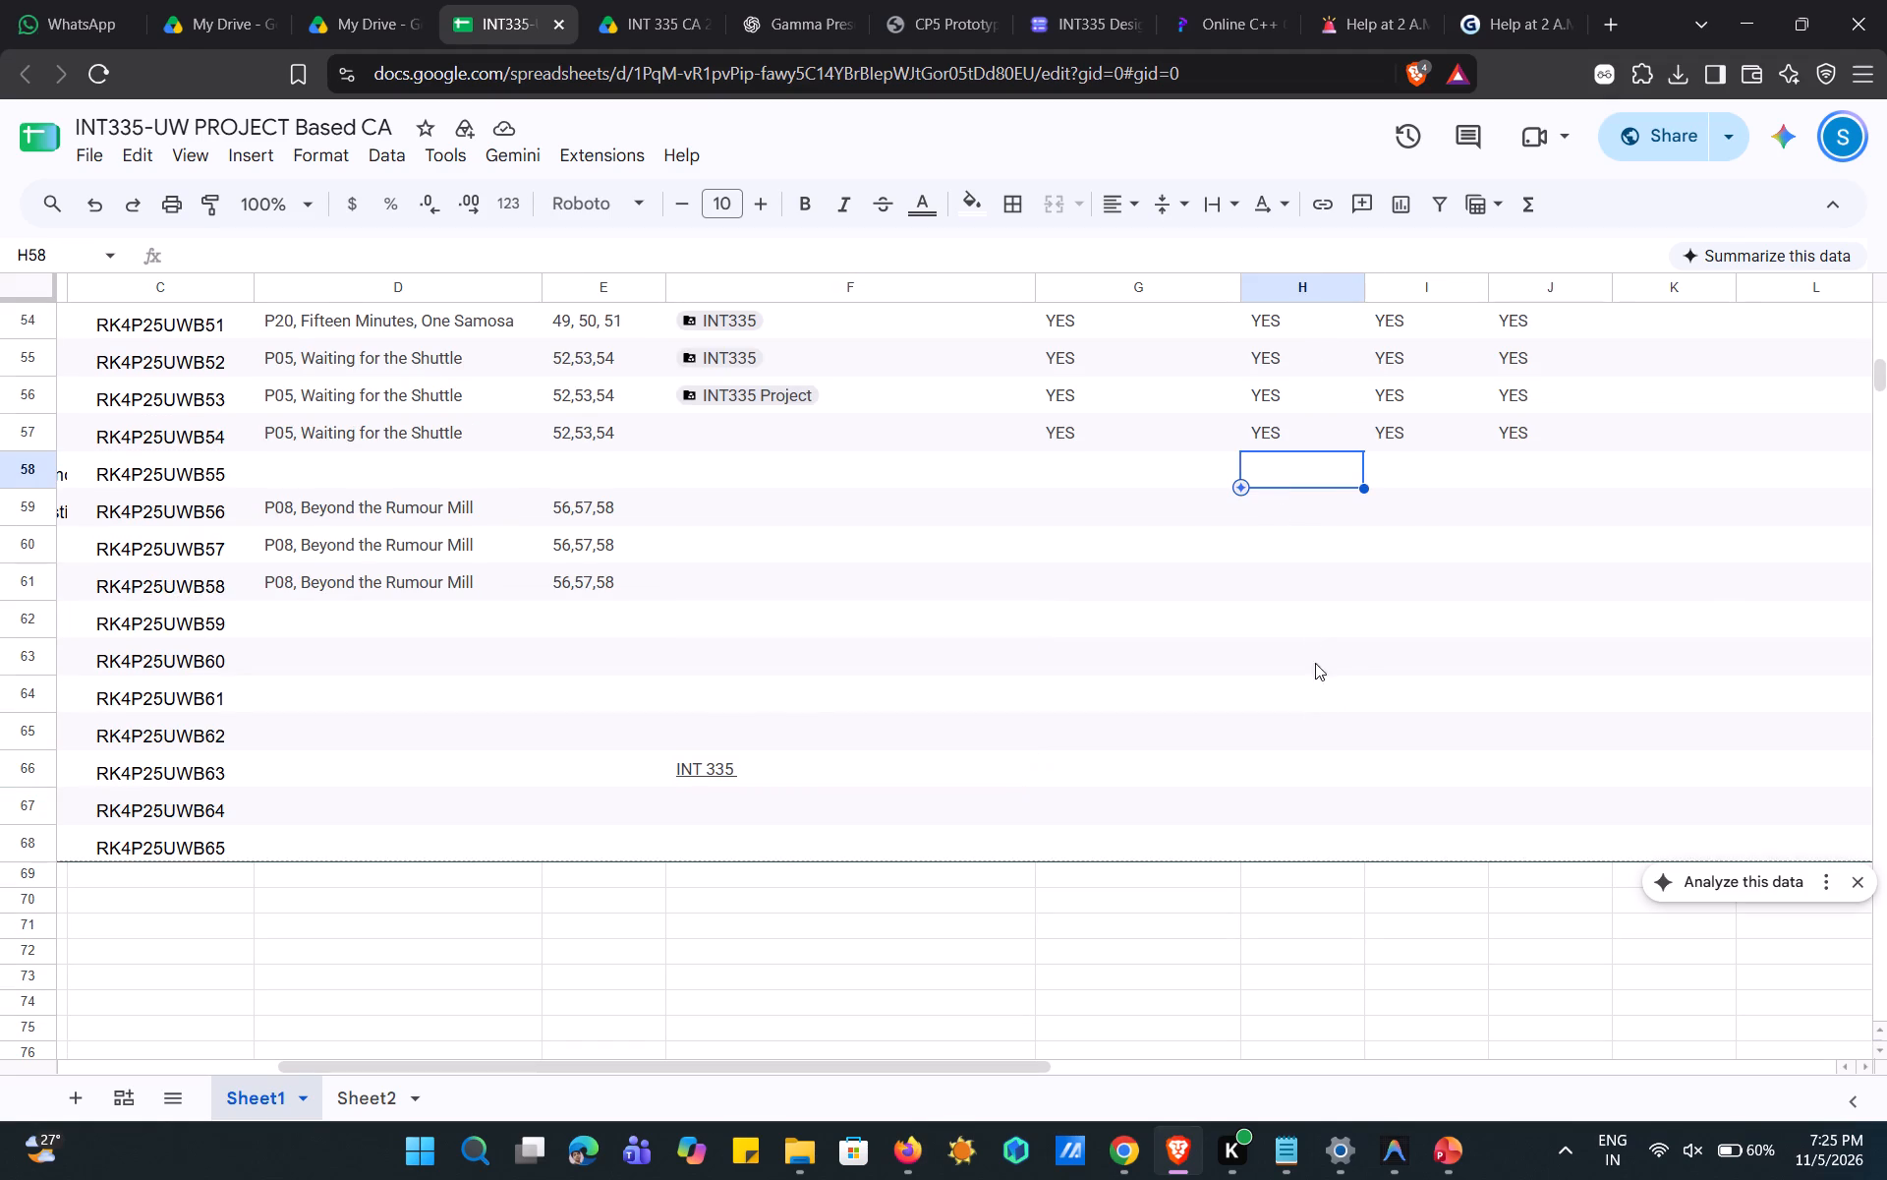
click(770, 764)
click(1097, 771)
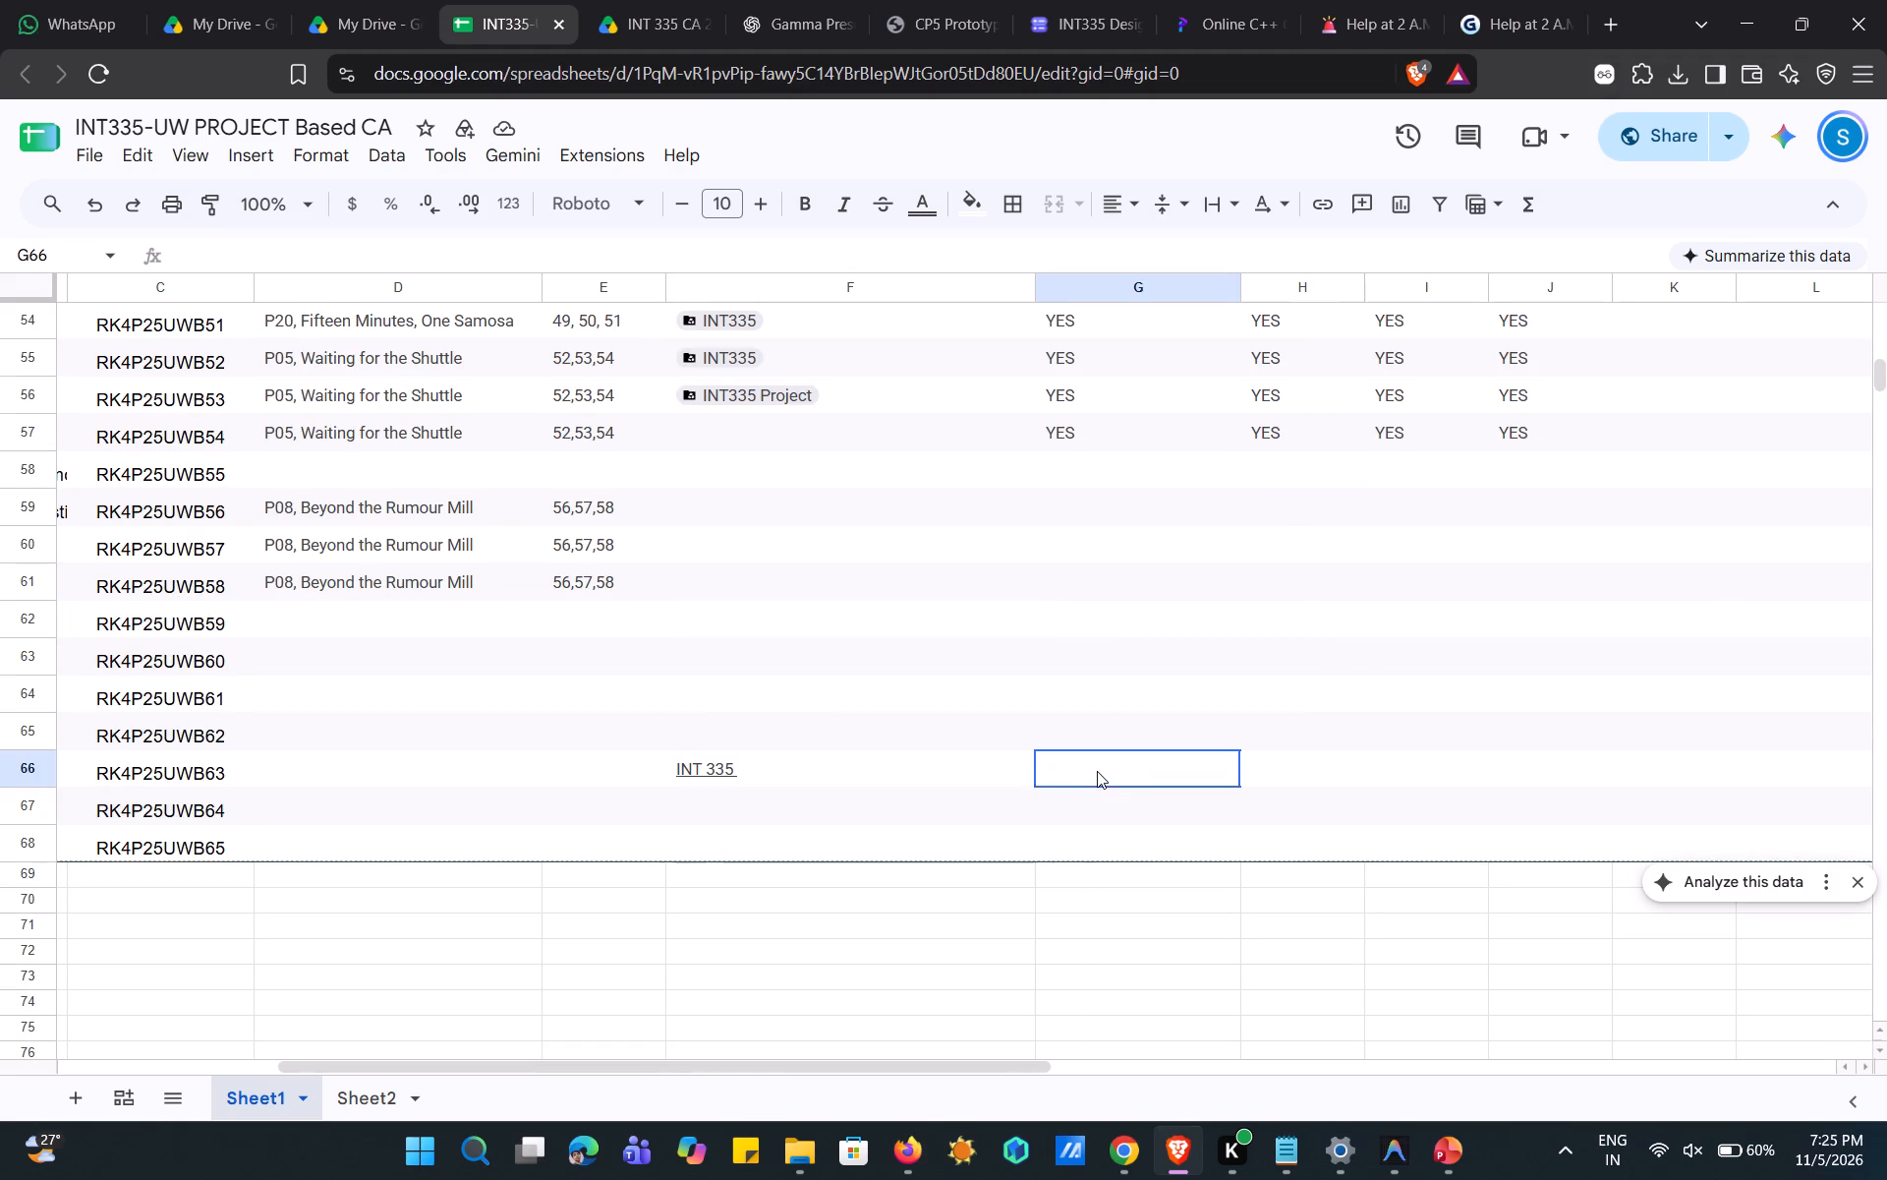
click(1275, 763)
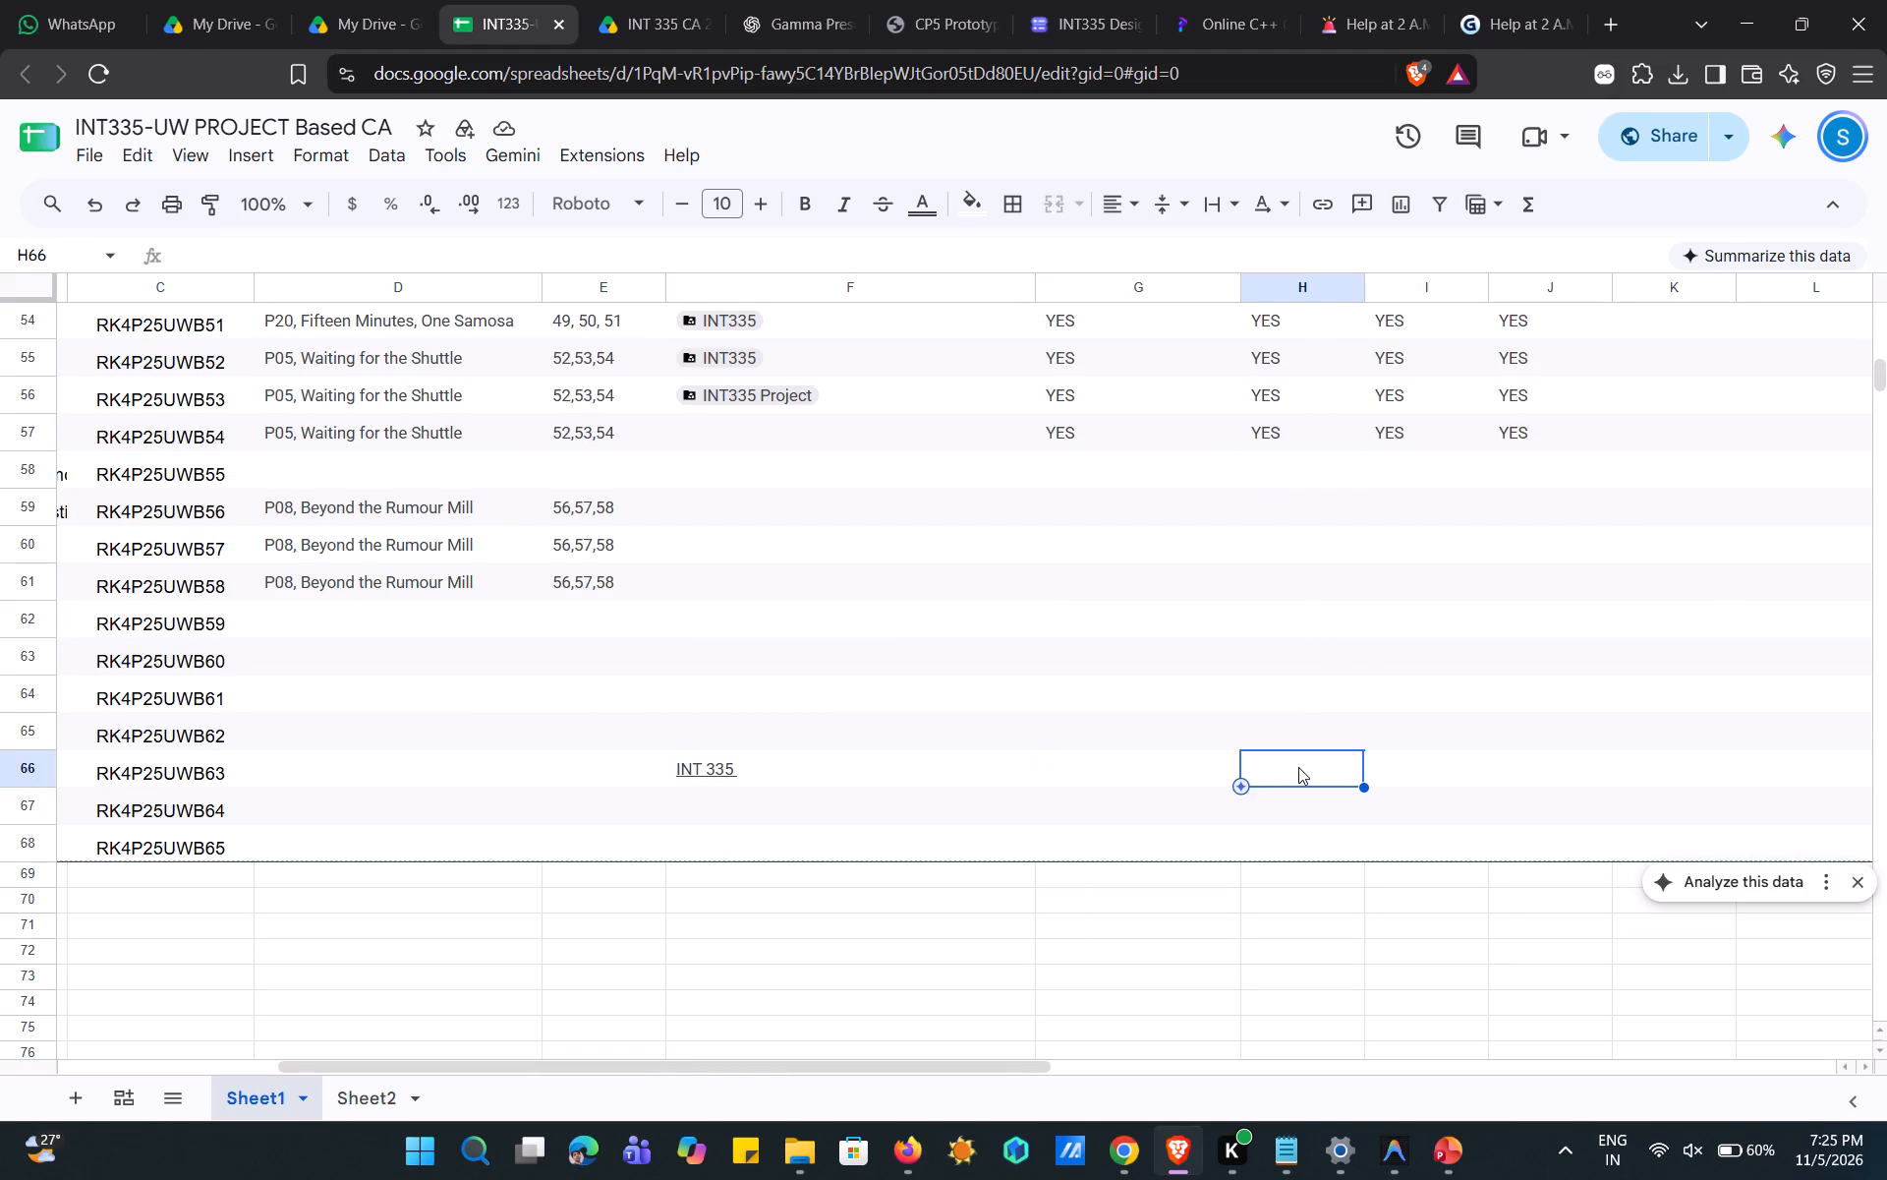
click(1298, 767)
key(shift+y)
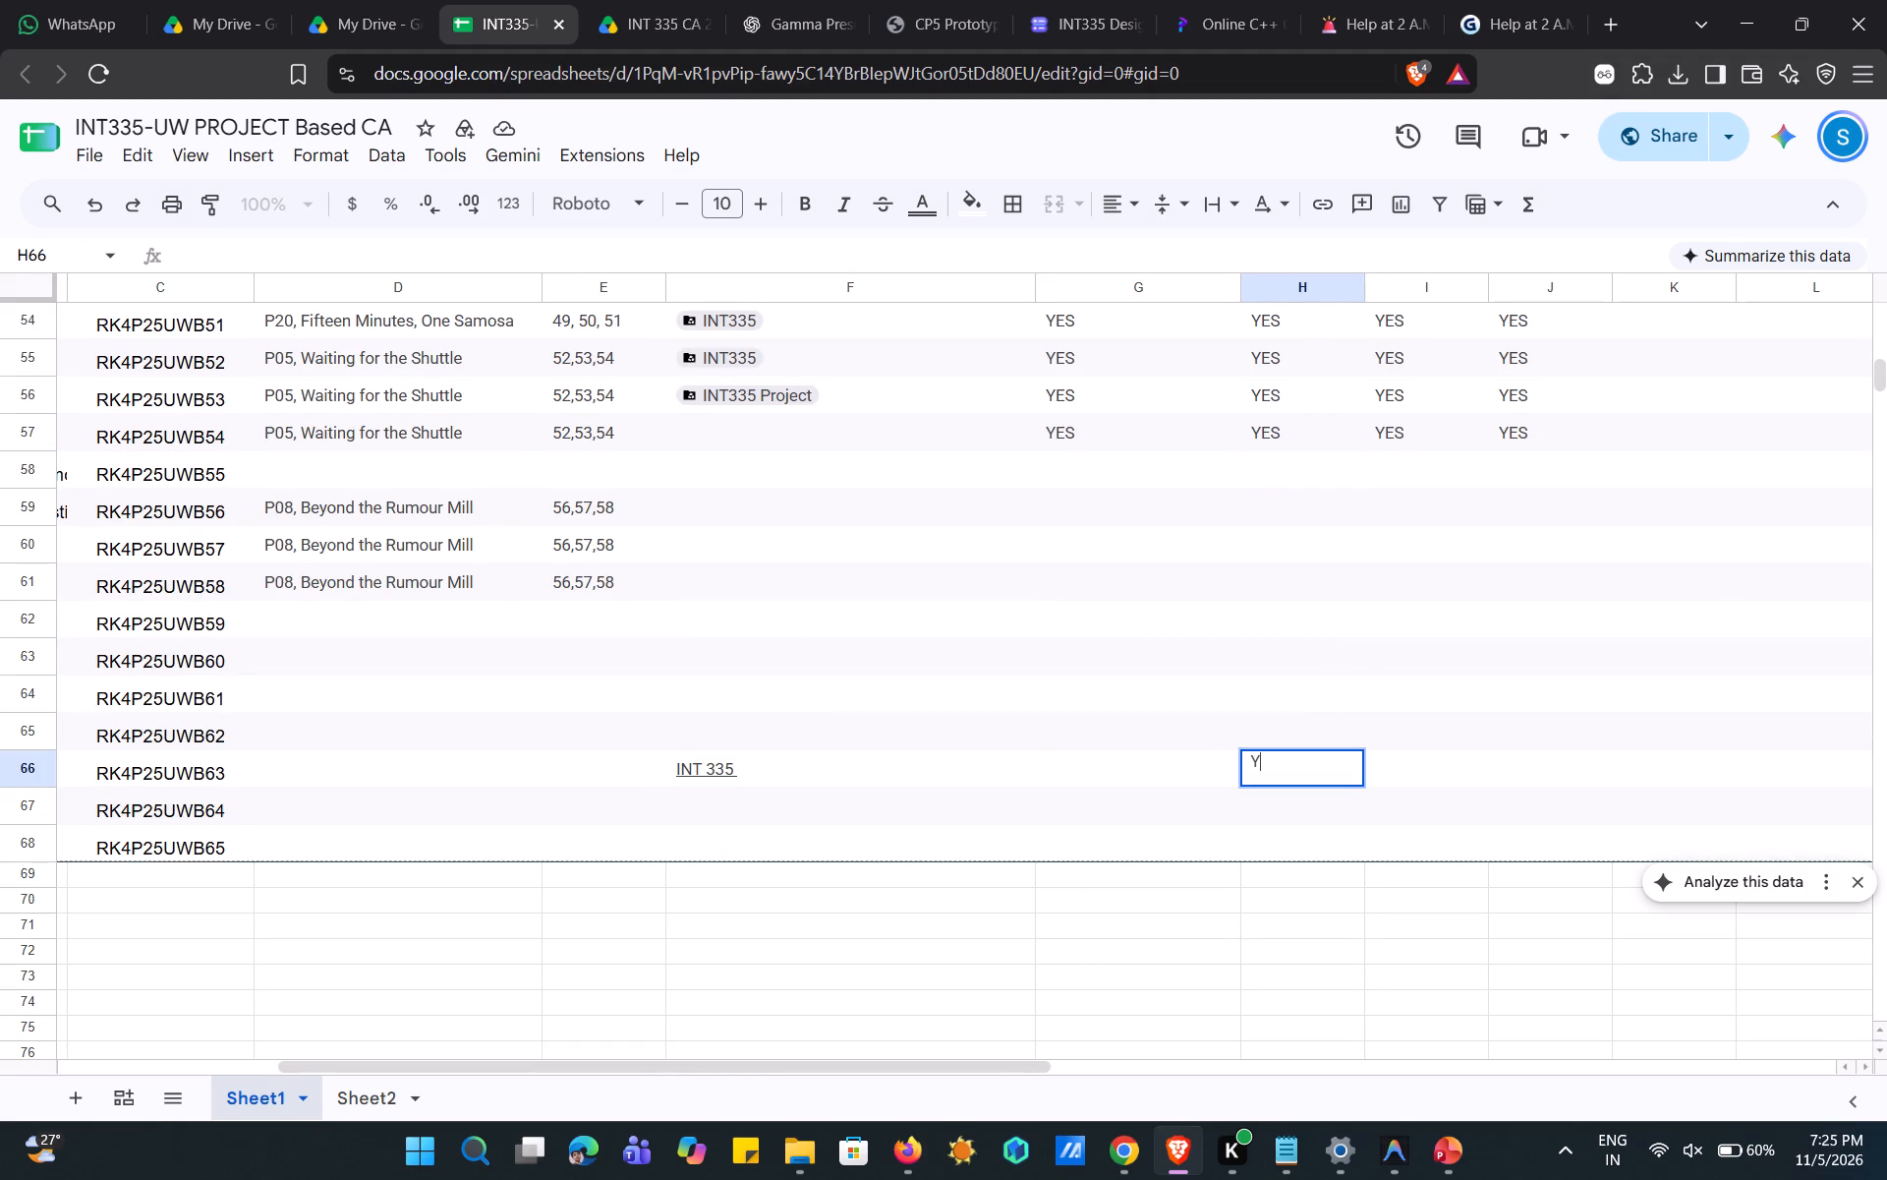
text(es)
key(BackSpace)
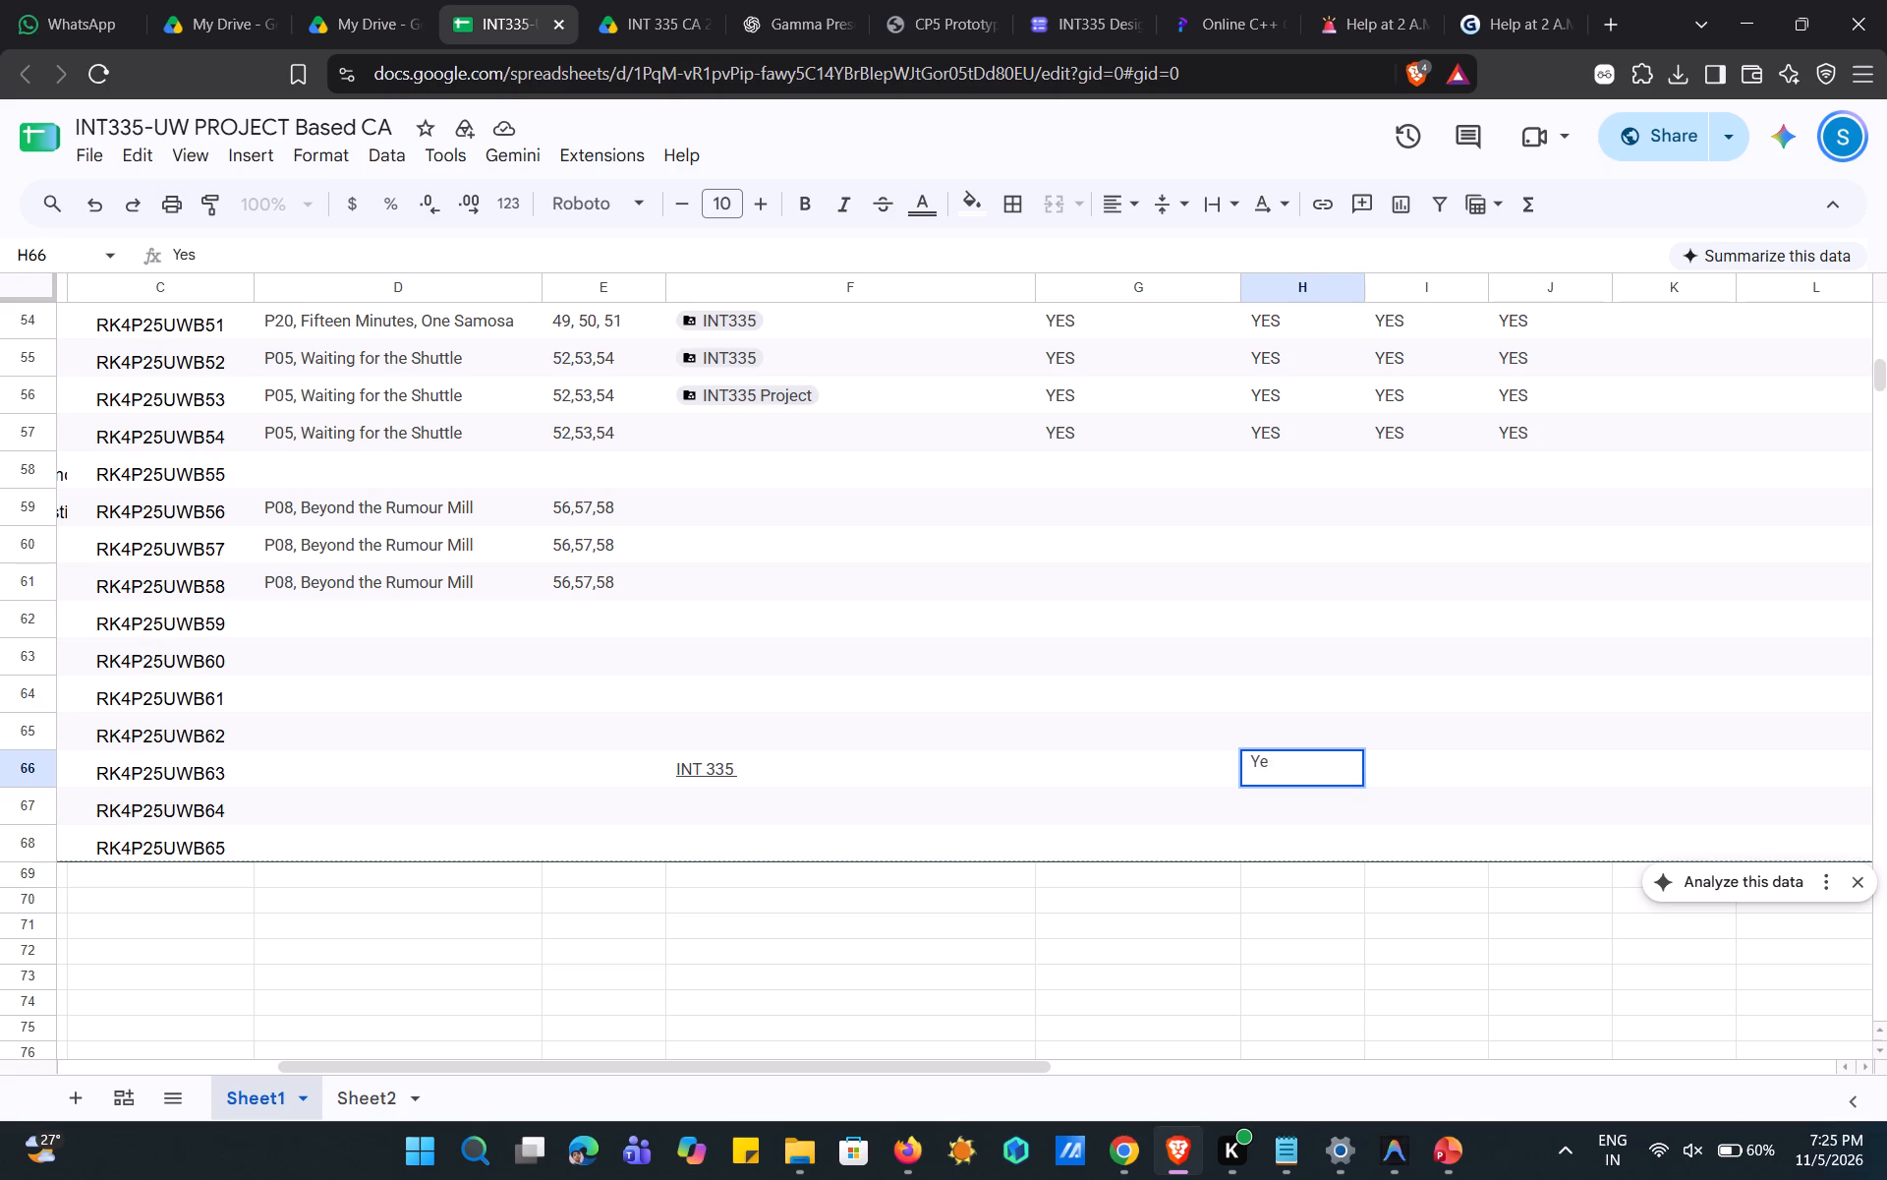
key(BackSpace)
text(ES)
Copy the YES from H66 into the rest of row 66, cells I66 through M66.
key(ctrl+a)
key(ctrl+c)
key(Right)
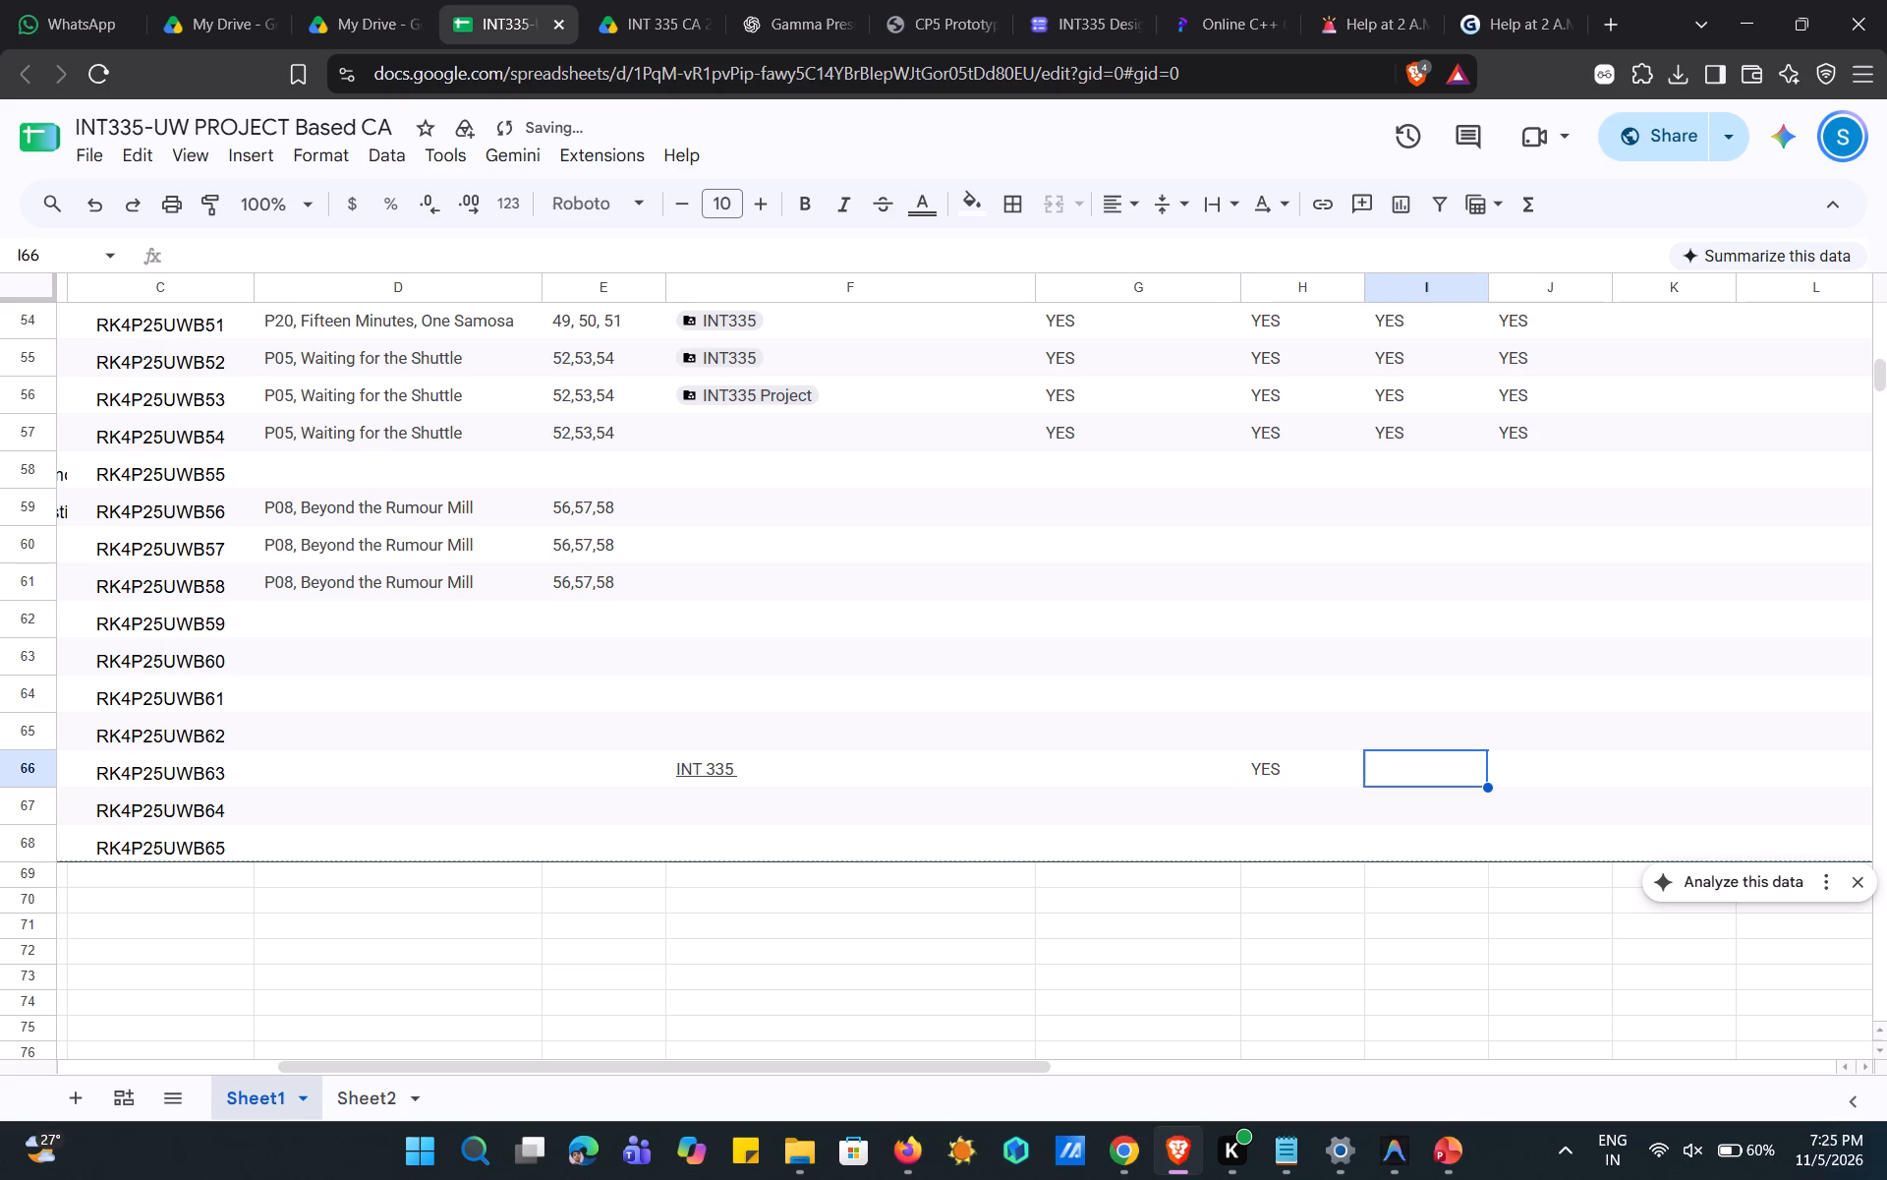
key(ctrl+v)
key(Right)
key(ctrl+v)
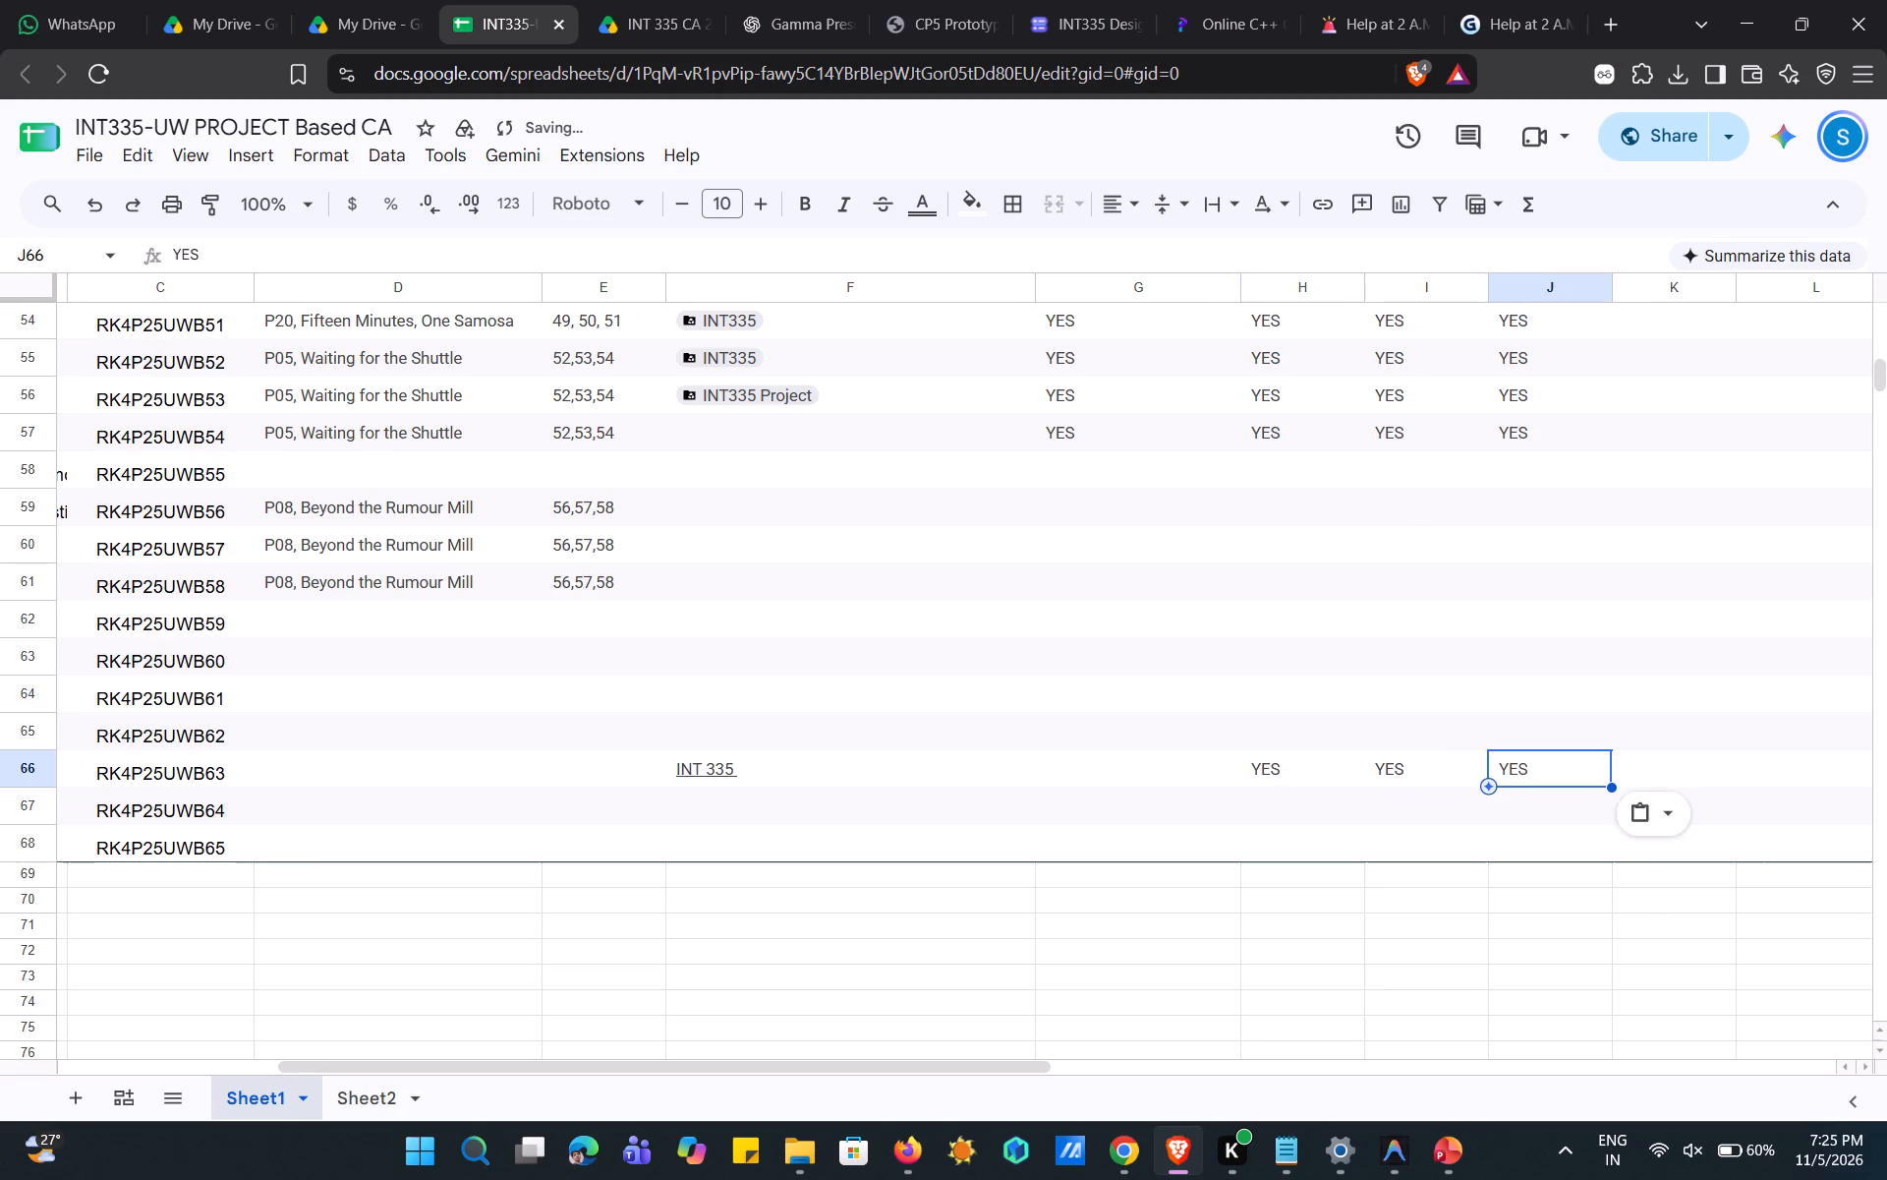
key(Right)
key(ctrl+v)
key(Right)
key(ctrl+v)
key(ctrl+Right)
key(ctrl+v)
key(ctrl+Right)
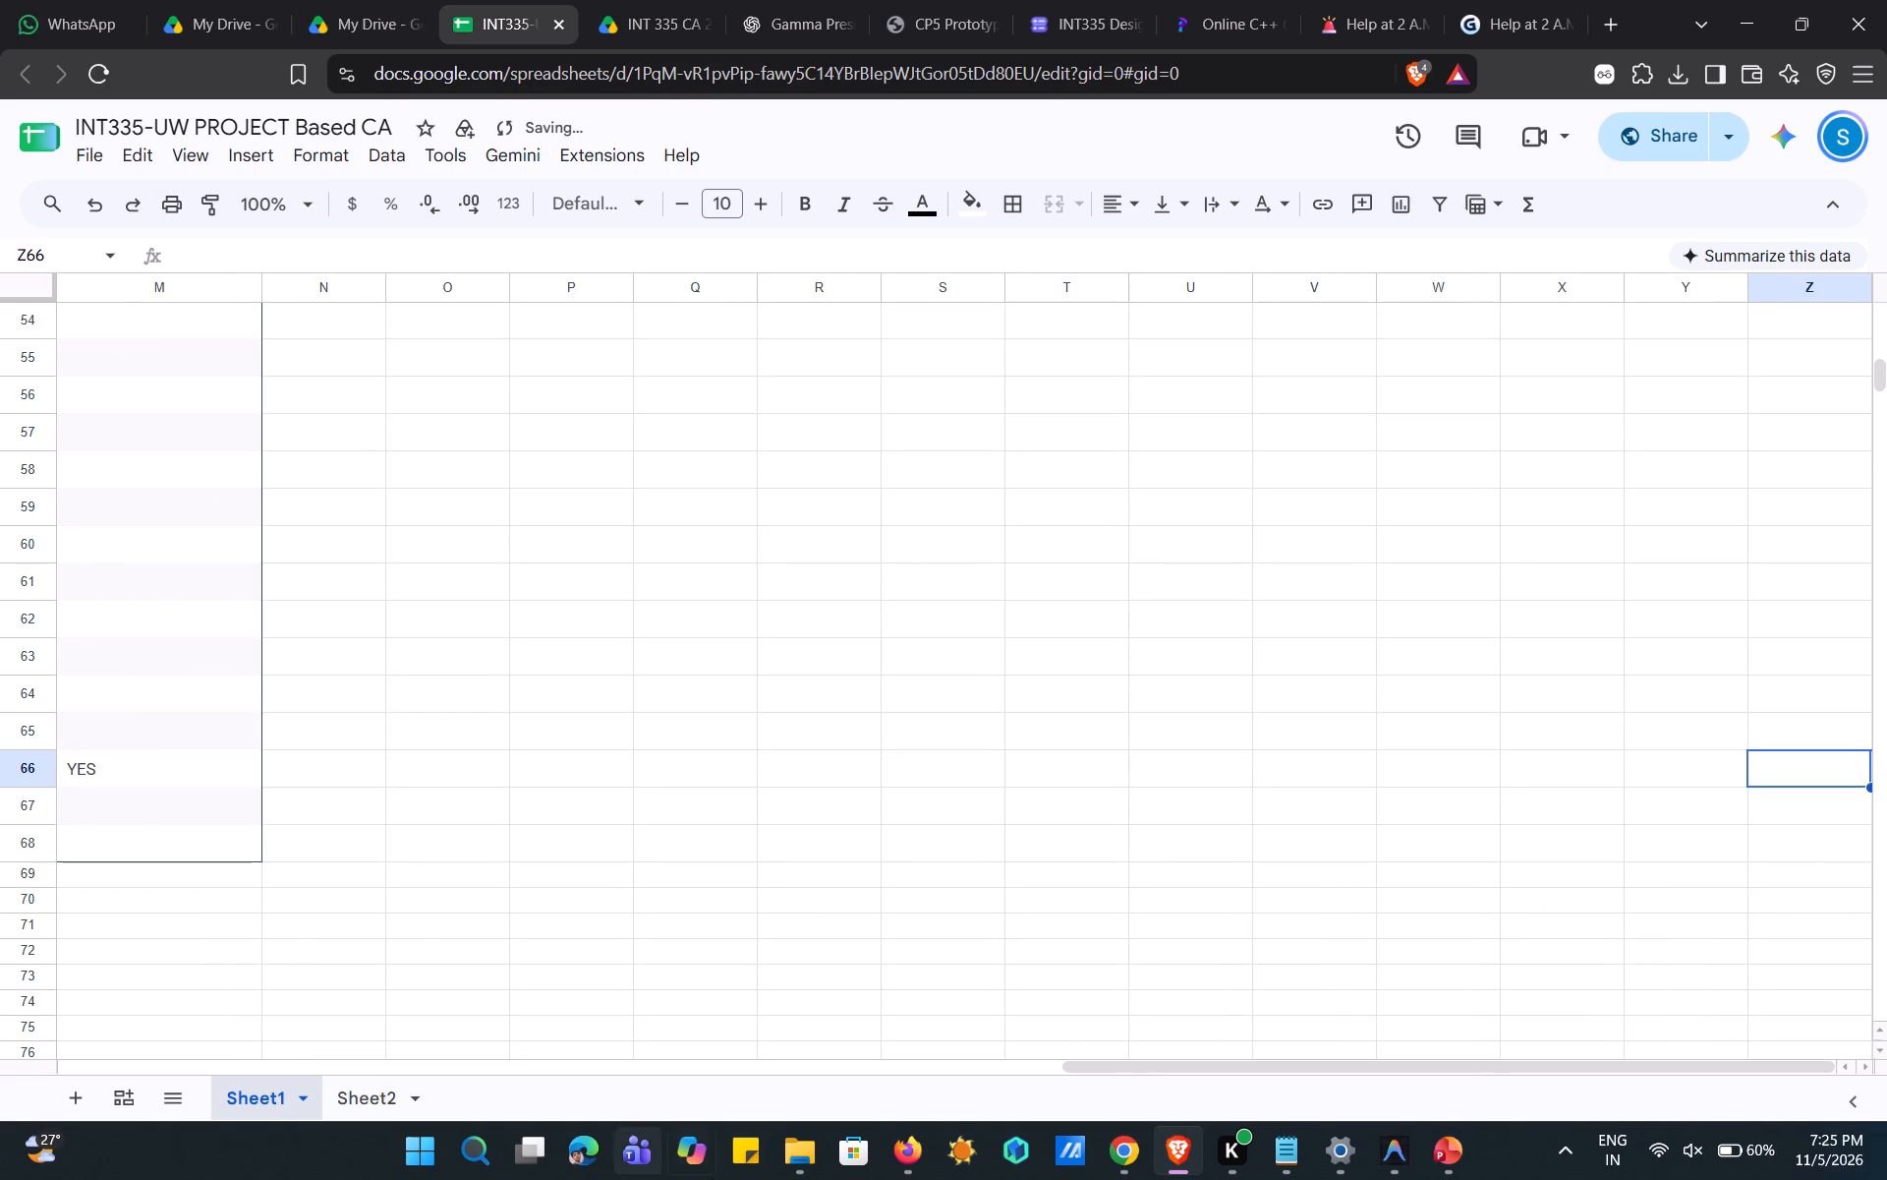
Check row 66's checkpoint entries in columns G to M against how the rows above are filled in.
drag(1084, 1066, 496, 1001)
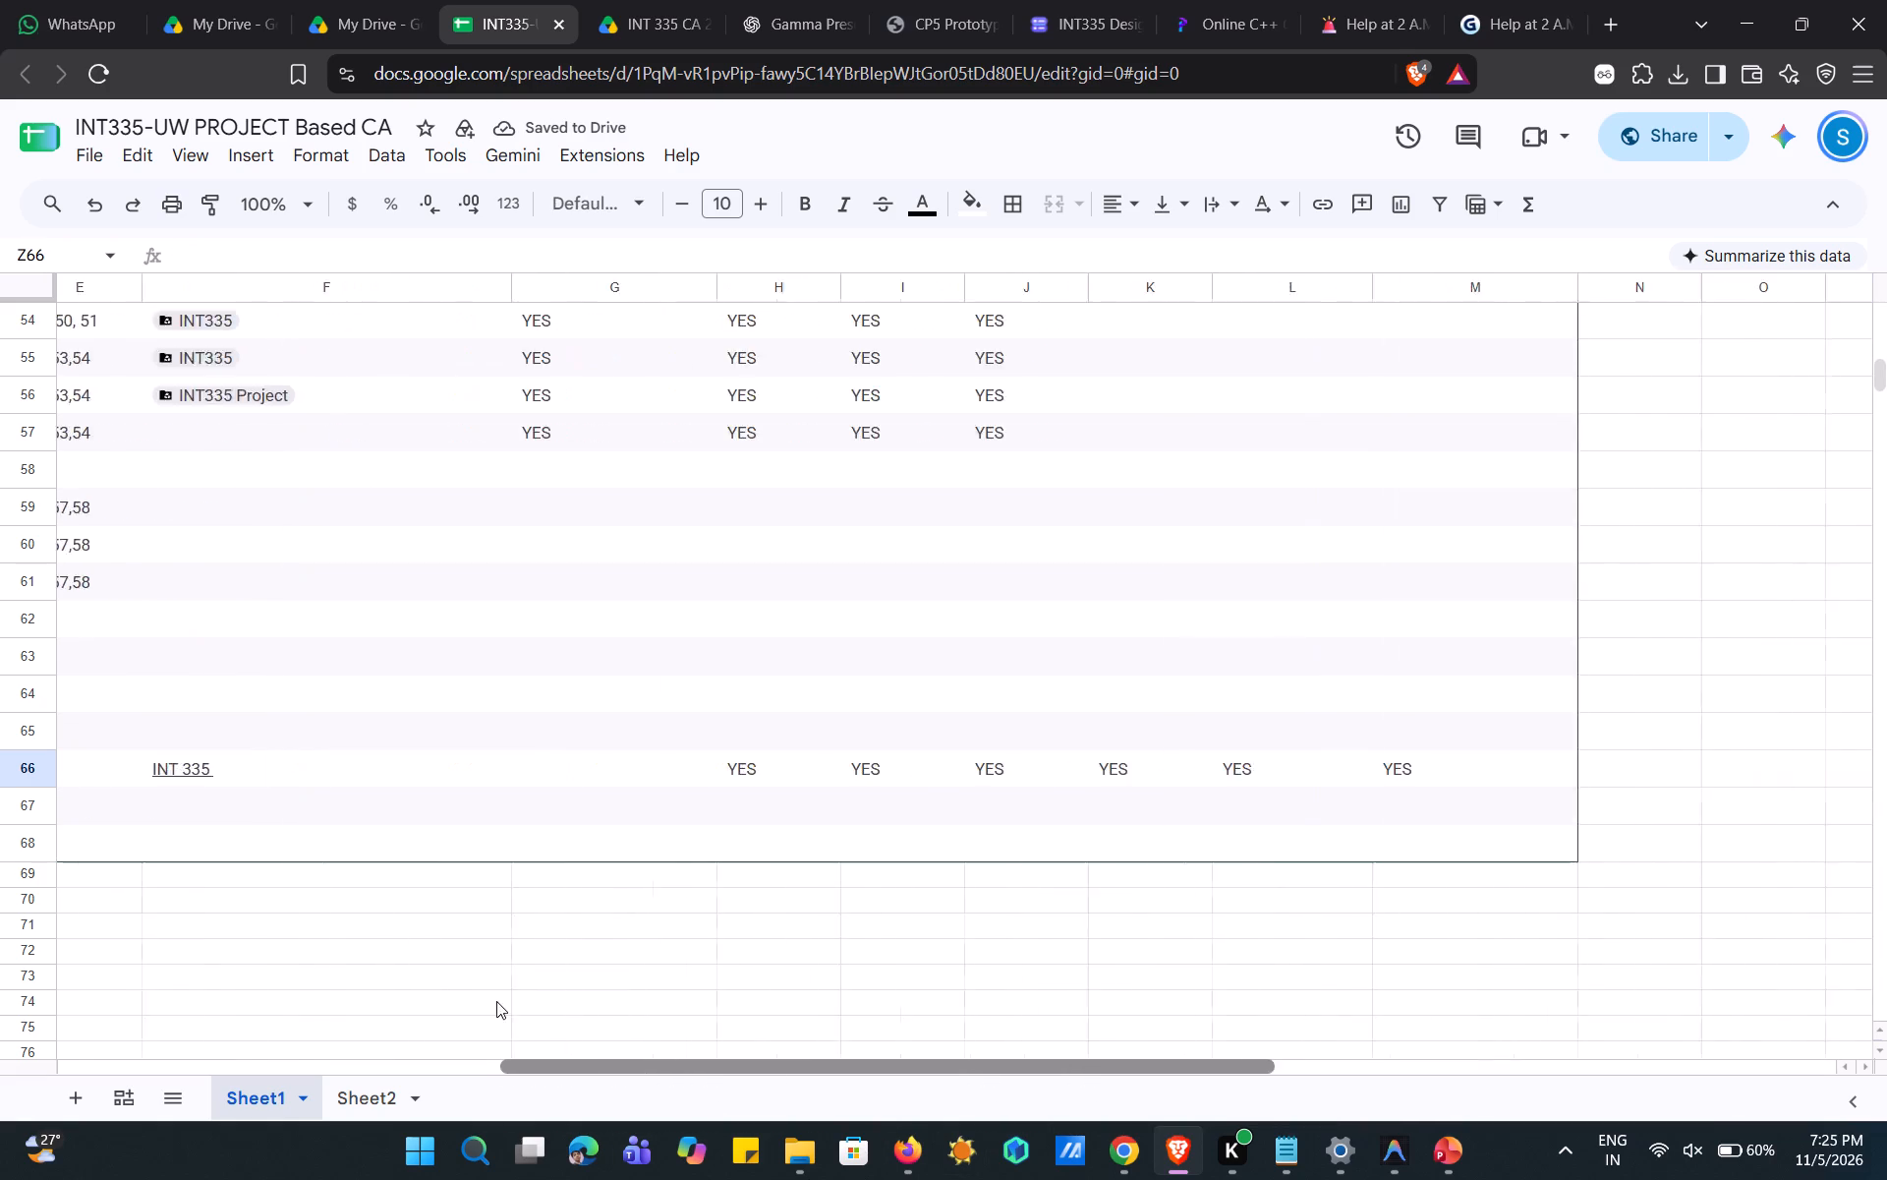
drag(496, 1001, 447, 992)
scroll(1245, 829, up, 5)
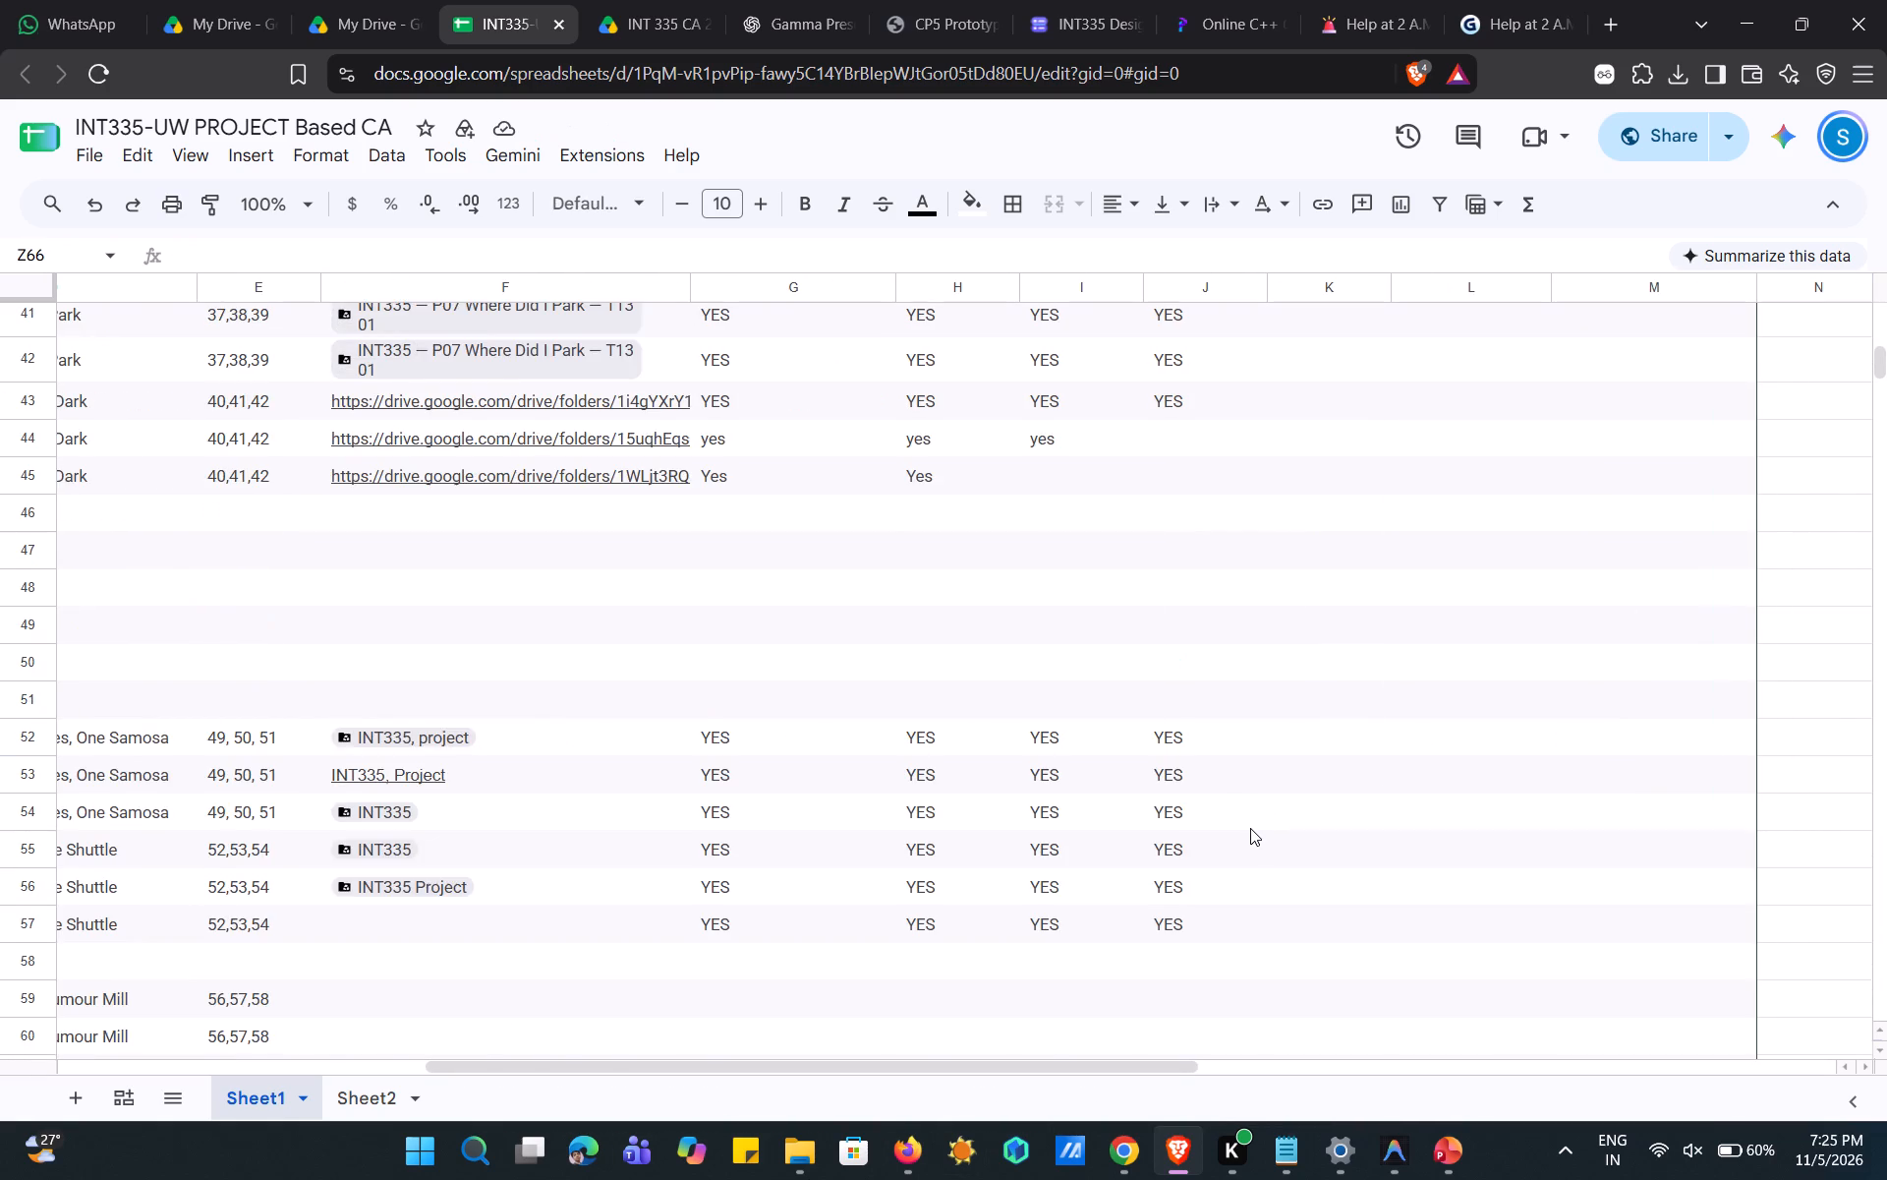
scroll(1262, 833, up, 9)
scroll(1377, 839, up, 2)
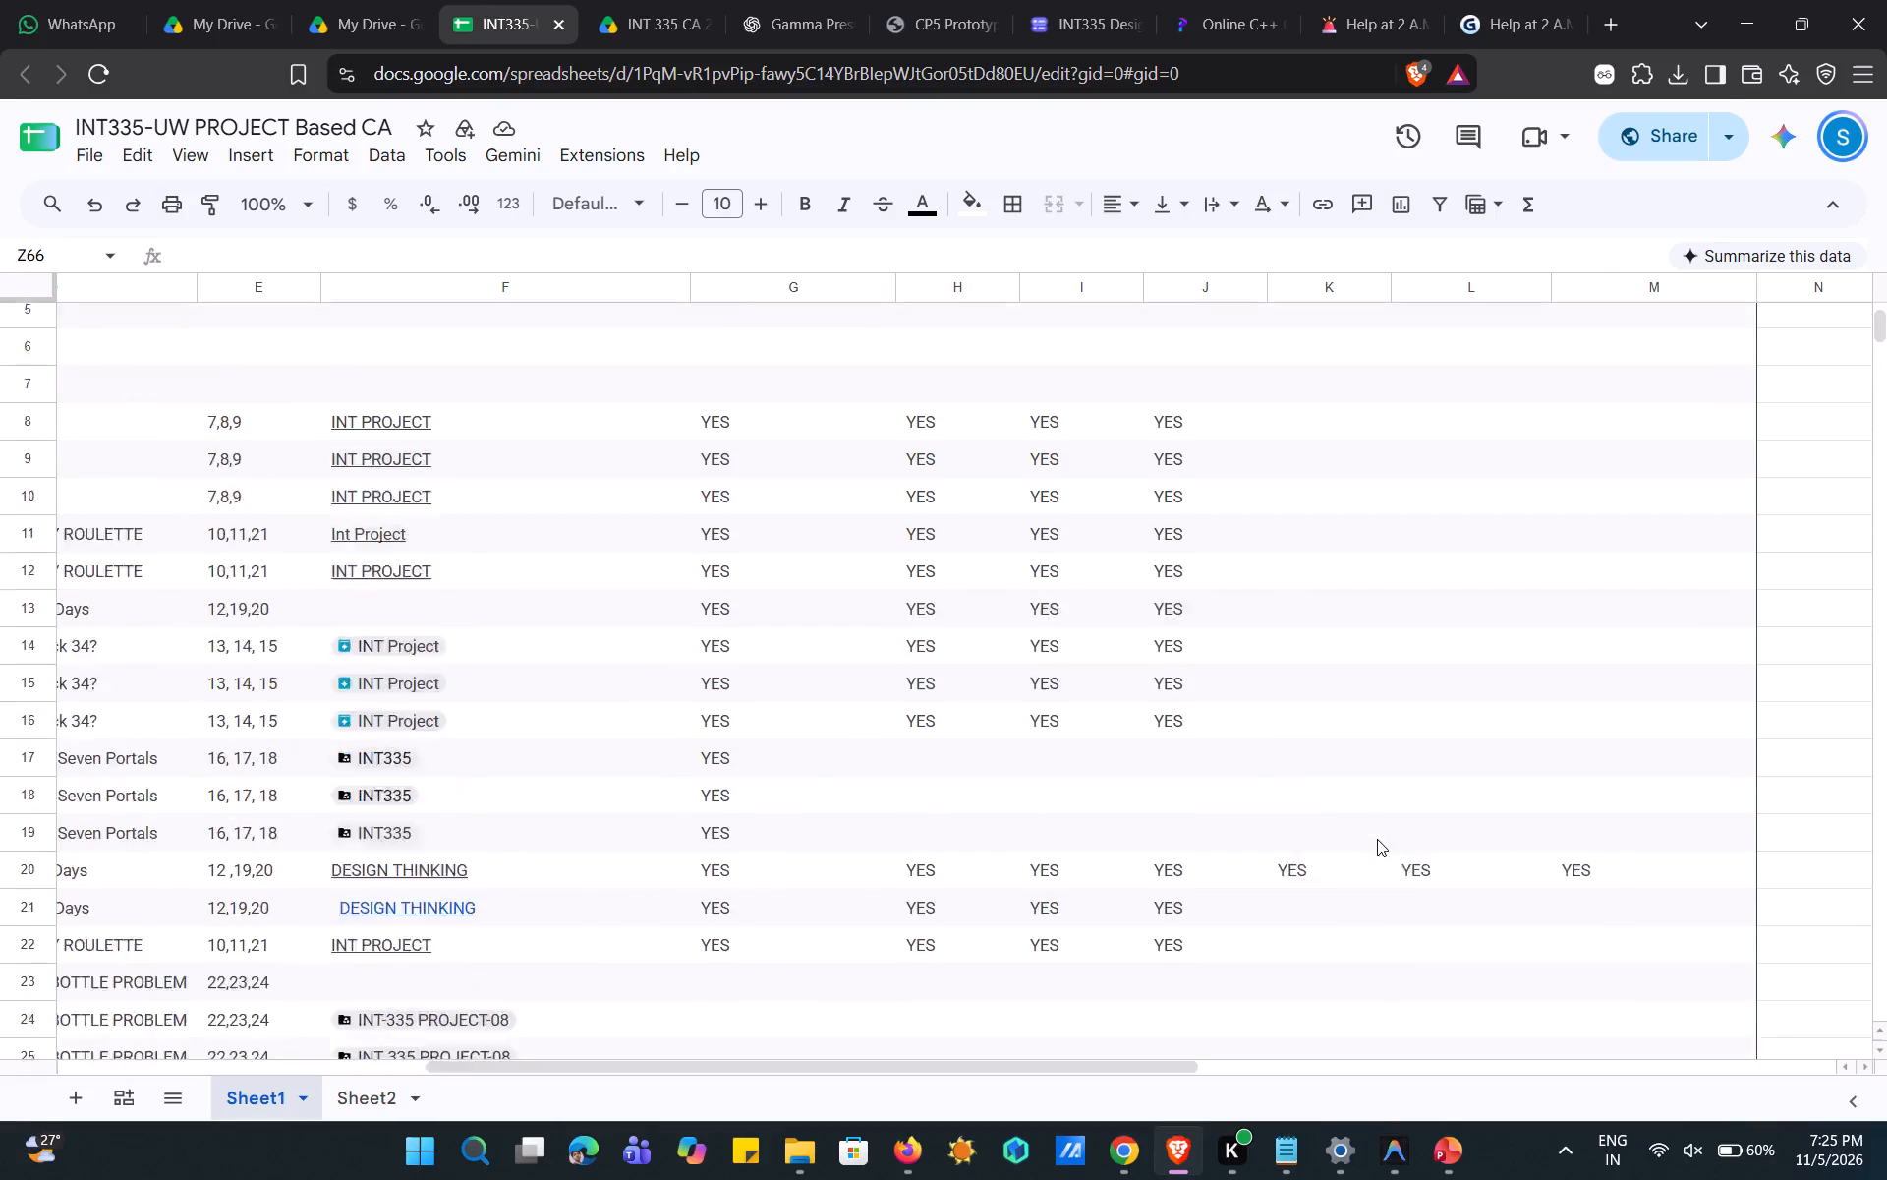
scroll(1377, 839, up, 3)
scroll(1377, 839, down, 6)
scroll(1381, 839, up, 1)
scroll(1381, 839, down, 12)
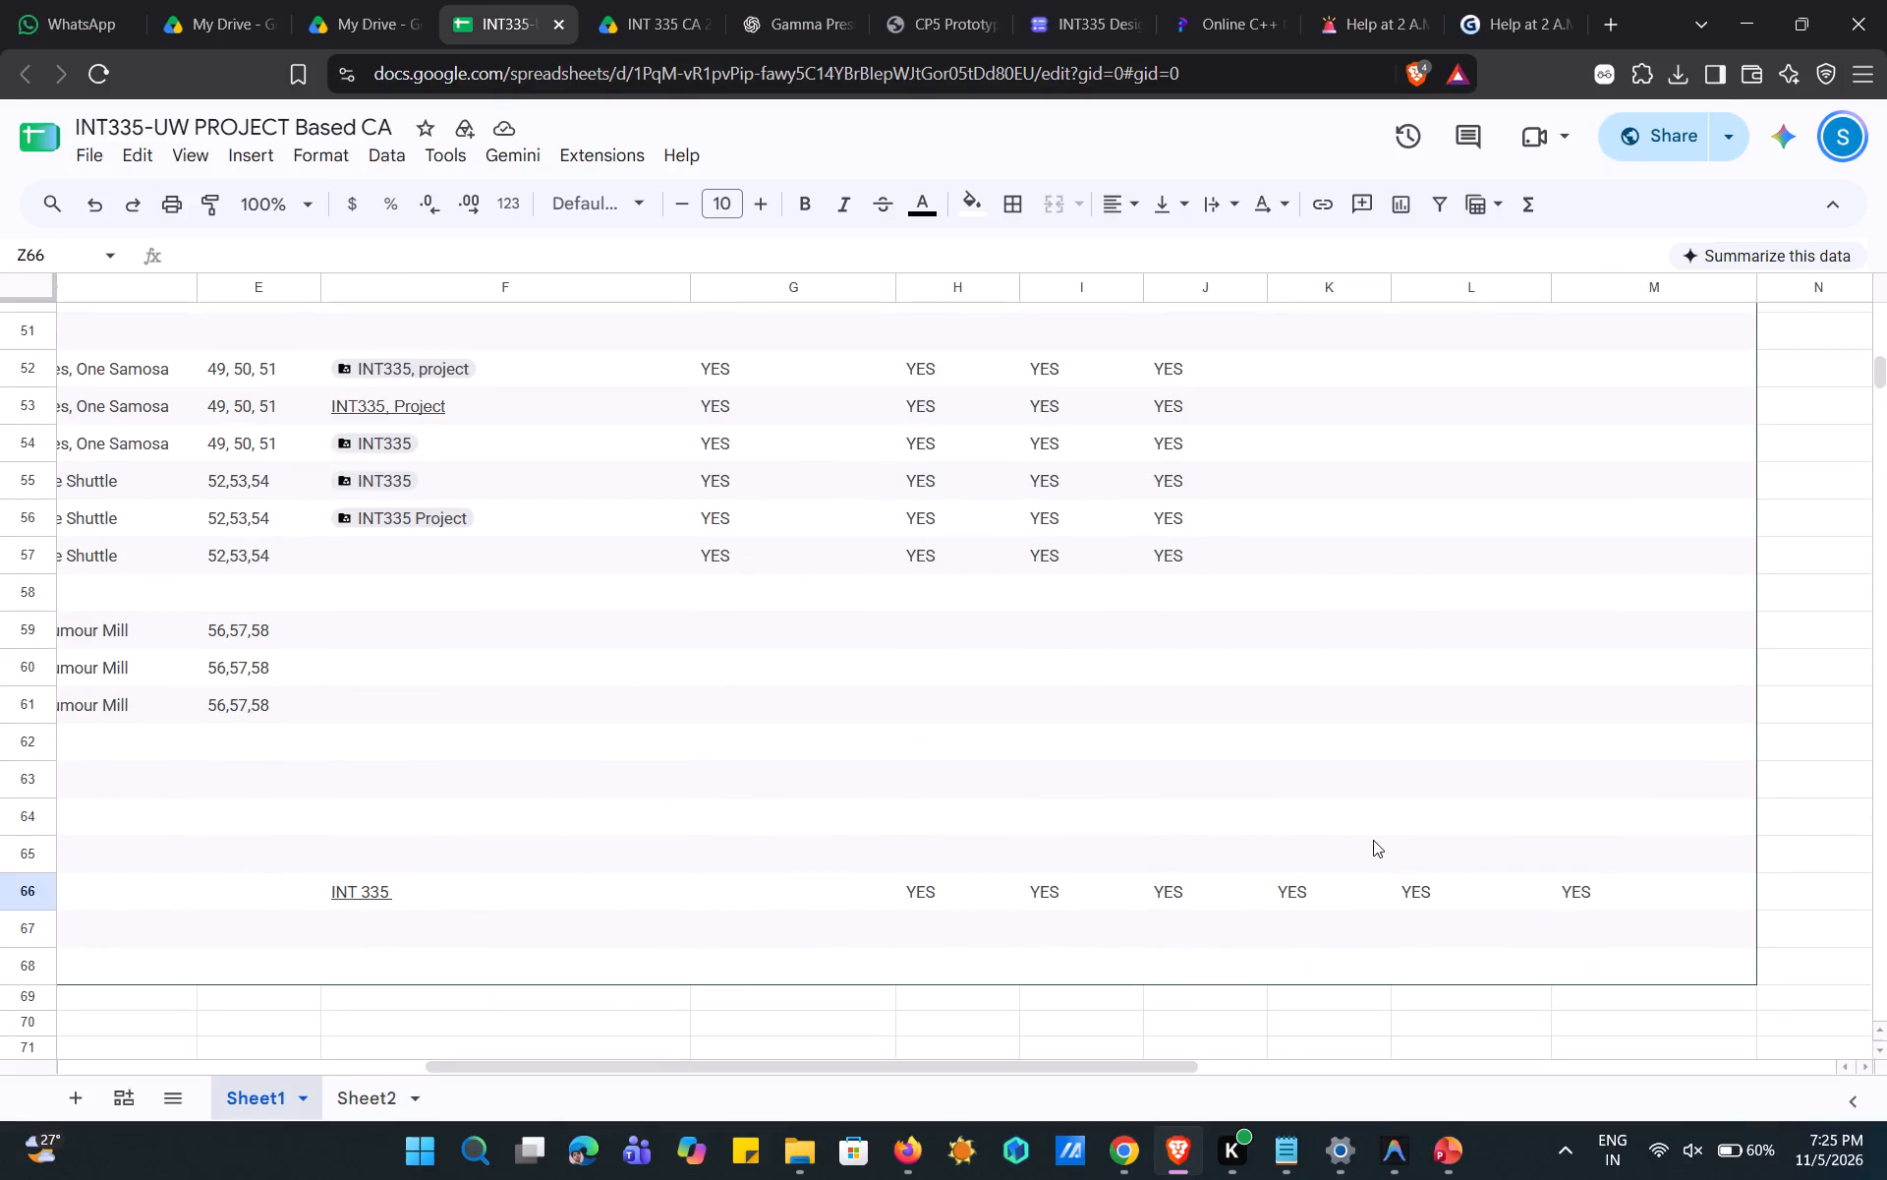